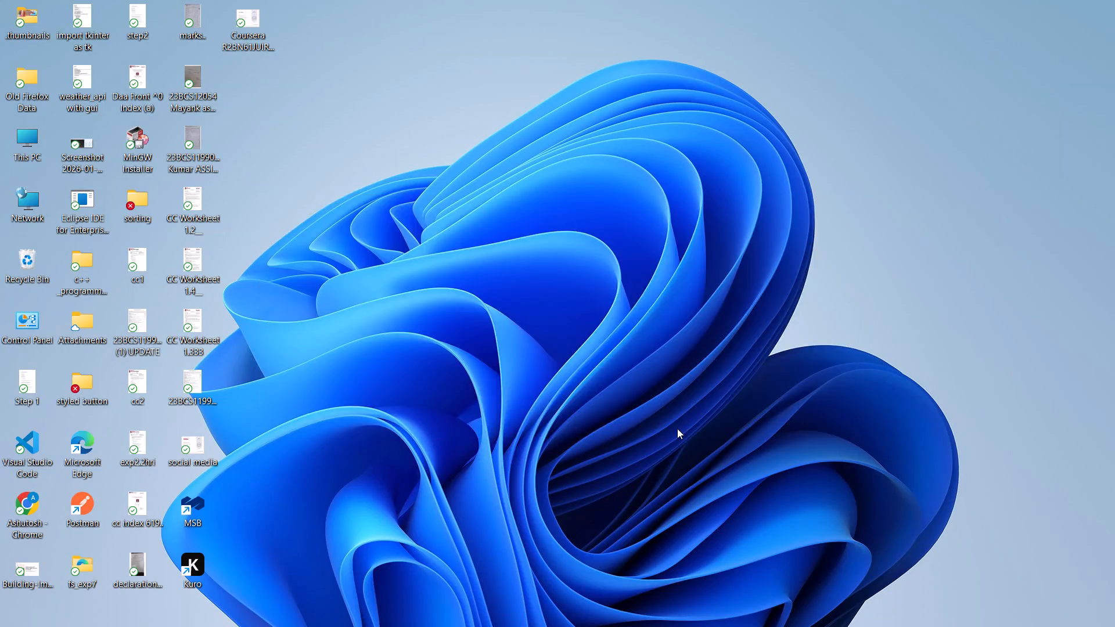
{"action": "left_click", "coordinate": [551, 15]}
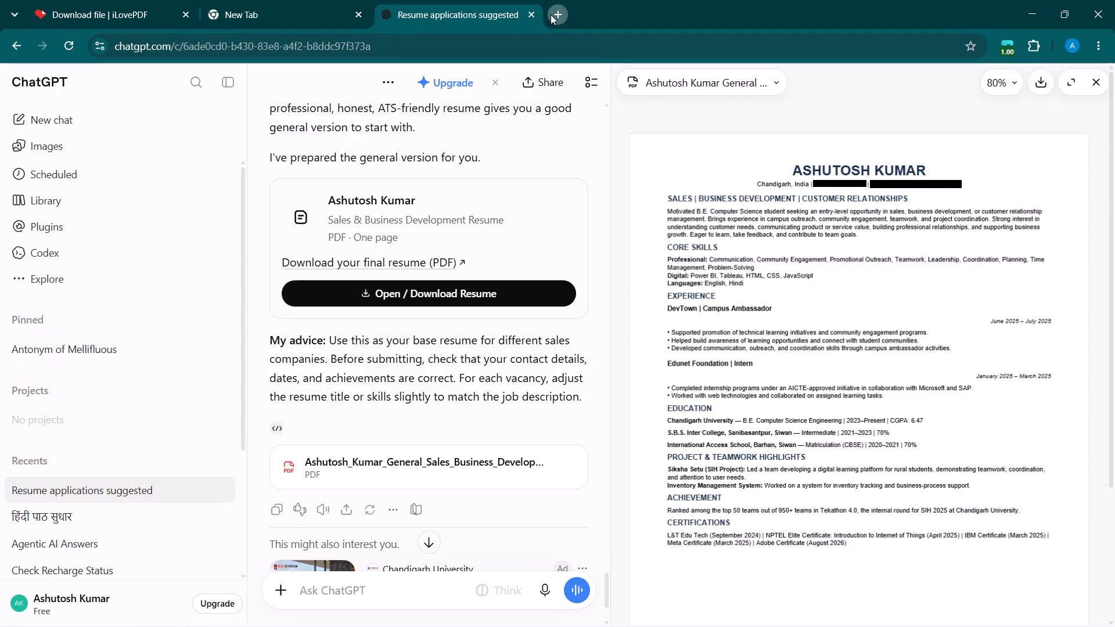
{"action": "type", "text": "in"}
{"action": "key", "text": "Return"}
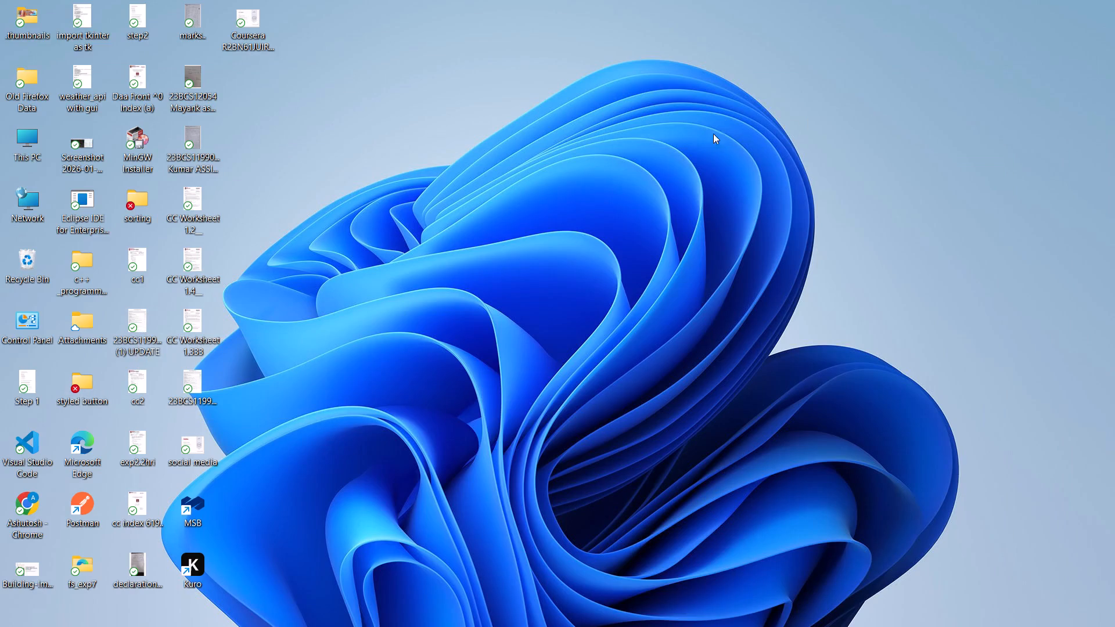
Open the desktop resume document marked UPDATE in Word and read through all its sections.
{"action": "double_click", "coordinate": [142, 327]}
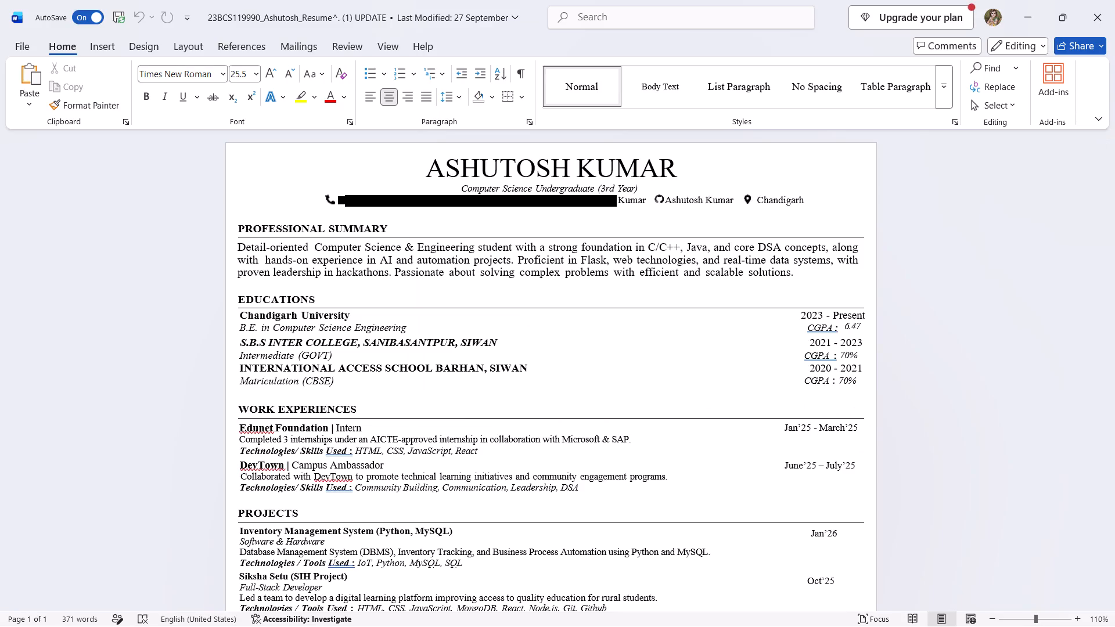
{"action": "scroll", "coordinate": [142, 327], "scroll_direction": "down", "scroll_amount": 1}
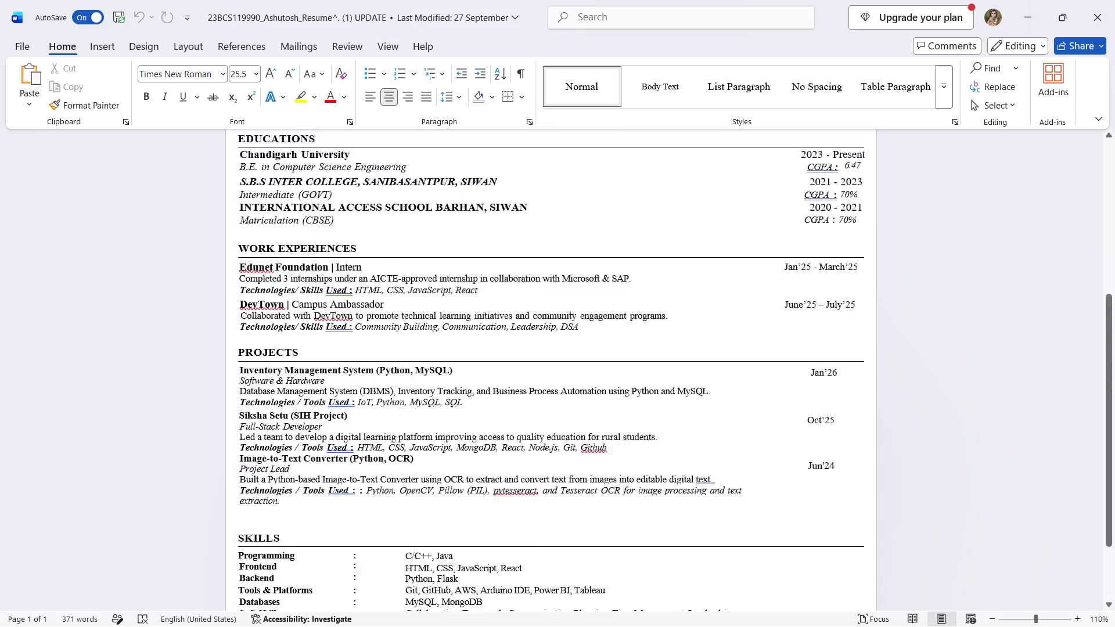
{"action": "scroll", "coordinate": [142, 327], "scroll_direction": "down", "scroll_amount": 4}
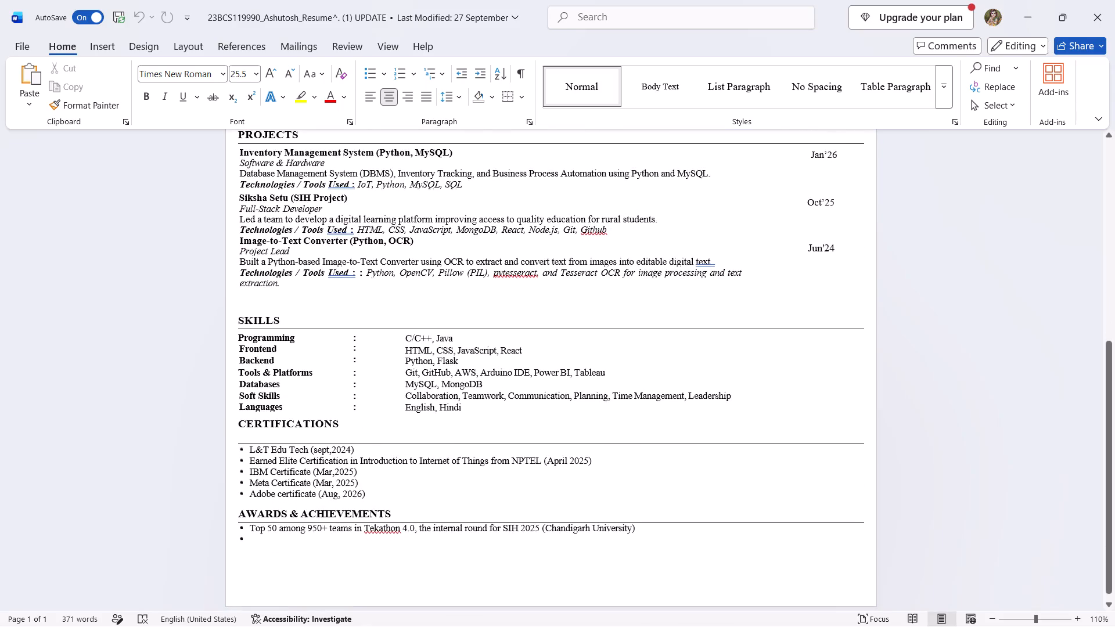
{"action": "scroll", "coordinate": [142, 327], "scroll_direction": "down", "scroll_amount": 2}
{"action": "scroll", "coordinate": [142, 327], "scroll_direction": "up", "scroll_amount": 2}
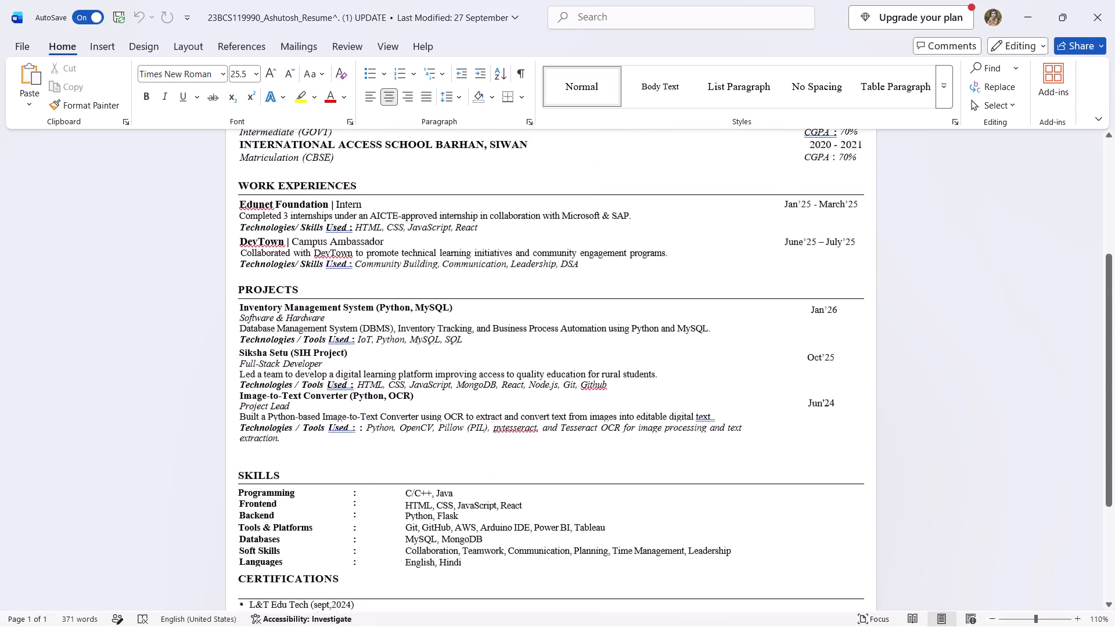
{"action": "scroll", "coordinate": [142, 327], "scroll_direction": "up", "scroll_amount": 2}
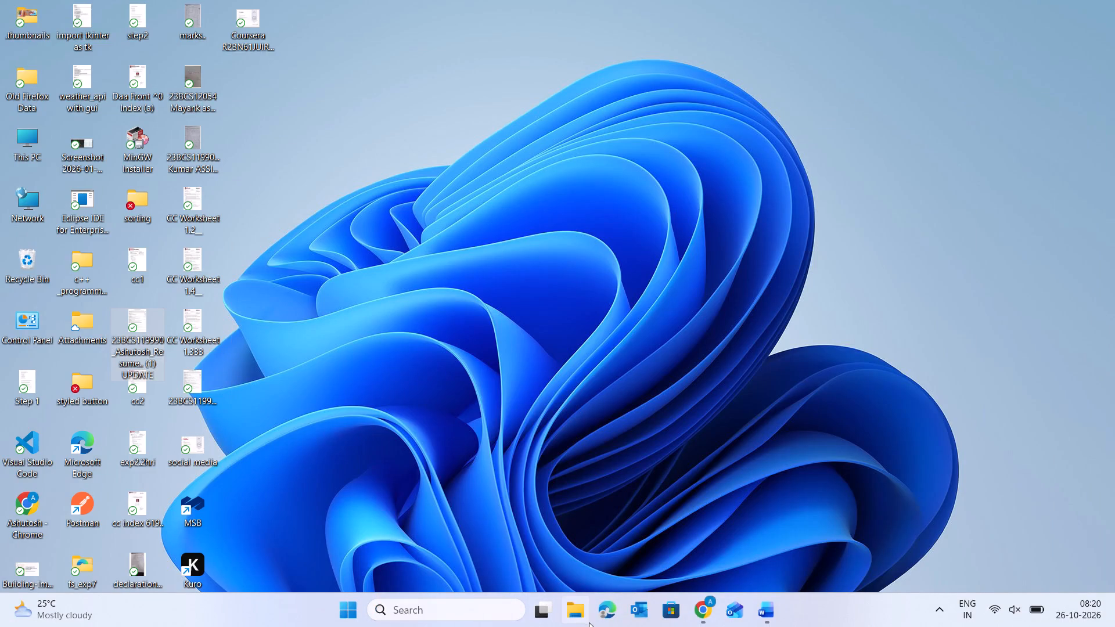
In File Explorer, delete the KuroWindows-win-Setup installer without the (1) suffix from the Downloads folder.
{"action": "left_click", "coordinate": [584, 604]}
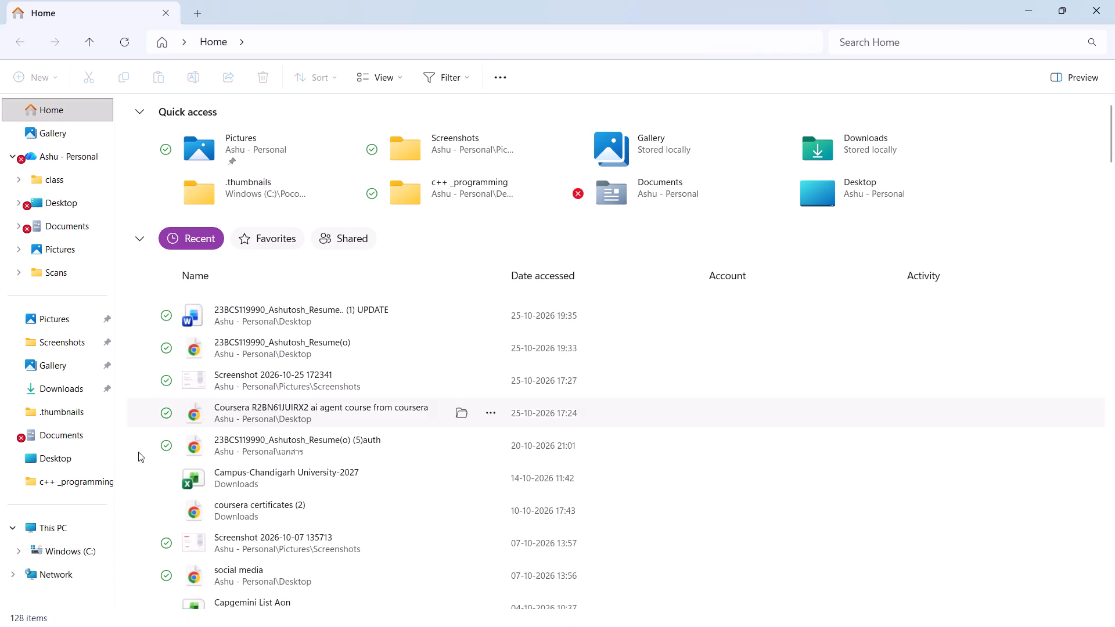
{"action": "left_click", "coordinate": [84, 392]}
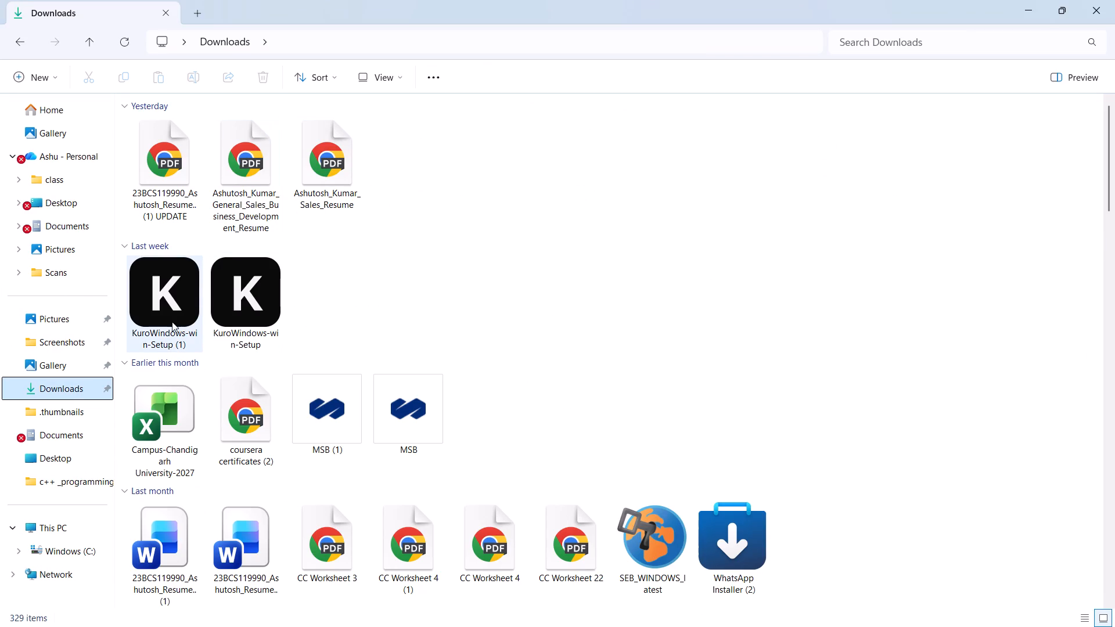
{"action": "right_click", "coordinate": [249, 327]}
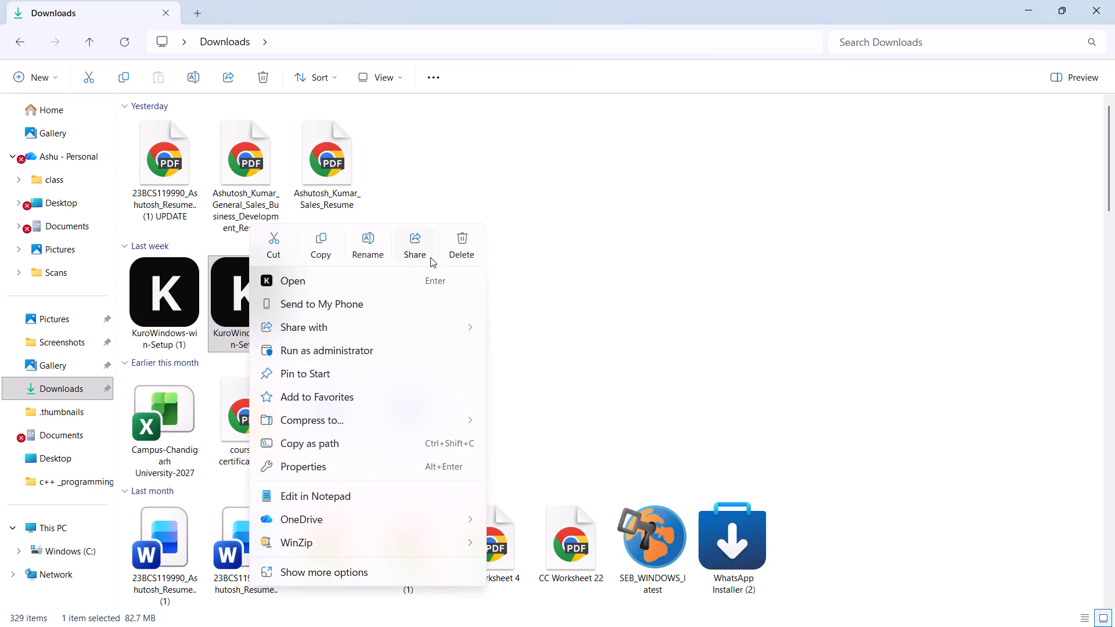
{"action": "left_click", "coordinate": [468, 251]}
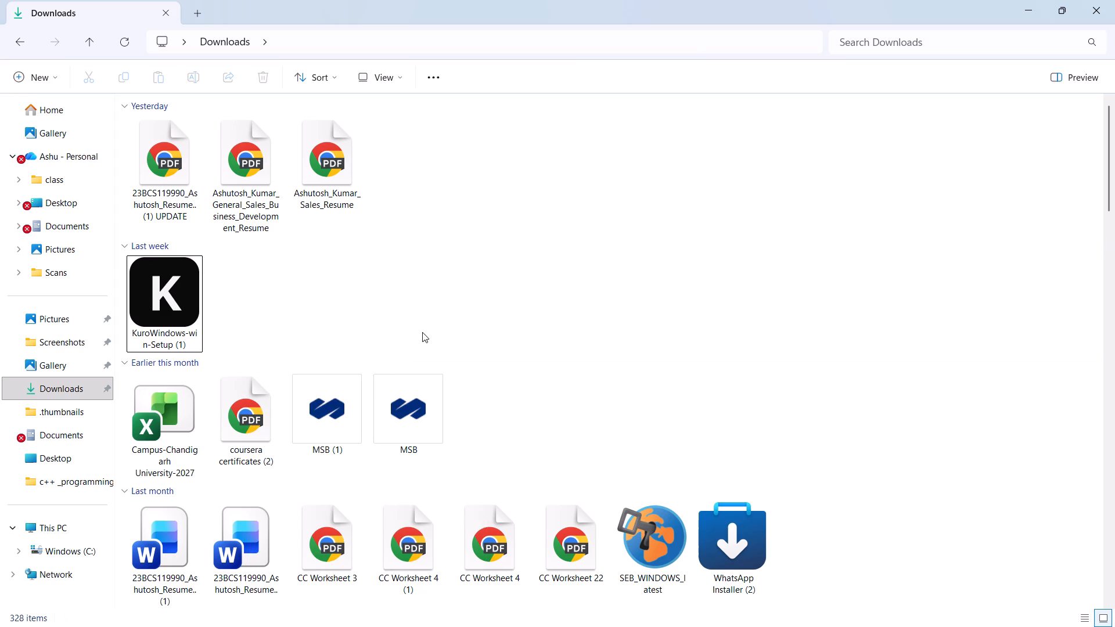
Delete the duplicate MSB (1) file from the Downloads folder.
{"action": "right_click", "coordinate": [341, 399]}
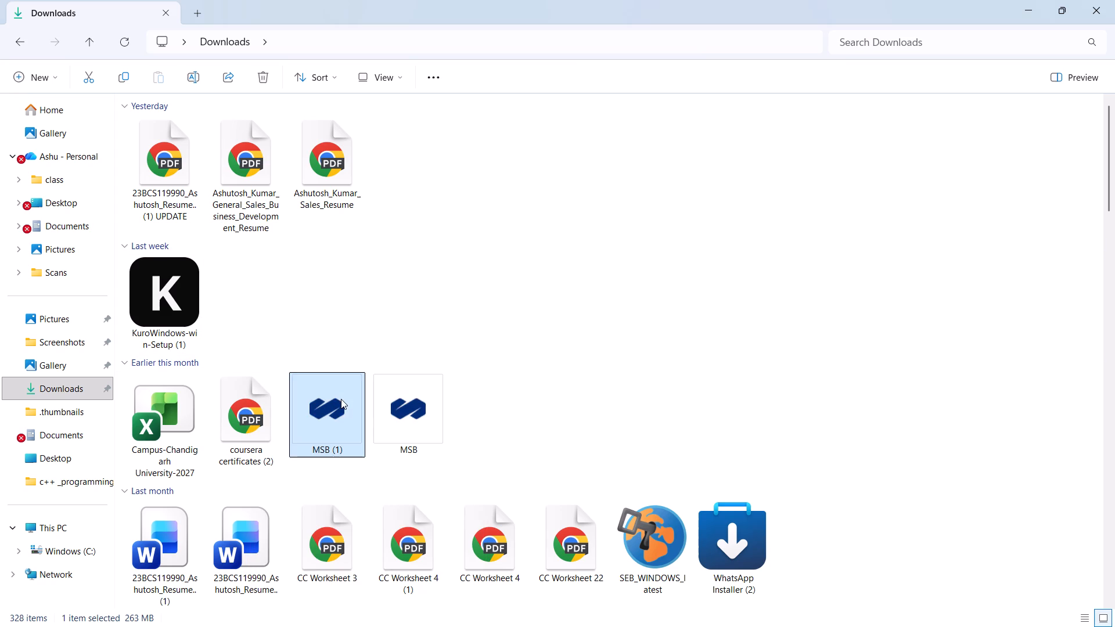
{"action": "left_click", "coordinate": [552, 438]}
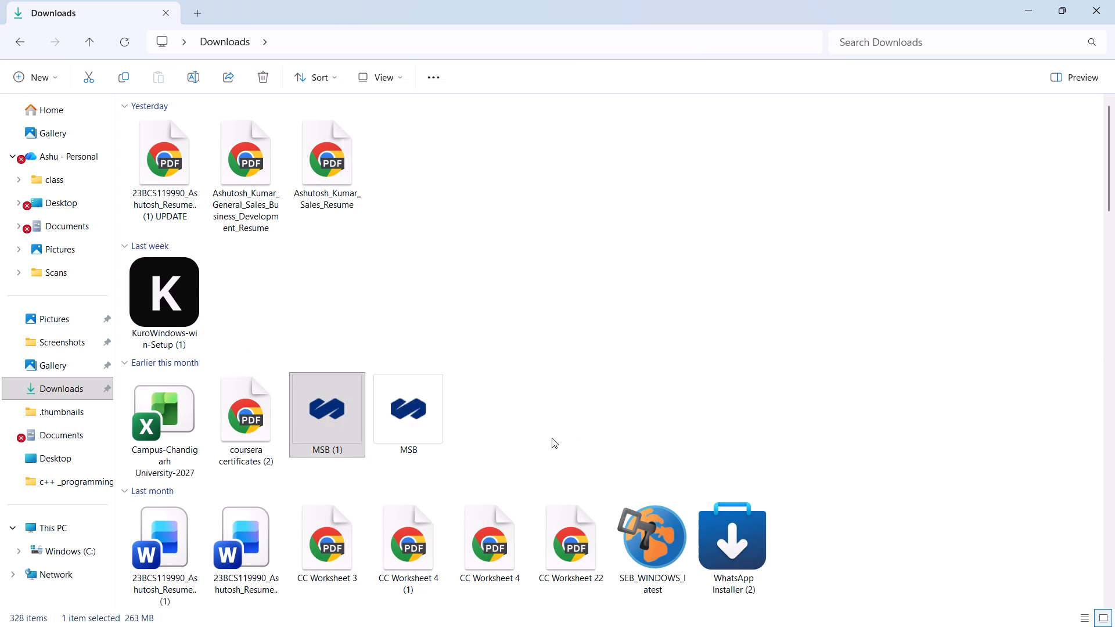
Open the resume PDF marked (1) UPDATE from Downloads in Chrome and review its content from summary to achievements.
{"action": "scroll", "coordinate": [386, 437], "scroll_direction": "up", "scroll_amount": 1}
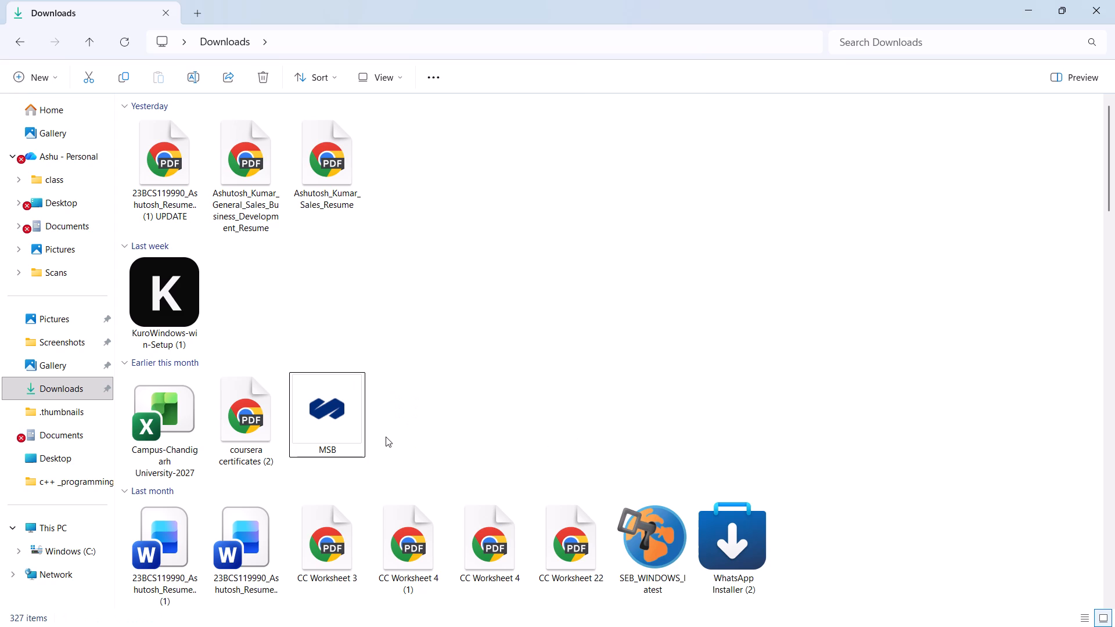
{"action": "scroll", "coordinate": [386, 437], "scroll_direction": "up", "scroll_amount": 1}
{"action": "scroll", "coordinate": [280, 330], "scroll_direction": "up", "scroll_amount": 1}
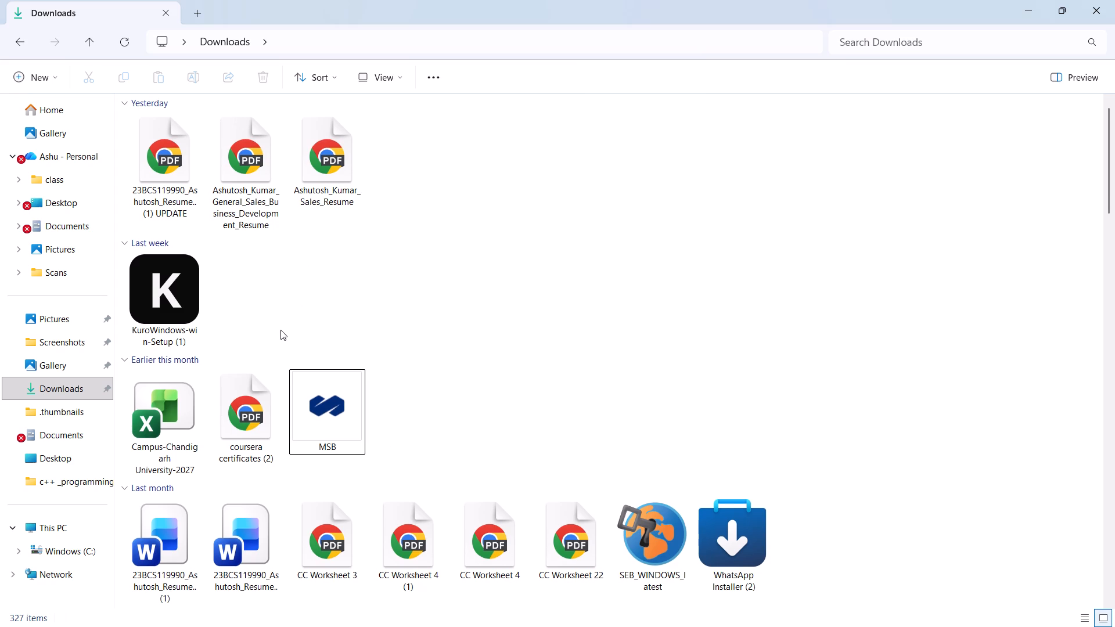
{"action": "scroll", "coordinate": [280, 330], "scroll_direction": "up", "scroll_amount": 1}
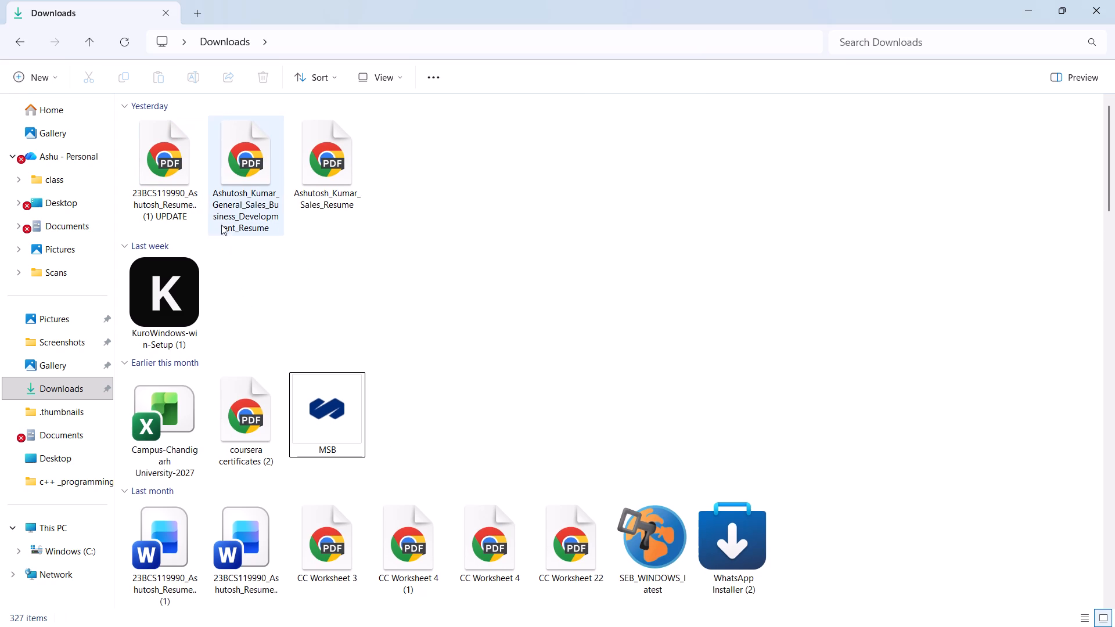
{"action": "double_click", "coordinate": [167, 210]}
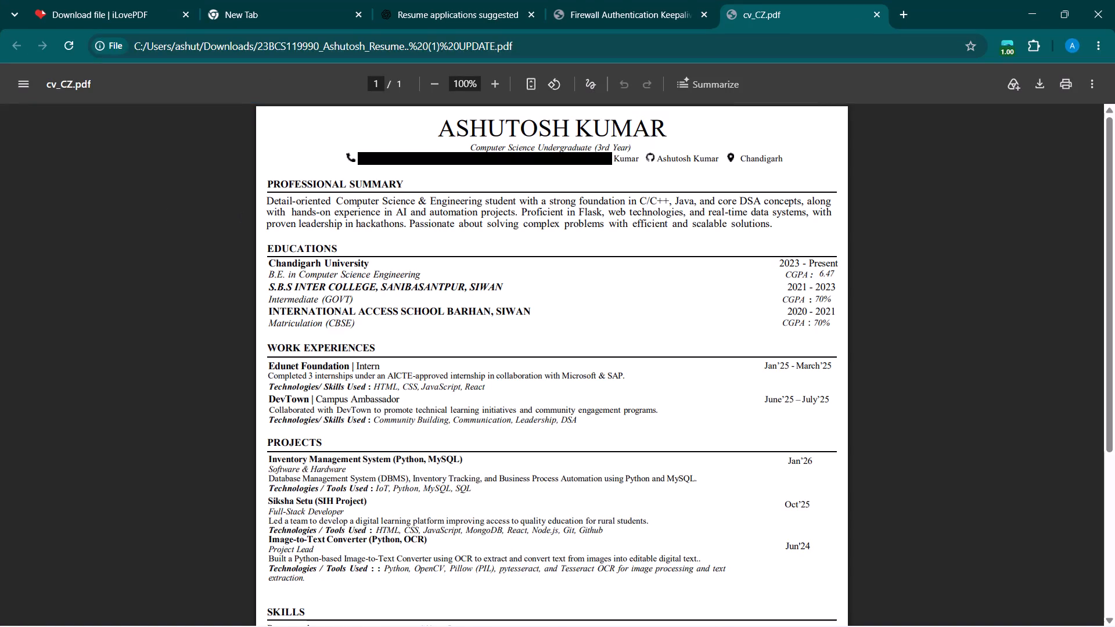
{"action": "scroll", "coordinate": [365, 257], "scroll_direction": "down", "scroll_amount": 2}
{"action": "scroll", "coordinate": [365, 257], "scroll_direction": "right", "scroll_amount": 4}
{"action": "scroll", "coordinate": [365, 257], "scroll_direction": "up", "scroll_amount": 1}
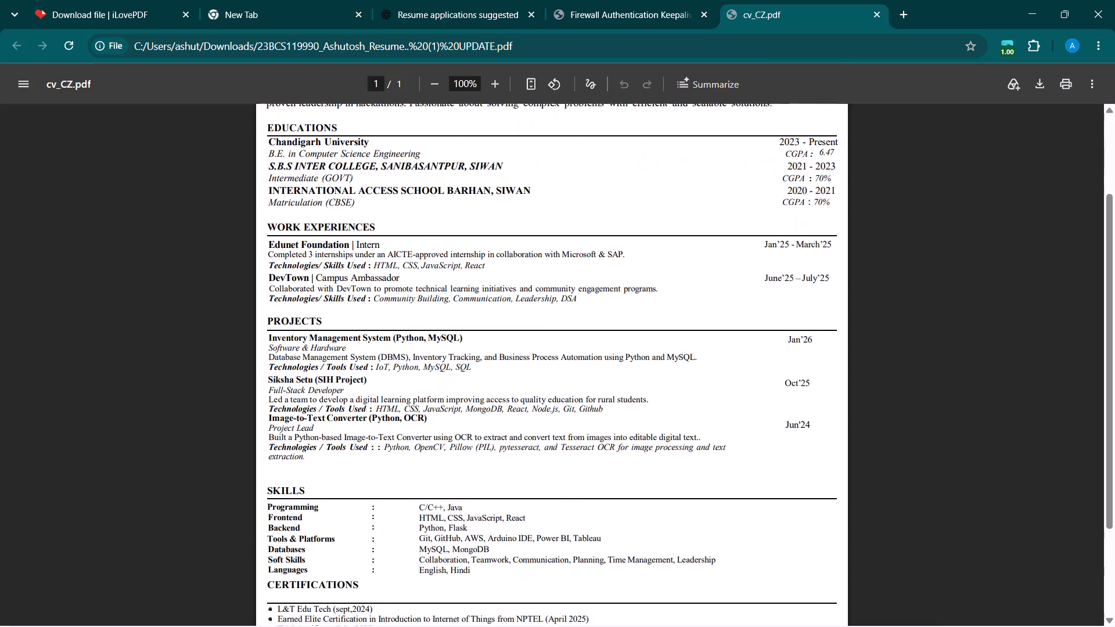
{"action": "scroll", "coordinate": [365, 257], "scroll_direction": "up", "scroll_amount": 3}
{"action": "scroll", "coordinate": [365, 257], "scroll_direction": "down", "scroll_amount": 2}
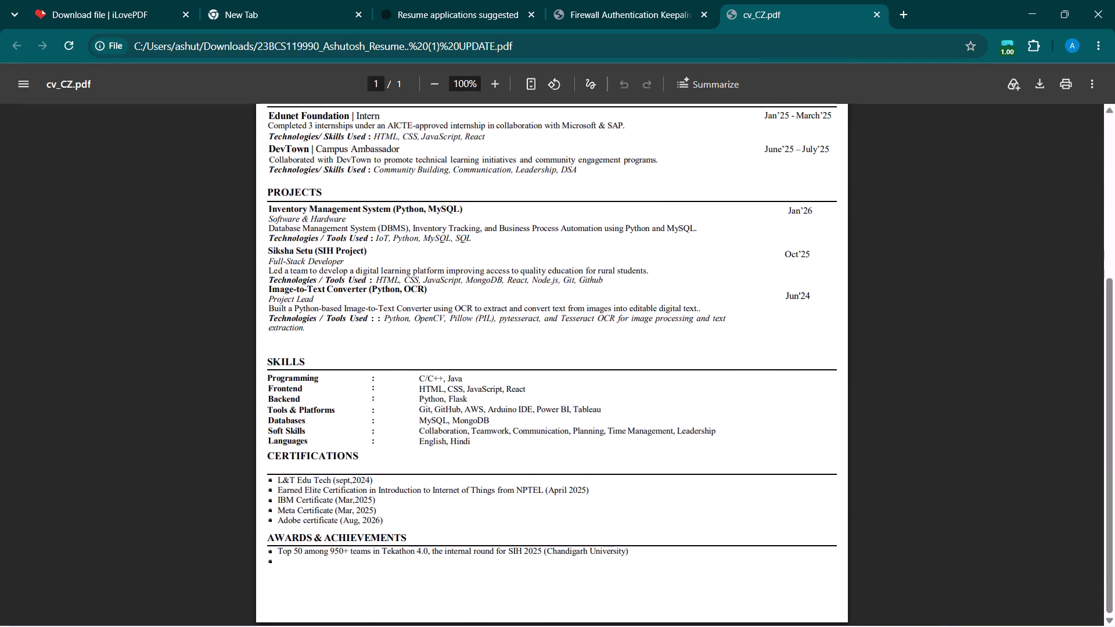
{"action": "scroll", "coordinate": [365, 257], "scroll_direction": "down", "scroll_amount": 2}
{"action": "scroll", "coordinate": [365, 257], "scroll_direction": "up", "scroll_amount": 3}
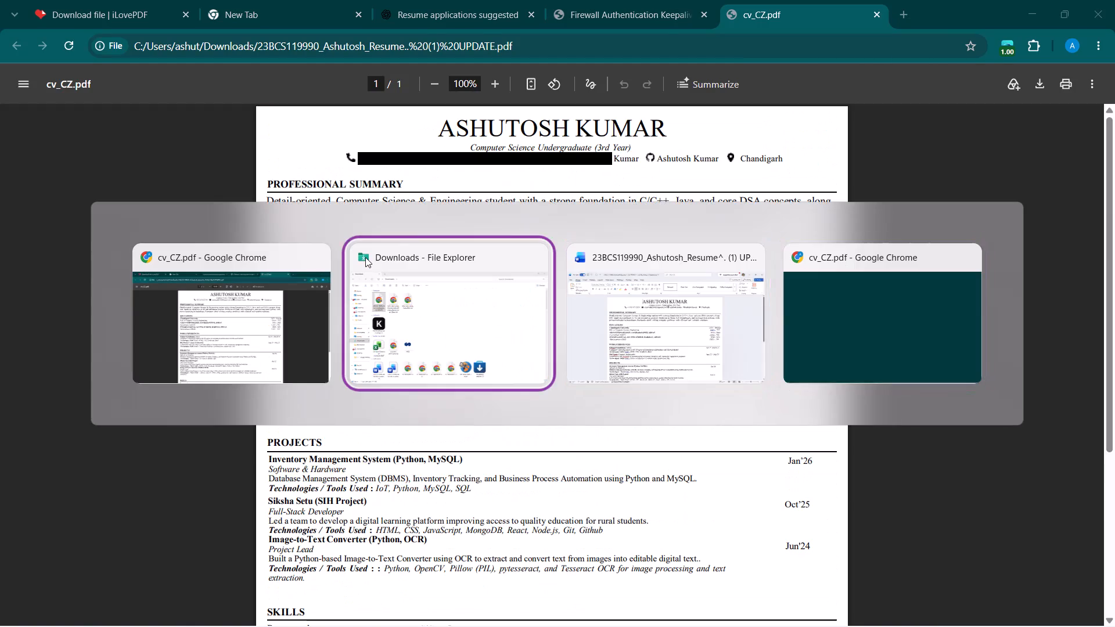
In File Explorer, open the sharing options for the resume PDF marked (1) UPDATE in Downloads.
{"action": "right_click", "coordinate": [157, 180]}
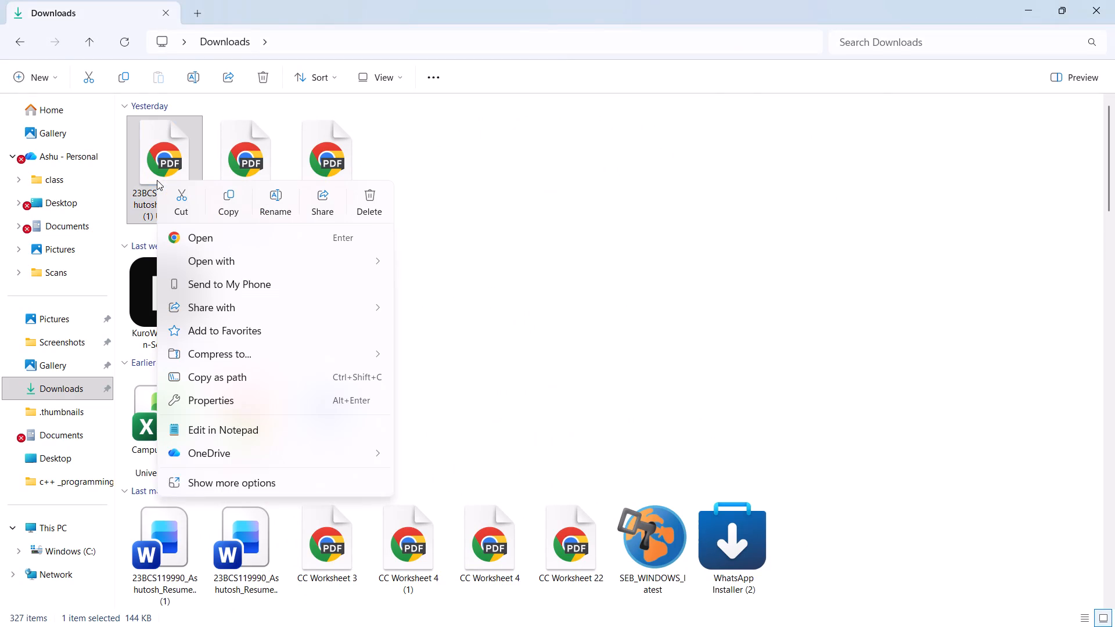
{"action": "left_click", "coordinate": [315, 206]}
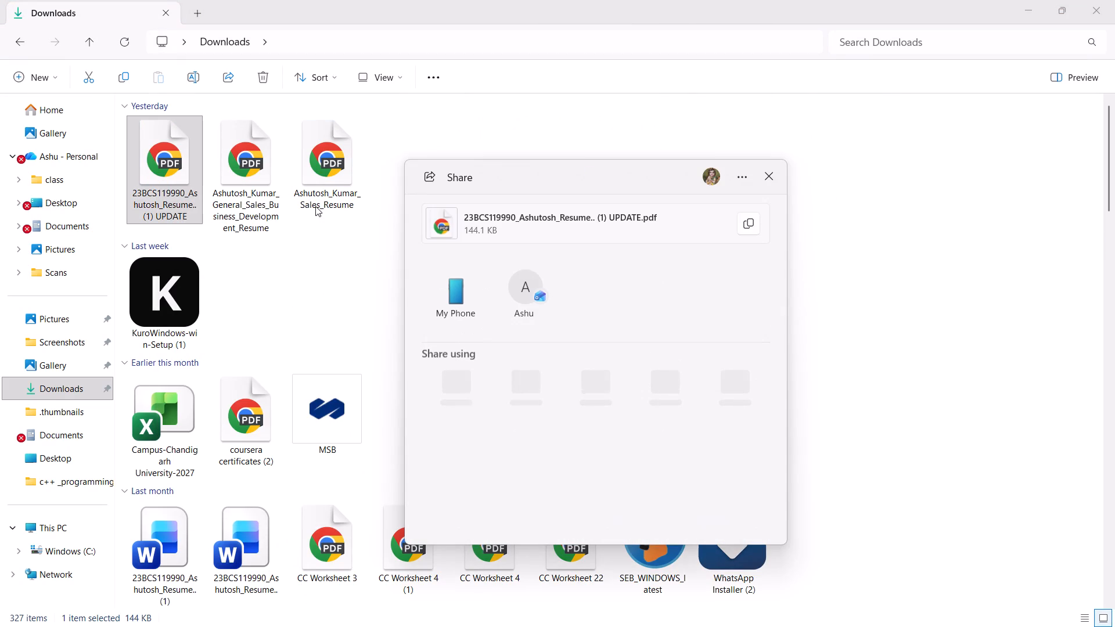
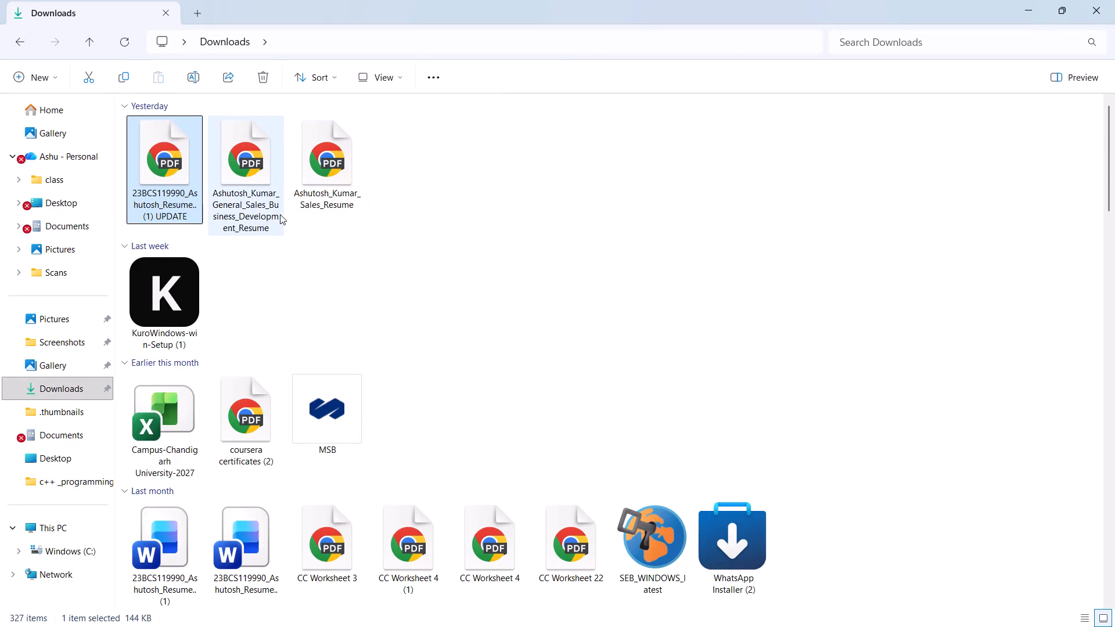
Open the General Sales Business Development resume PDF from Downloads in Chrome and review it from summary to certifications.
{"action": "double_click", "coordinate": [267, 214]}
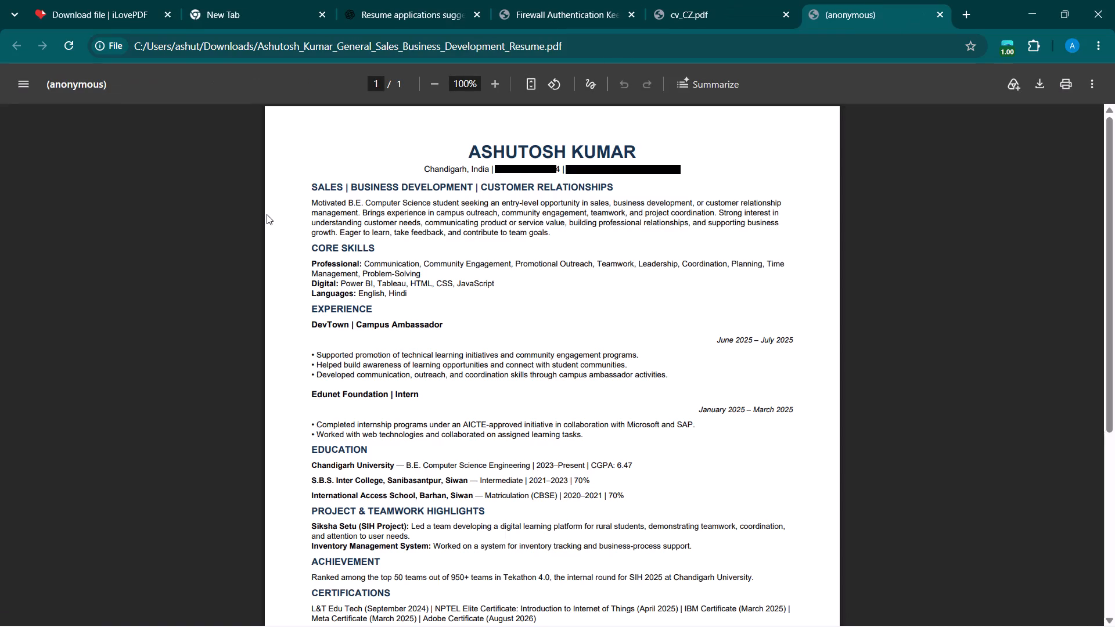
{"action": "scroll", "coordinate": [267, 214], "scroll_direction": "down", "scroll_amount": 1}
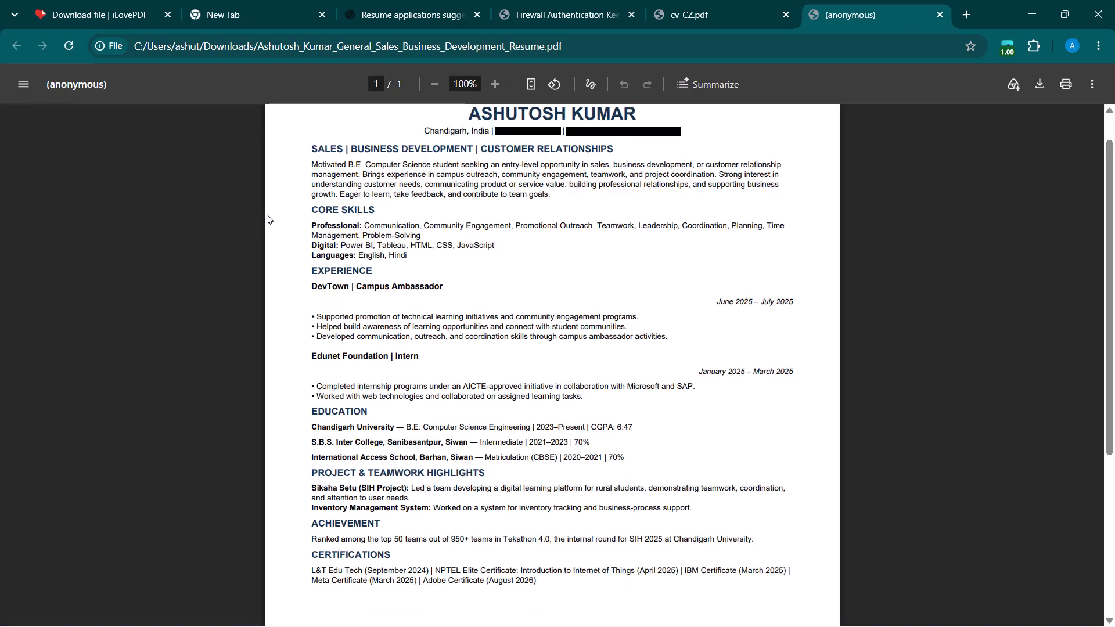
{"action": "scroll", "coordinate": [267, 214], "scroll_direction": "down", "scroll_amount": 1}
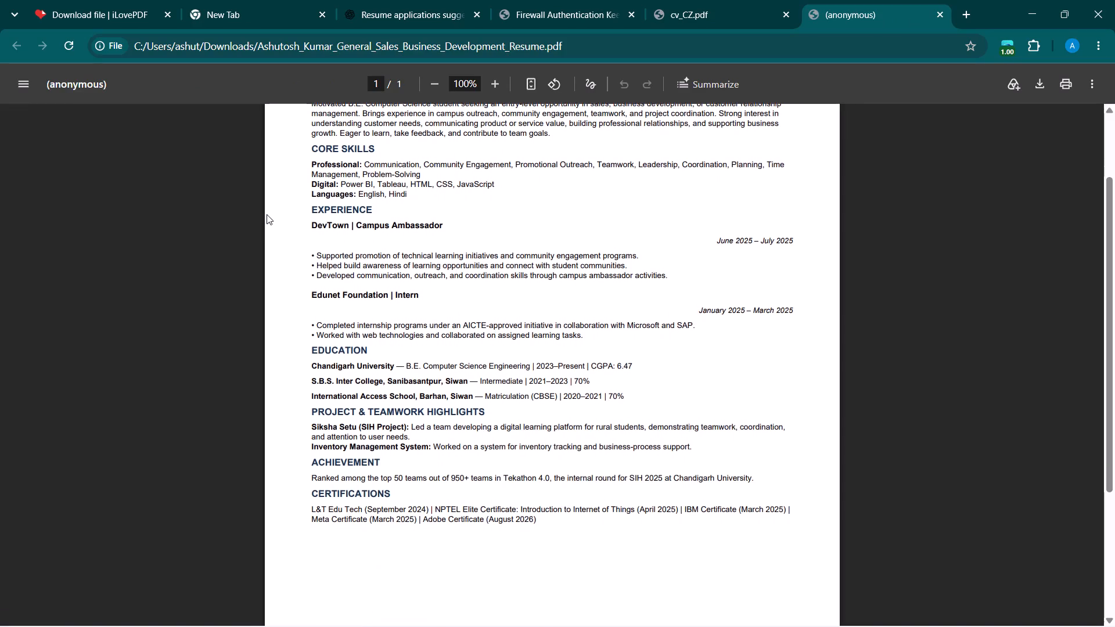
{"action": "scroll", "coordinate": [267, 214], "scroll_direction": "up", "scroll_amount": 4}
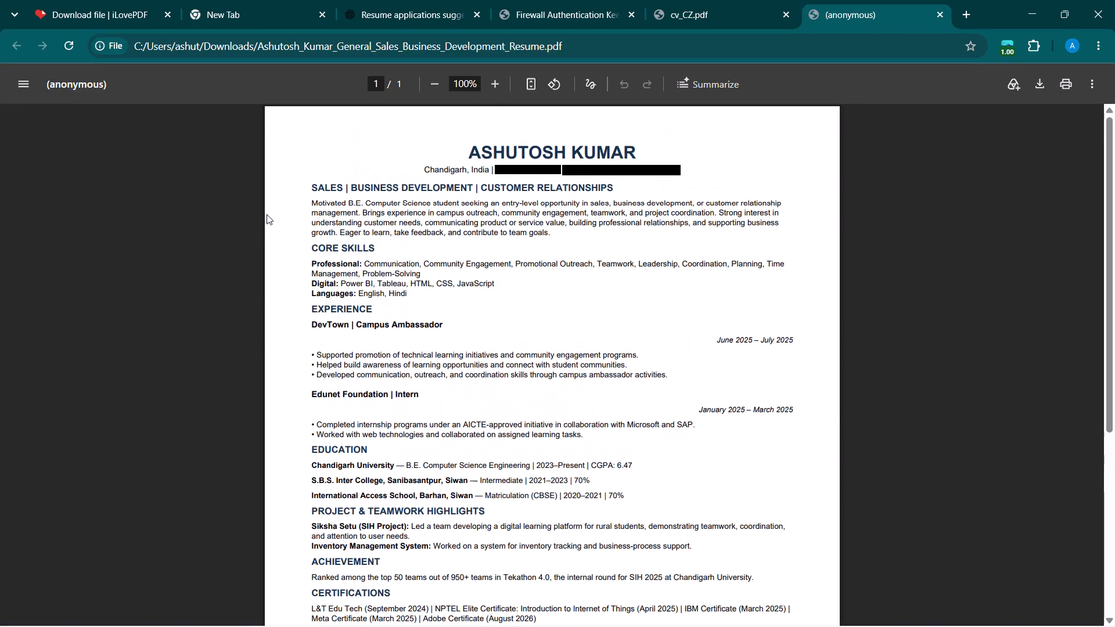
Search Google for "sale resume" in a new tab and show the image results.
{"action": "left_click", "coordinate": [961, 7]}
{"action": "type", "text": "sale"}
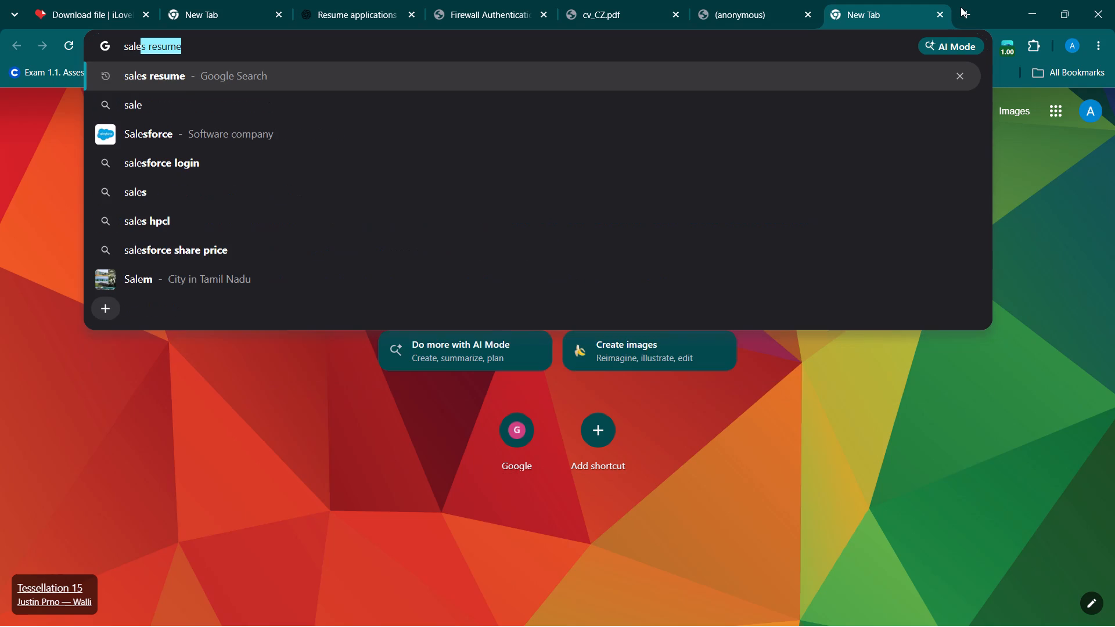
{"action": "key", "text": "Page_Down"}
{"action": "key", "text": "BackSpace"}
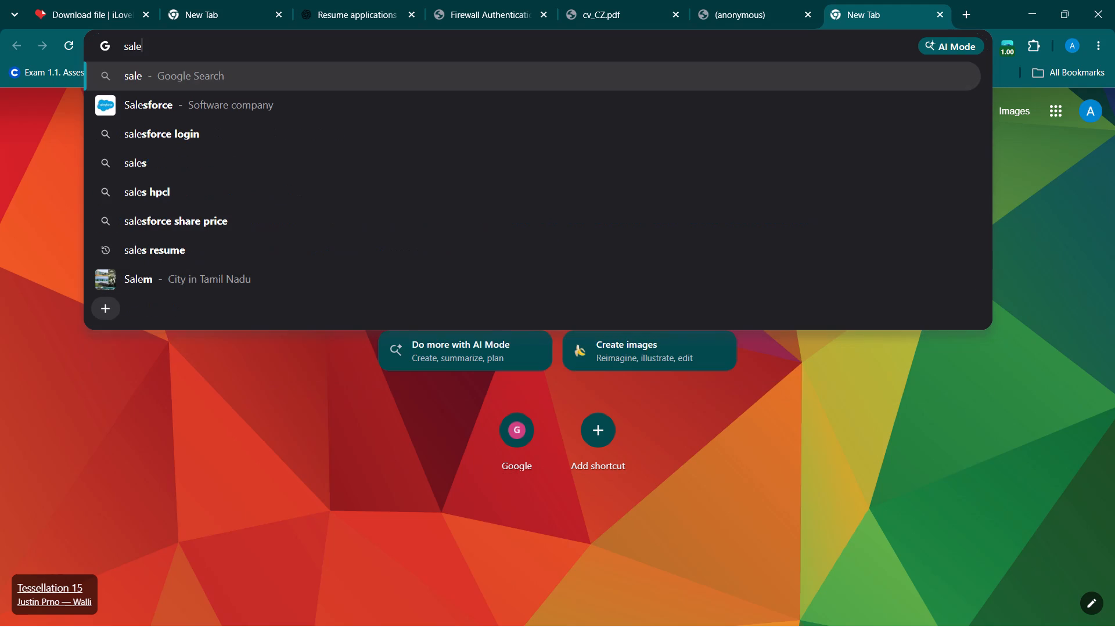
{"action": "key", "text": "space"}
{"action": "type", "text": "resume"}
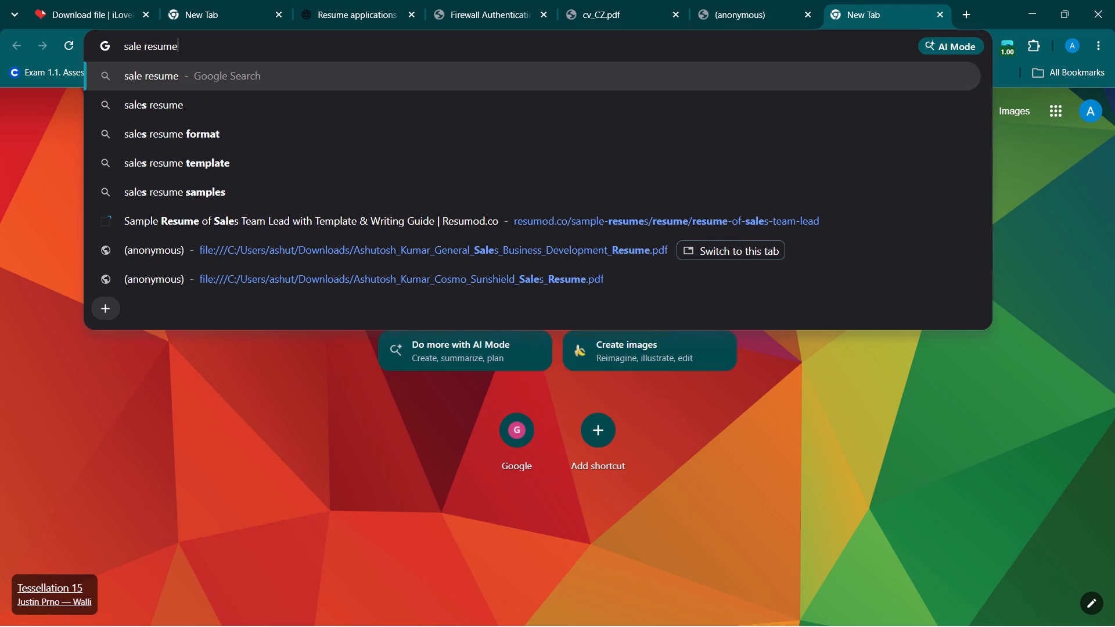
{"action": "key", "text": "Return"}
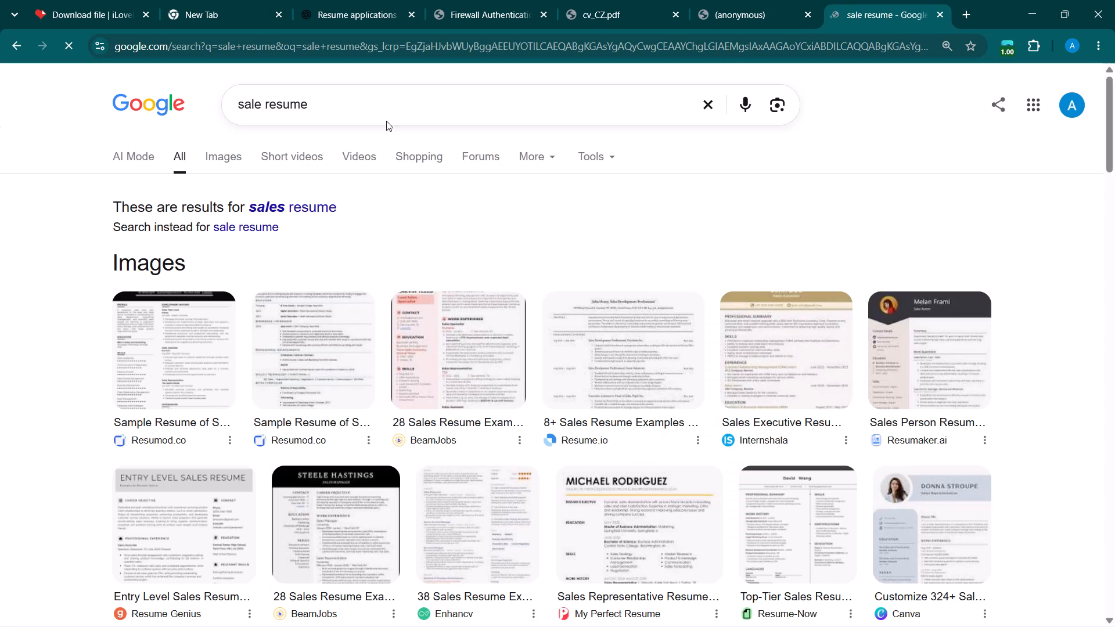
{"action": "left_click", "coordinate": [233, 155]}
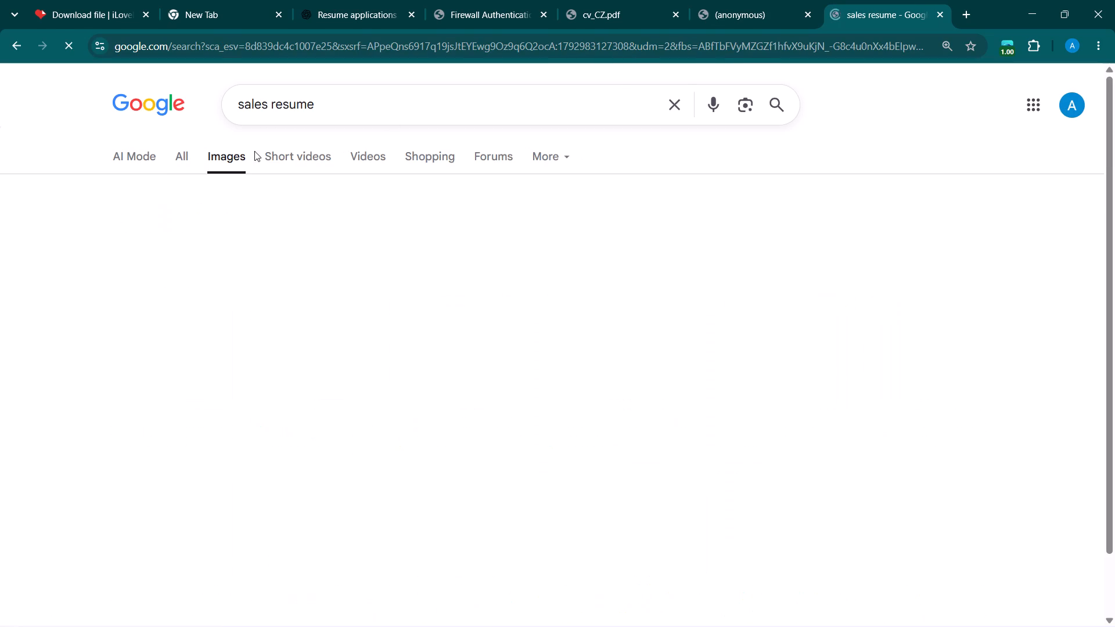
Preview the Resumod Sales Team Lead sample from the image results and open its page.
{"action": "left_click", "coordinate": [174, 327]}
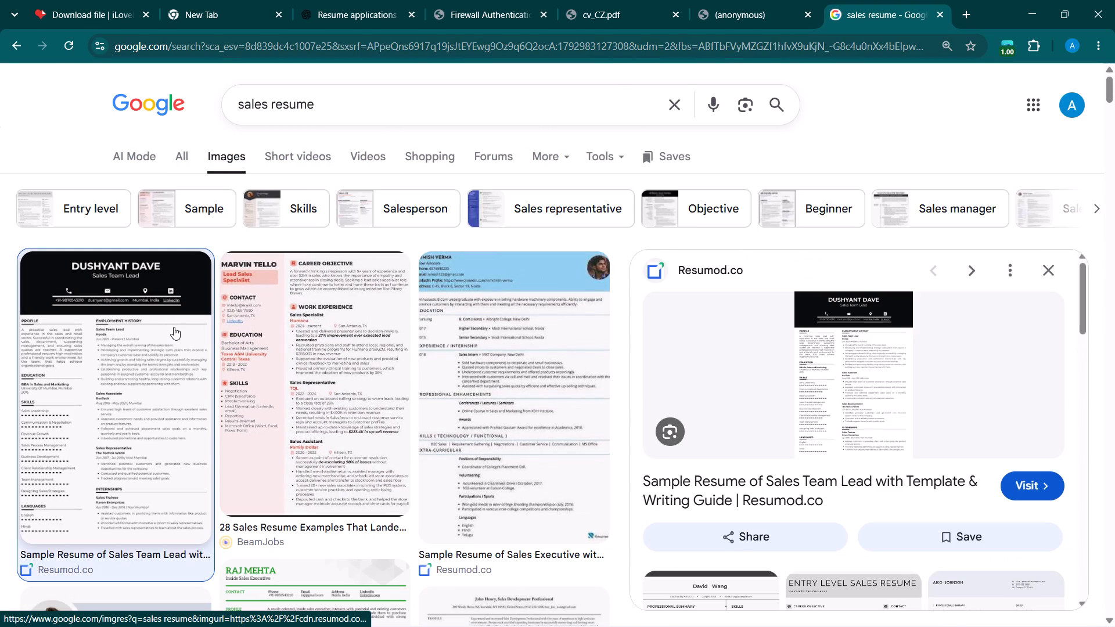
{"action": "scroll", "coordinate": [276, 315], "scroll_direction": "right", "scroll_amount": 1}
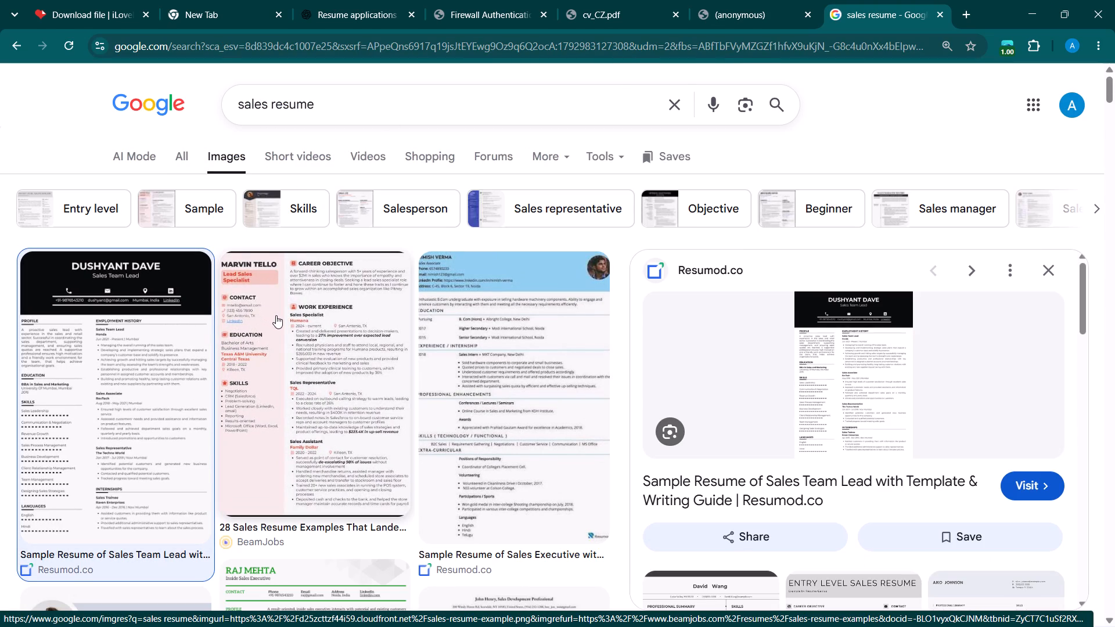
{"action": "scroll", "coordinate": [276, 315], "scroll_direction": "right", "scroll_amount": 2}
{"action": "scroll", "coordinate": [276, 315], "scroll_direction": "left", "scroll_amount": 1}
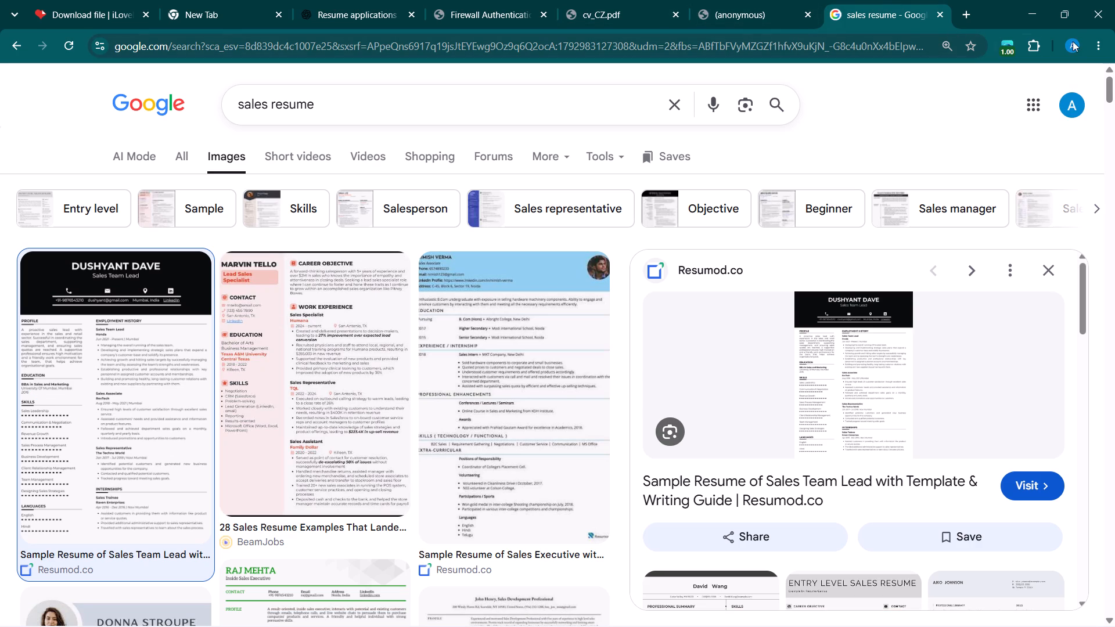
{"action": "left_click", "coordinate": [163, 383]}
{"action": "double_click", "coordinate": [163, 383]}
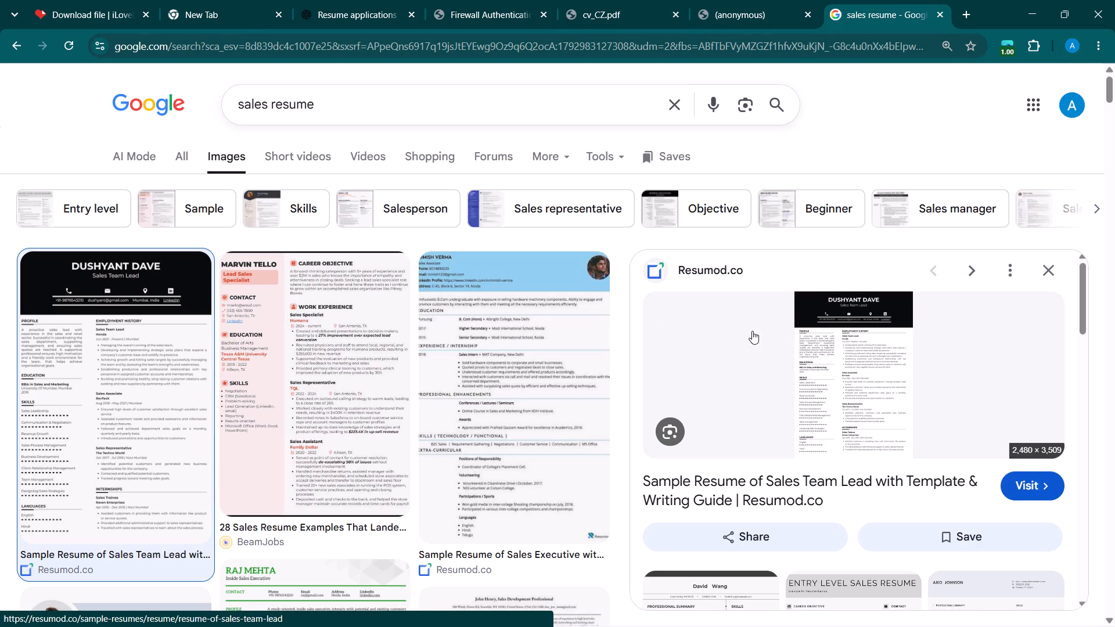
{"action": "double_click", "coordinate": [818, 333]}
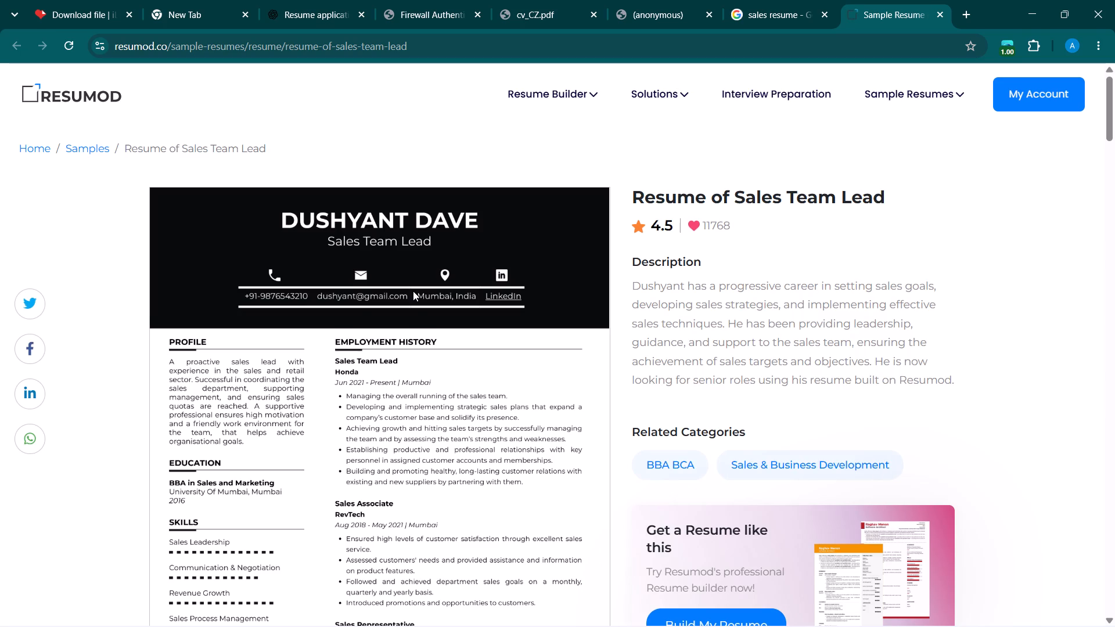
Read the Sales Team Lead sample resume from its profile and employment history to skills, internships and languages.
{"action": "scroll", "coordinate": [413, 291], "scroll_direction": "down", "scroll_amount": 1}
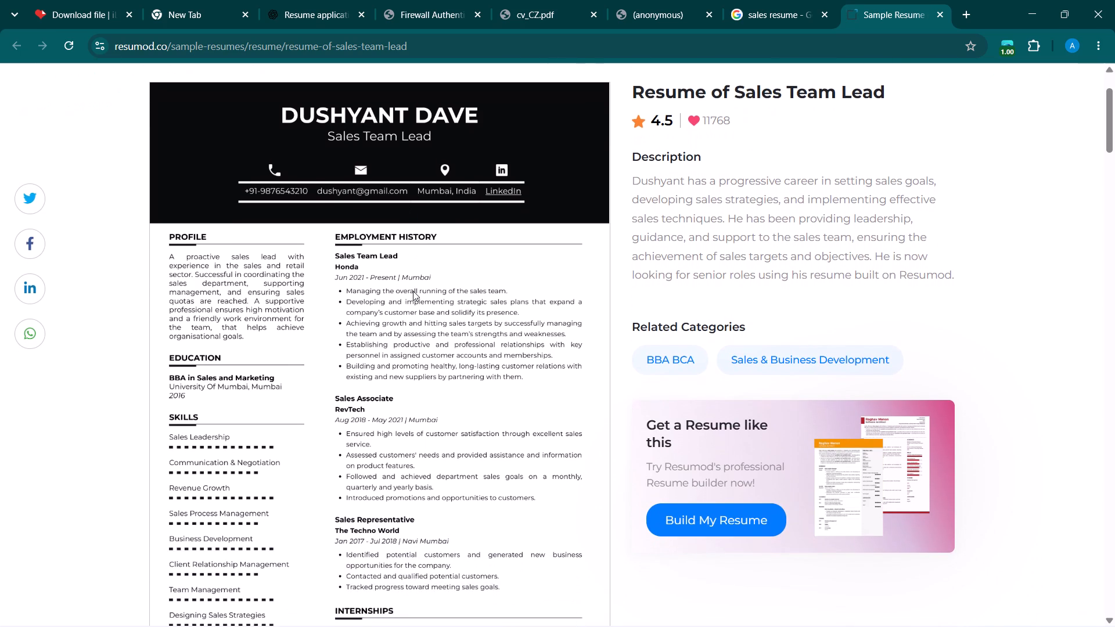
{"action": "scroll", "coordinate": [413, 291], "scroll_direction": "down", "scroll_amount": 1}
{"action": "scroll", "coordinate": [413, 291], "scroll_direction": "right", "scroll_amount": 1}
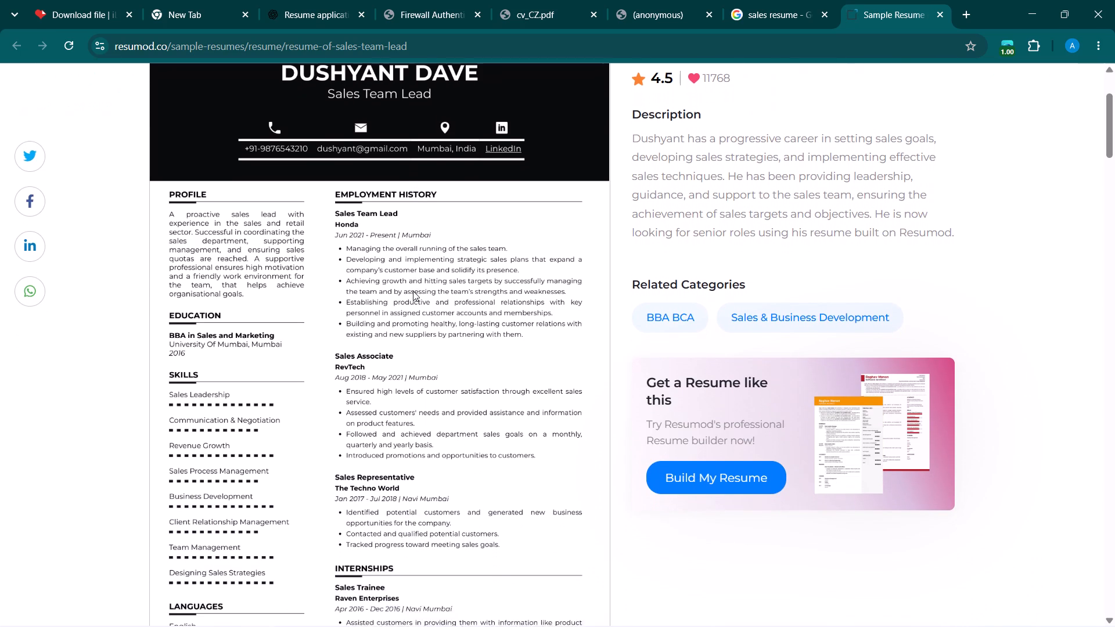
{"action": "scroll", "coordinate": [413, 291], "scroll_direction": "right", "scroll_amount": 1}
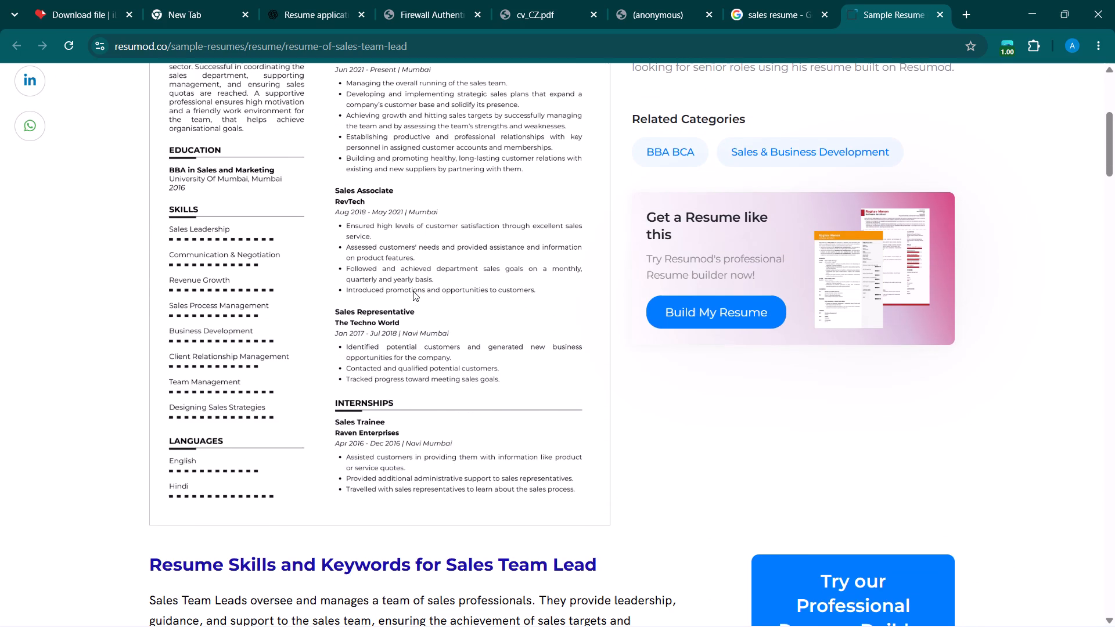
{"action": "scroll", "coordinate": [413, 291], "scroll_direction": "right", "scroll_amount": 2}
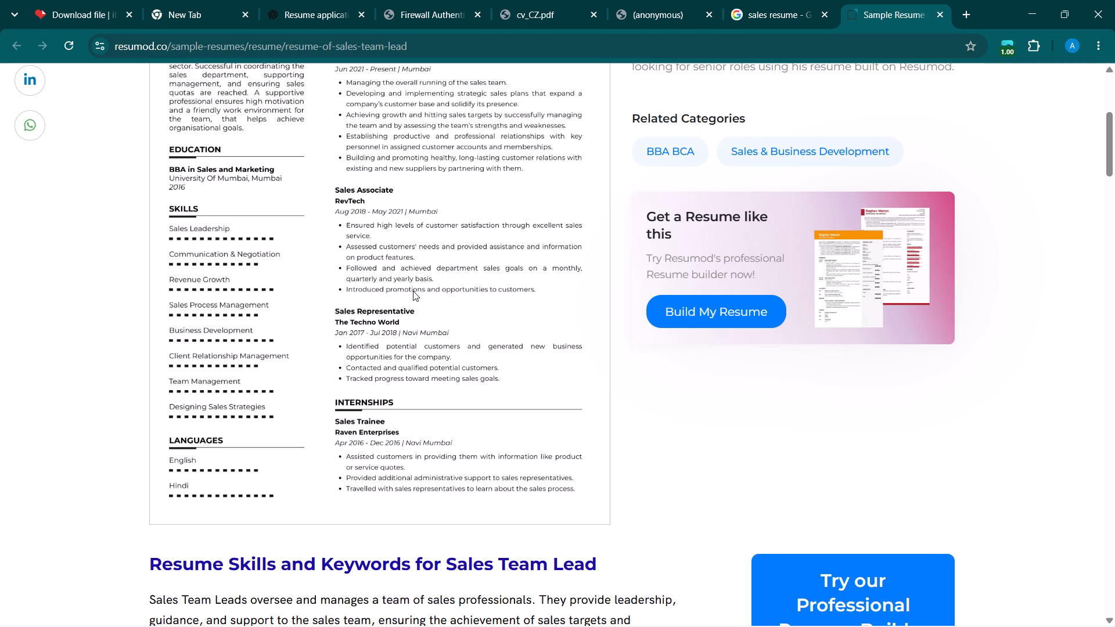
{"action": "scroll", "coordinate": [413, 291], "scroll_direction": "right", "scroll_amount": 6}
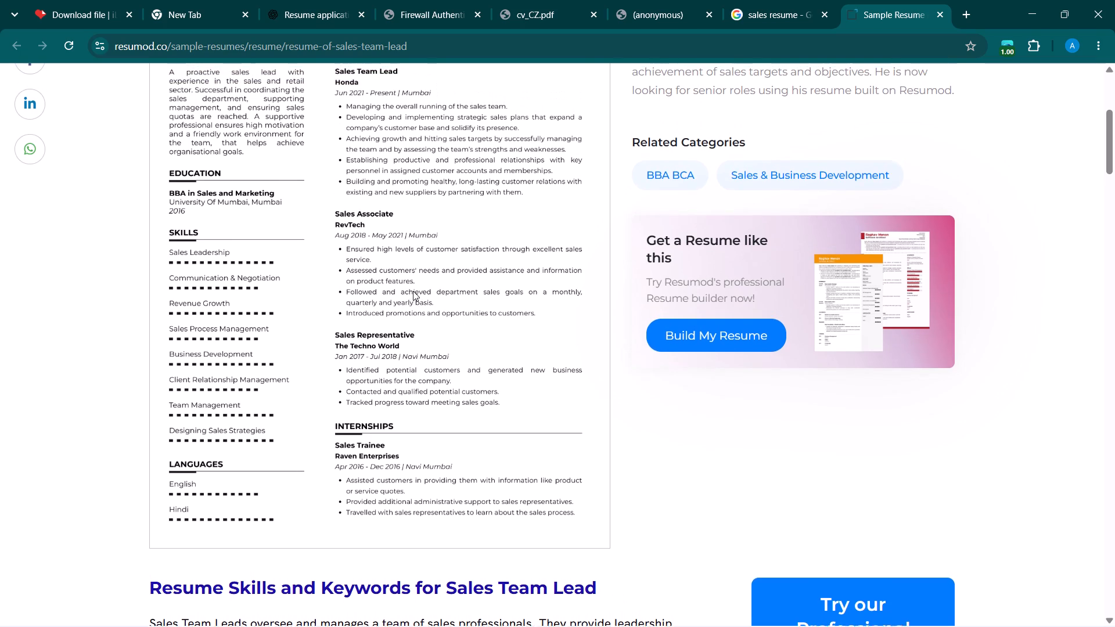
{"action": "scroll", "coordinate": [413, 291], "scroll_direction": "right", "scroll_amount": 1}
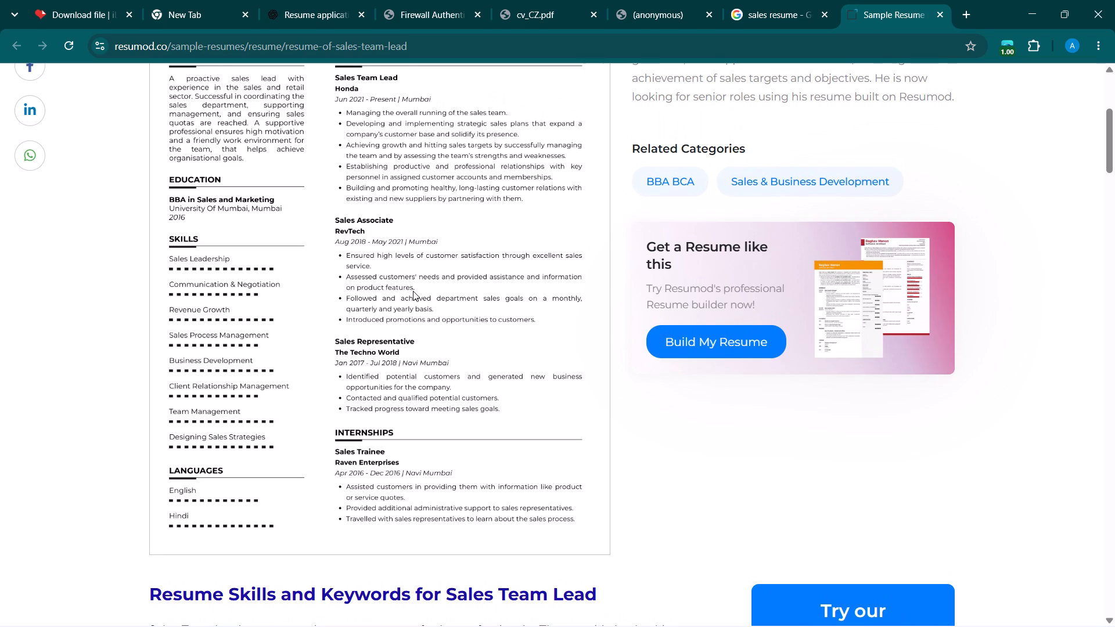
{"action": "scroll", "coordinate": [413, 291], "scroll_direction": "right", "scroll_amount": 1}
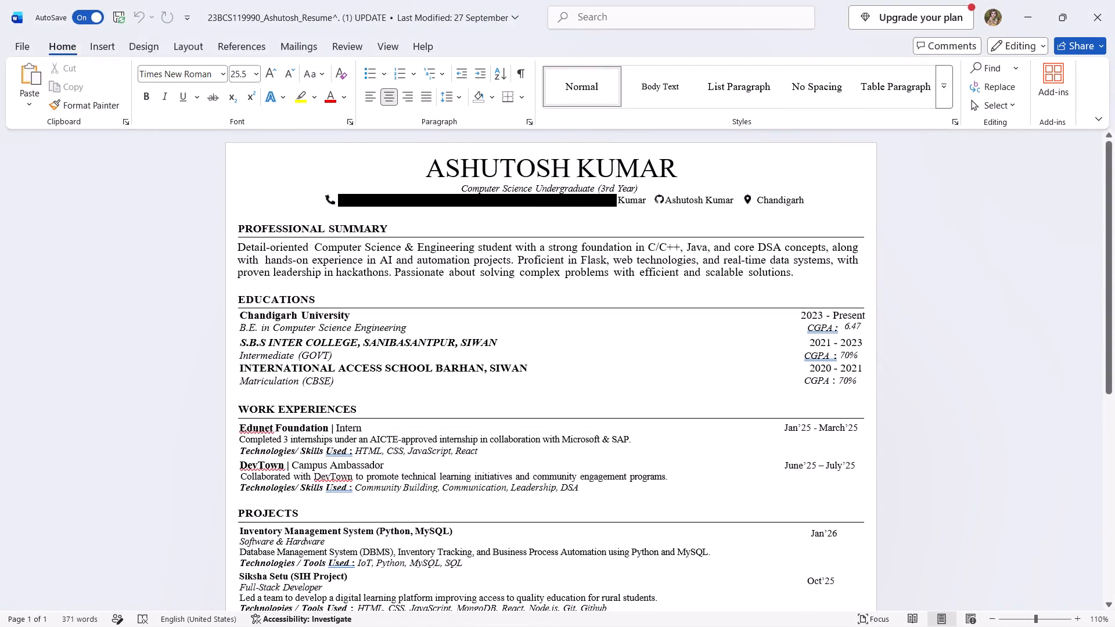
In the Word resume, delete the Professional Summary text that follows "core DSA concepts,".
{"action": "left_click", "coordinate": [789, 276]}
{"action": "key", "text": "BackSpace"}
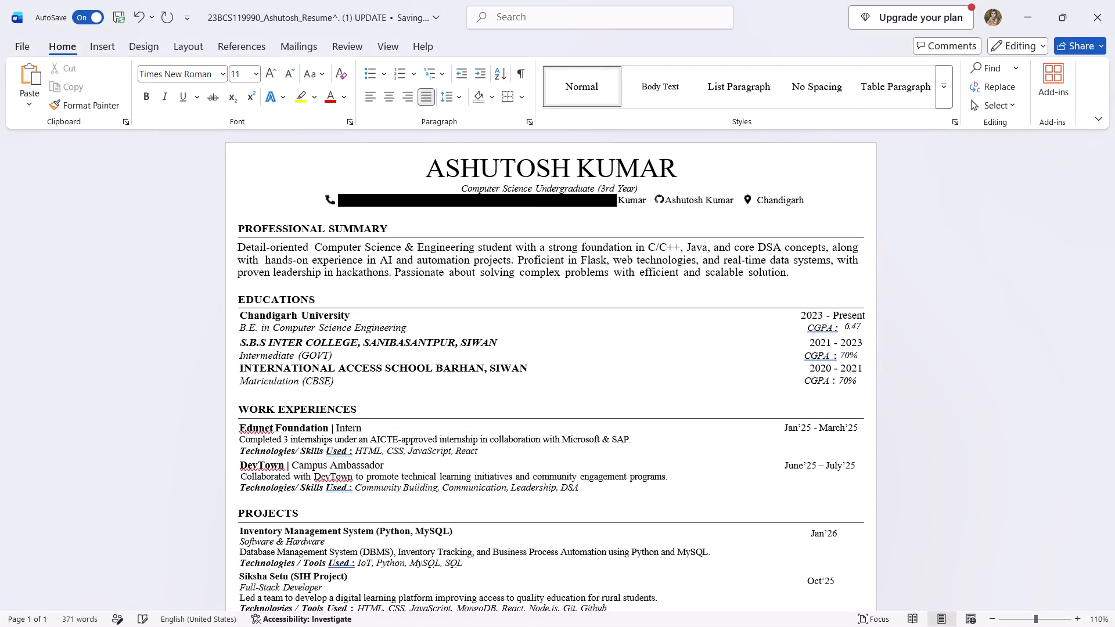
{"action": "key", "text": "Right"}
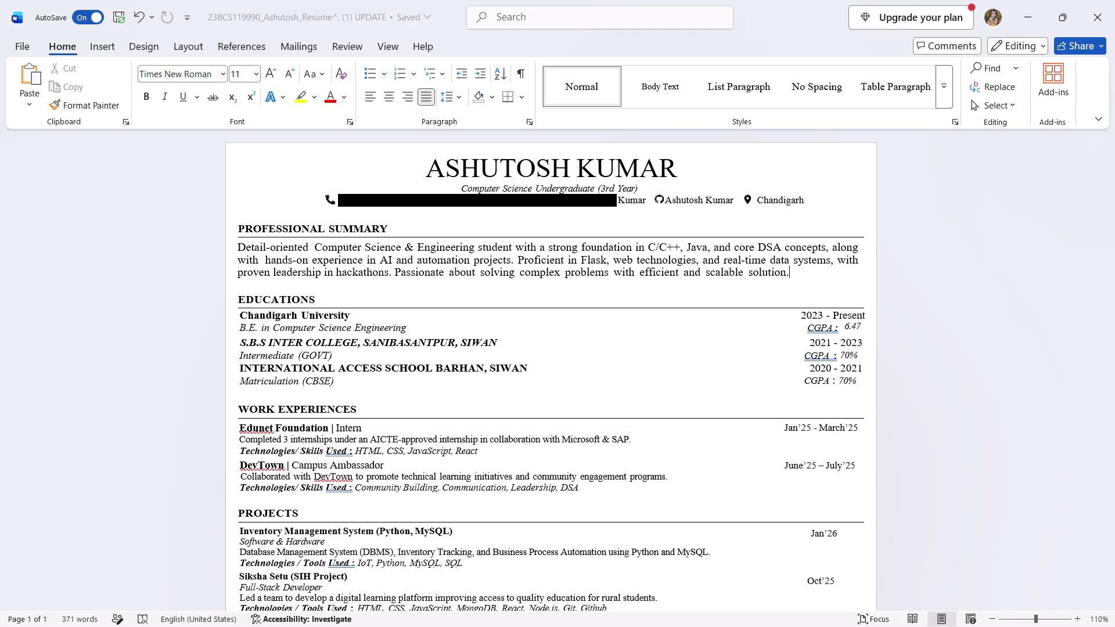
{"action": "key", "text": "BackSpace"}
{"action": "key", "text": "BackSpace"}
{"action": "key", "text": "BackSpace"}
{"action": "key", "text": "BackSpace"}
{"action": "key", "text": "BackSpace"}
{"action": "key", "text": "BackSpace"}
{"action": "key", "text": "BackSpace"}
{"action": "key", "text": "BackSpace"}
{"action": "key", "text": "BackSpace"}
{"action": "key", "text": "BackSpace"}
{"action": "key", "text": "BackSpace"}
{"action": "key", "text": "BackSpace"}
{"action": "key", "text": "BackSpace"}
{"action": "key", "text": "BackSpace"}
{"action": "key", "text": "BackSpace"}
{"action": "key", "text": "BackSpace"}
{"action": "key", "text": "BackSpace"}
{"action": "key", "text": "BackSpace"}
{"action": "key", "text": "BackSpace"}
{"action": "key", "text": "BackSpace"}
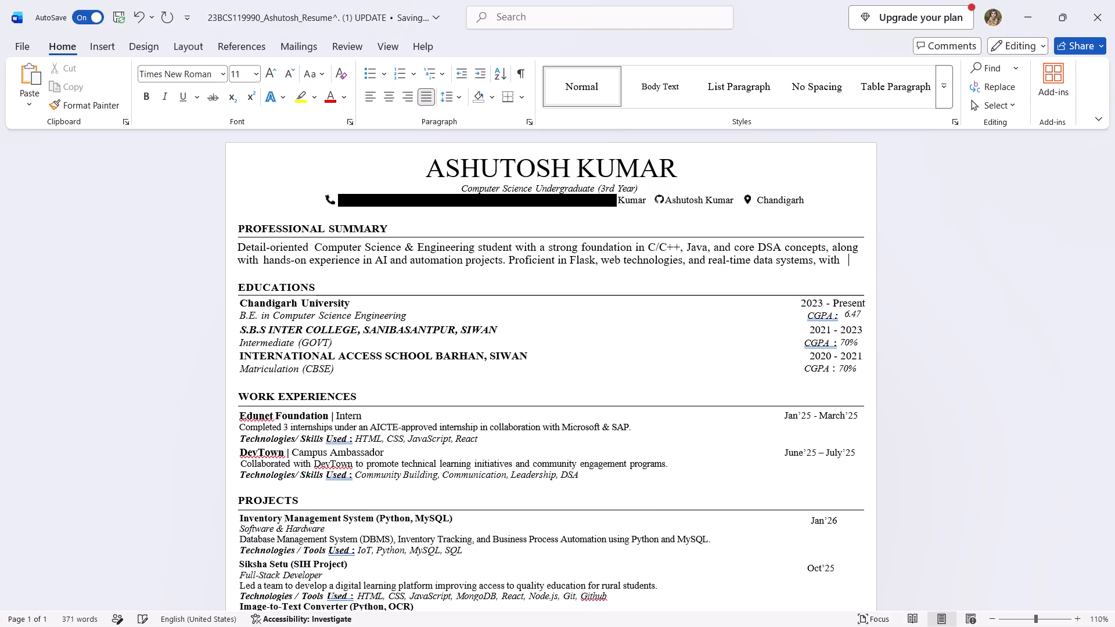
{"action": "key", "text": "BackSpace"}
{"action": "key", "text": "BackSpace"}
{"action": "key", "text": "BackSpace"}
{"action": "key", "text": "BackSpace"}
{"action": "key", "text": "BackSpace"}
{"action": "key", "text": "BackSpace"}
{"action": "key", "text": "BackSpace"}
{"action": "key", "text": "BackSpace"}
{"action": "key", "text": "BackSpace"}
{"action": "key", "text": "BackSpace"}
{"action": "key", "text": "BackSpace"}
{"action": "key", "text": "BackSpace"}
{"action": "key", "text": "BackSpace"}
{"action": "key", "text": "BackSpace"}
{"action": "key", "text": "BackSpace"}
{"action": "key", "text": "BackSpace"}
{"action": "key", "text": "BackSpace"}
{"action": "key", "text": "BackSpace"}
{"action": "key", "text": "BackSpace"}
{"action": "key", "text": "BackSpace"}
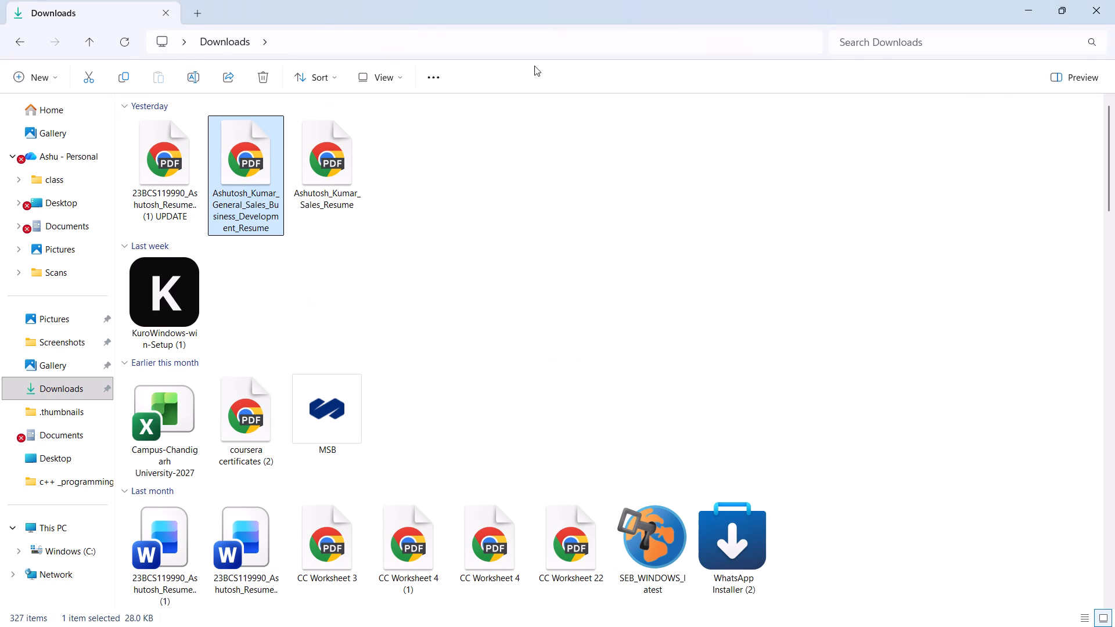
Open the General Sales Business Development resume PDF from Downloads, copy its summary from "Motivated B.E." through "growth.", and close File Explorer.
{"action": "double_click", "coordinate": [248, 189]}
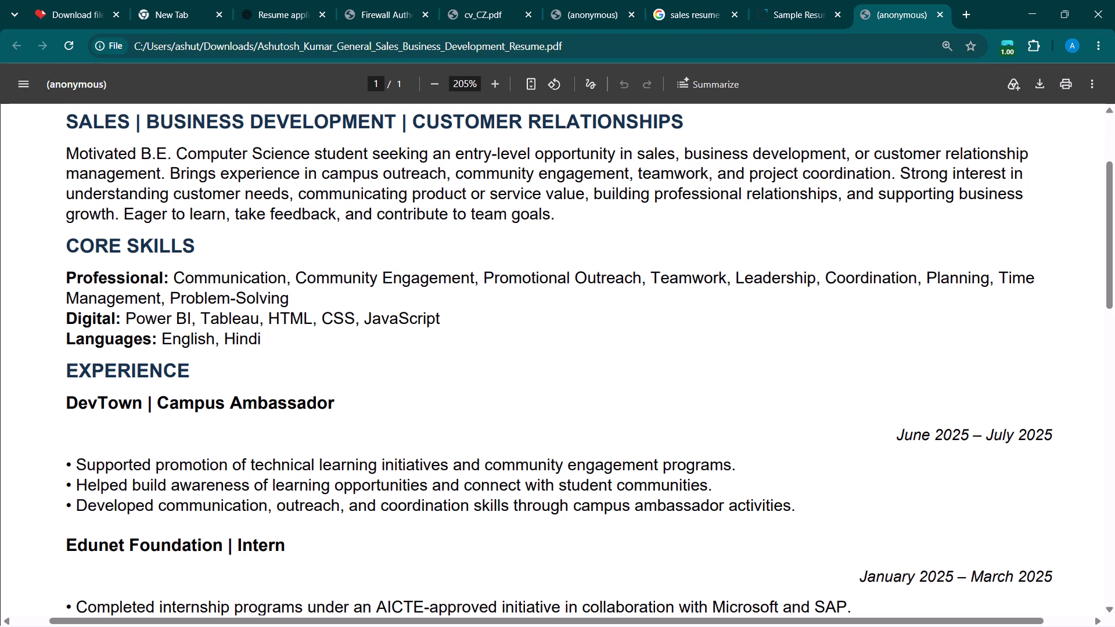
{"action": "left_click_drag", "start_coordinate": [67, 151], "coordinate": [147, 217]}
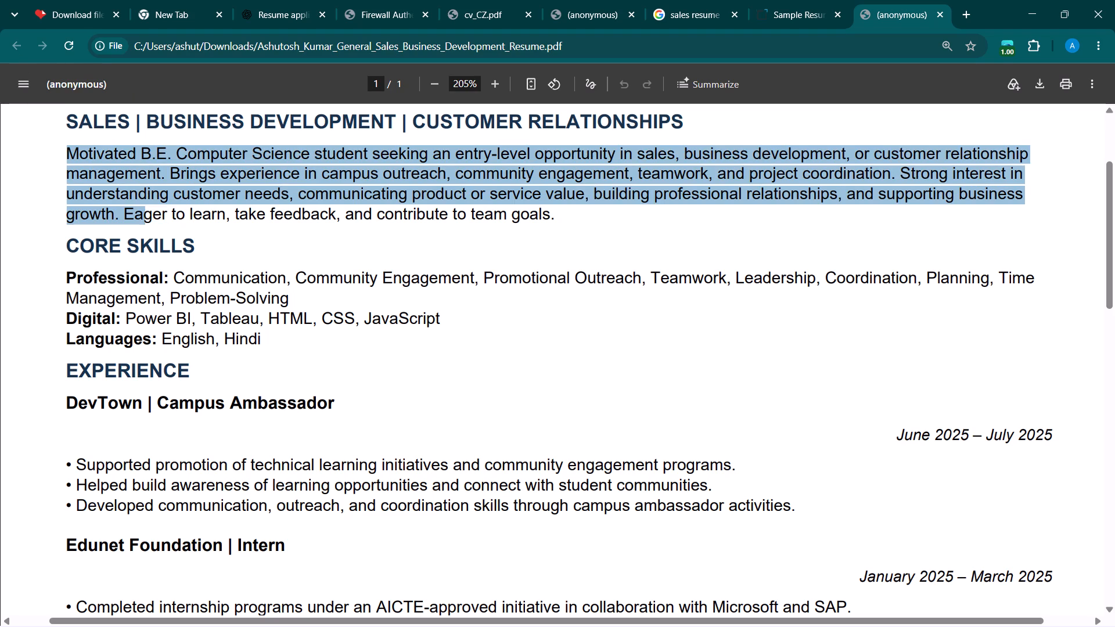
{"action": "left_click_drag", "start_coordinate": [147, 217], "coordinate": [118, 212]}
{"action": "key", "text": "ctrl+c"}
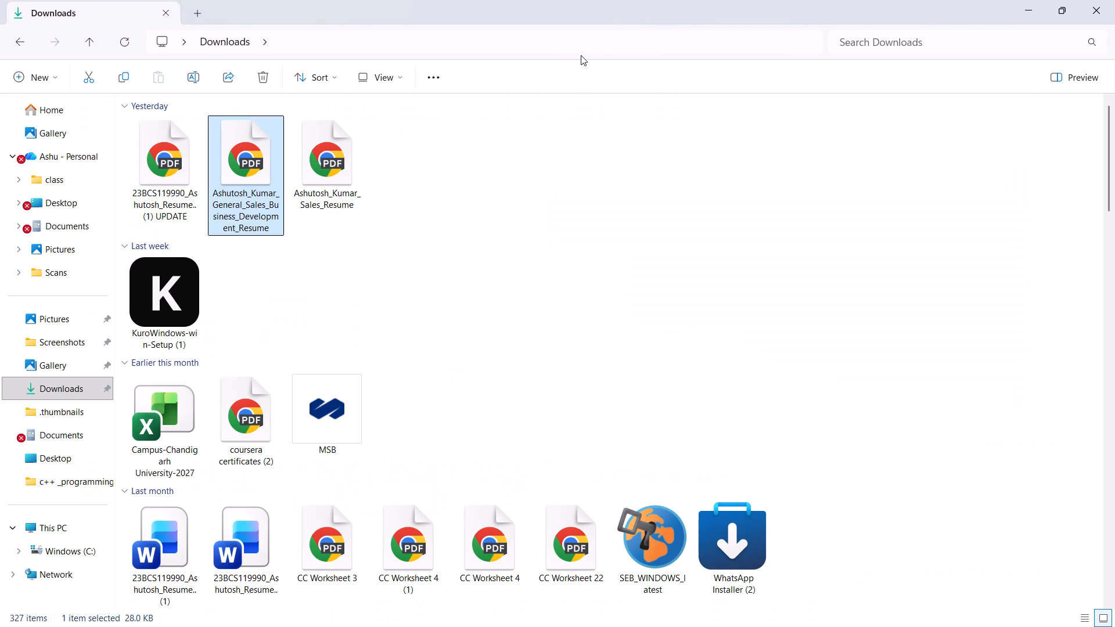
{"action": "left_click", "coordinate": [1114, 0]}
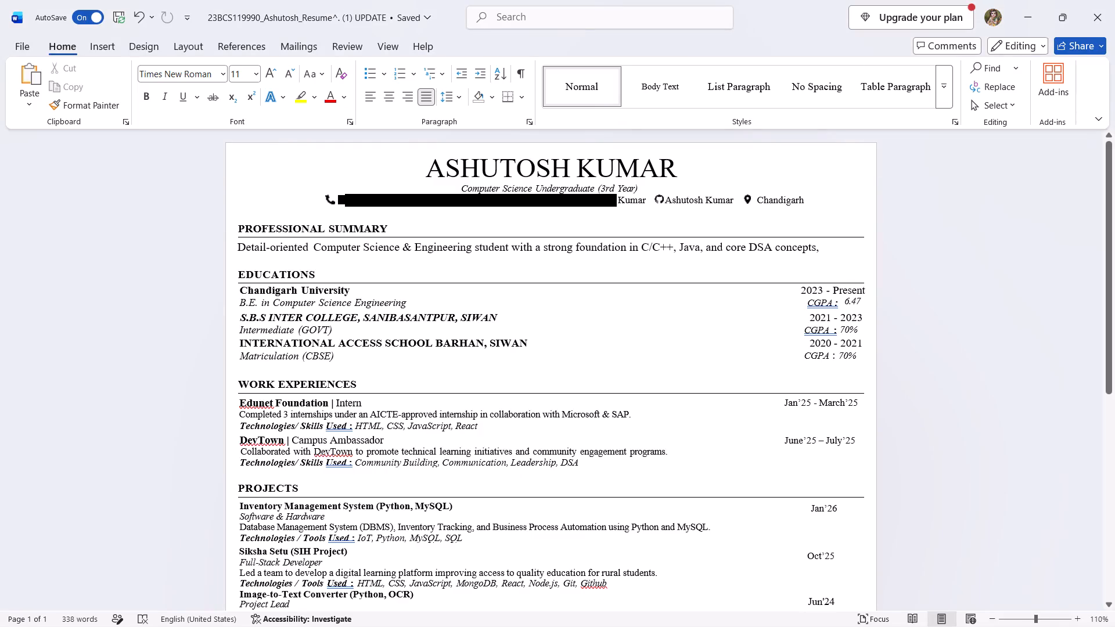
In the Word resume, delete the remaining old Professional Summary text back to the word "Detail".
{"action": "key", "text": "Left"}
{"action": "key", "text": "BackSpace"}
{"action": "key", "text": "BackSpace"}
{"action": "key", "text": "BackSpace"}
{"action": "key", "text": "BackSpace"}
{"action": "key", "text": "BackSpace"}
{"action": "key", "text": "BackSpace"}
{"action": "key", "text": "BackSpace"}
{"action": "key", "text": "BackSpace"}
{"action": "key", "text": "BackSpace"}
{"action": "key", "text": "BackSpace"}
{"action": "key", "text": "BackSpace"}
{"action": "key", "text": "BackSpace"}
{"action": "key", "text": "BackSpace"}
{"action": "key", "text": "BackSpace"}
{"action": "key", "text": "BackSpace"}
{"action": "key", "text": "BackSpace"}
{"action": "key", "text": "BackSpace"}
{"action": "key", "text": "BackSpace"}
{"action": "key", "text": "BackSpace"}
{"action": "key", "text": "BackSpace"}
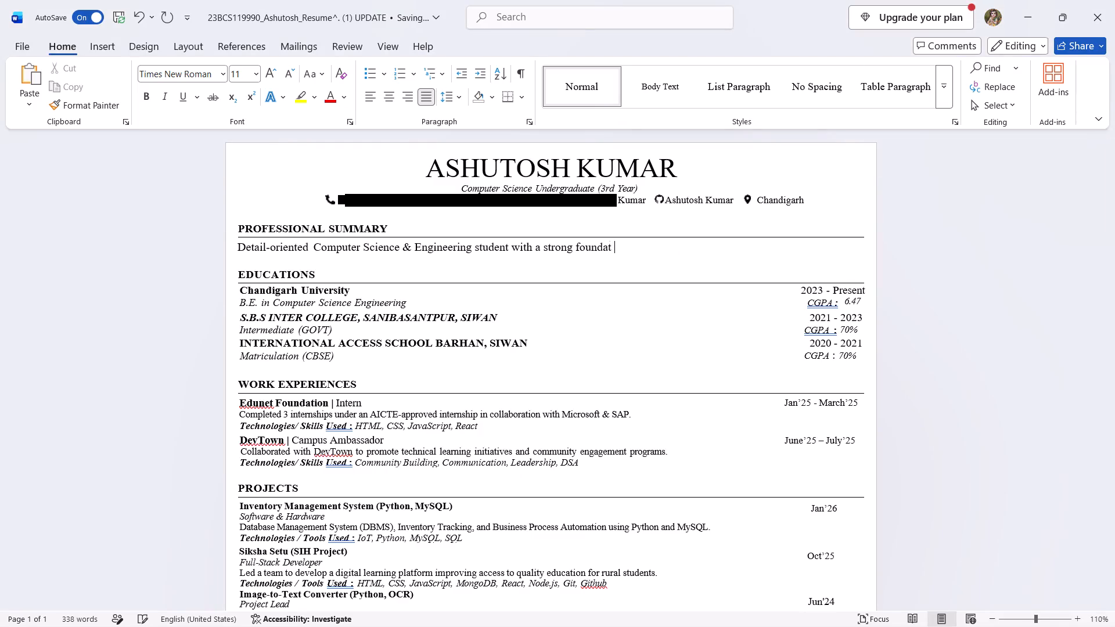
{"action": "key", "text": "BackSpace"}
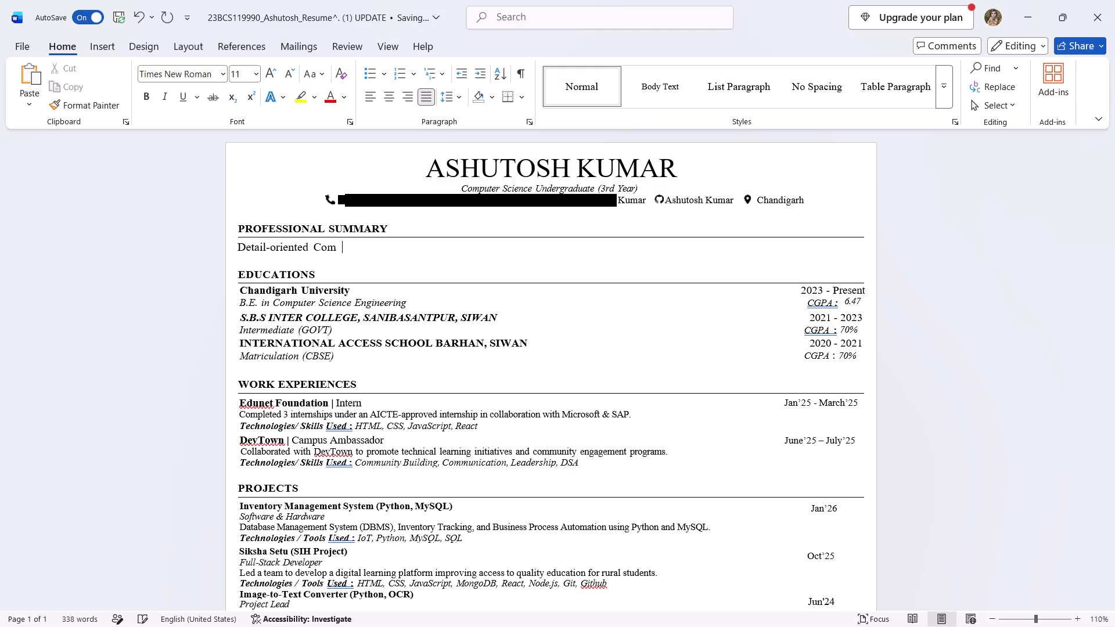
{"action": "key", "text": "BackSpace"}
{"action": "key", "text": "BackSpace"}
{"action": "key", "text": "BackSpace"}
{"action": "key", "text": "BackSpace"}
{"action": "key", "text": "BackSpace"}
{"action": "key", "text": "BackSpace"}
{"action": "key", "text": "BackSpace"}
{"action": "key", "text": "BackSpace"}
{"action": "key", "text": "BackSpace"}
{"action": "key", "text": "BackSpace"}
{"action": "key", "text": "BackSpace"}
{"action": "key", "text": "BackSpace"}
{"action": "key", "text": "BackSpace"}
{"action": "key", "text": "BackSpace"}
Paste the copied sales and business development summary into the Professional Summary section.
{"action": "key", "text": "ctrl+v"}
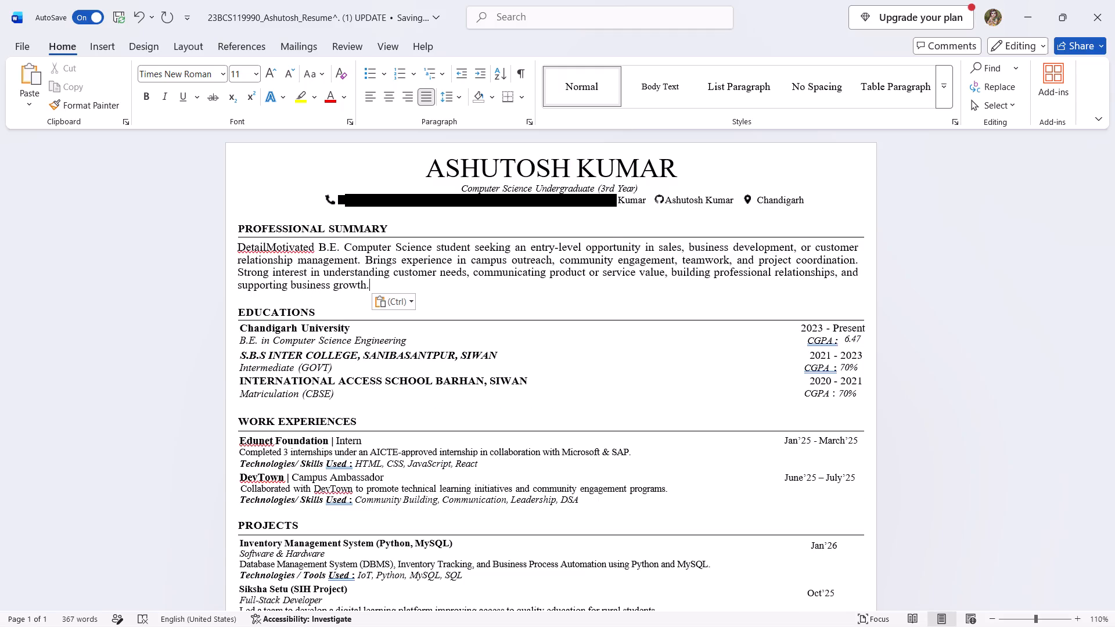
{"action": "key", "text": "Up"}
Delete the leftover word "Detail" in front of "Motivated" at the start of the Professional Summary.
{"action": "key", "text": "Up"}
{"action": "key", "text": "Up"}
{"action": "key", "text": "Left"}
{"action": "key", "text": "Left"}
{"action": "key", "text": "Left"}
{"action": "key", "text": "Left"}
{"action": "key", "text": "Left"}
{"action": "key", "text": "Left"}
{"action": "key", "text": "Left"}
{"action": "key", "text": "Left"}
{"action": "key", "text": "Left"}
{"action": "key", "text": "Left"}
{"action": "key", "text": "Left"}
{"action": "key", "text": "Left"}
{"action": "key", "text": "Left"}
{"action": "key", "text": "Left"}
{"action": "key", "text": "Left"}
{"action": "key", "text": "Left"}
{"action": "key", "text": "Left"}
{"action": "key", "text": "Left"}
{"action": "key", "text": "Left"}
{"action": "key", "text": "Right"}
{"action": "key", "text": "BackSpace"}
{"action": "key", "text": "BackSpace"}
{"action": "key", "text": "BackSpace"}
{"action": "key", "text": "BackSpace"}
{"action": "key", "text": "BackSpace"}
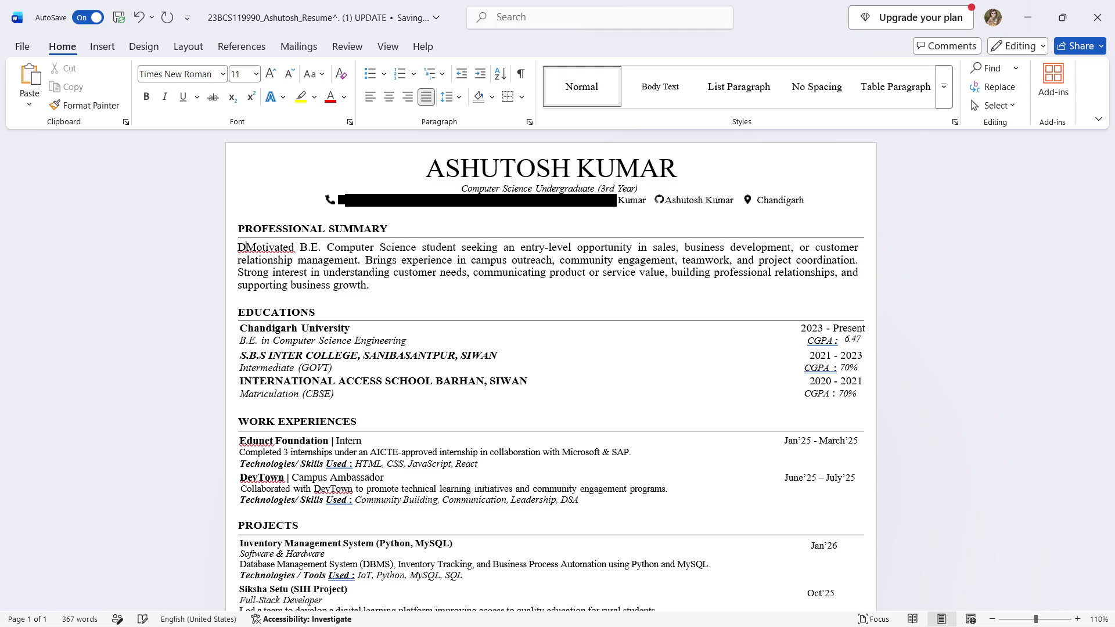
{"action": "key", "text": "BackSpace"}
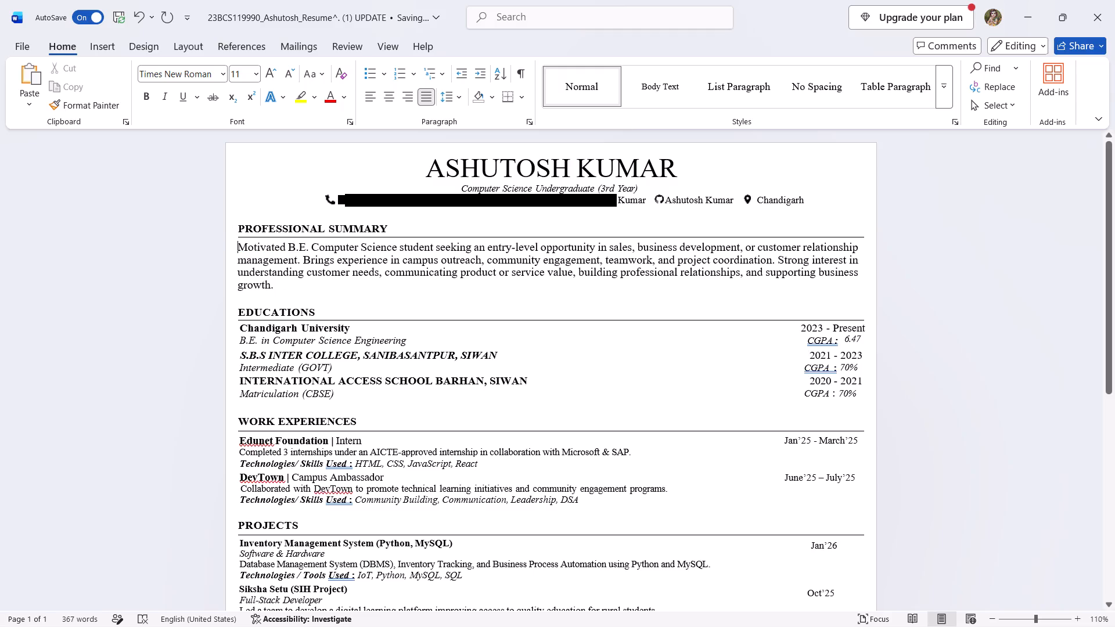
Review the Word resume's sections from the Professional Summary down to Certifications.
{"action": "scroll", "coordinate": [953, 317], "scroll_direction": "right", "scroll_amount": 1}
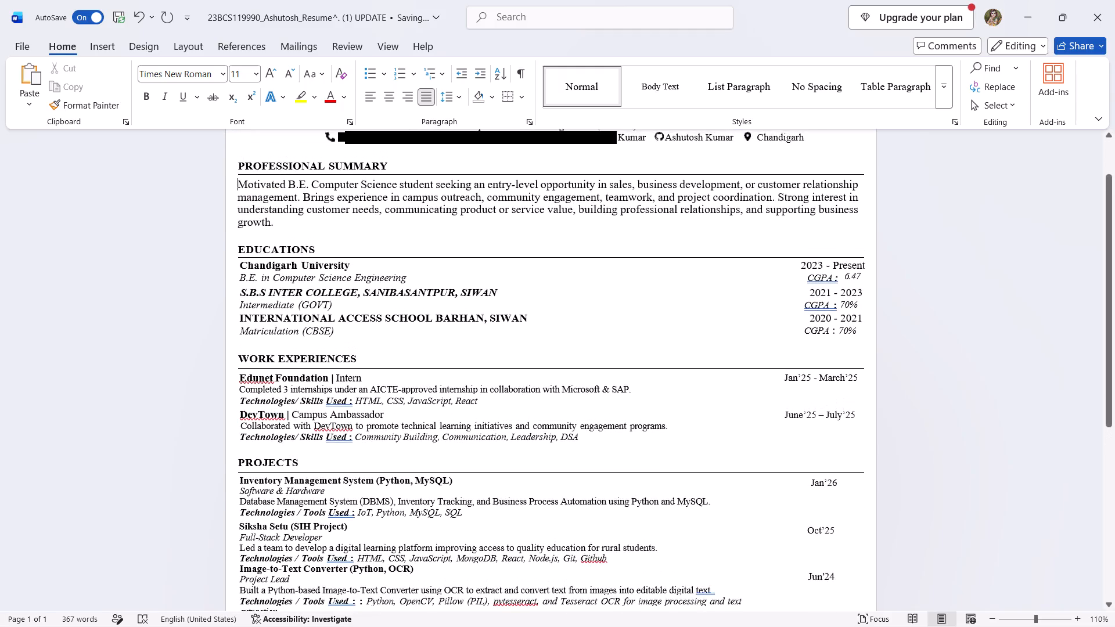
{"action": "scroll", "coordinate": [953, 317], "scroll_direction": "down", "scroll_amount": 2}
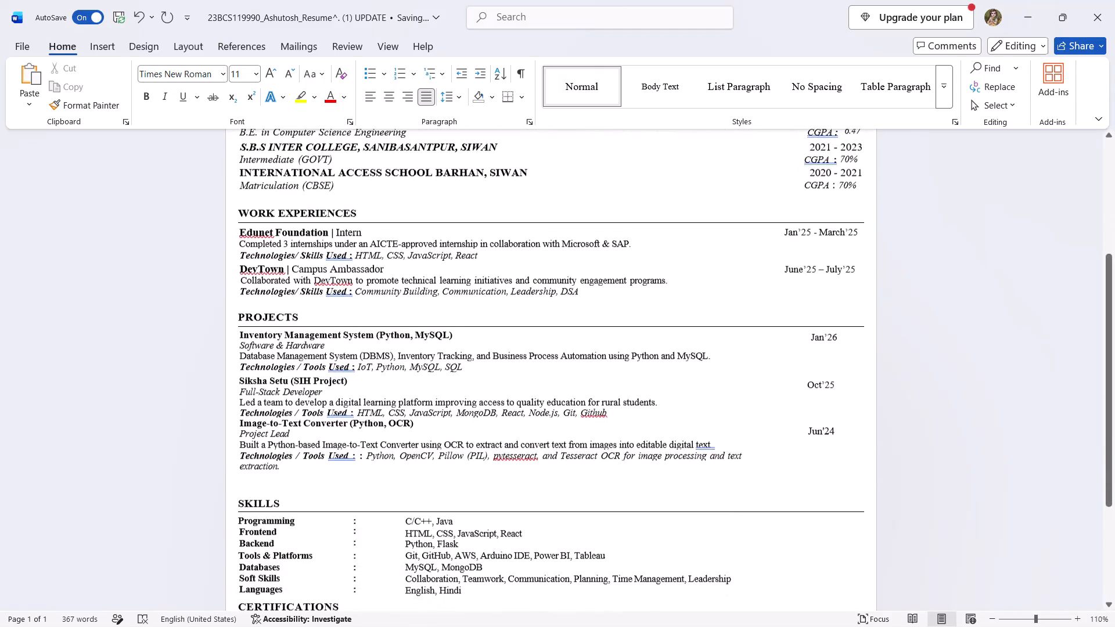
{"action": "scroll", "coordinate": [953, 317], "scroll_direction": "down", "scroll_amount": 2}
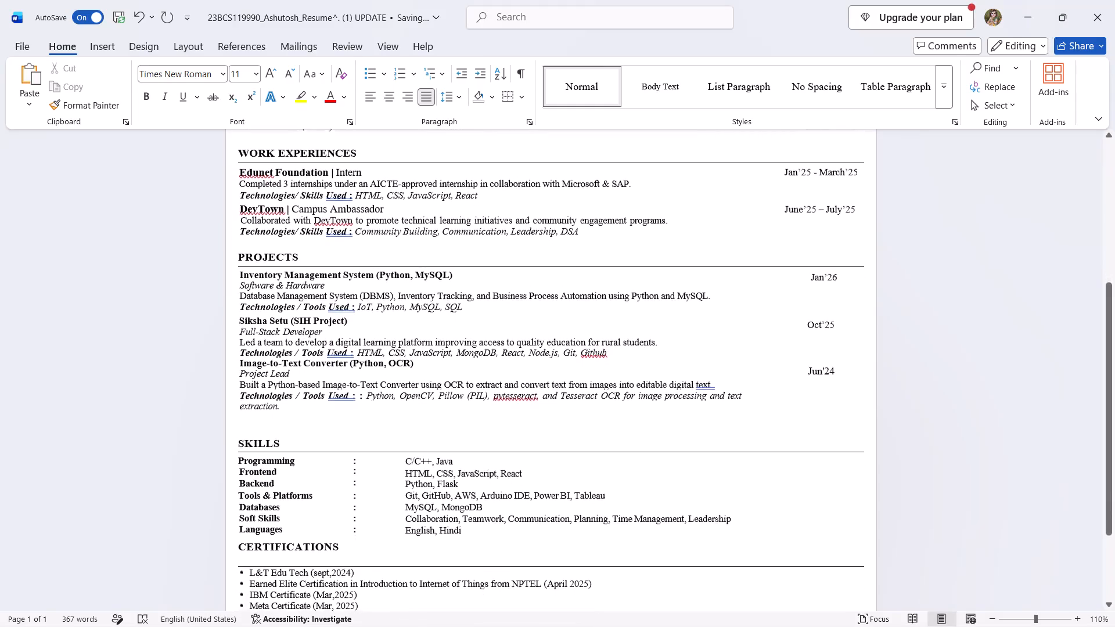
{"action": "scroll", "coordinate": [953, 317], "scroll_direction": "down", "scroll_amount": 2}
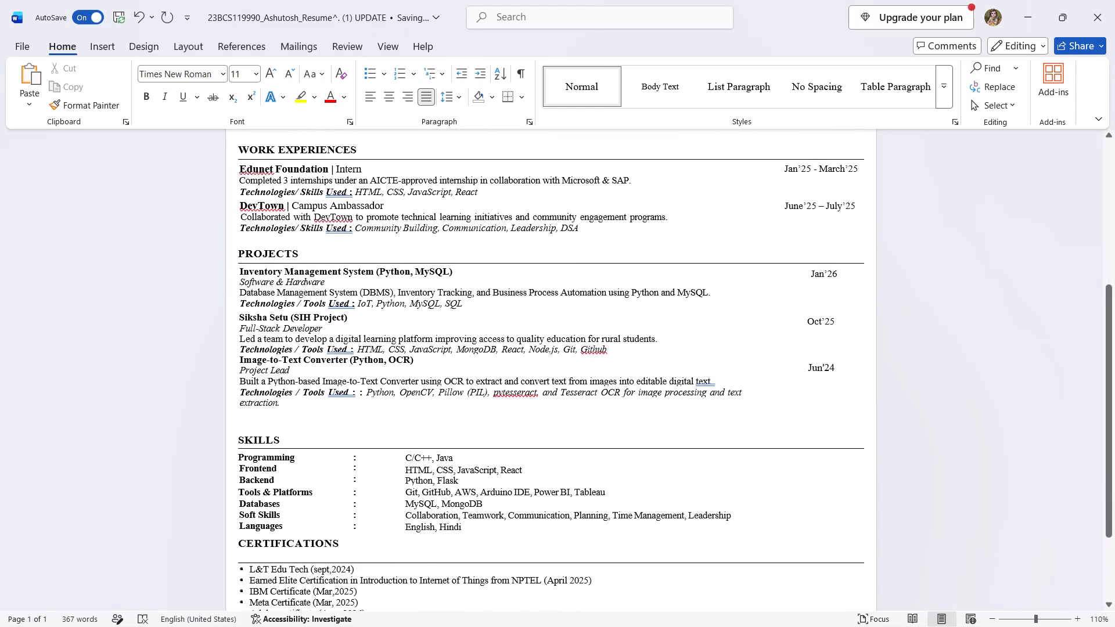
{"action": "scroll", "coordinate": [953, 317], "scroll_direction": "up", "scroll_amount": 3}
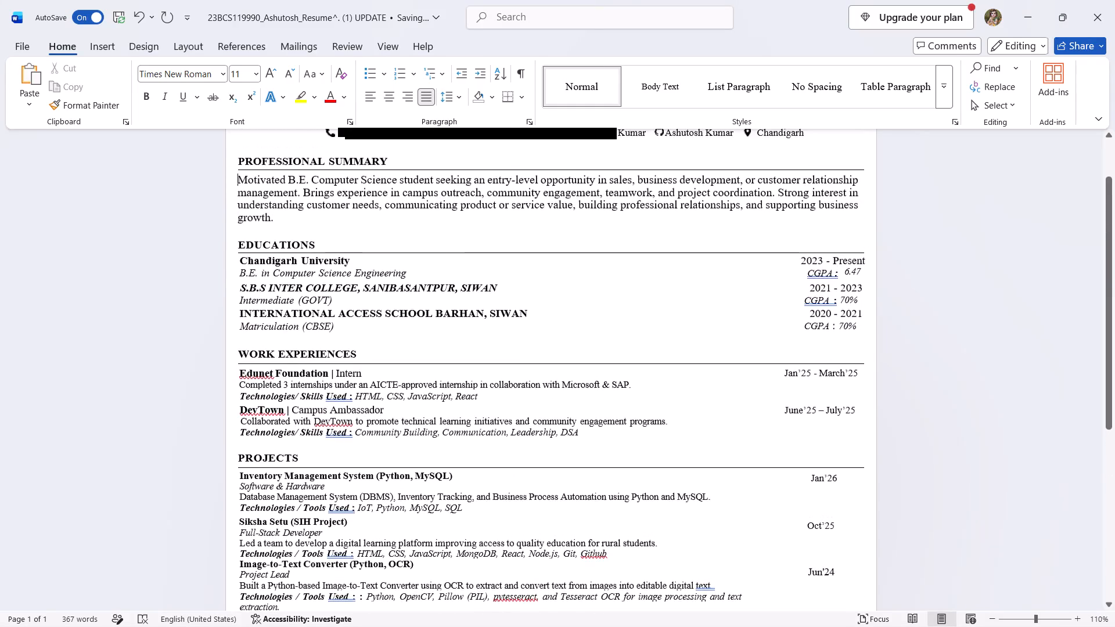
{"action": "scroll", "coordinate": [953, 317], "scroll_direction": "down", "scroll_amount": 1}
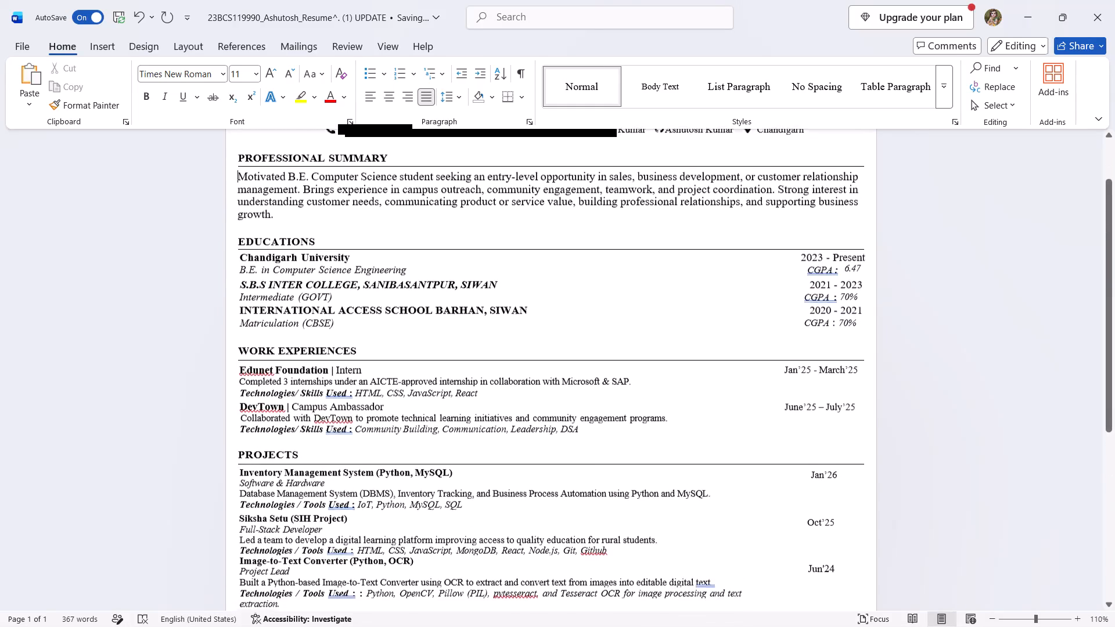
{"action": "scroll", "coordinate": [953, 317], "scroll_direction": "down", "scroll_amount": 1}
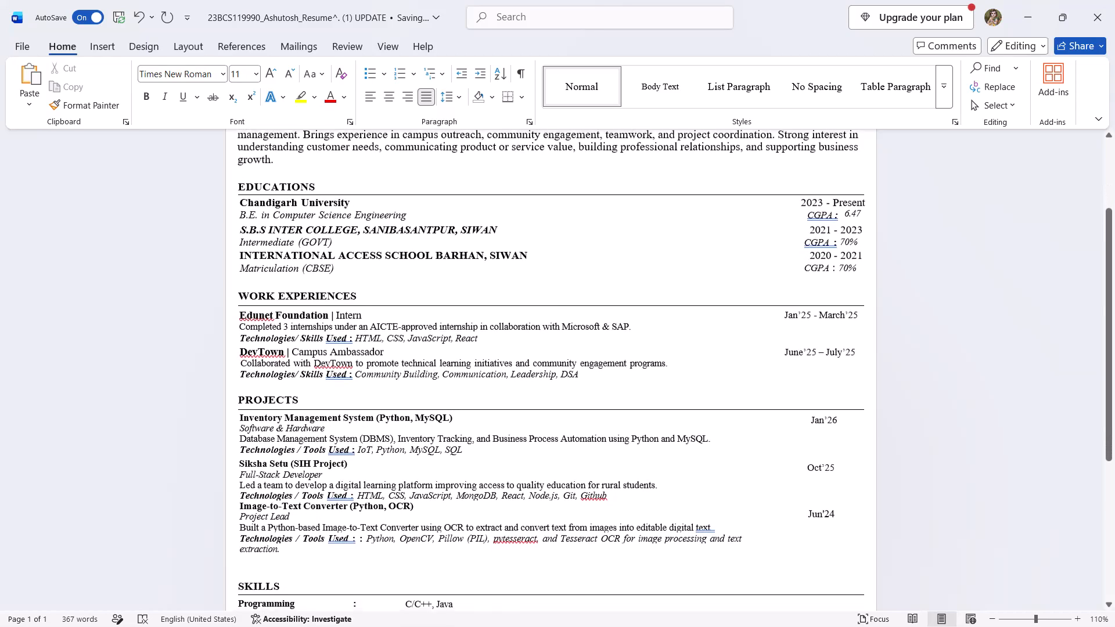
{"action": "scroll", "coordinate": [953, 317], "scroll_direction": "down", "scroll_amount": 2}
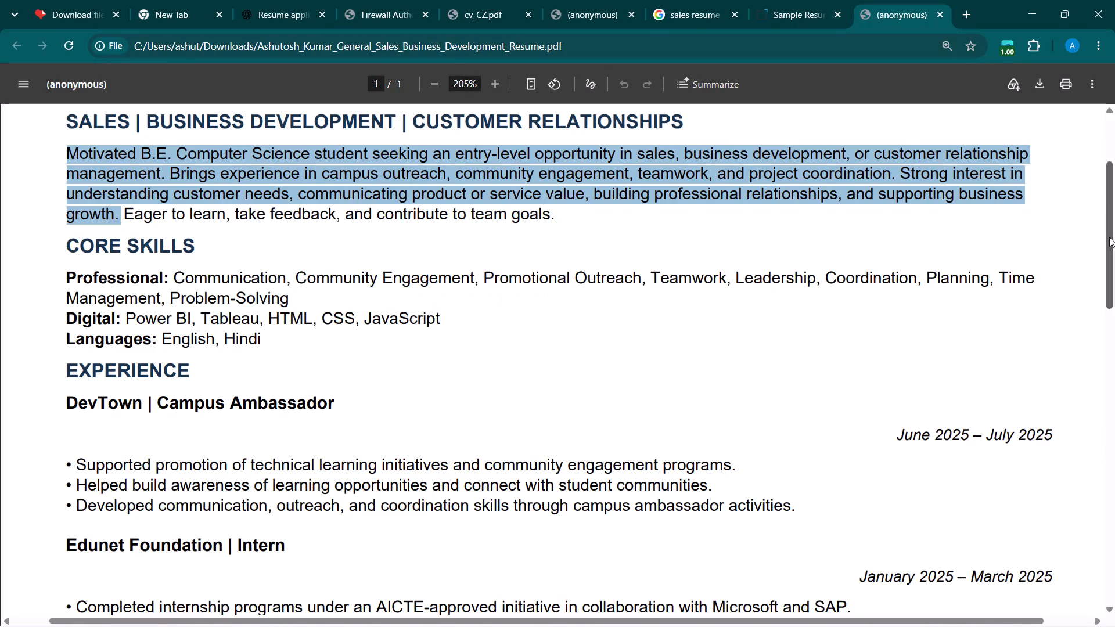
Switch to the General Sales Business Development resume PDF in Chrome and read its skills, experience, projects, achievement and certifications sections.
{"action": "left_click", "coordinate": [888, 252]}
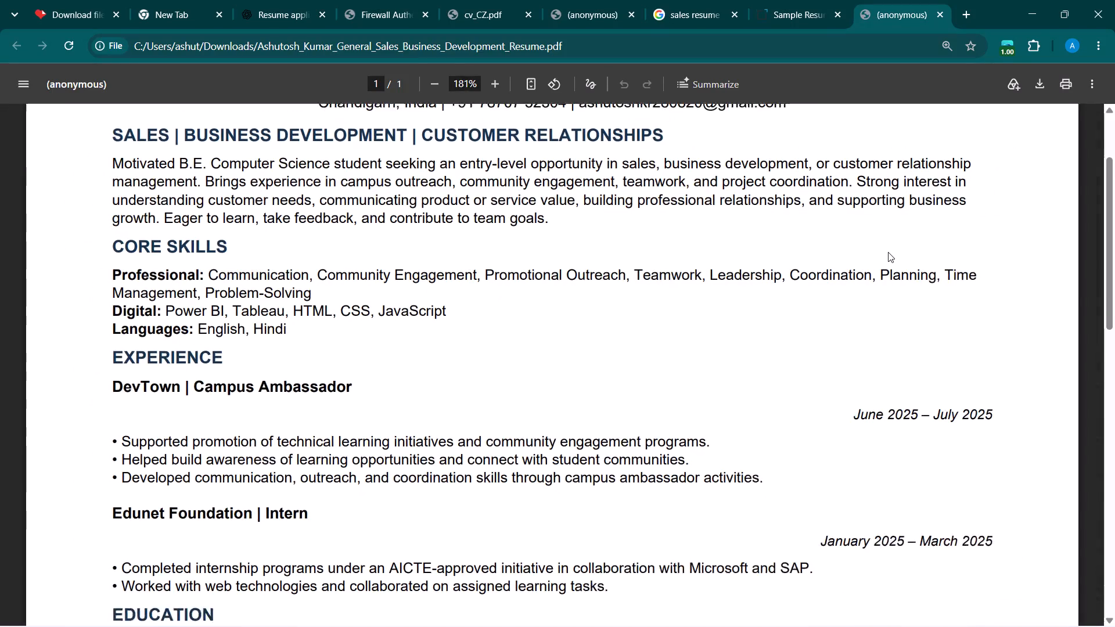
{"action": "scroll", "coordinate": [888, 252], "scroll_direction": "down", "scroll_amount": 1}
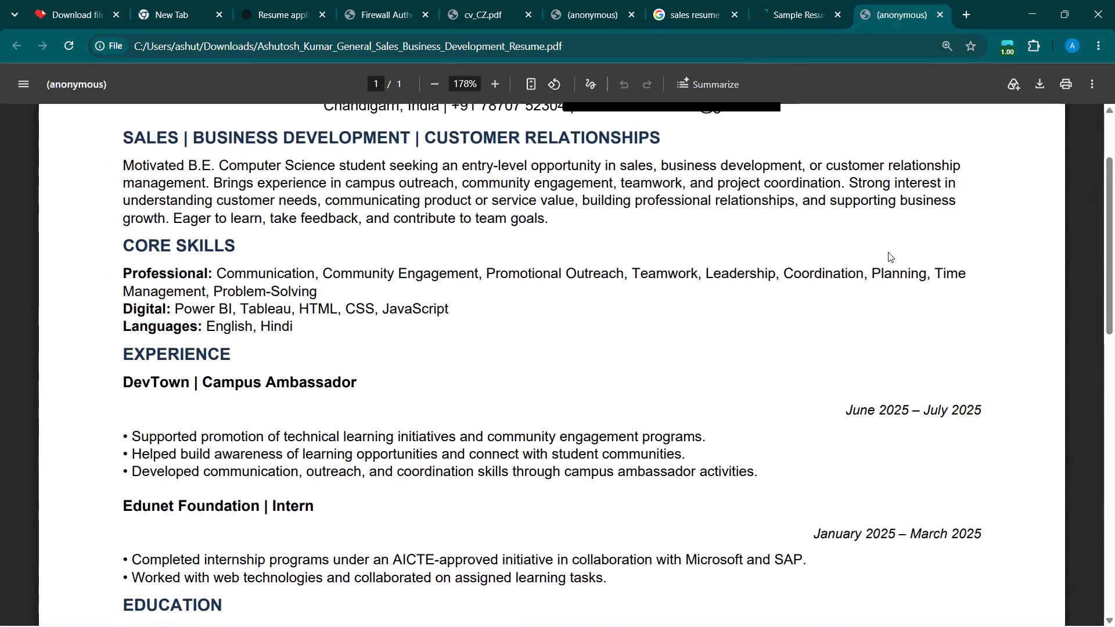
{"action": "scroll", "coordinate": [888, 252], "scroll_direction": "down", "scroll_amount": 4}
{"action": "scroll", "coordinate": [888, 252], "scroll_direction": "up", "scroll_amount": 3}
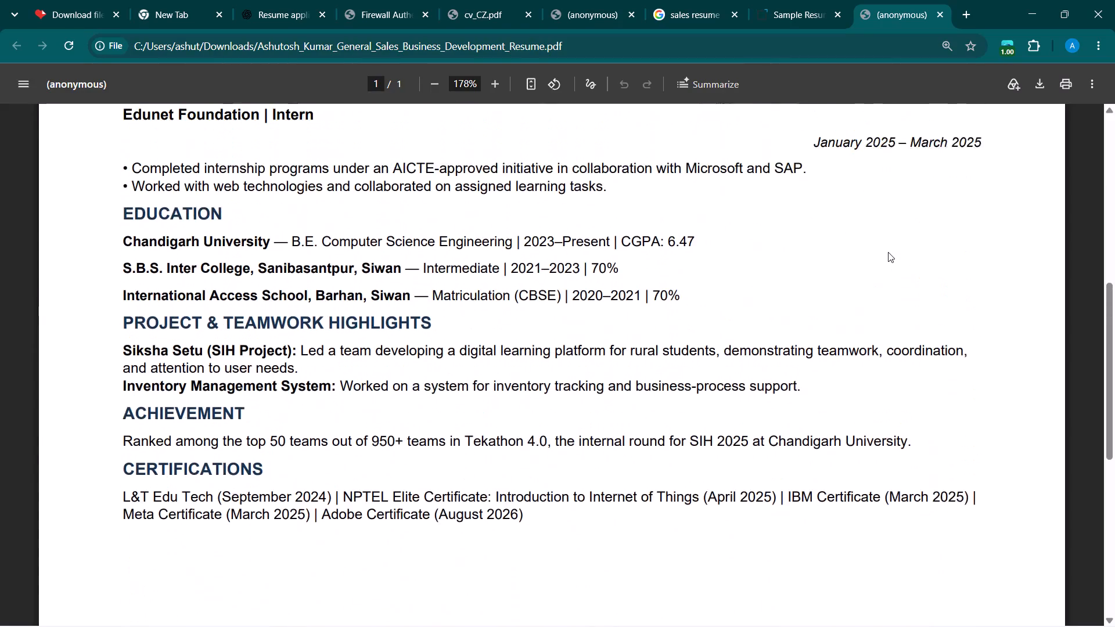
{"action": "scroll", "coordinate": [888, 252], "scroll_direction": "up", "scroll_amount": 1}
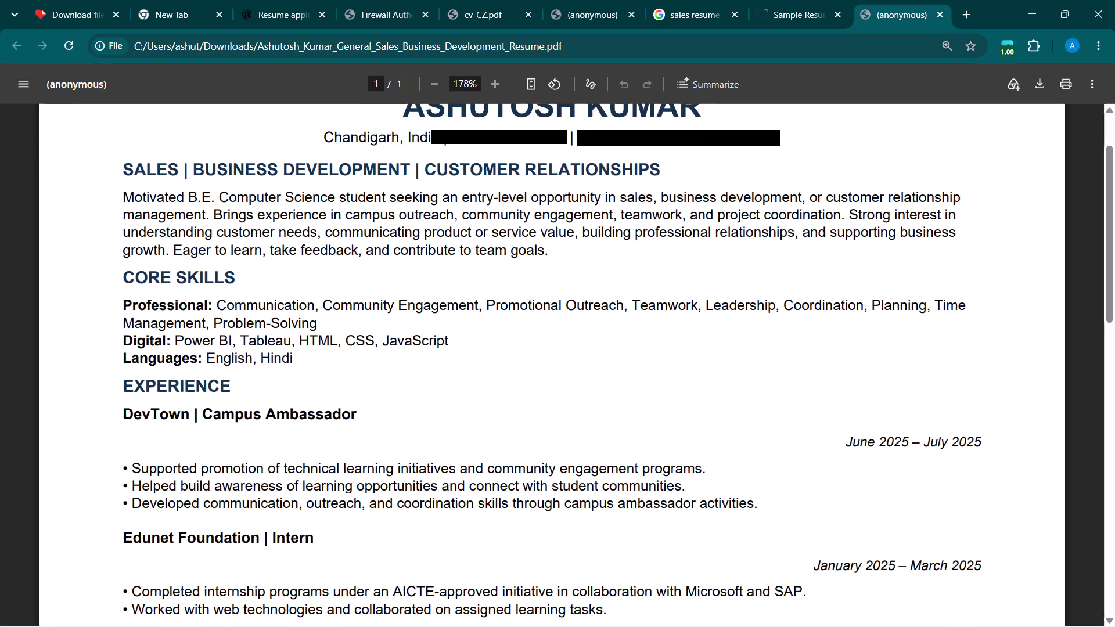
{"action": "scroll", "coordinate": [508, 296], "scroll_direction": "down", "scroll_amount": 1}
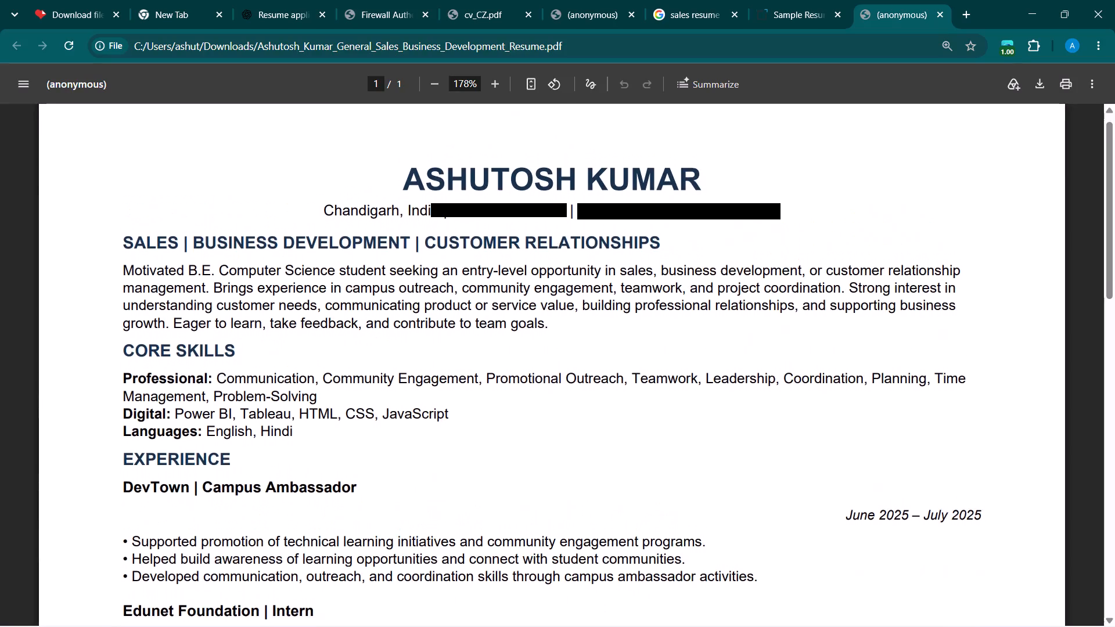
{"action": "scroll", "coordinate": [508, 296], "scroll_direction": "down", "scroll_amount": 1}
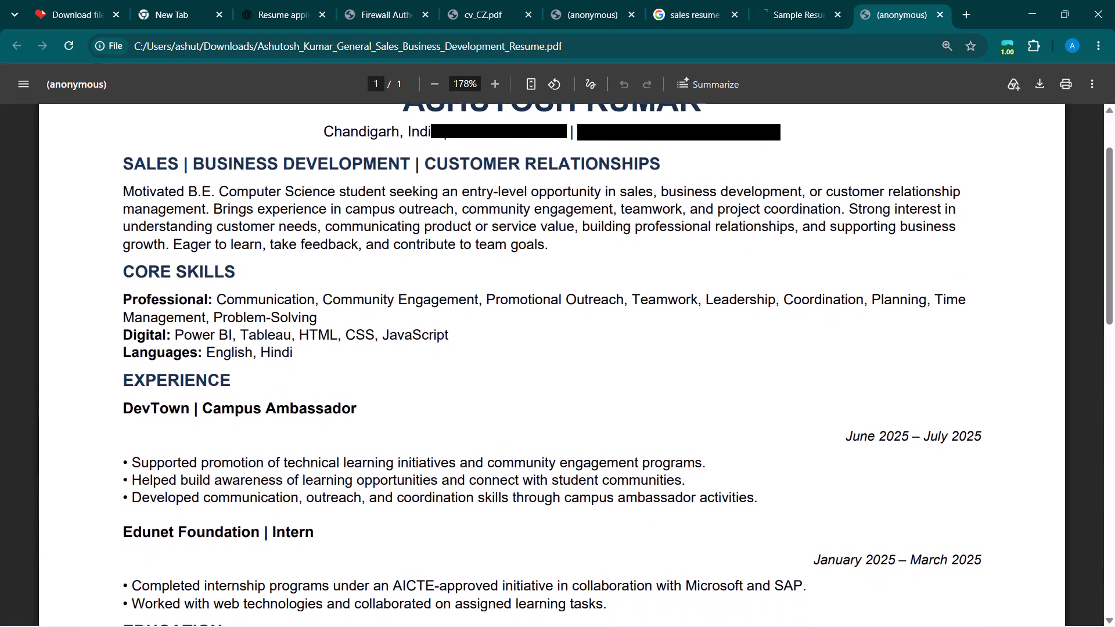
{"action": "scroll", "coordinate": [508, 296], "scroll_direction": "down", "scroll_amount": 2}
{"action": "scroll", "coordinate": [508, 296], "scroll_direction": "right", "scroll_amount": 5}
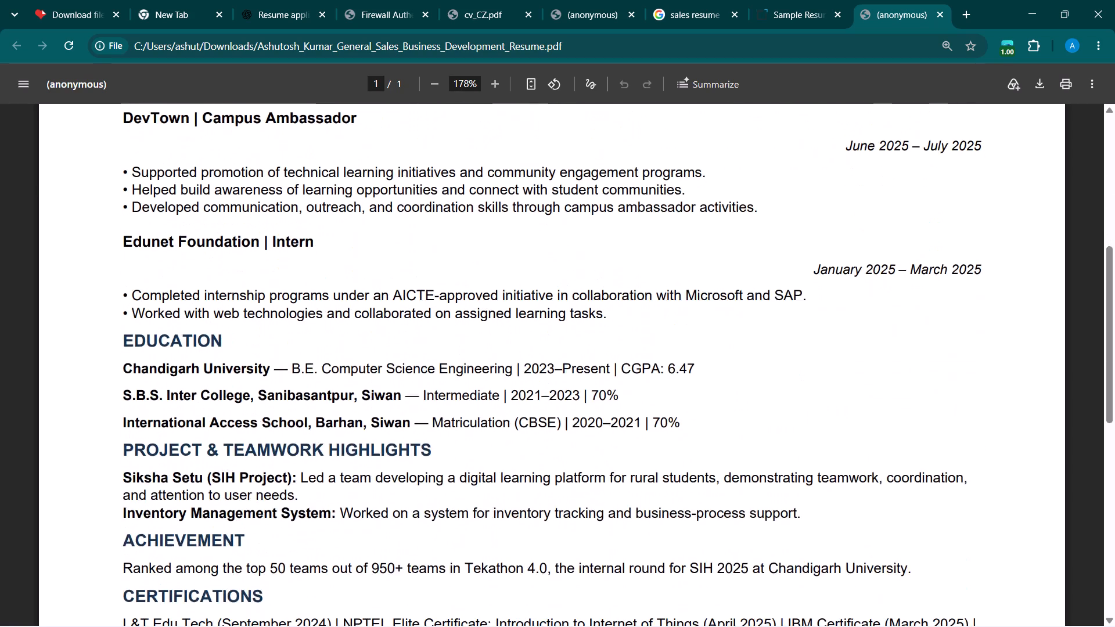
{"action": "scroll", "coordinate": [508, 296], "scroll_direction": "right", "scroll_amount": 5}
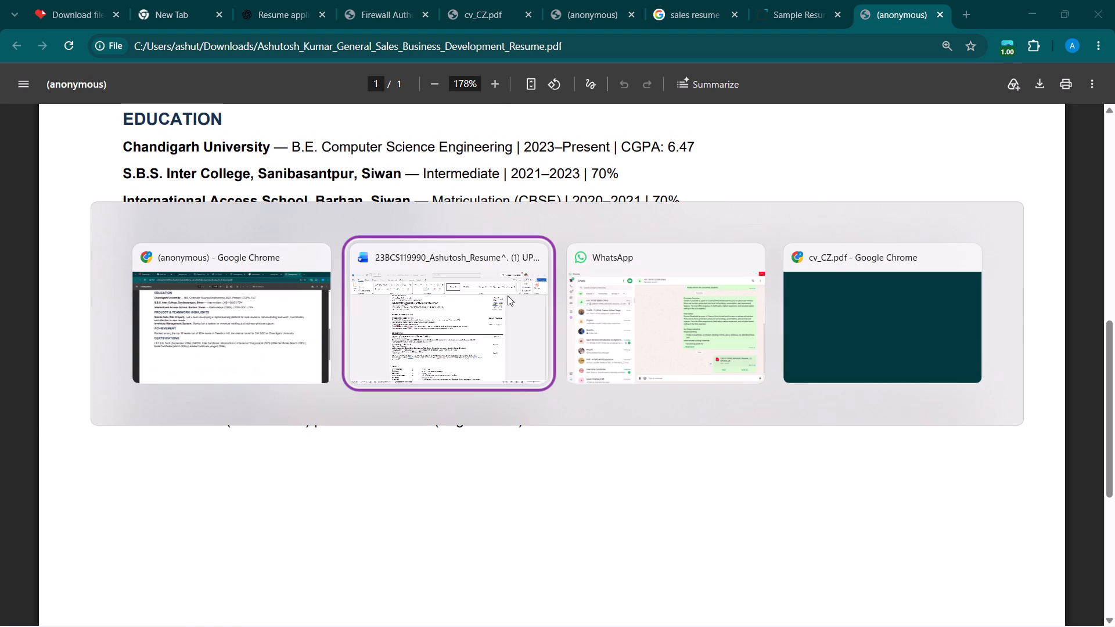
Return to the Word resume and examine its work experience, projects, skills, certifications and awards sections against the sales PDF.
{"action": "scroll", "coordinate": [508, 296], "scroll_direction": "down", "scroll_amount": 1}
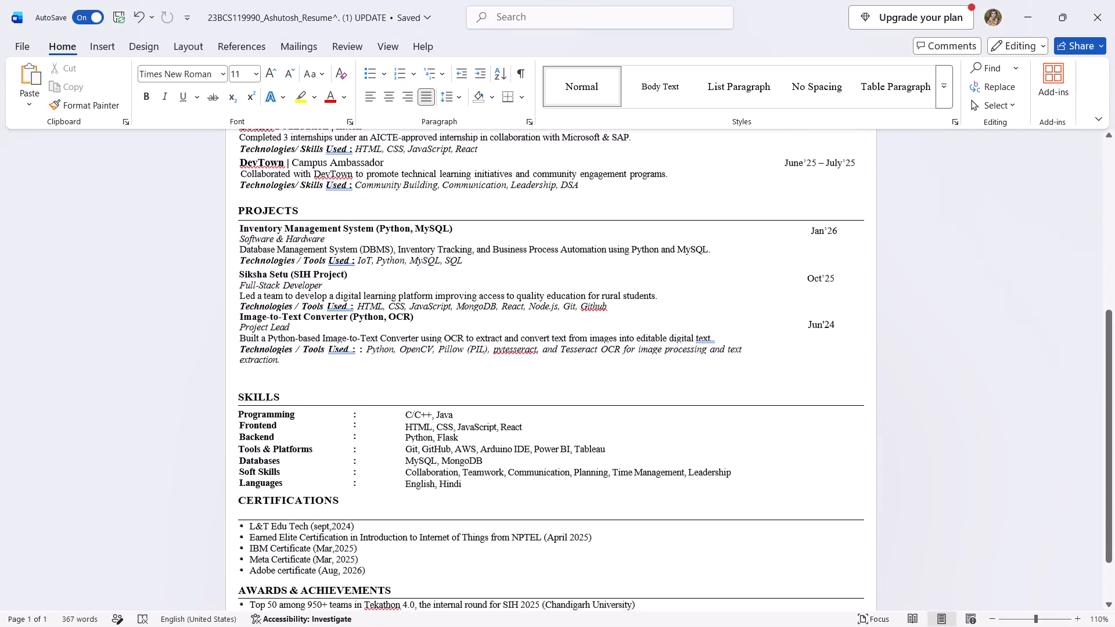
{"action": "scroll", "coordinate": [508, 296], "scroll_direction": "down", "scroll_amount": 2}
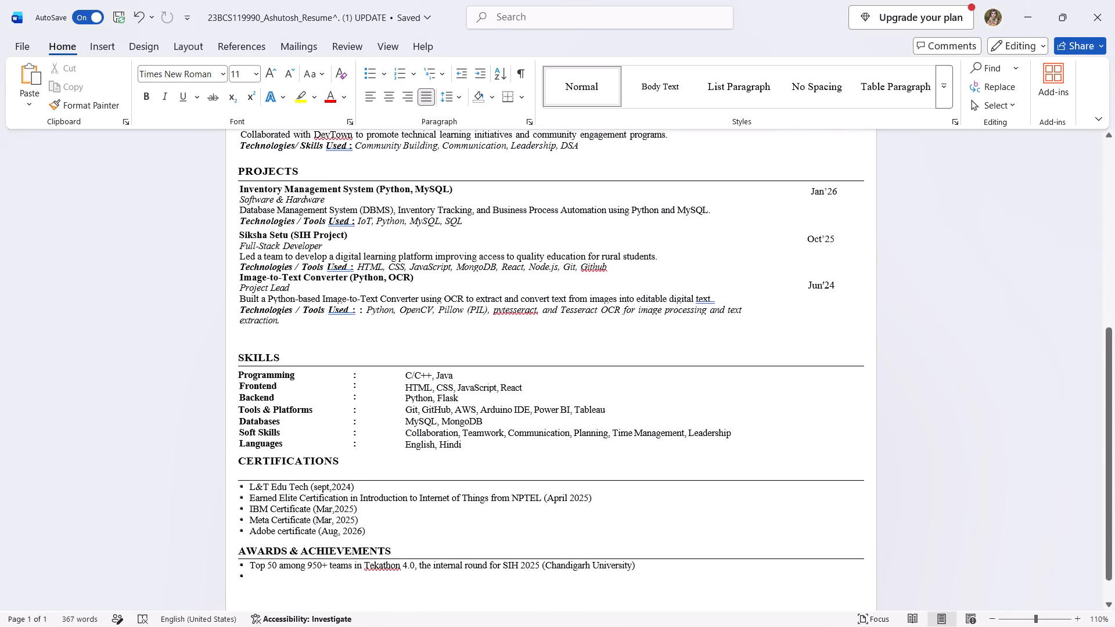
{"action": "scroll", "coordinate": [508, 296], "scroll_direction": "up", "scroll_amount": 1}
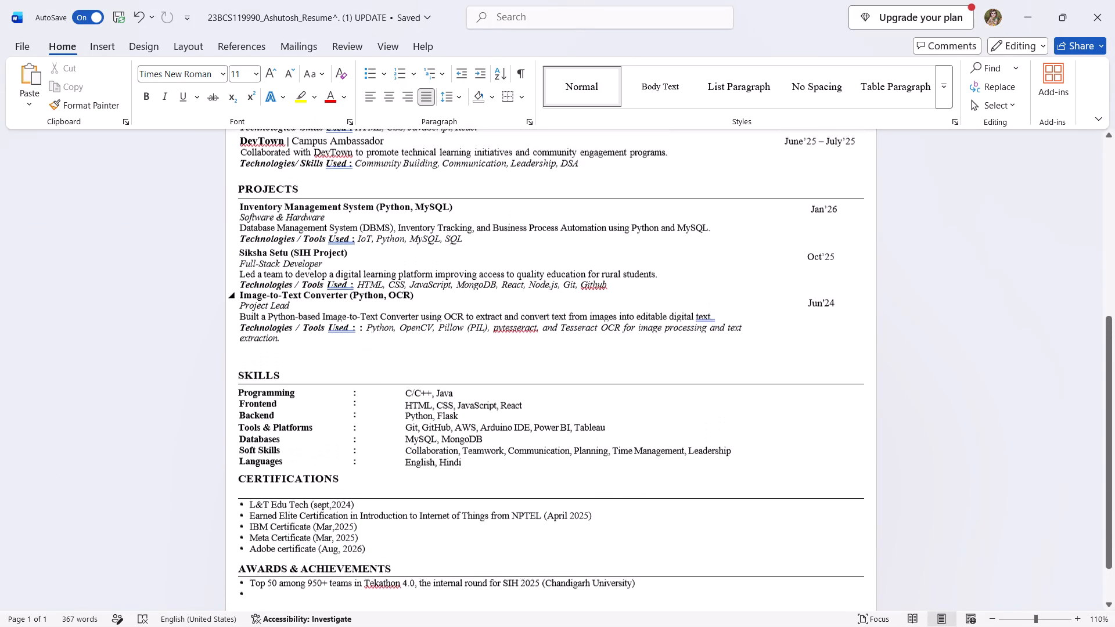
{"action": "scroll", "coordinate": [508, 296], "scroll_direction": "up", "scroll_amount": 2}
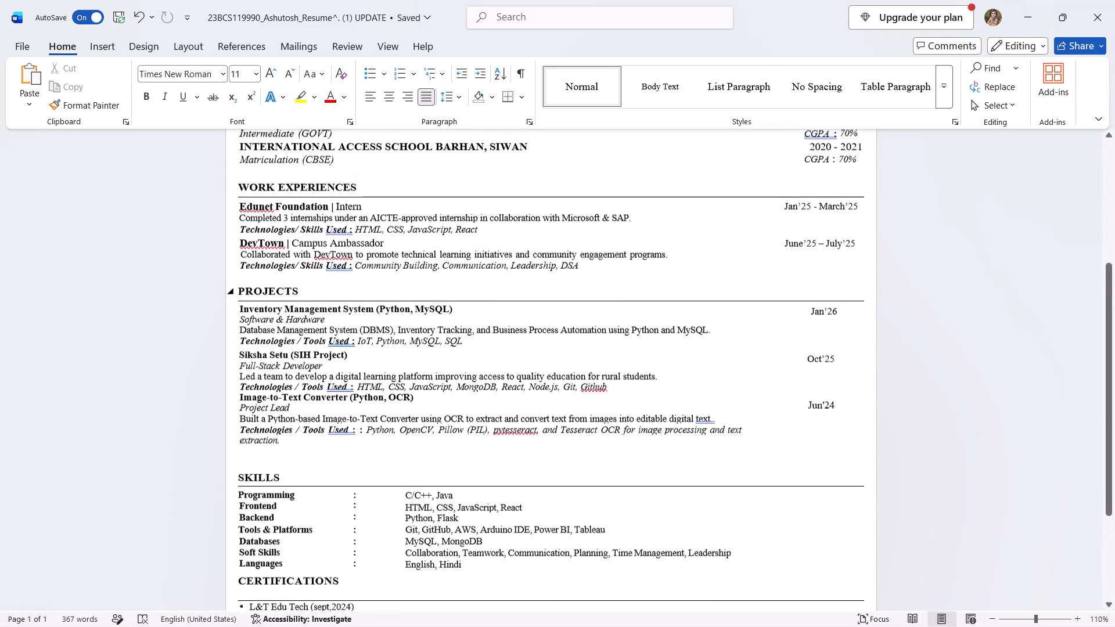
{"action": "scroll", "coordinate": [508, 296], "scroll_direction": "up", "scroll_amount": 2}
{"action": "scroll", "coordinate": [508, 296], "scroll_direction": "down", "scroll_amount": 1}
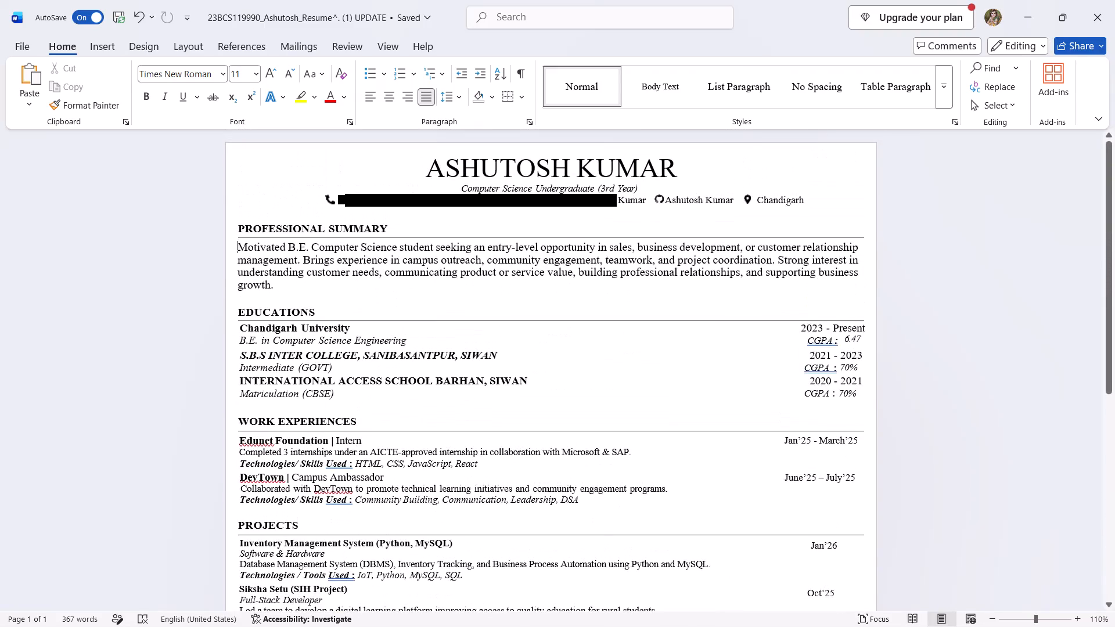
{"action": "scroll", "coordinate": [508, 296], "scroll_direction": "down", "scroll_amount": 1}
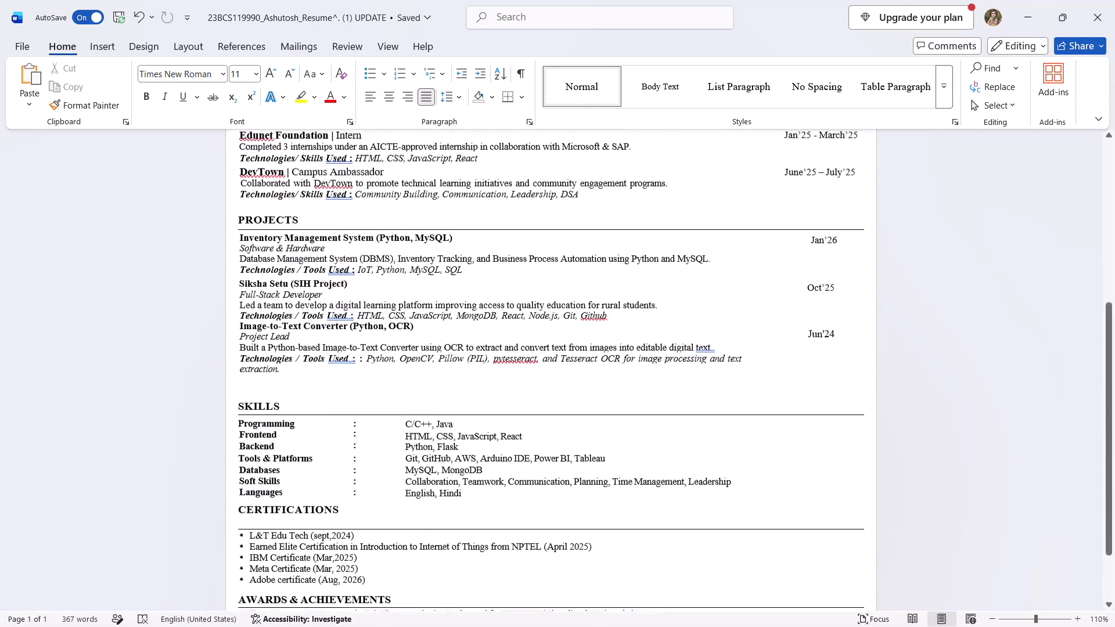
{"action": "scroll", "coordinate": [508, 296], "scroll_direction": "down", "scroll_amount": 2}
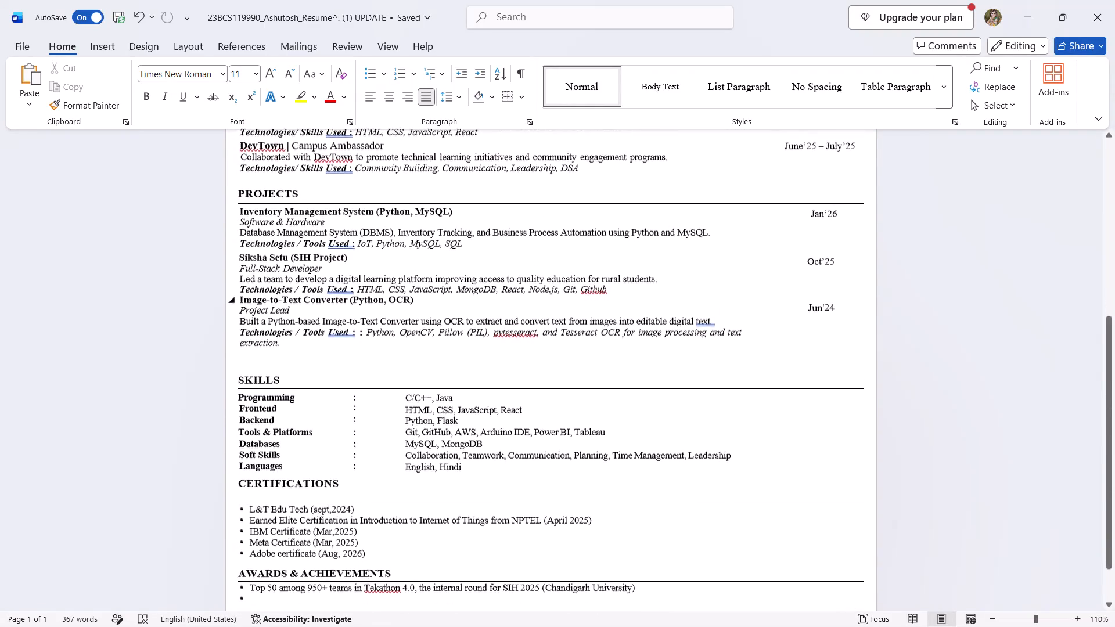
{"action": "scroll", "coordinate": [508, 296], "scroll_direction": "down", "scroll_amount": 2}
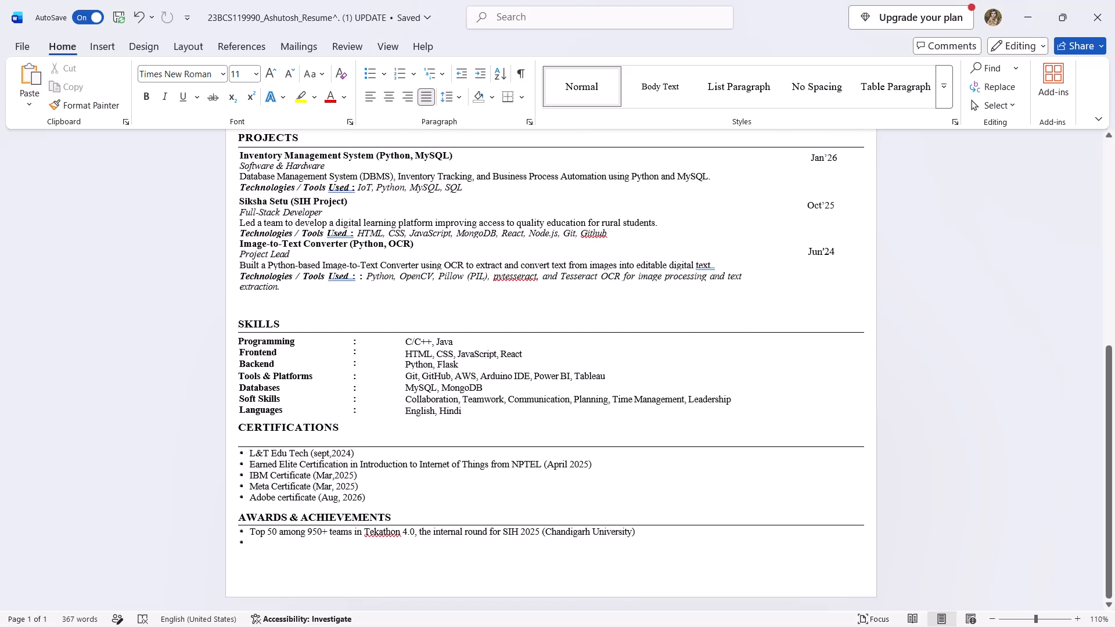
{"action": "scroll", "coordinate": [508, 296], "scroll_direction": "down", "scroll_amount": 1}
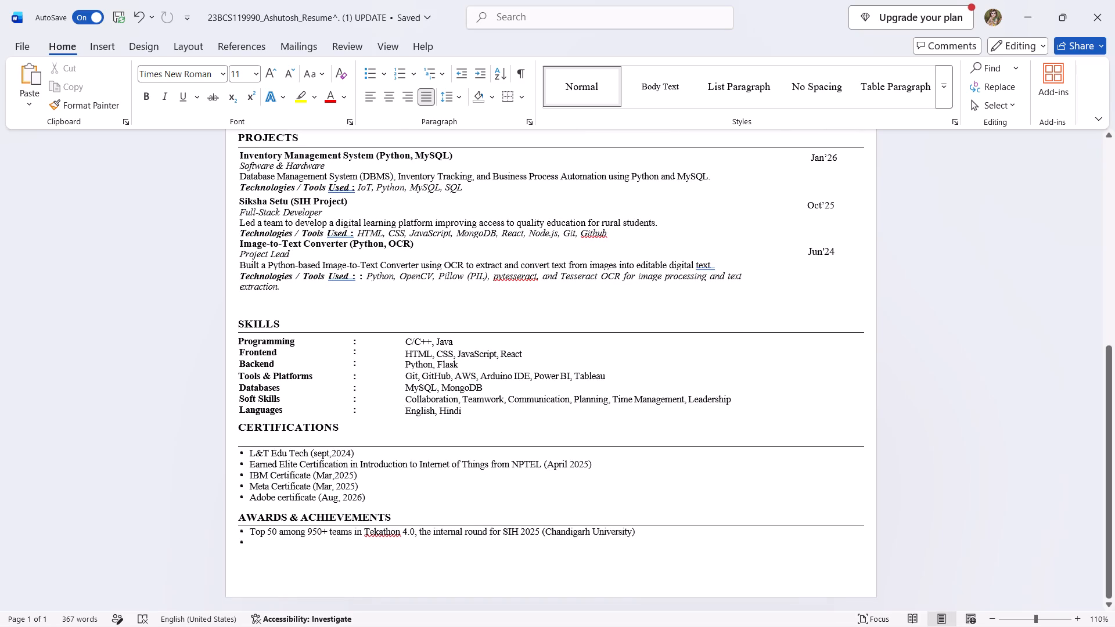
Add an empty row below Languages in the Skills section.
{"action": "left_click", "coordinate": [295, 413]}
{"action": "key", "text": "Return"}
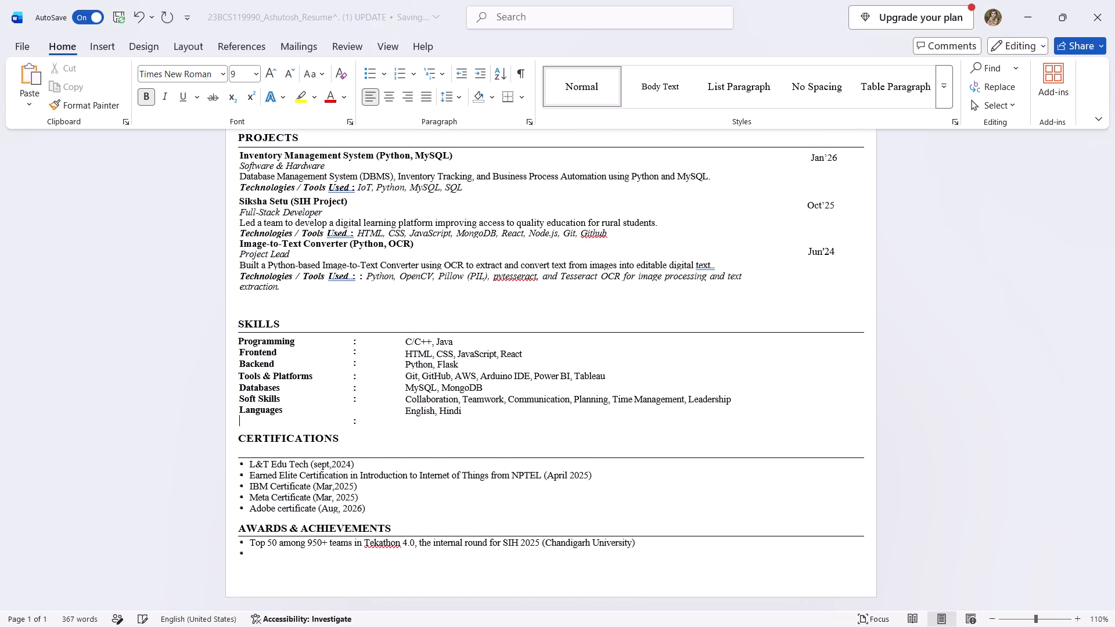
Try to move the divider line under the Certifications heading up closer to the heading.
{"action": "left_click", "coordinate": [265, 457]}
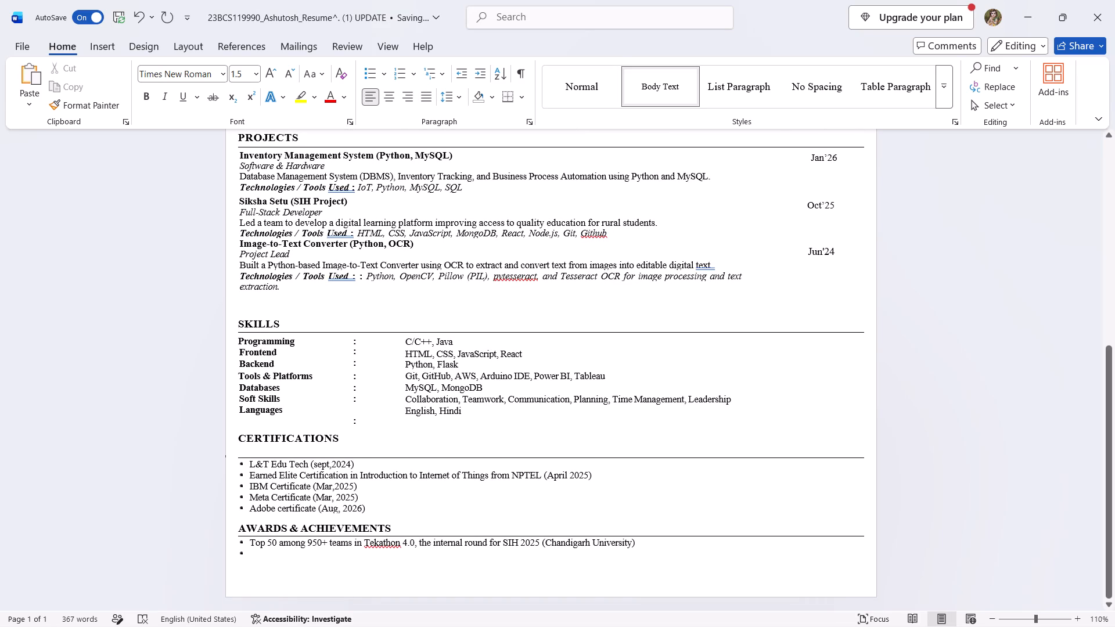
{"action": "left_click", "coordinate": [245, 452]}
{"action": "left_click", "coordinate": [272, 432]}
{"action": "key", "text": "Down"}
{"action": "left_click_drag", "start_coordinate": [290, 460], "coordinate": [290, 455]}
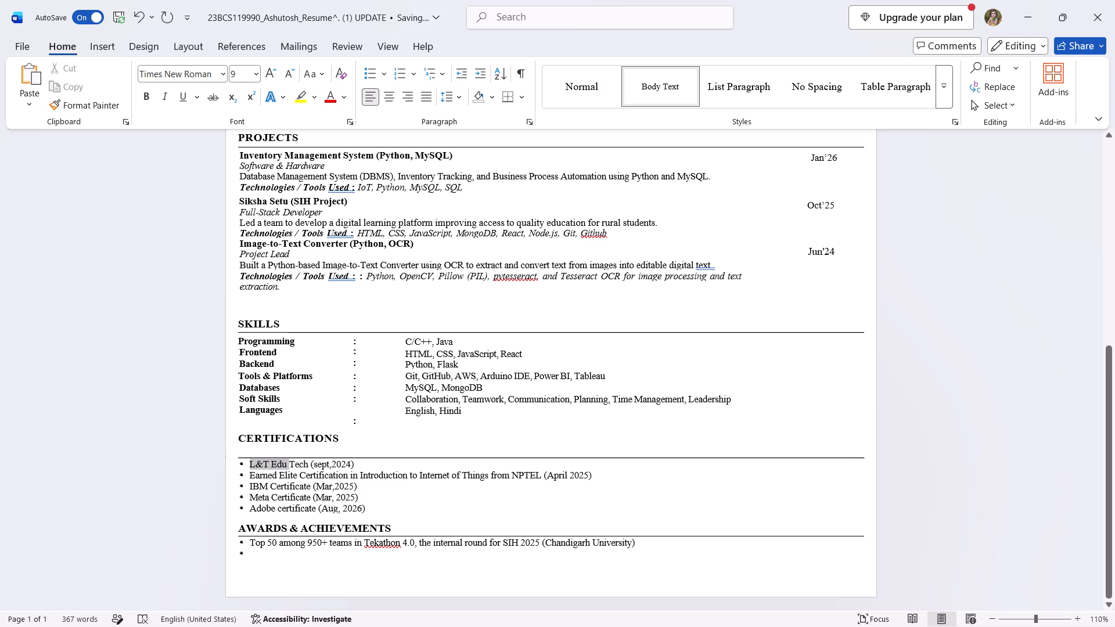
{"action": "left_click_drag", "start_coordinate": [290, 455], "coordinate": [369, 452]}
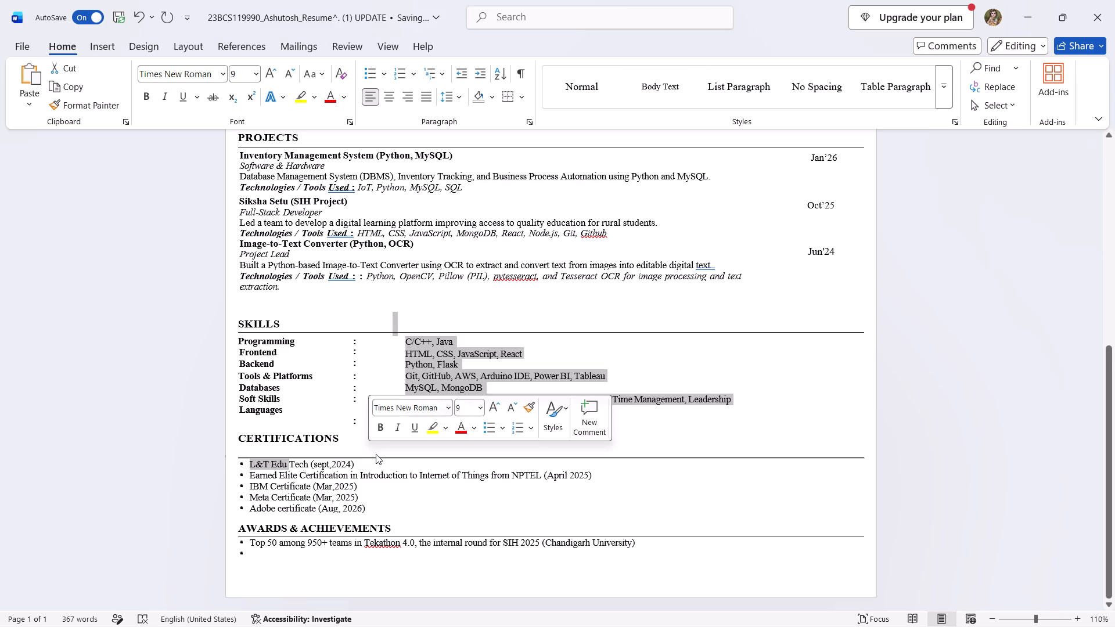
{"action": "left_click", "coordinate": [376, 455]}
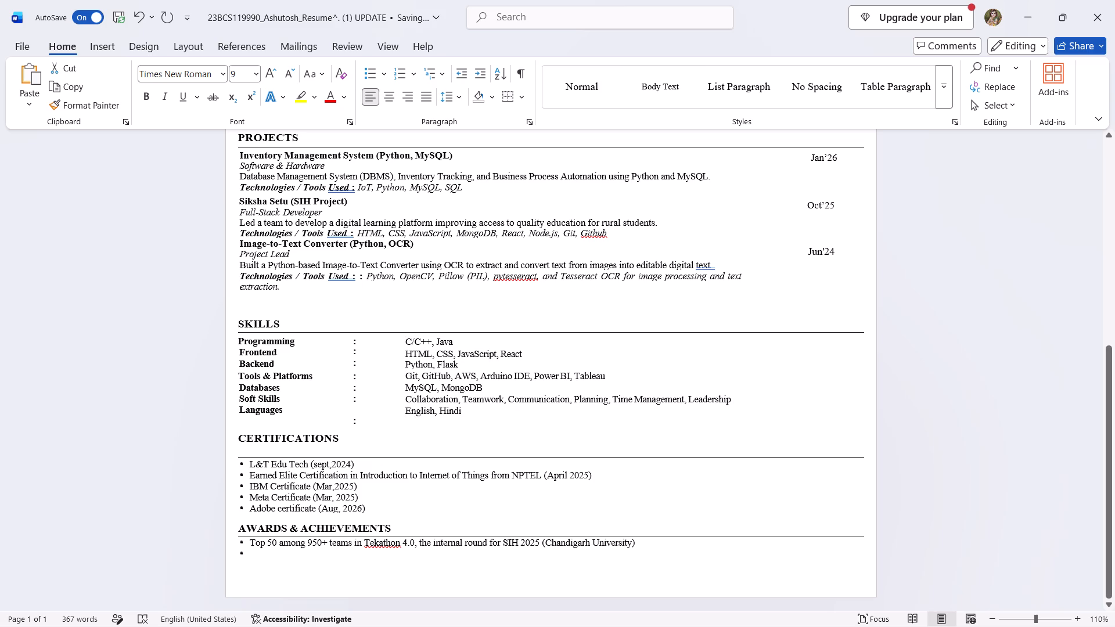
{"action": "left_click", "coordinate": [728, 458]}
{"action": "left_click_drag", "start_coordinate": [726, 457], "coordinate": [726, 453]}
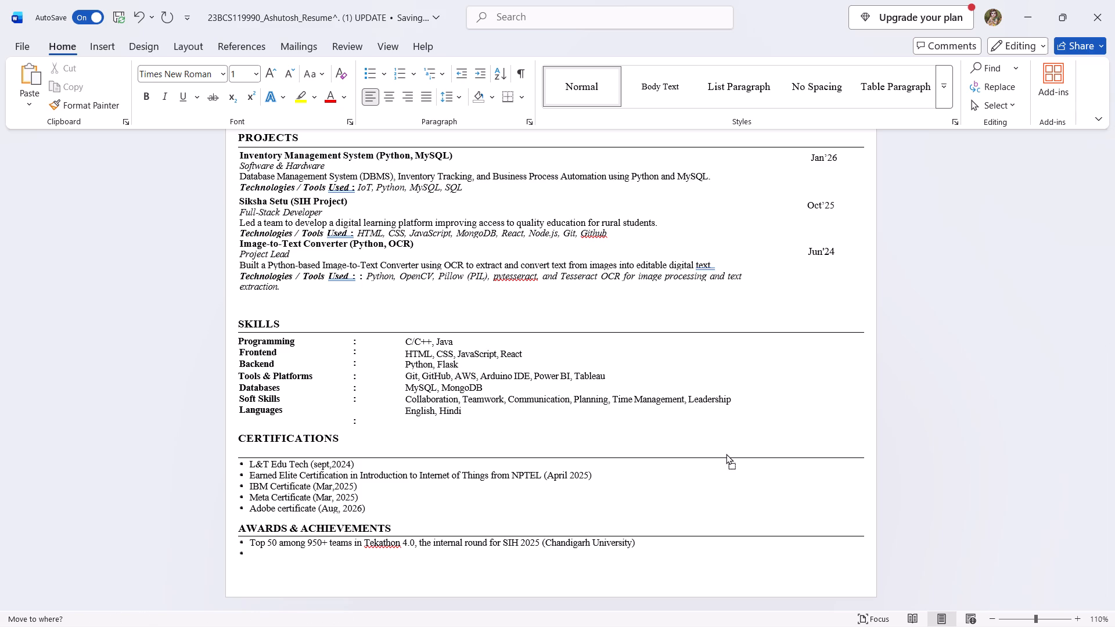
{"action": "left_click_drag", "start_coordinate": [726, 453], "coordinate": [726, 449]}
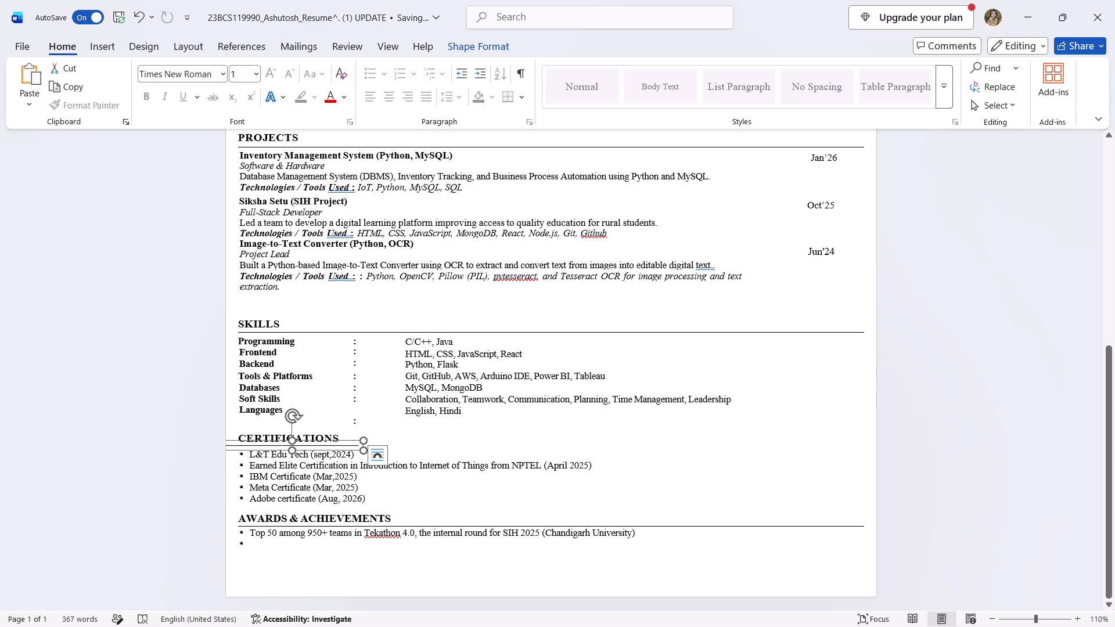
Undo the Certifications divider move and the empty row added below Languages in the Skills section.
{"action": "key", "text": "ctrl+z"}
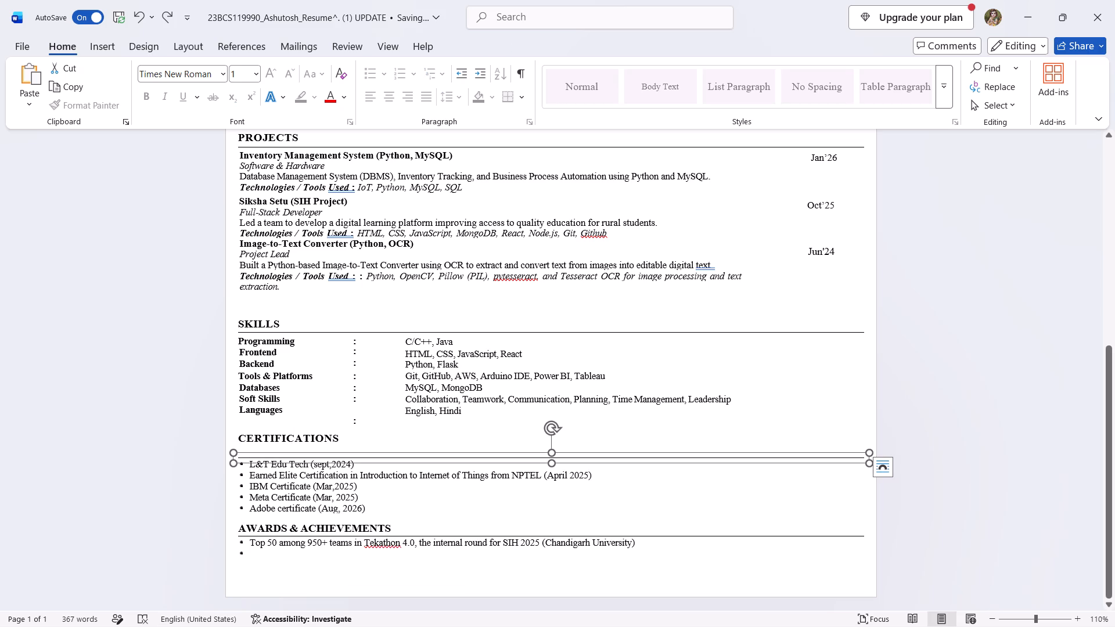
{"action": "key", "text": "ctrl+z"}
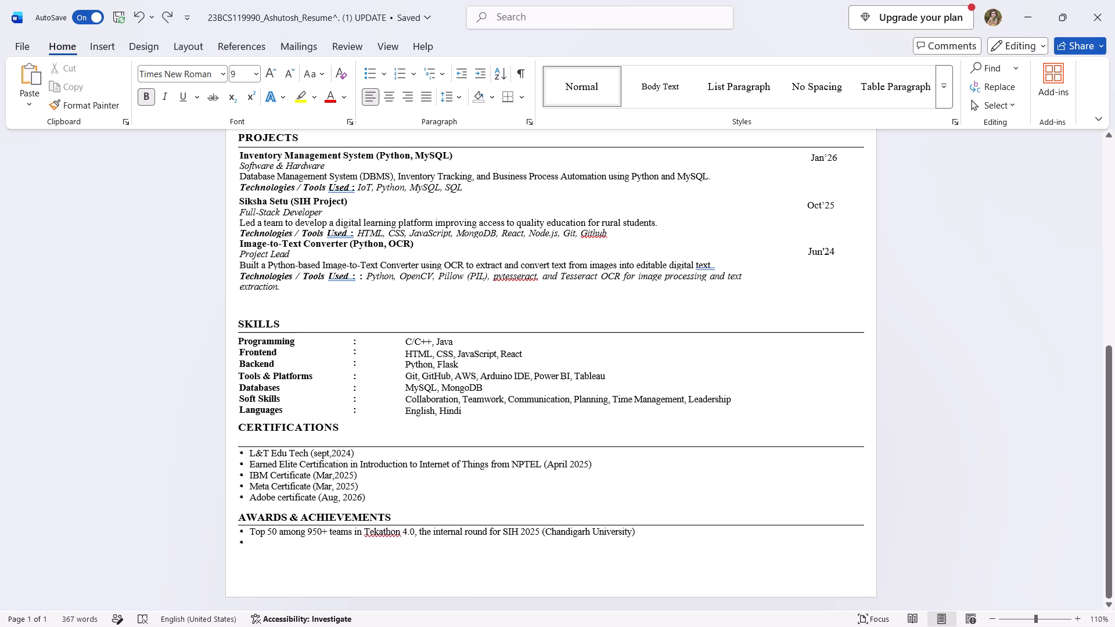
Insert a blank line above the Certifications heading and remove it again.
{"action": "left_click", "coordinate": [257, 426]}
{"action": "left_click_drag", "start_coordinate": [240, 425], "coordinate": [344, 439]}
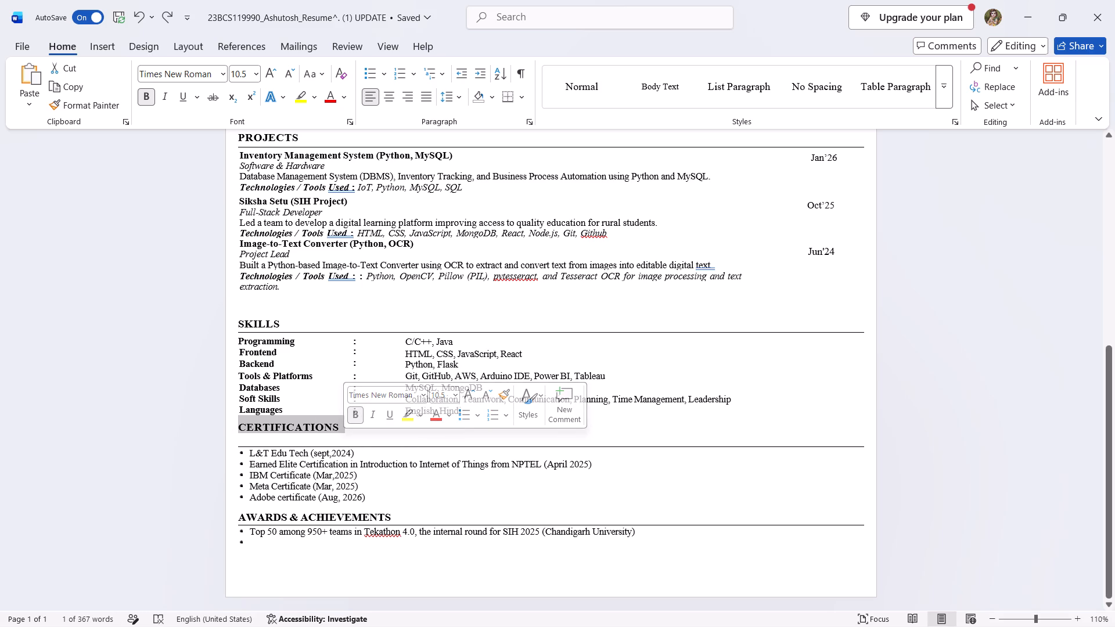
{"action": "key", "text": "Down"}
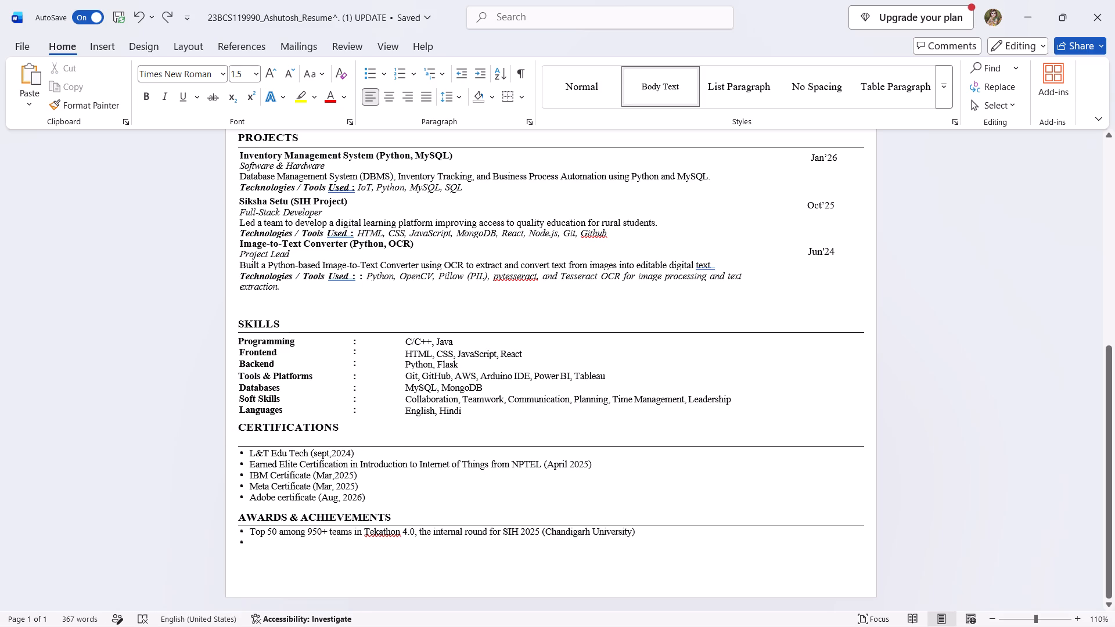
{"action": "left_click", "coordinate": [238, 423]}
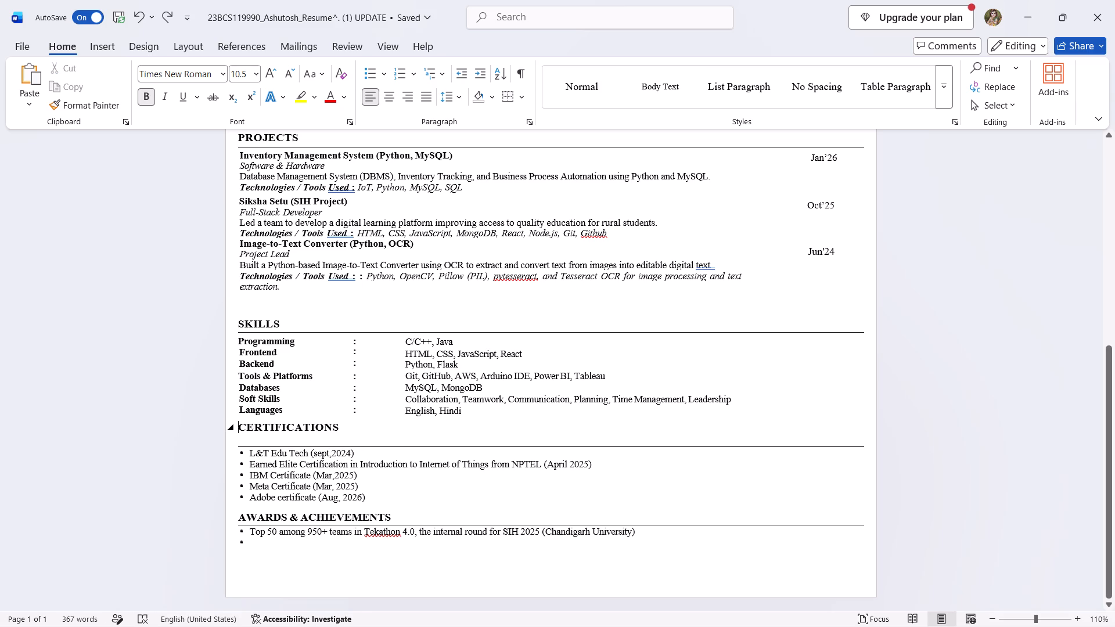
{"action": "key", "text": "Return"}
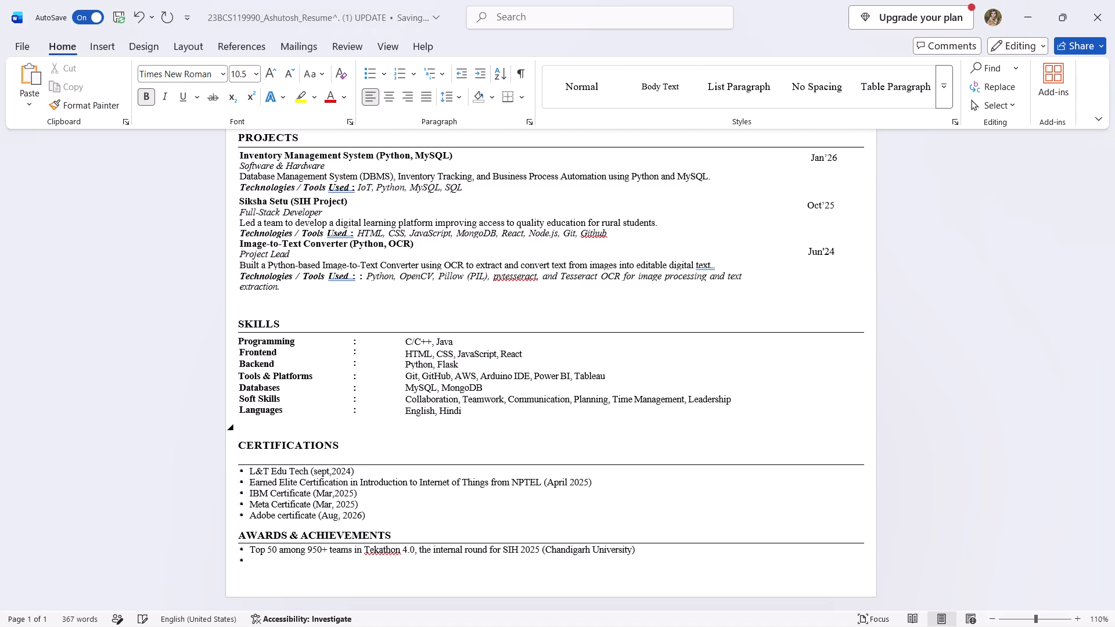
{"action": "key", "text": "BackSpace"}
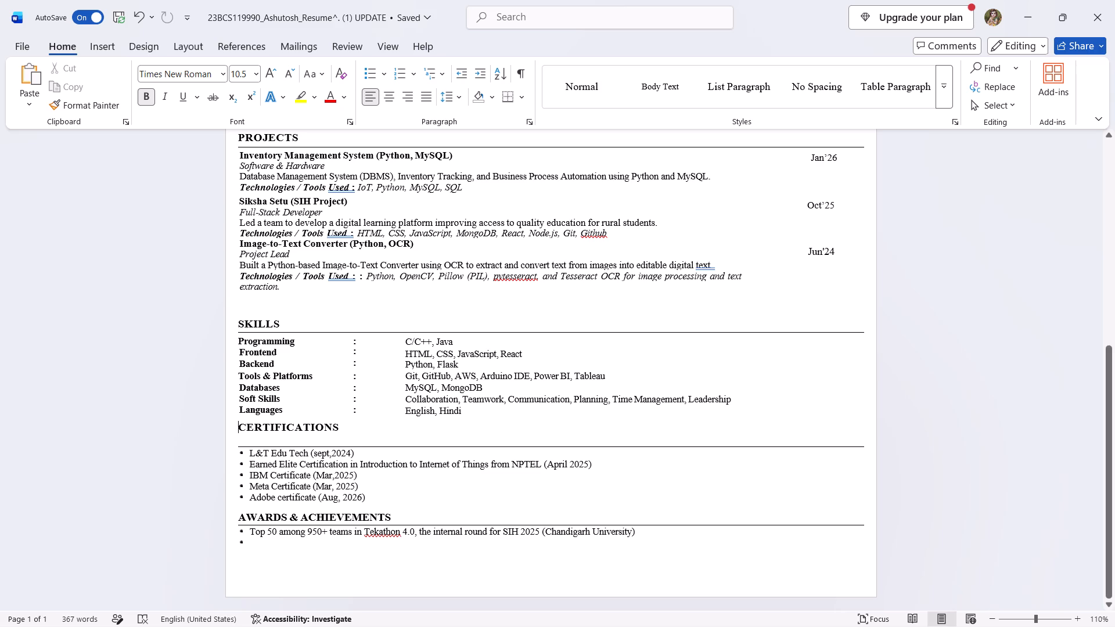
Move the Certifications divider line up directly beneath its heading and select it for resizing.
{"action": "left_click", "coordinate": [466, 446]}
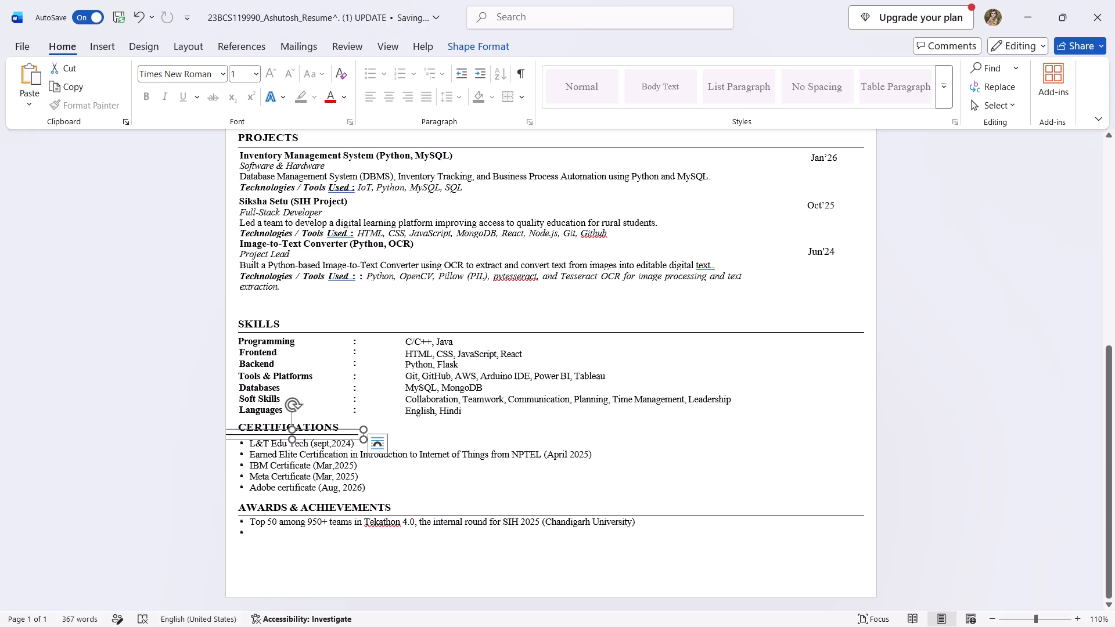
{"action": "double_click", "coordinate": [467, 443]}
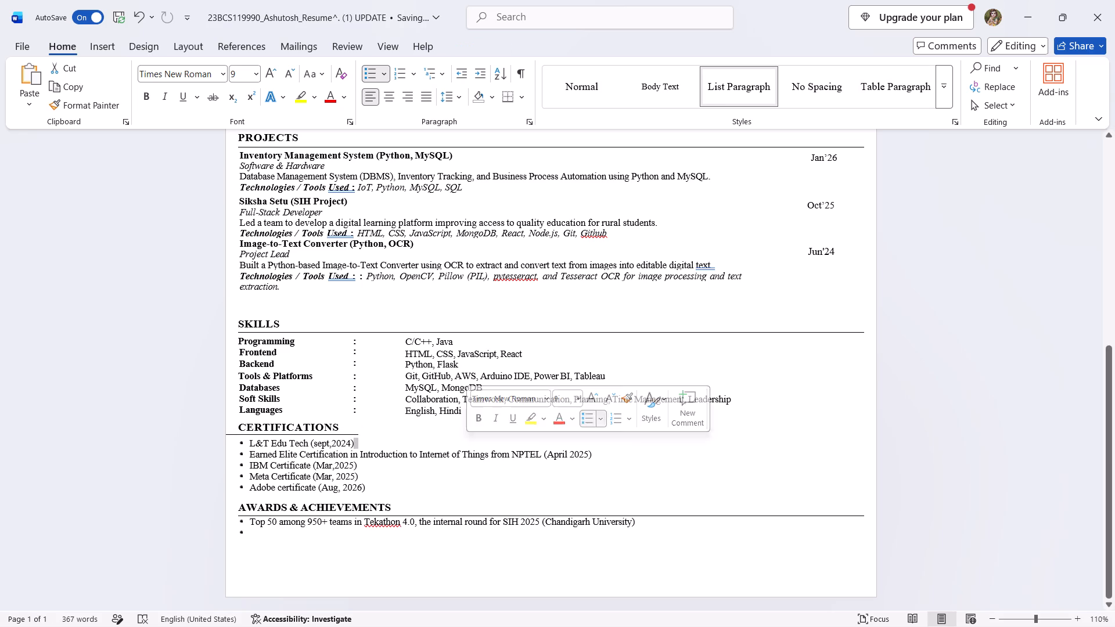
{"action": "left_click", "coordinate": [373, 433]}
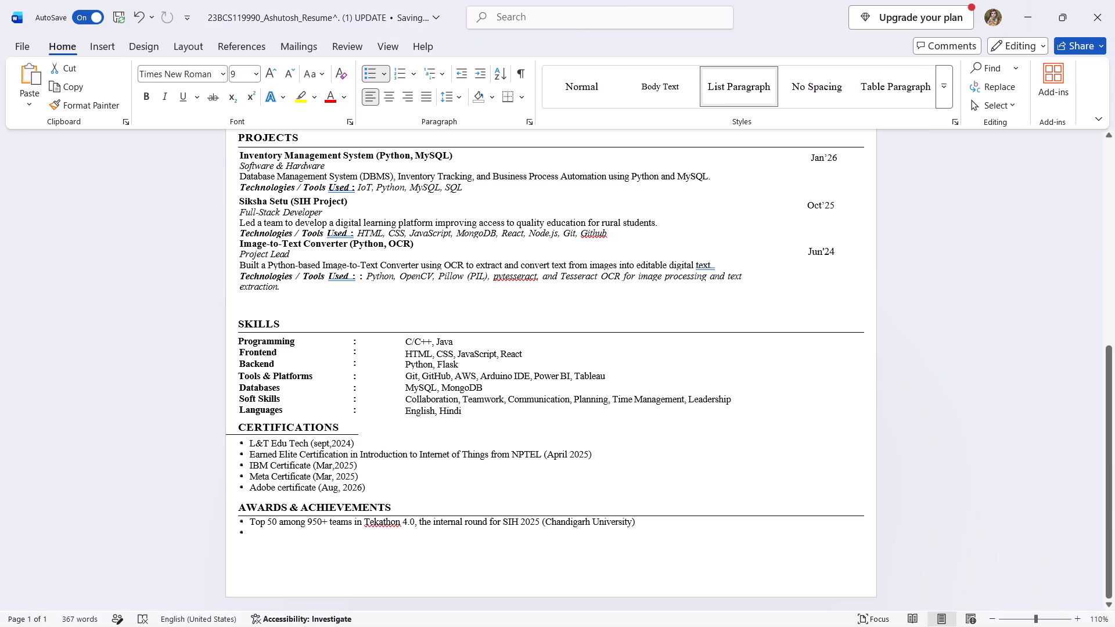
{"action": "left_click", "coordinate": [358, 434]}
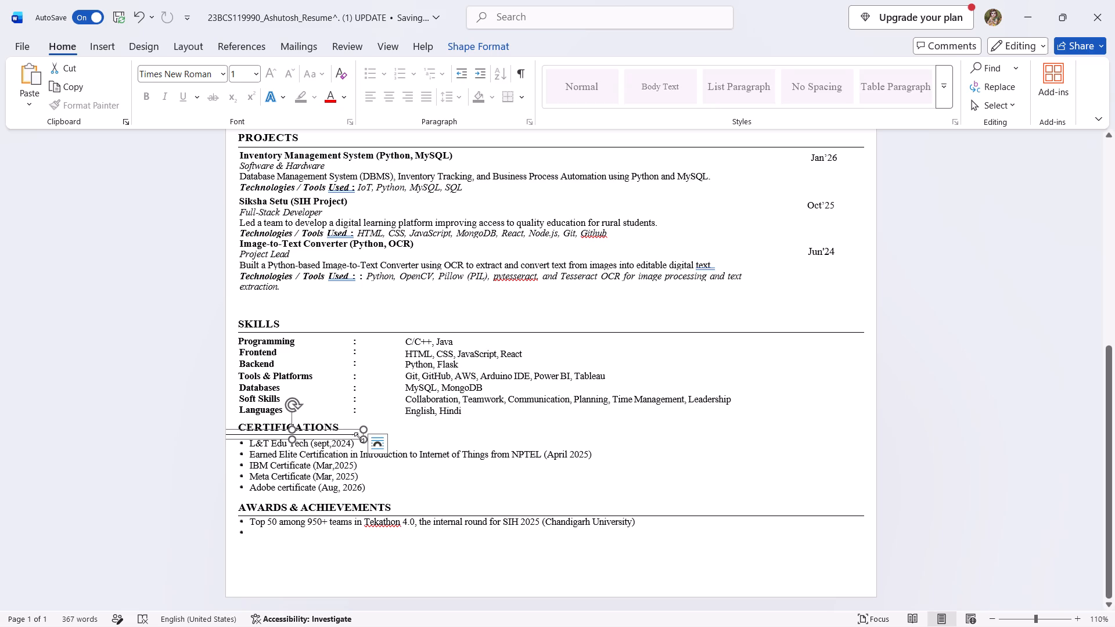
Stretch the Certifications divider line across most of the page width and try to adjust its thickness.
{"action": "left_click_drag", "start_coordinate": [359, 437], "coordinate": [785, 420]}
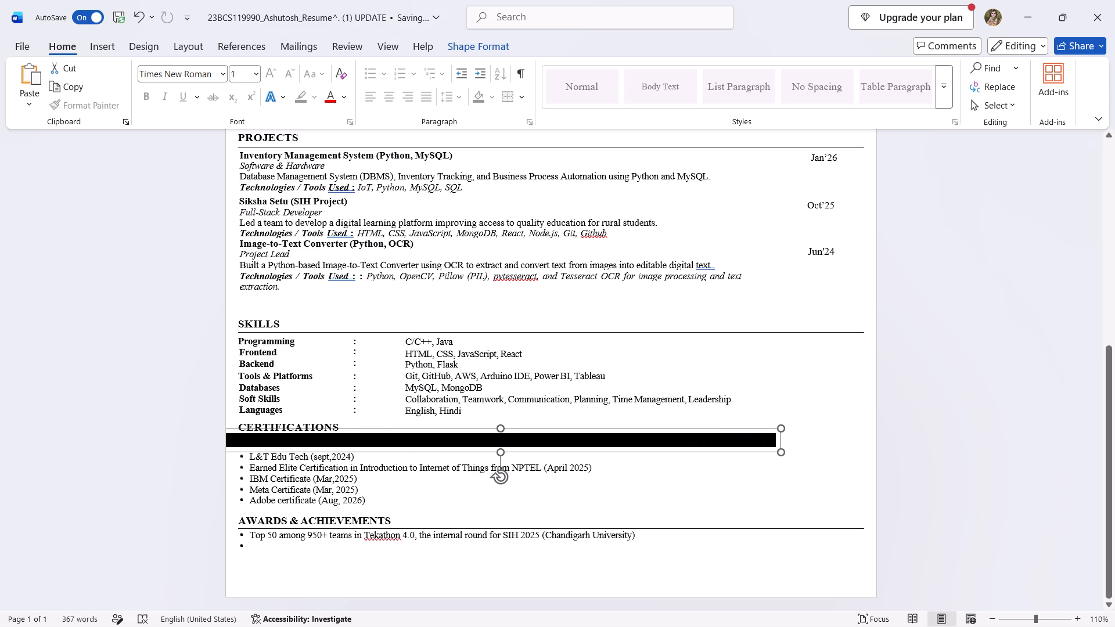
{"action": "left_click_drag", "start_coordinate": [785, 420], "coordinate": [811, 429]}
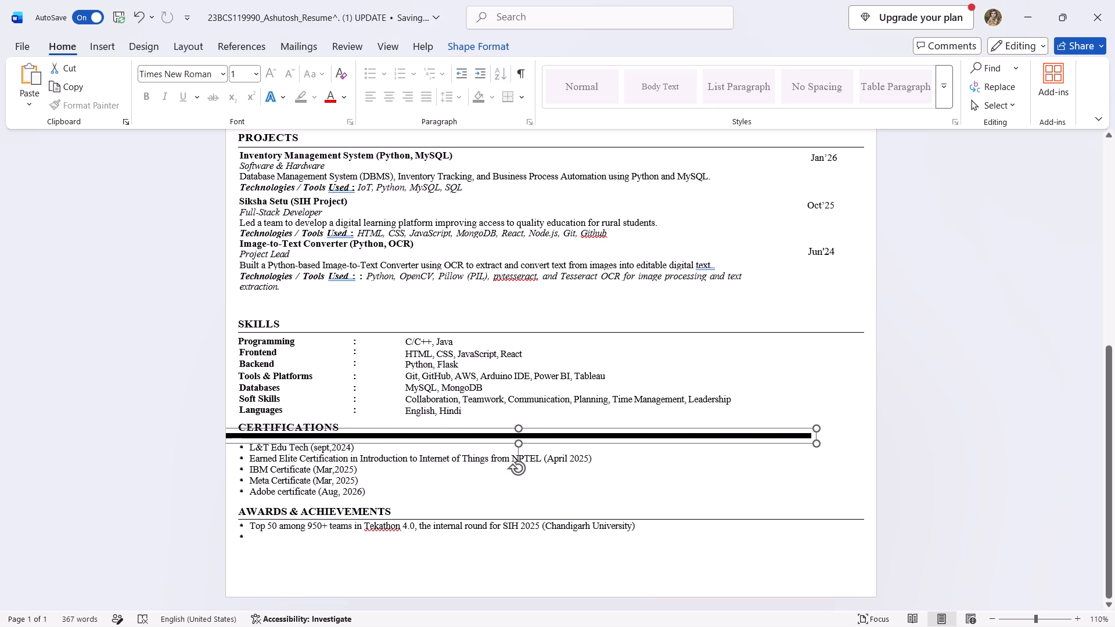
{"action": "left_click", "coordinate": [783, 456]}
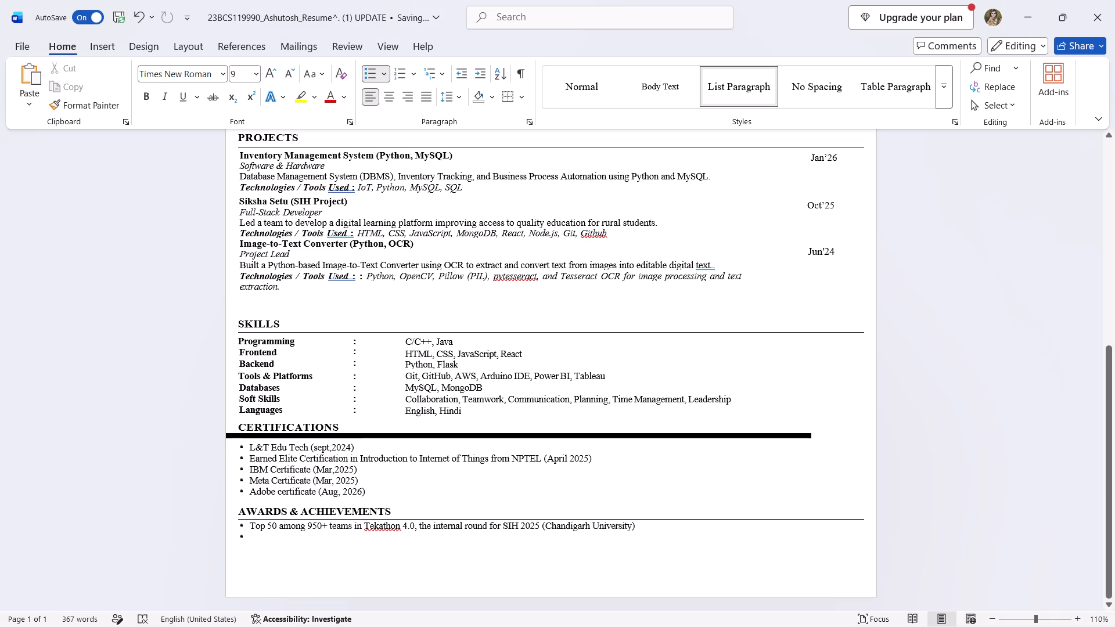
{"action": "left_click", "coordinate": [747, 433]}
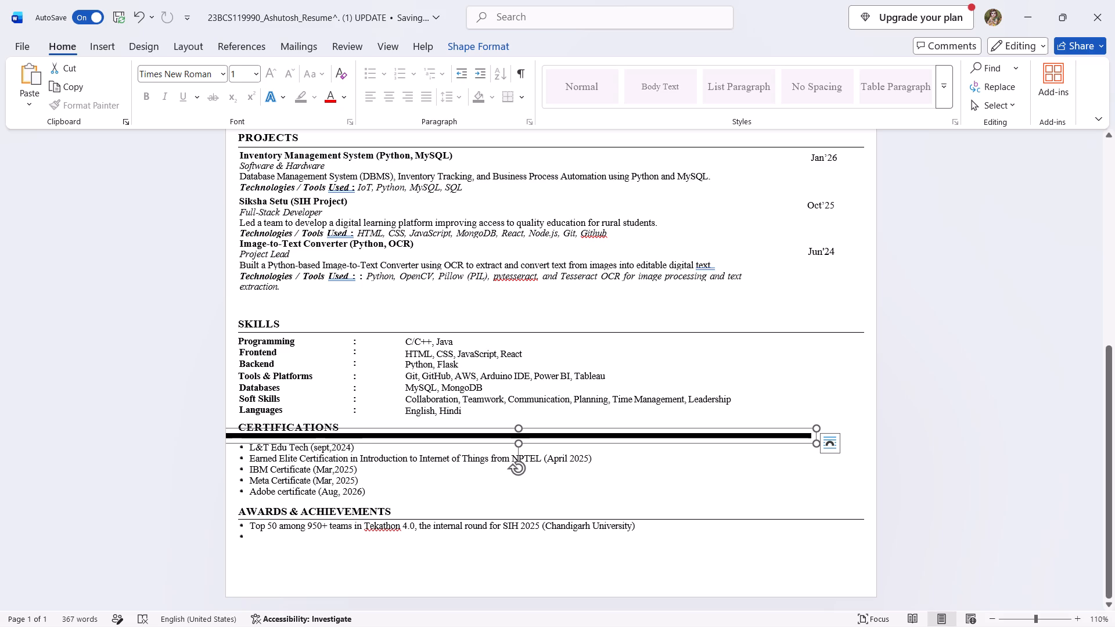
{"action": "left_click_drag", "start_coordinate": [520, 447], "coordinate": [521, 433]}
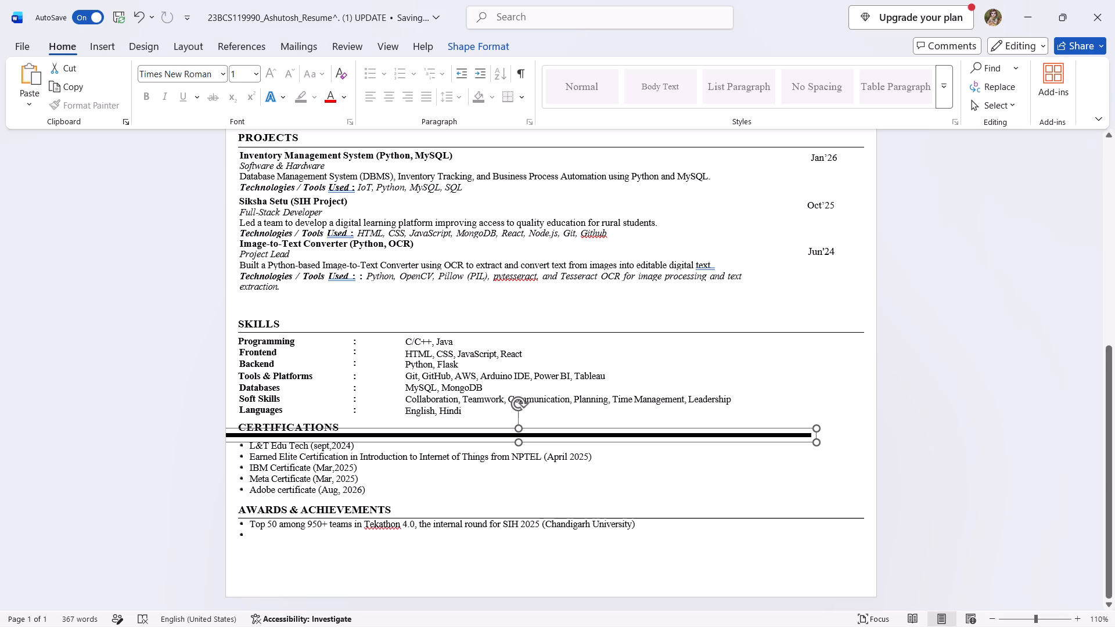
{"action": "left_click_drag", "start_coordinate": [521, 433], "coordinate": [527, 424]}
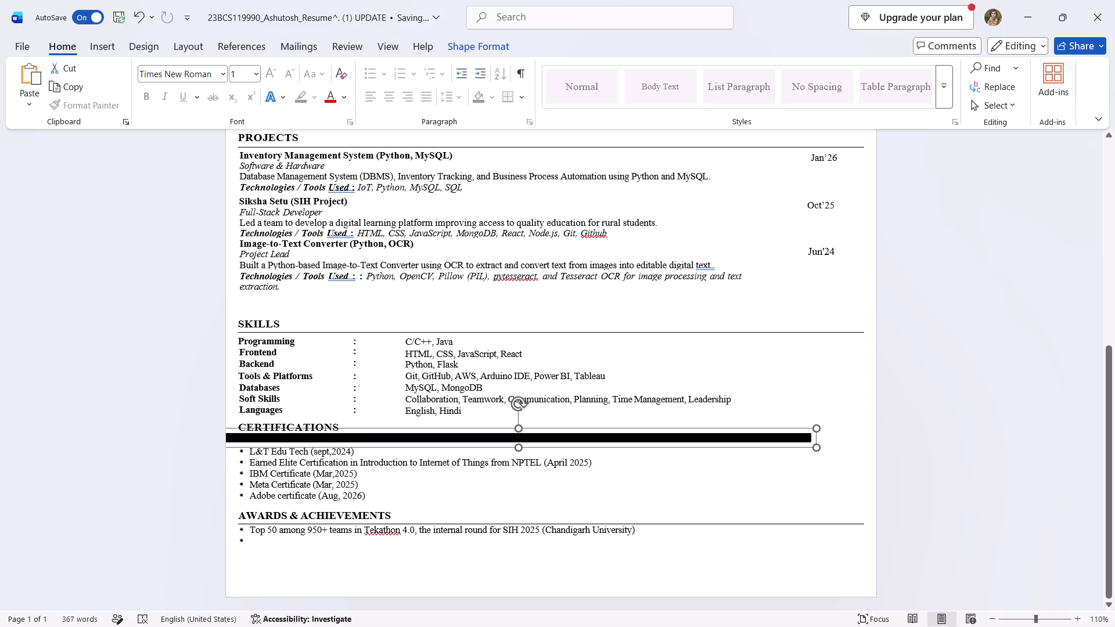
{"action": "left_click_drag", "start_coordinate": [527, 424], "coordinate": [523, 415]}
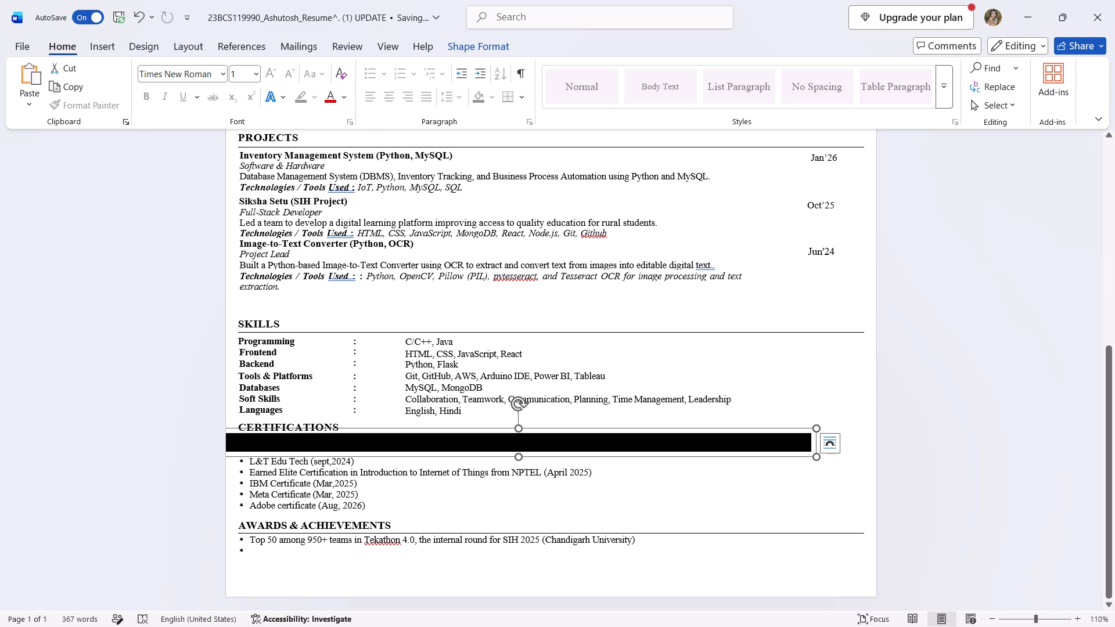
Capture a screenshot of the area with the Certifications heading and its divider line.
{"action": "key", "text": "Print"}
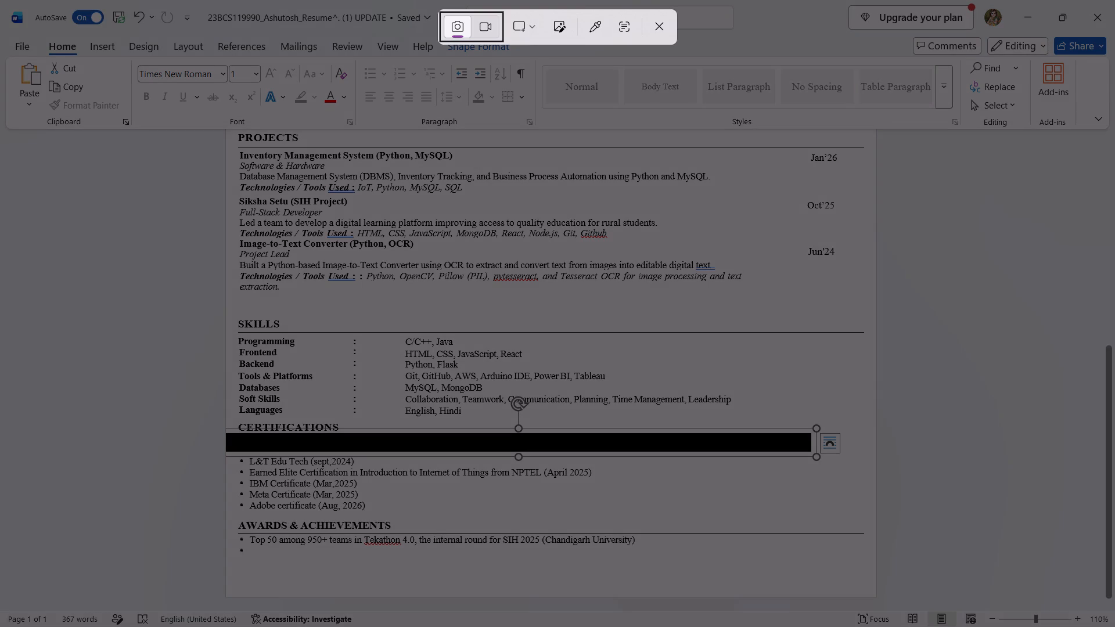
{"action": "left_click_drag", "start_coordinate": [233, 406], "coordinate": [889, 450]}
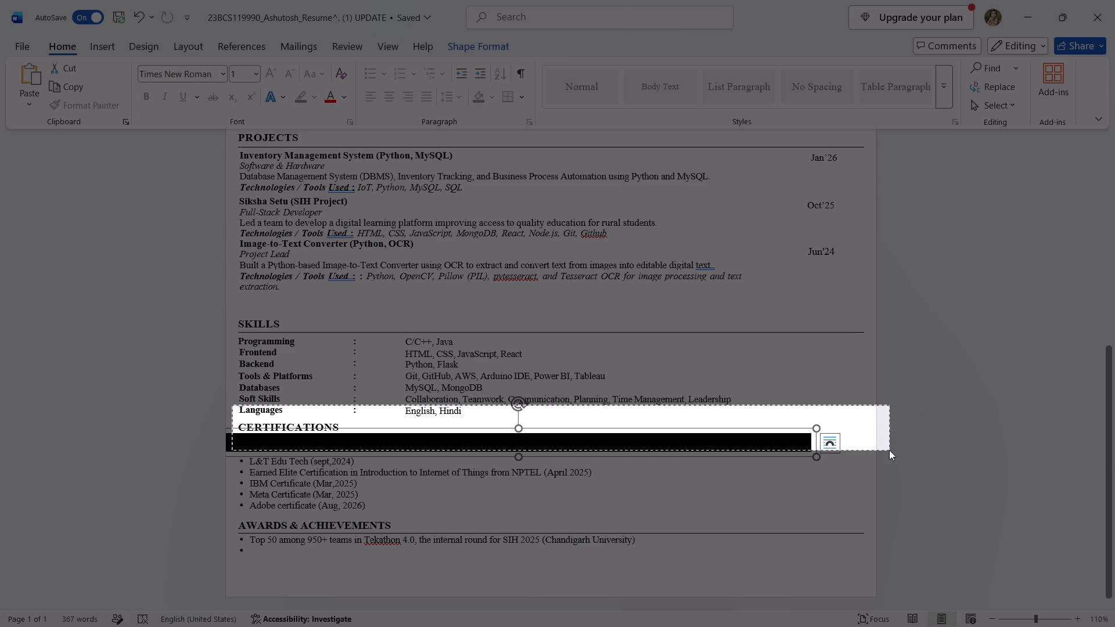
{"action": "left_click_drag", "start_coordinate": [889, 450], "coordinate": [876, 457]}
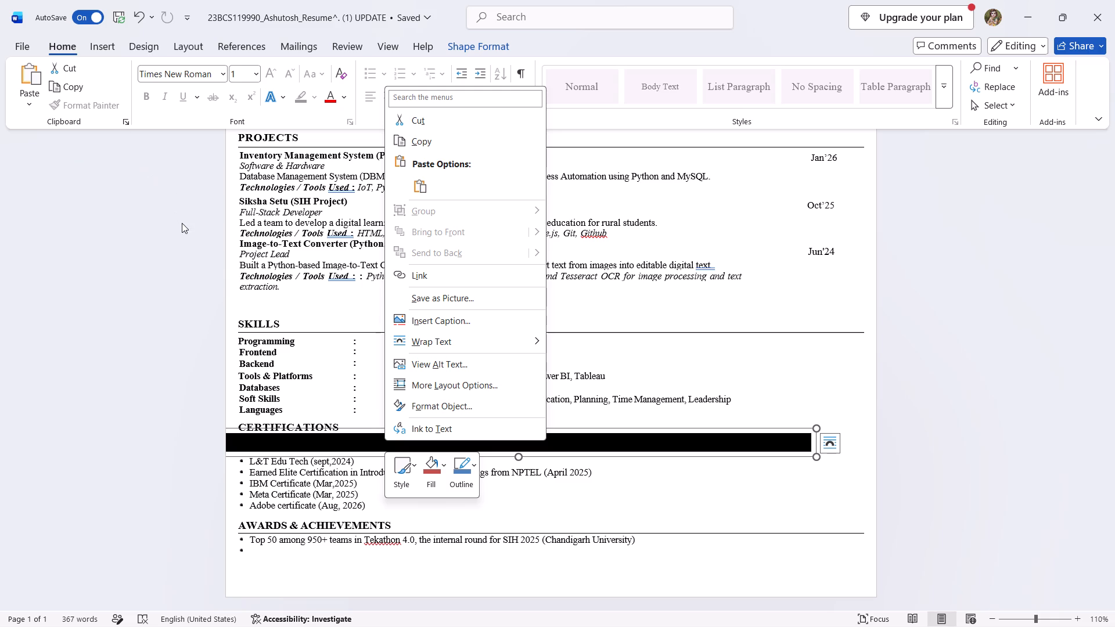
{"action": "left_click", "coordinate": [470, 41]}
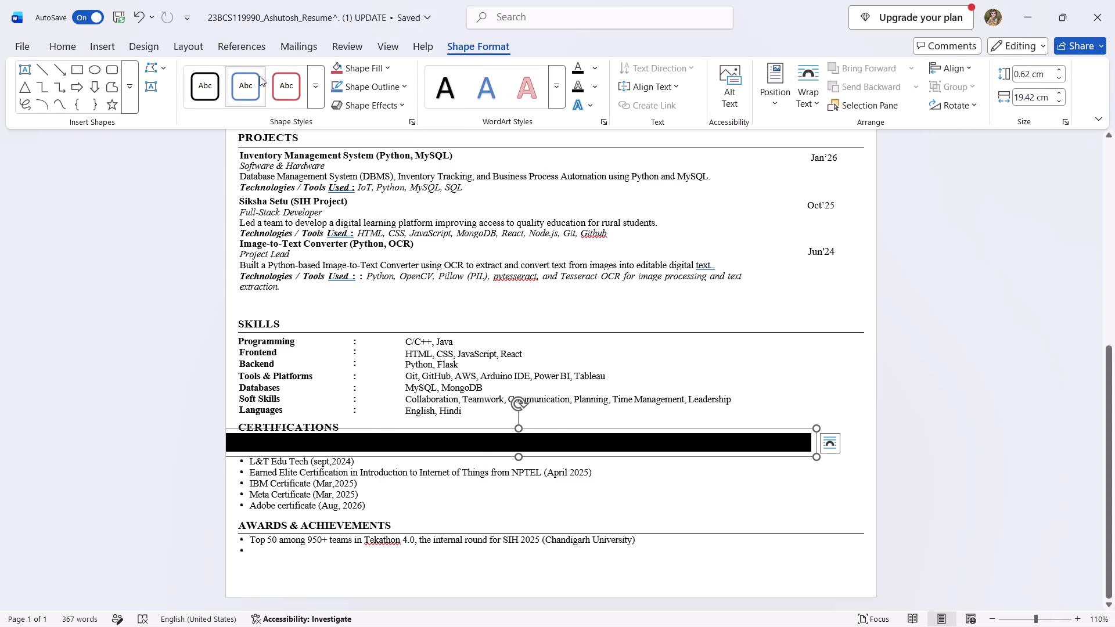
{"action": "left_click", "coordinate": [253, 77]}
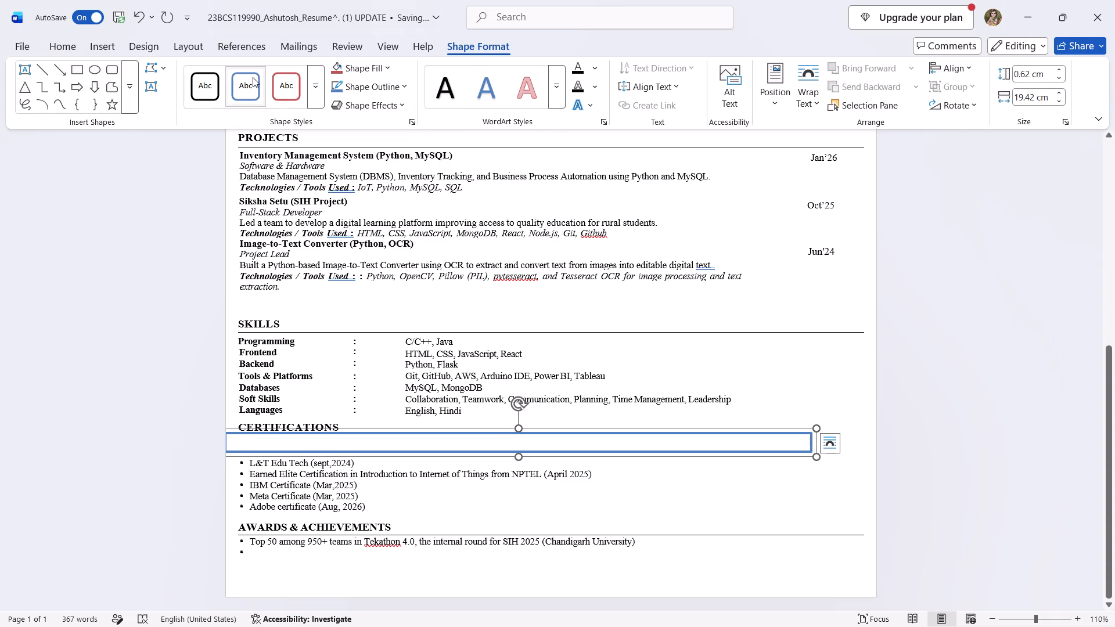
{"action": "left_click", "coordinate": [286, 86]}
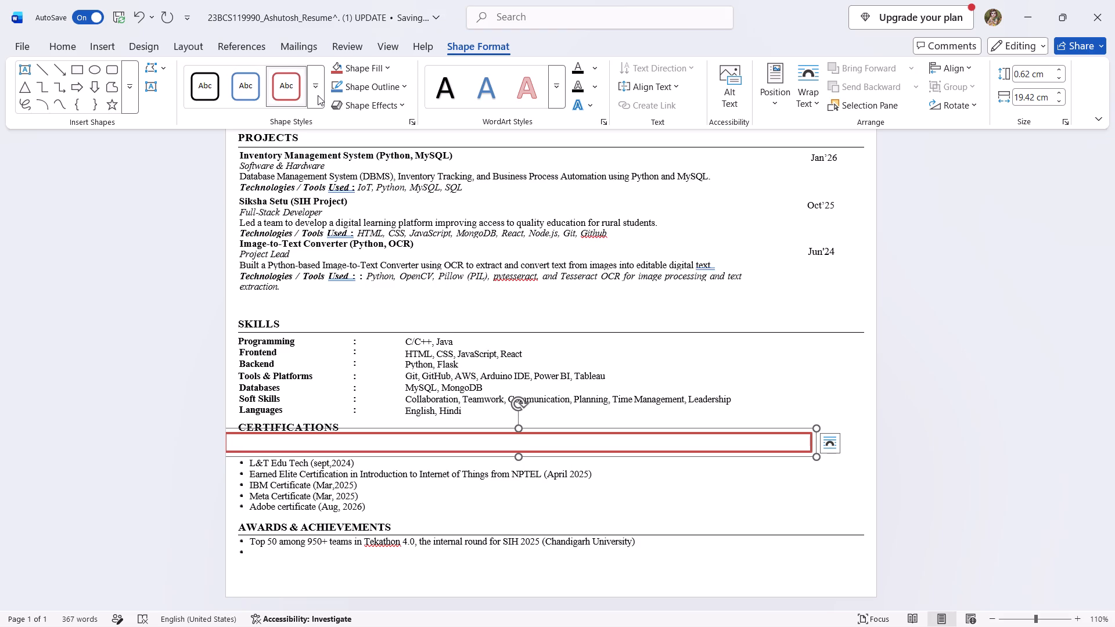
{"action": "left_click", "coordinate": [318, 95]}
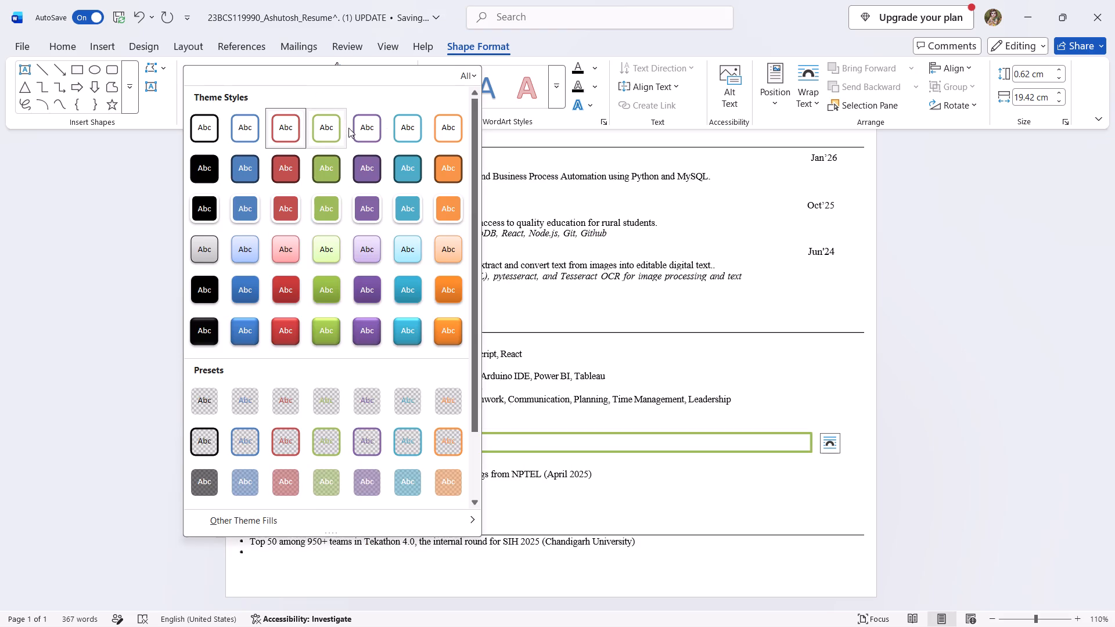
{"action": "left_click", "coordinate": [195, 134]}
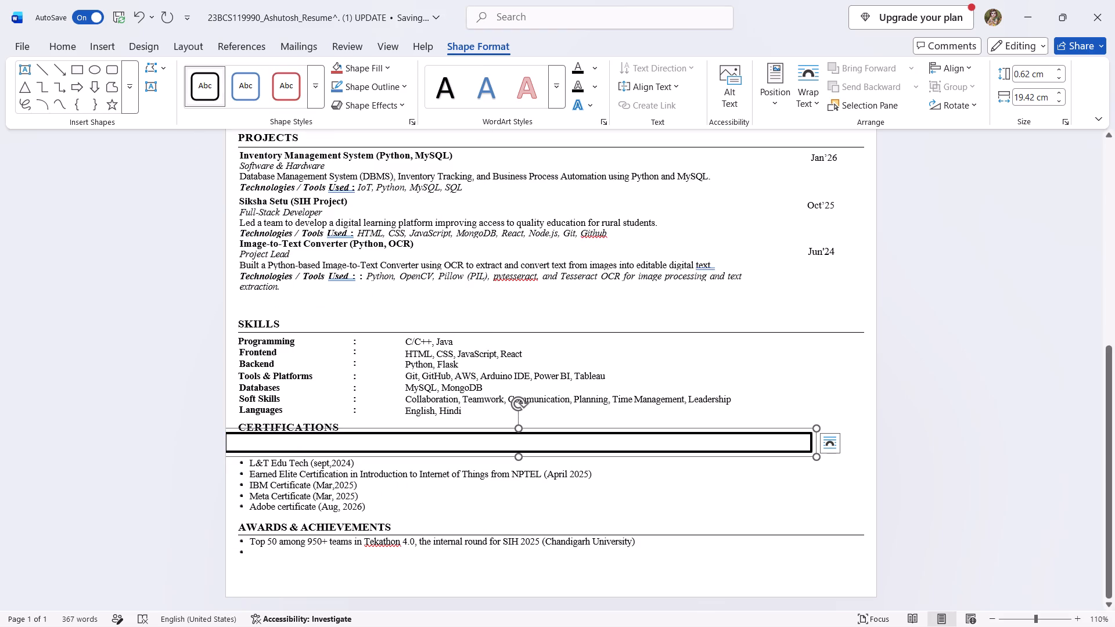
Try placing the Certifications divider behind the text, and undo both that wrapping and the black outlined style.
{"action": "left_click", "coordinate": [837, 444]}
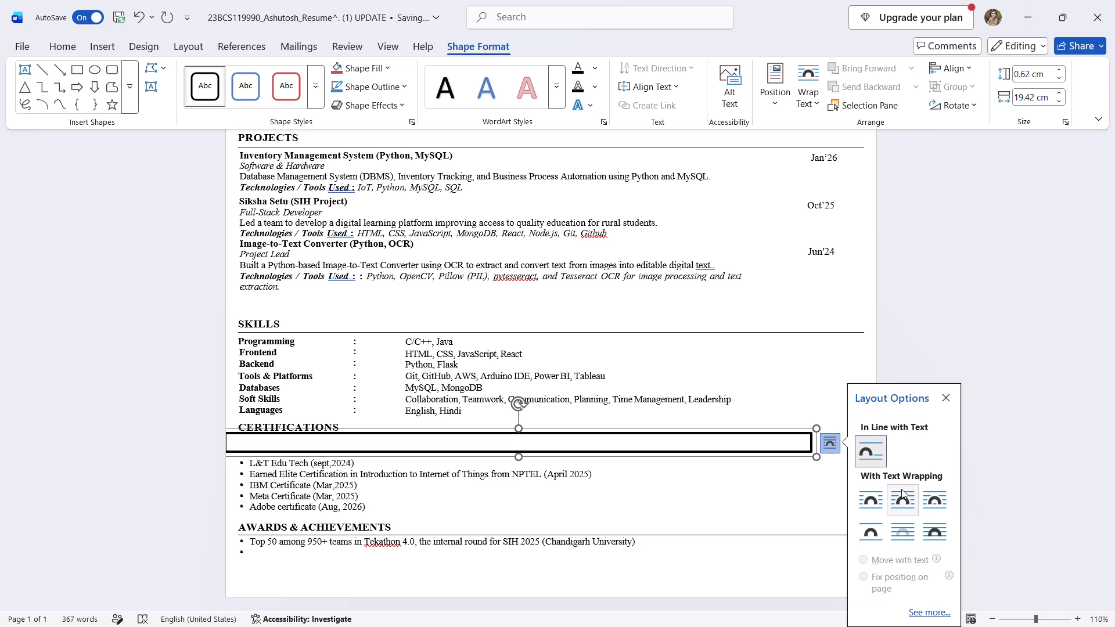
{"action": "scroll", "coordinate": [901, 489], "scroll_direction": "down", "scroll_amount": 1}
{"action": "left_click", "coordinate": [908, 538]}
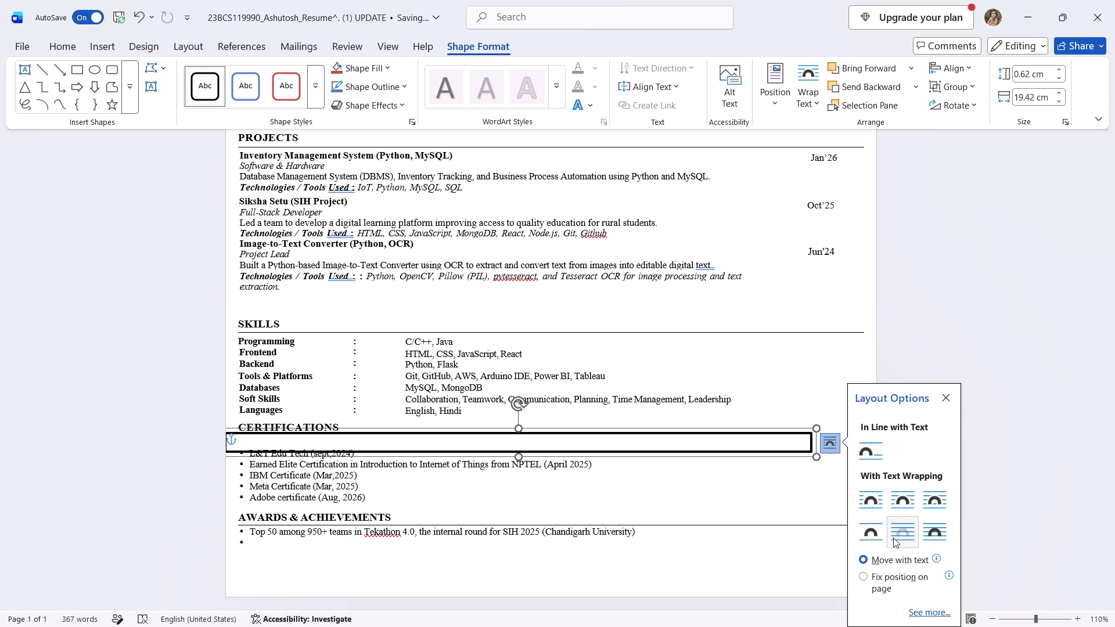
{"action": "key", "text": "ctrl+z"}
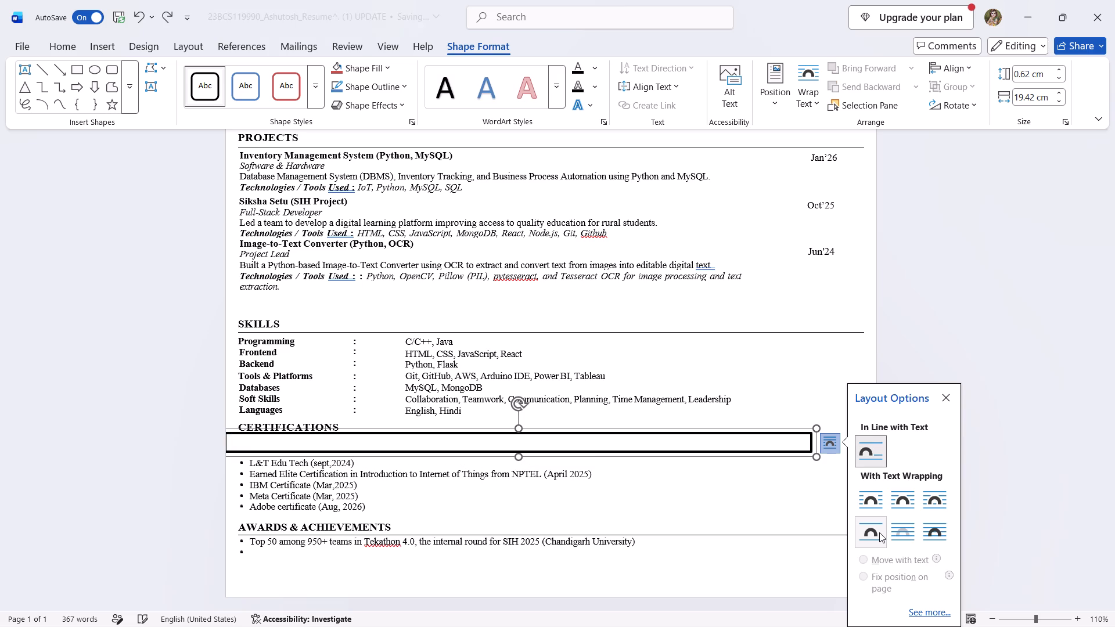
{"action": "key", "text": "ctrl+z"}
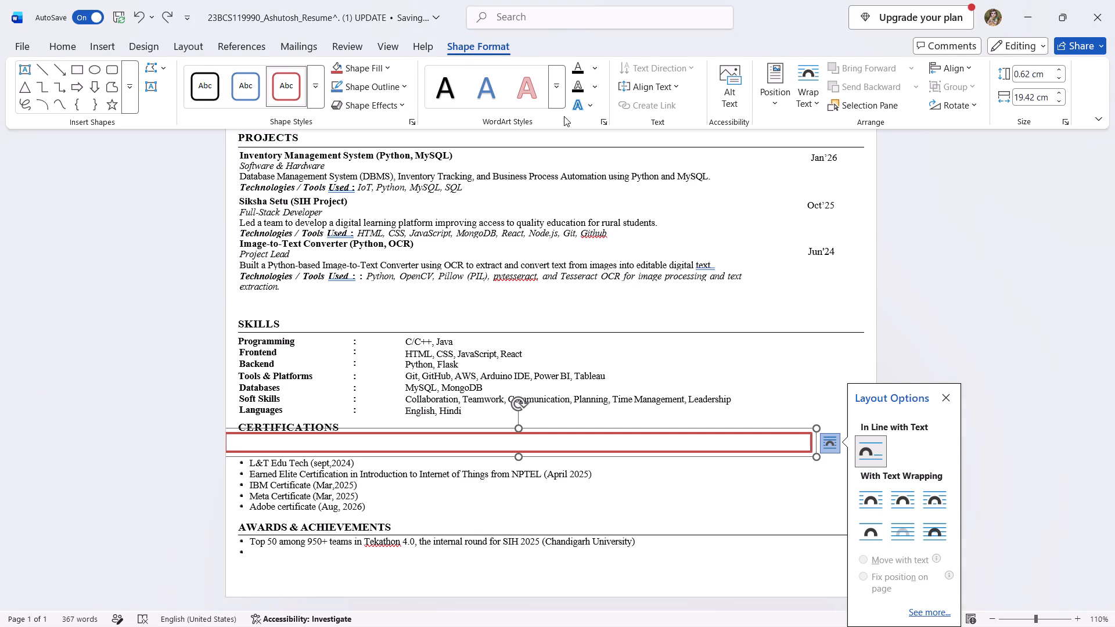
Set the divider shape's text fill to black and apply the black outlined theme style to it.
{"action": "left_click", "coordinate": [595, 71]}
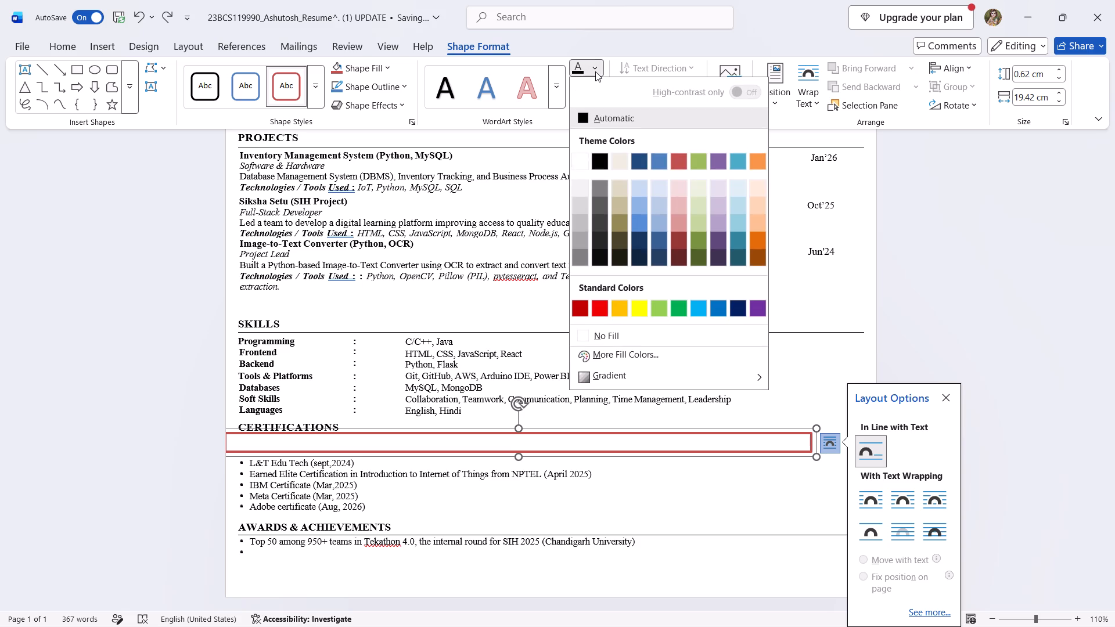
{"action": "left_click", "coordinate": [599, 160]}
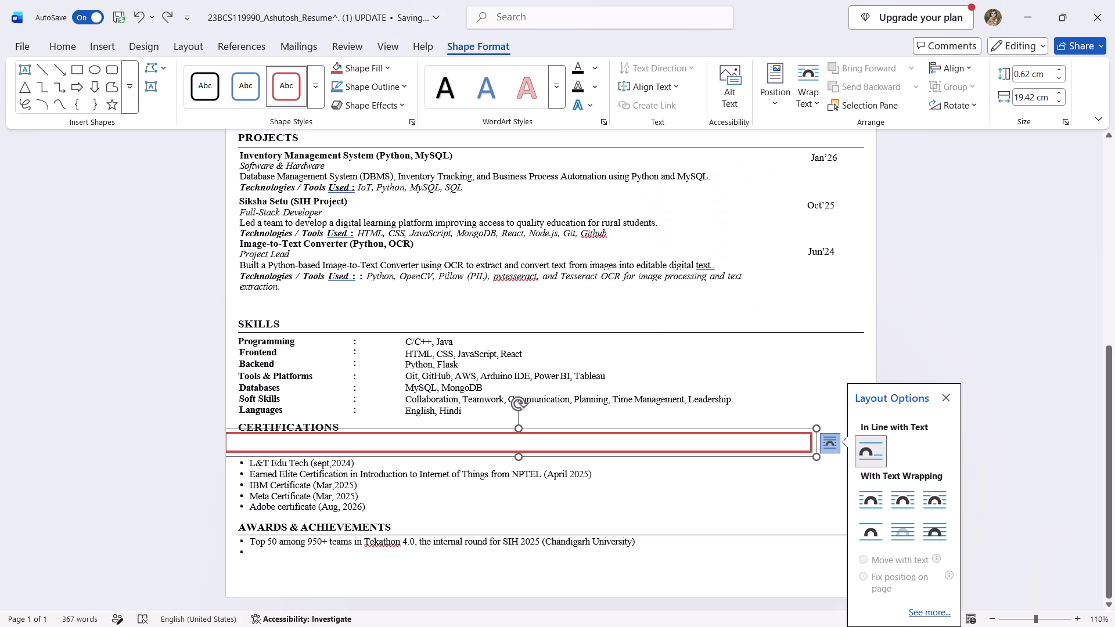
{"action": "left_click", "coordinate": [208, 83]}
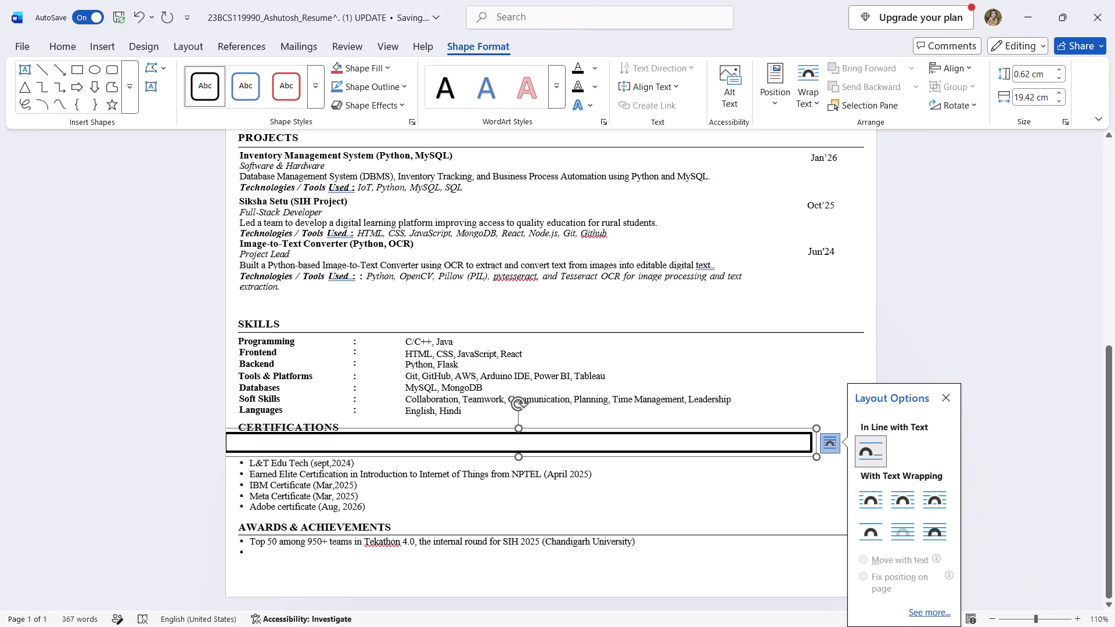
Shrink the height of the Certifications divider shape to about 0.13 cm.
{"action": "left_click_drag", "start_coordinate": [518, 455], "coordinate": [518, 440]}
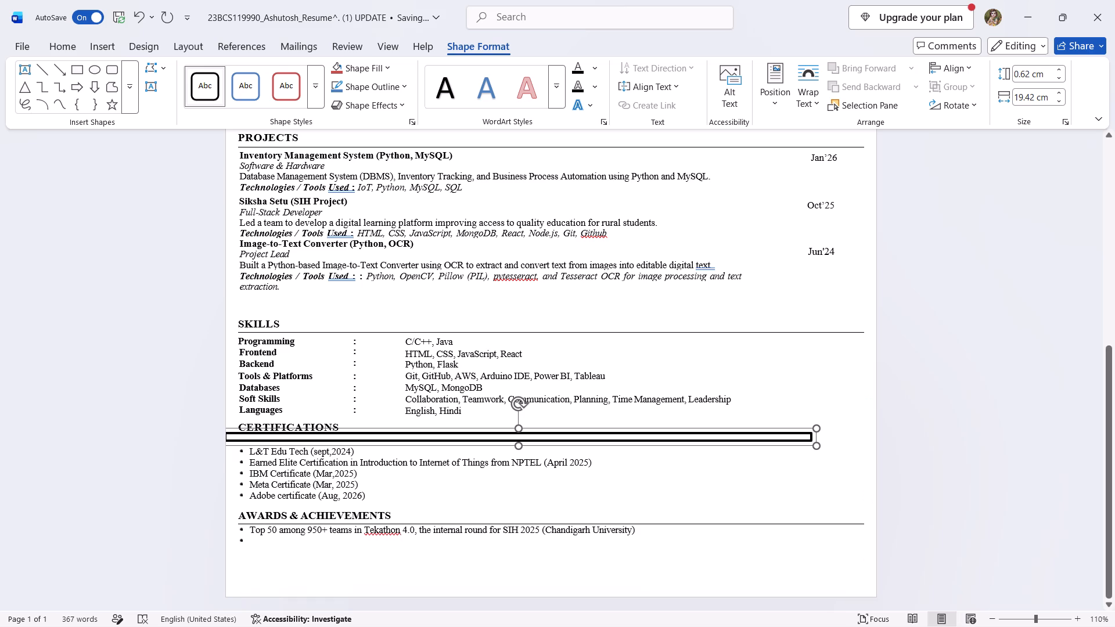
{"action": "left_click_drag", "start_coordinate": [518, 440], "coordinate": [518, 431]}
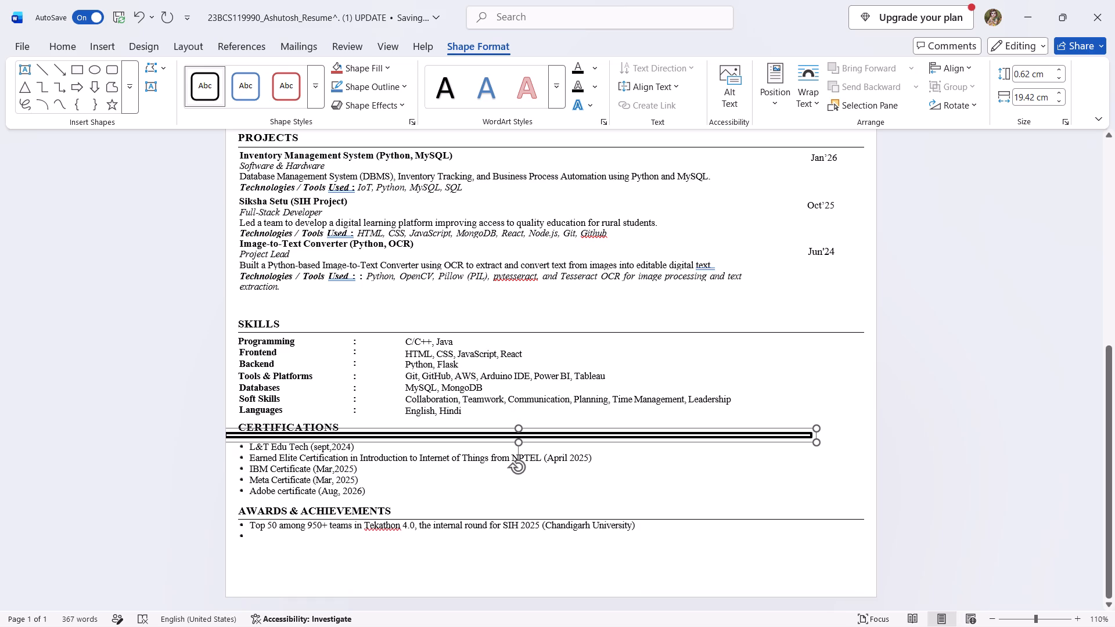
{"action": "left_click_drag", "start_coordinate": [518, 431], "coordinate": [523, 435]}
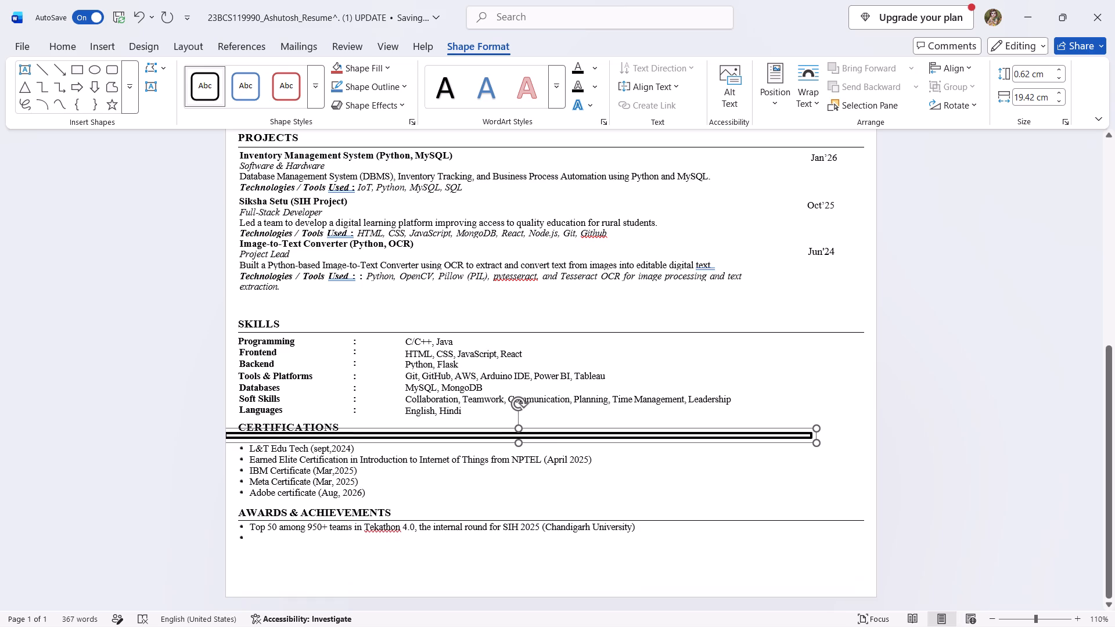
{"action": "left_click_drag", "start_coordinate": [523, 435], "coordinate": [523, 432]}
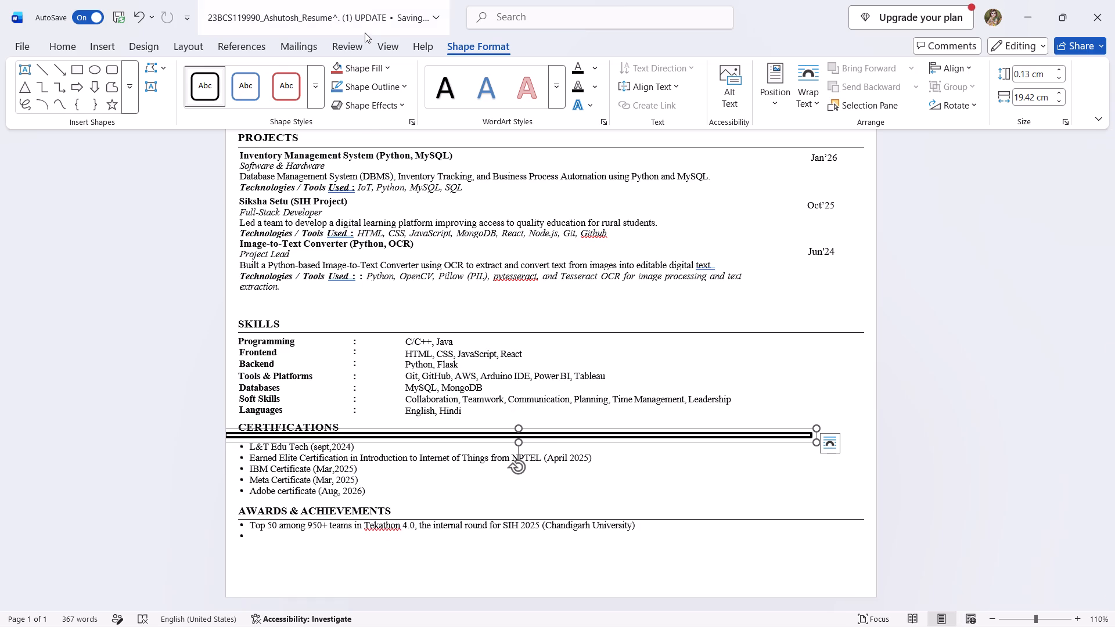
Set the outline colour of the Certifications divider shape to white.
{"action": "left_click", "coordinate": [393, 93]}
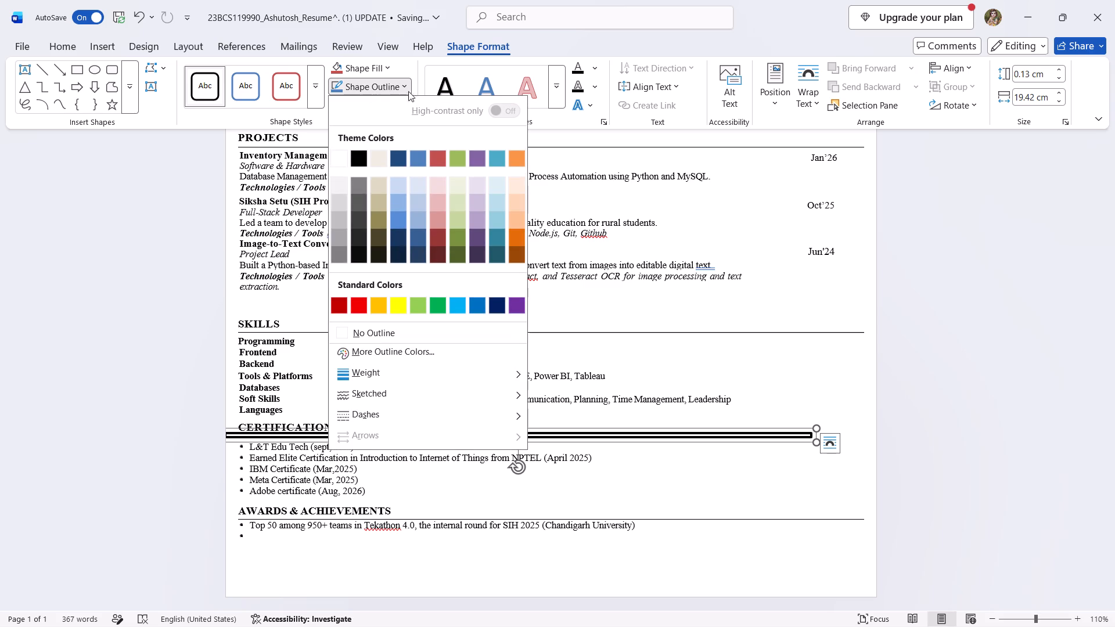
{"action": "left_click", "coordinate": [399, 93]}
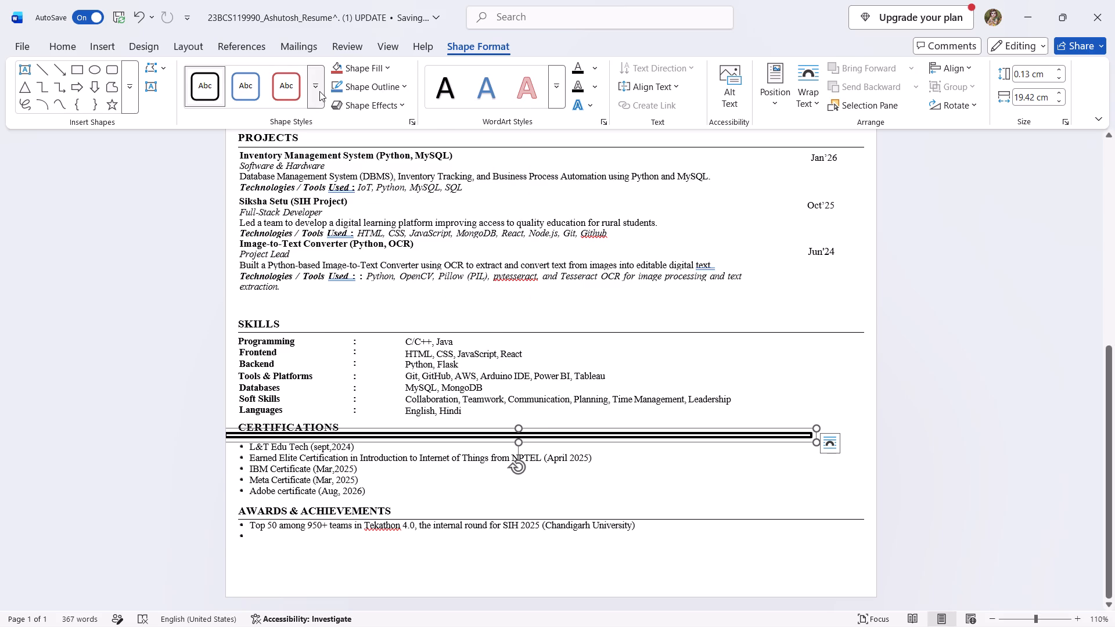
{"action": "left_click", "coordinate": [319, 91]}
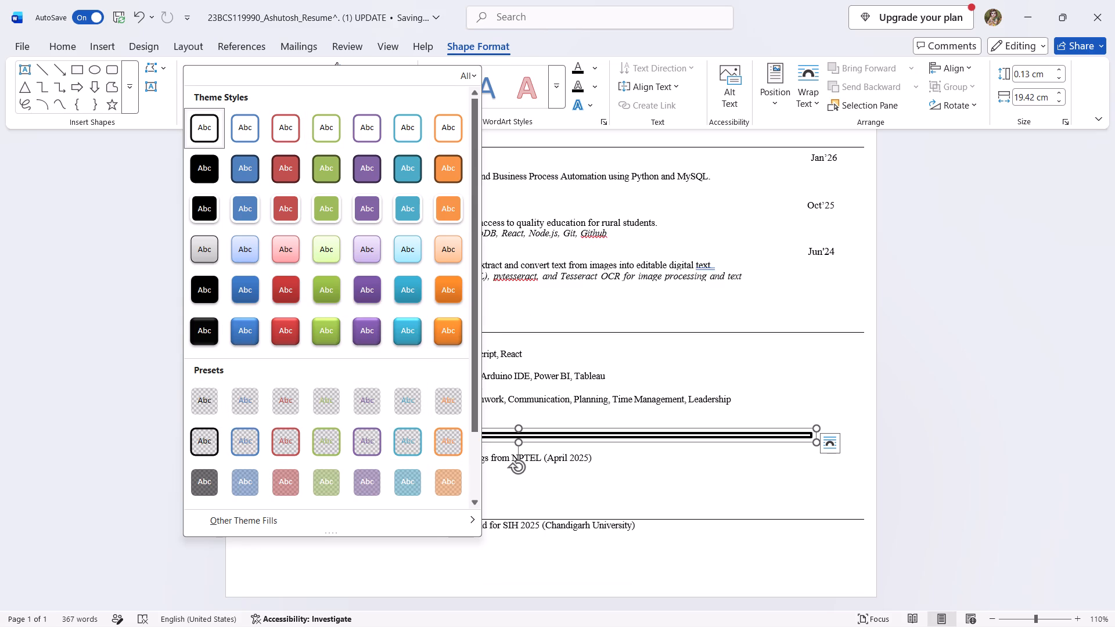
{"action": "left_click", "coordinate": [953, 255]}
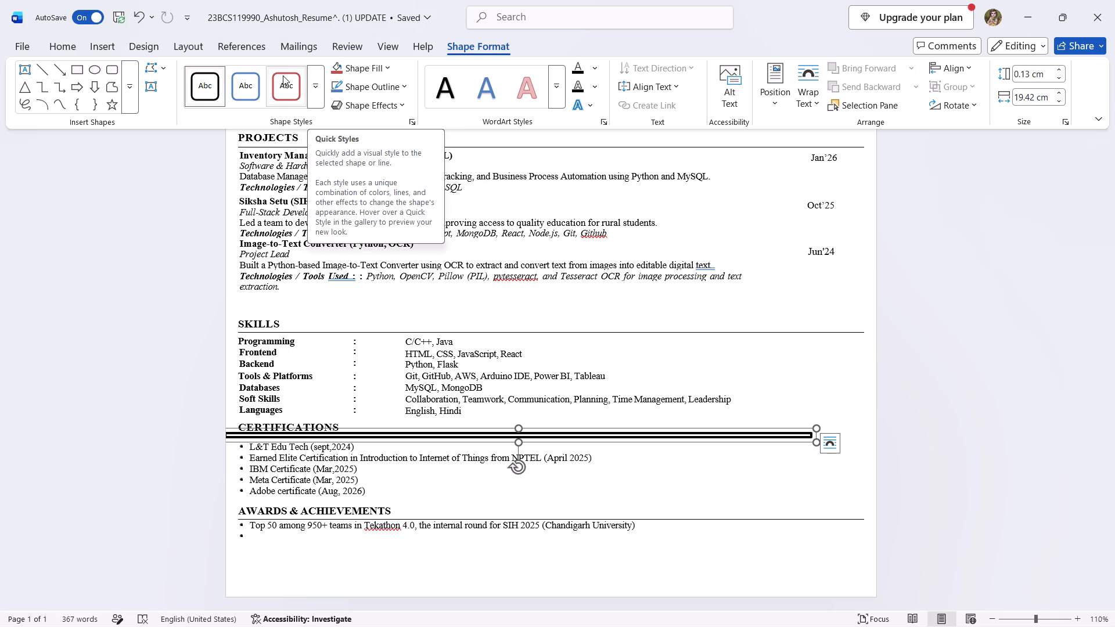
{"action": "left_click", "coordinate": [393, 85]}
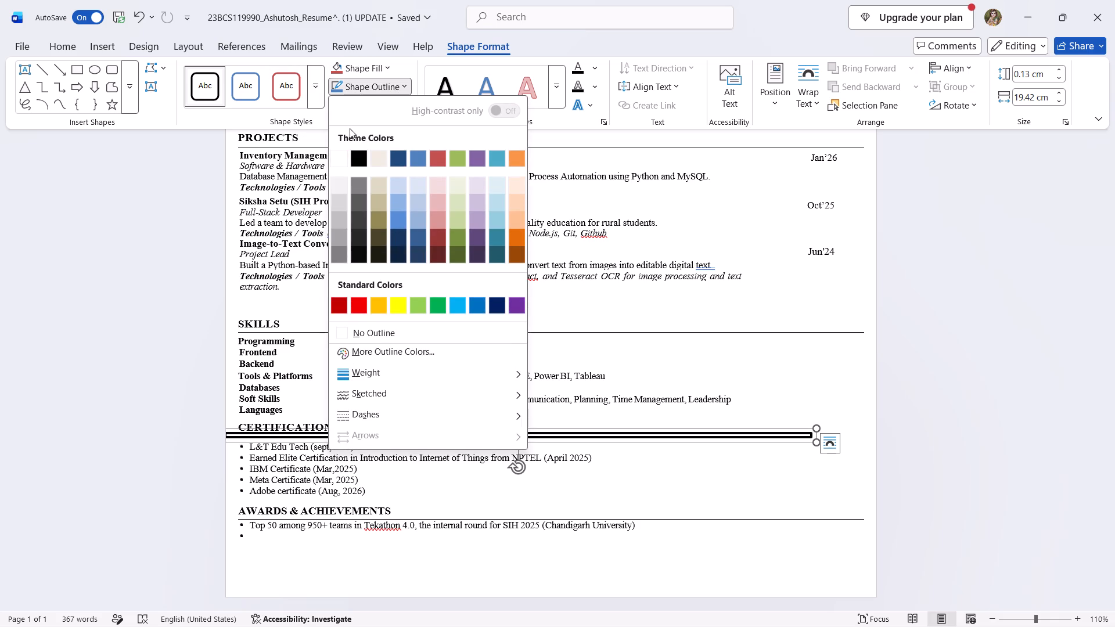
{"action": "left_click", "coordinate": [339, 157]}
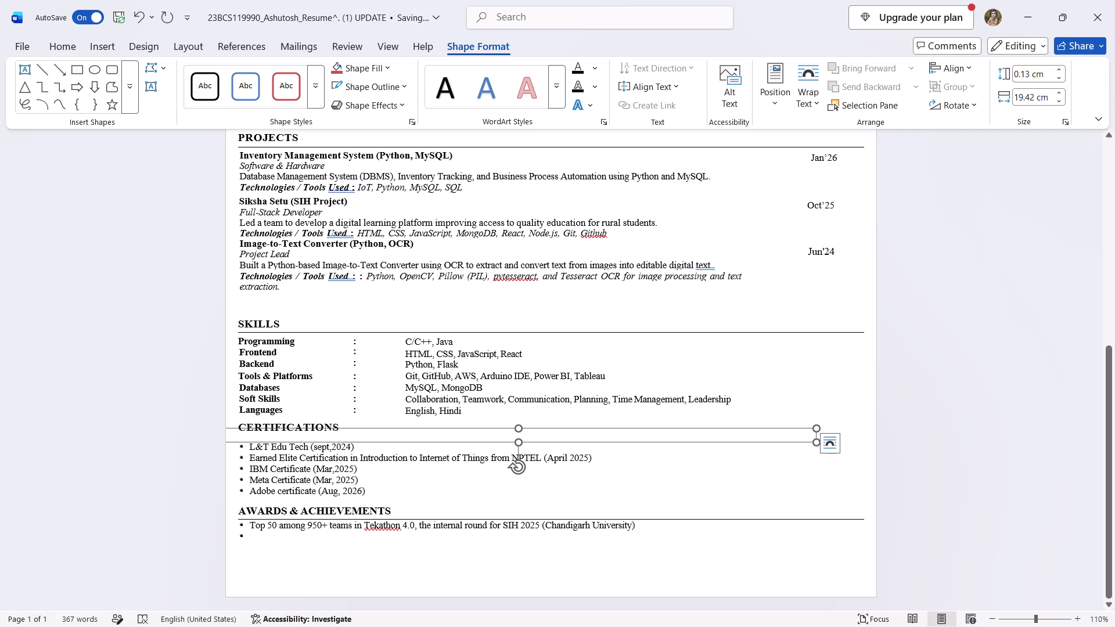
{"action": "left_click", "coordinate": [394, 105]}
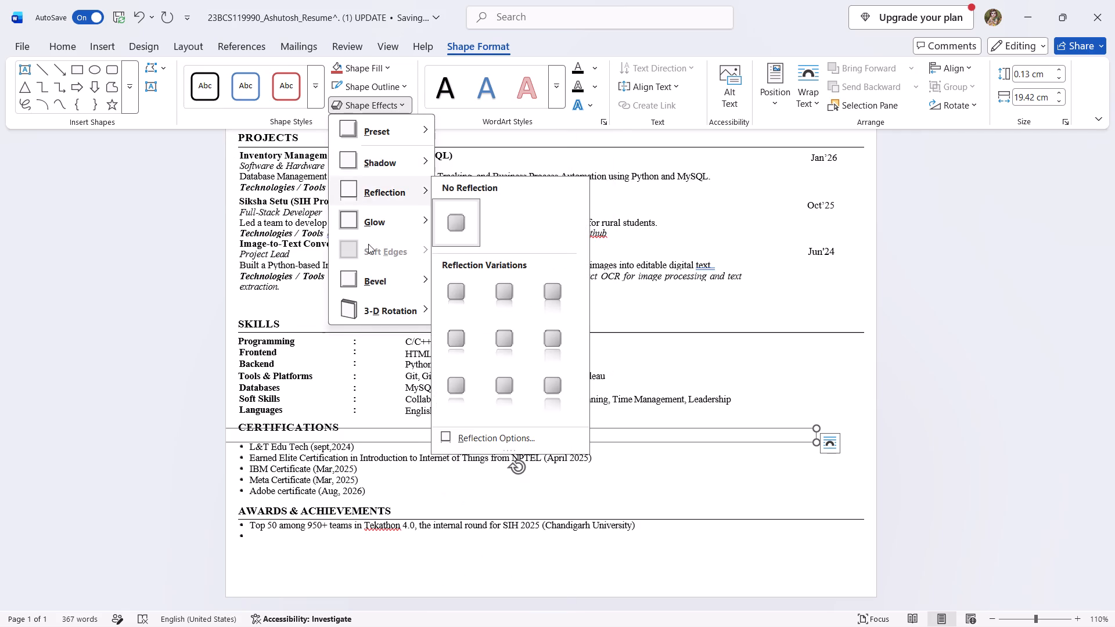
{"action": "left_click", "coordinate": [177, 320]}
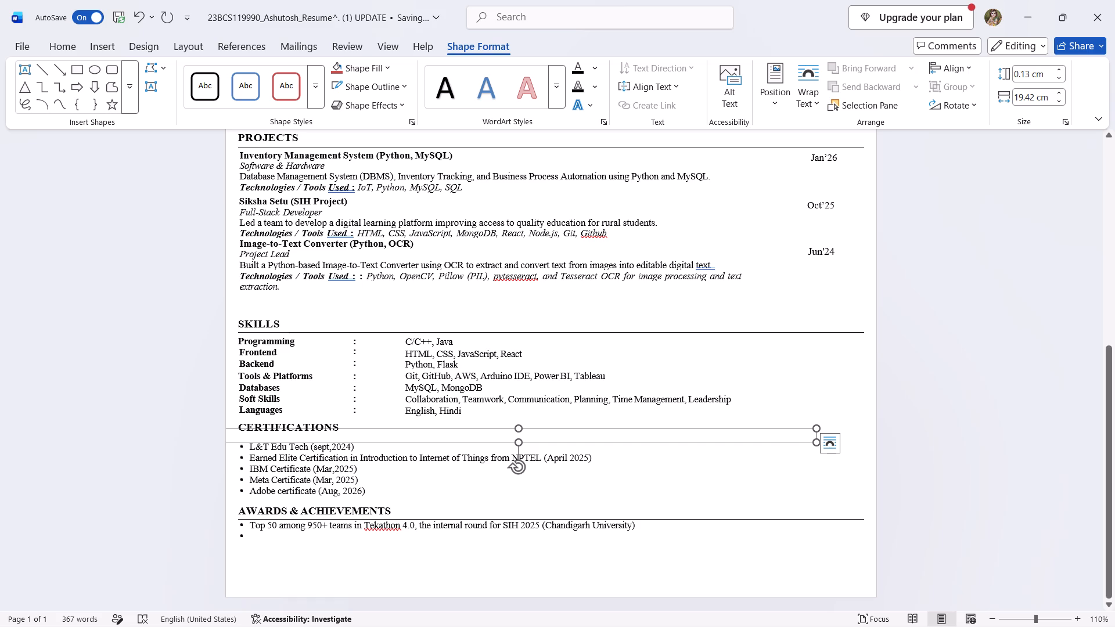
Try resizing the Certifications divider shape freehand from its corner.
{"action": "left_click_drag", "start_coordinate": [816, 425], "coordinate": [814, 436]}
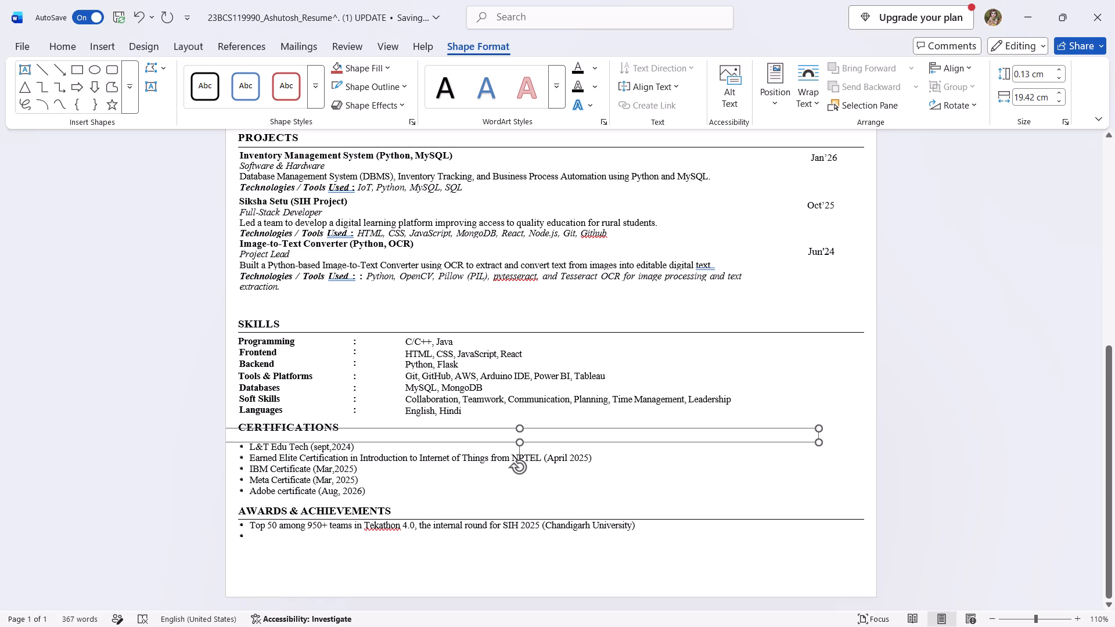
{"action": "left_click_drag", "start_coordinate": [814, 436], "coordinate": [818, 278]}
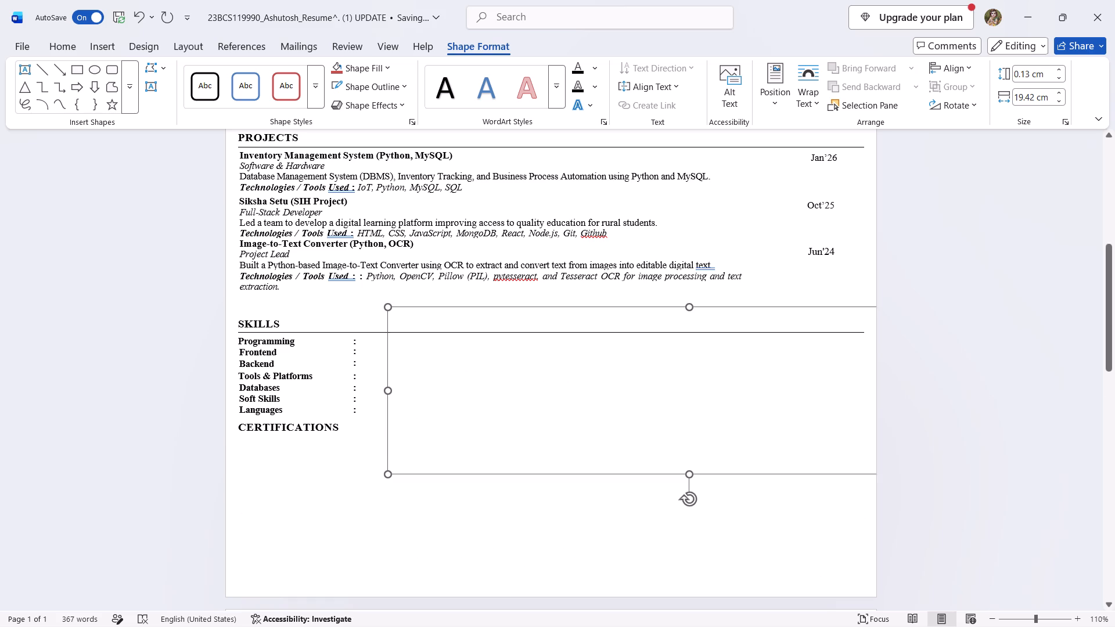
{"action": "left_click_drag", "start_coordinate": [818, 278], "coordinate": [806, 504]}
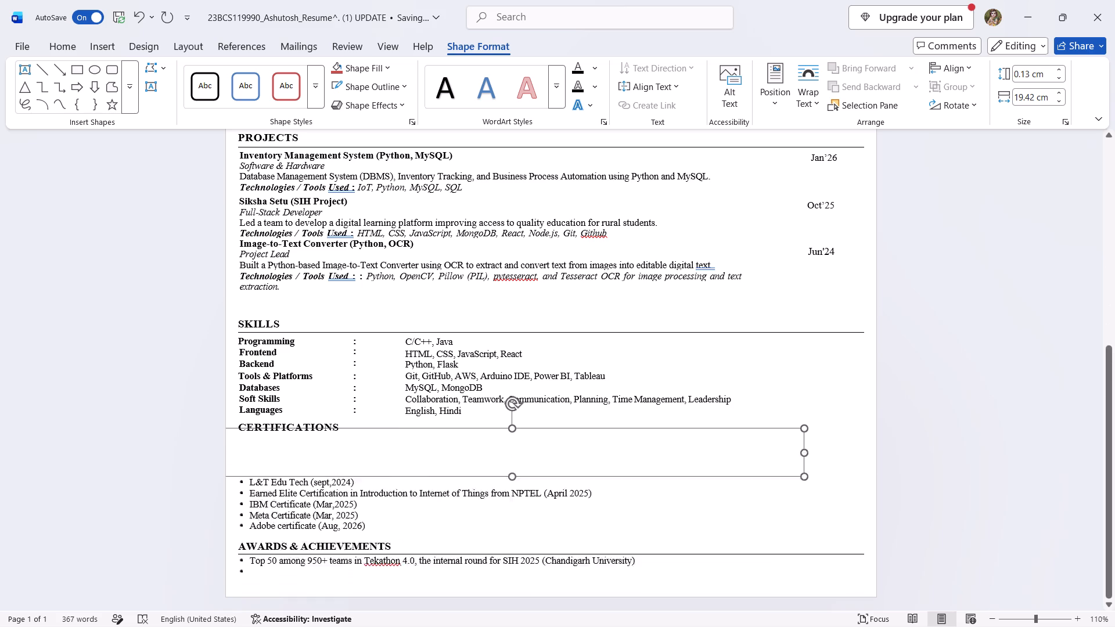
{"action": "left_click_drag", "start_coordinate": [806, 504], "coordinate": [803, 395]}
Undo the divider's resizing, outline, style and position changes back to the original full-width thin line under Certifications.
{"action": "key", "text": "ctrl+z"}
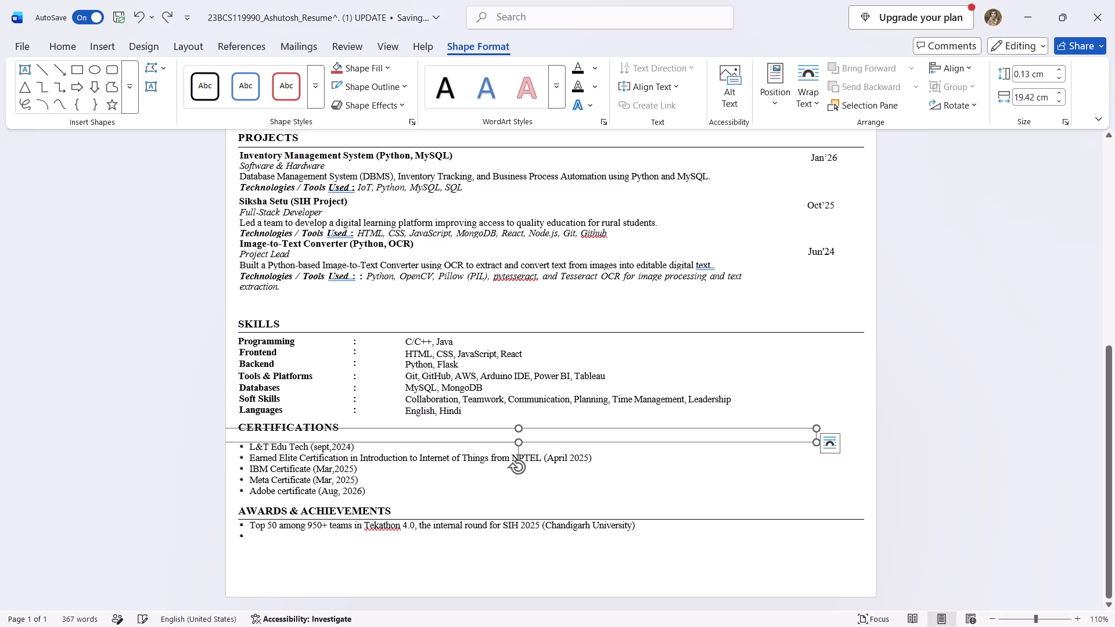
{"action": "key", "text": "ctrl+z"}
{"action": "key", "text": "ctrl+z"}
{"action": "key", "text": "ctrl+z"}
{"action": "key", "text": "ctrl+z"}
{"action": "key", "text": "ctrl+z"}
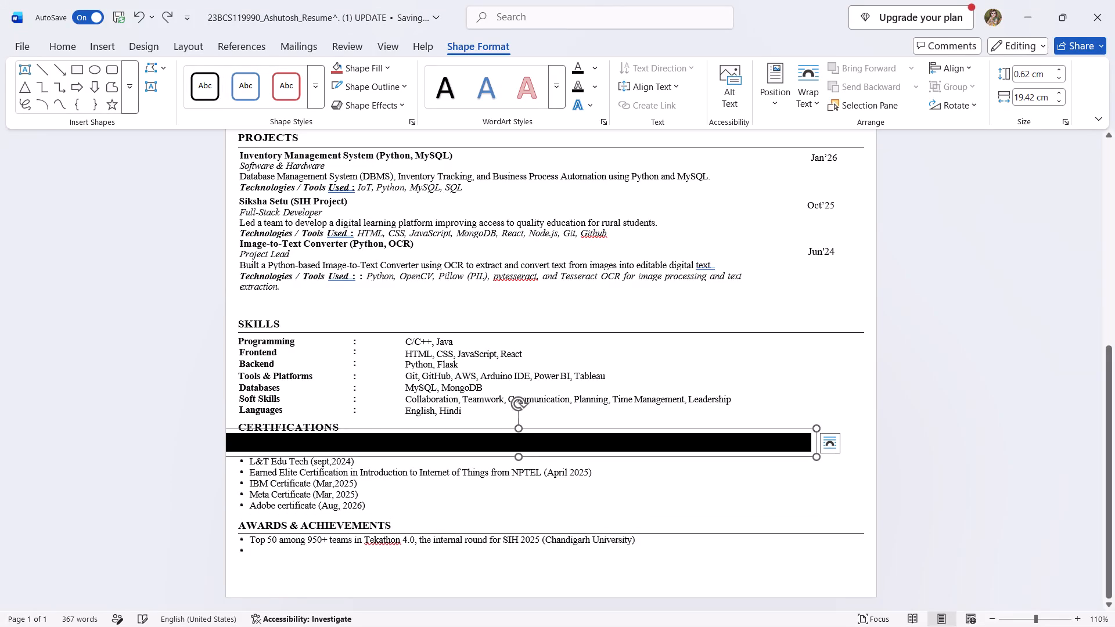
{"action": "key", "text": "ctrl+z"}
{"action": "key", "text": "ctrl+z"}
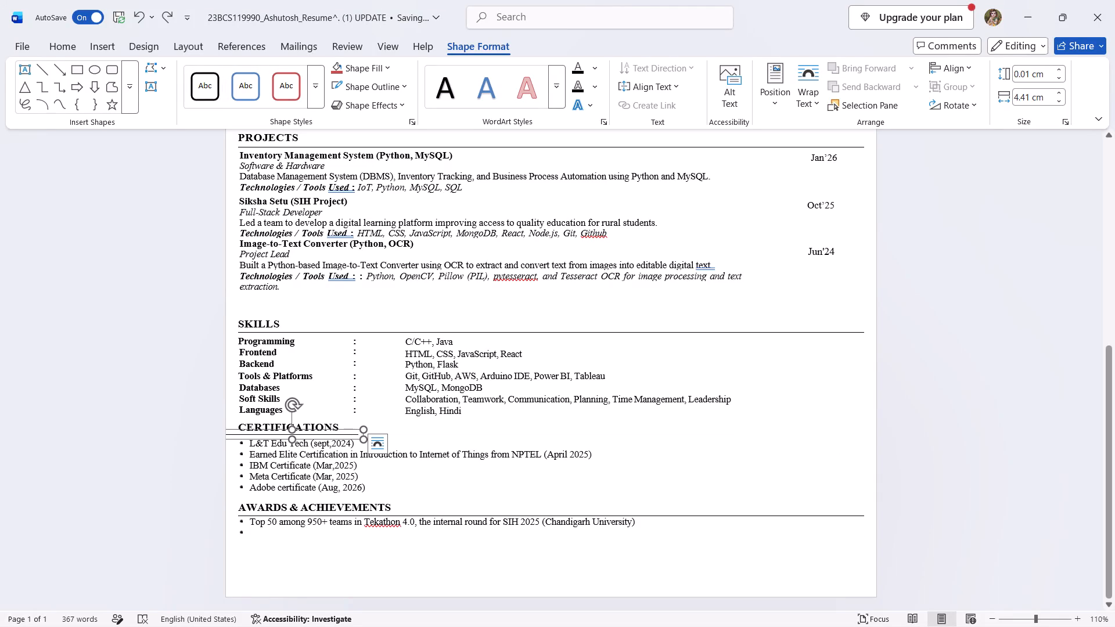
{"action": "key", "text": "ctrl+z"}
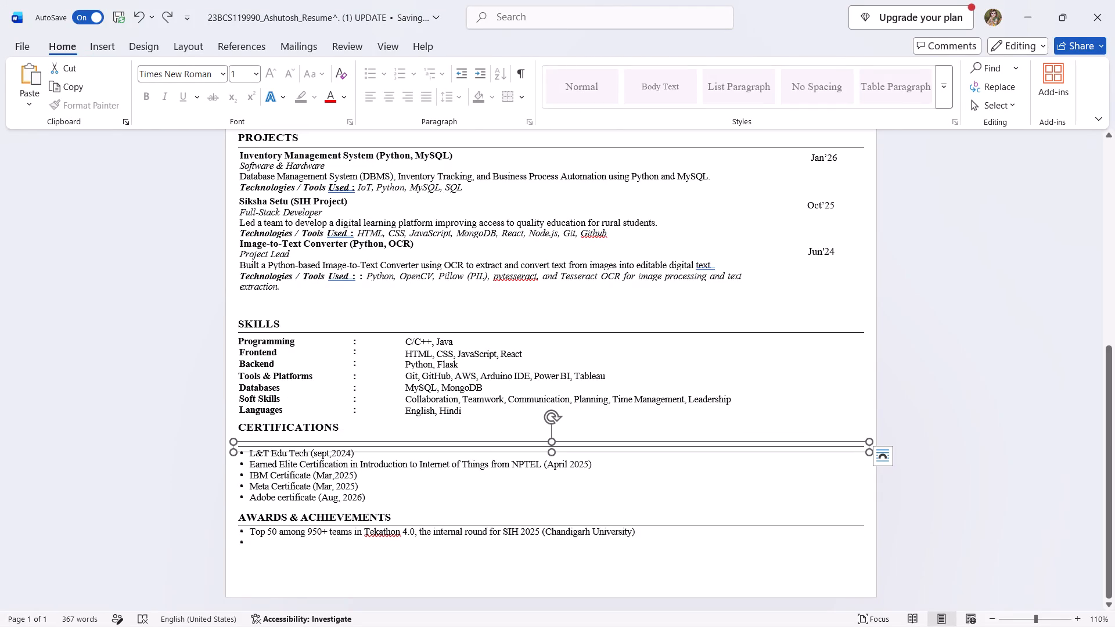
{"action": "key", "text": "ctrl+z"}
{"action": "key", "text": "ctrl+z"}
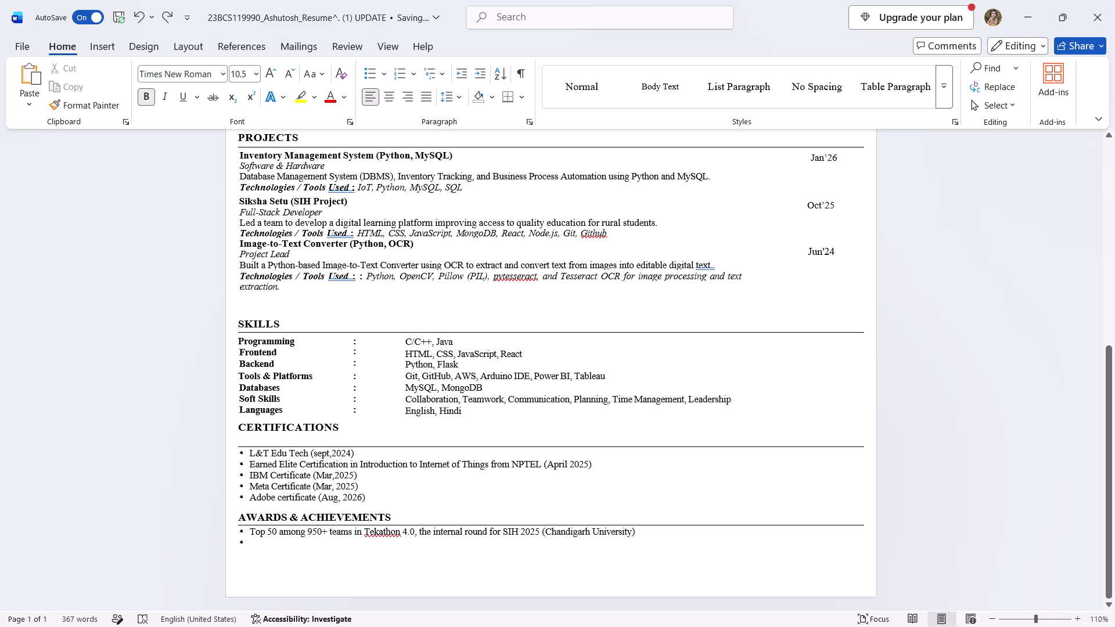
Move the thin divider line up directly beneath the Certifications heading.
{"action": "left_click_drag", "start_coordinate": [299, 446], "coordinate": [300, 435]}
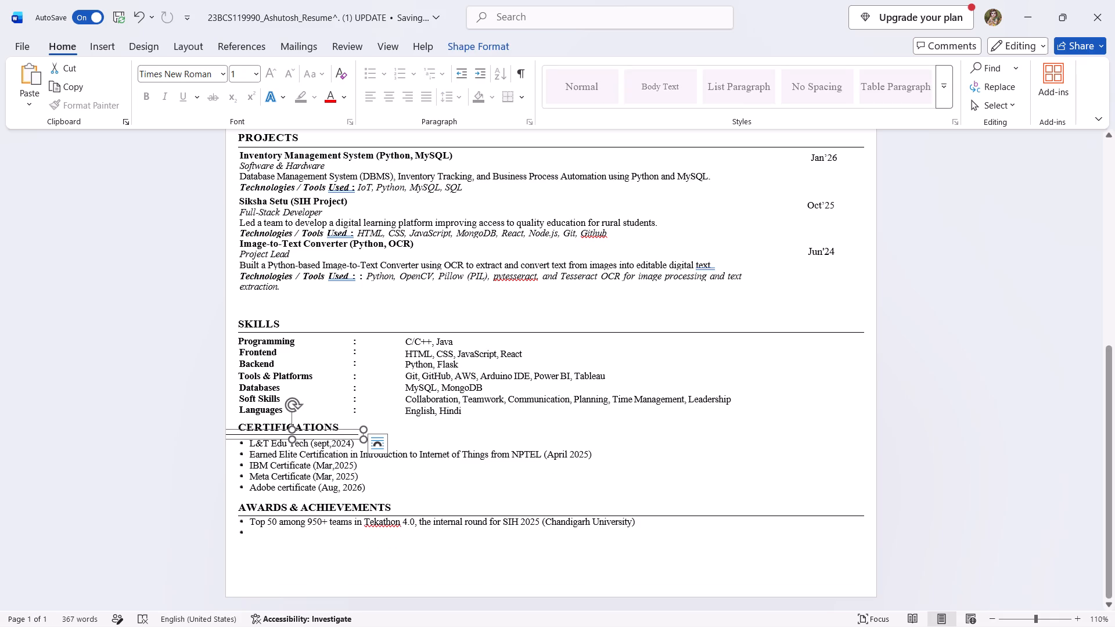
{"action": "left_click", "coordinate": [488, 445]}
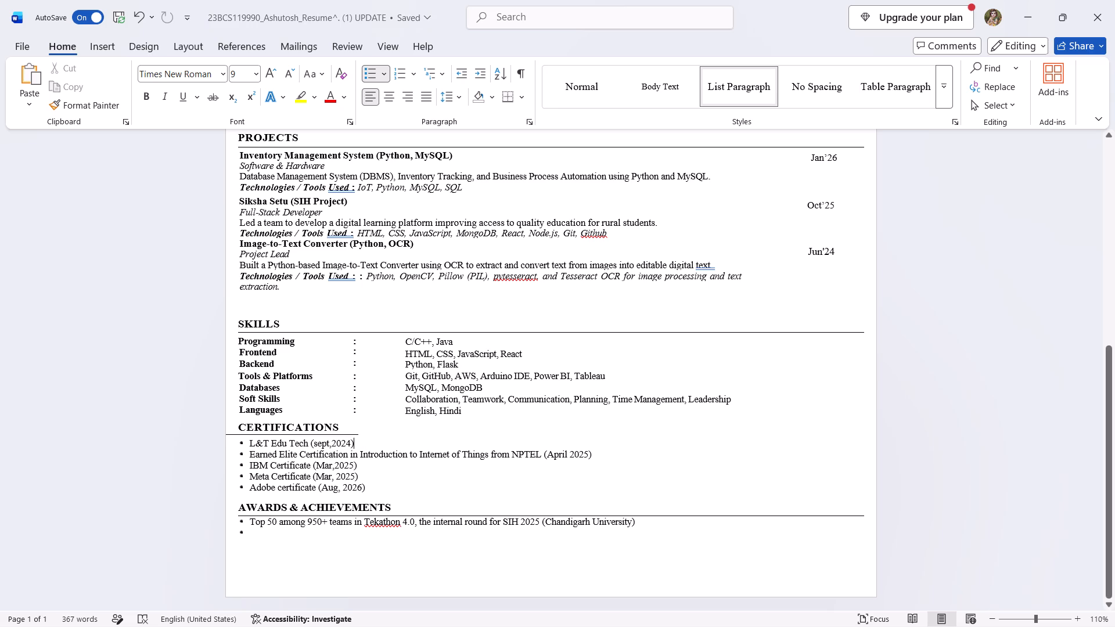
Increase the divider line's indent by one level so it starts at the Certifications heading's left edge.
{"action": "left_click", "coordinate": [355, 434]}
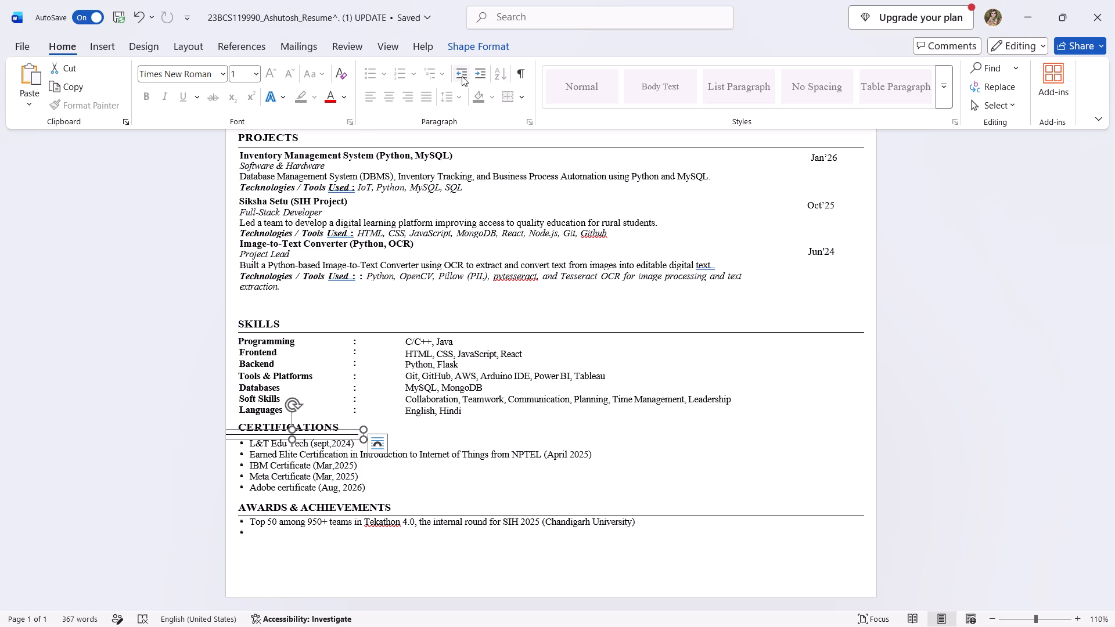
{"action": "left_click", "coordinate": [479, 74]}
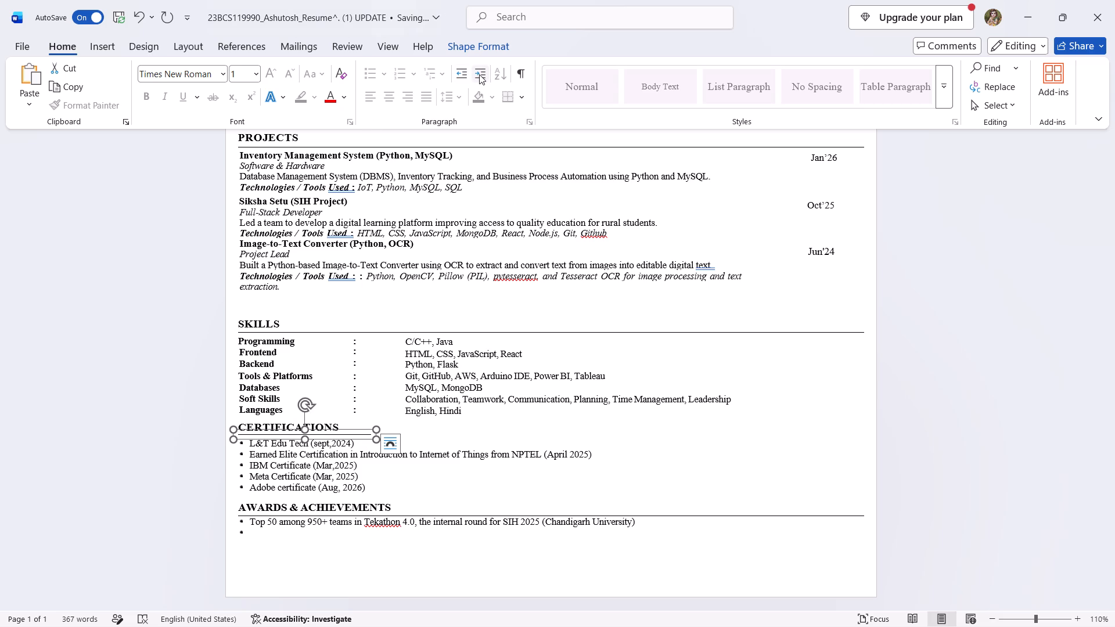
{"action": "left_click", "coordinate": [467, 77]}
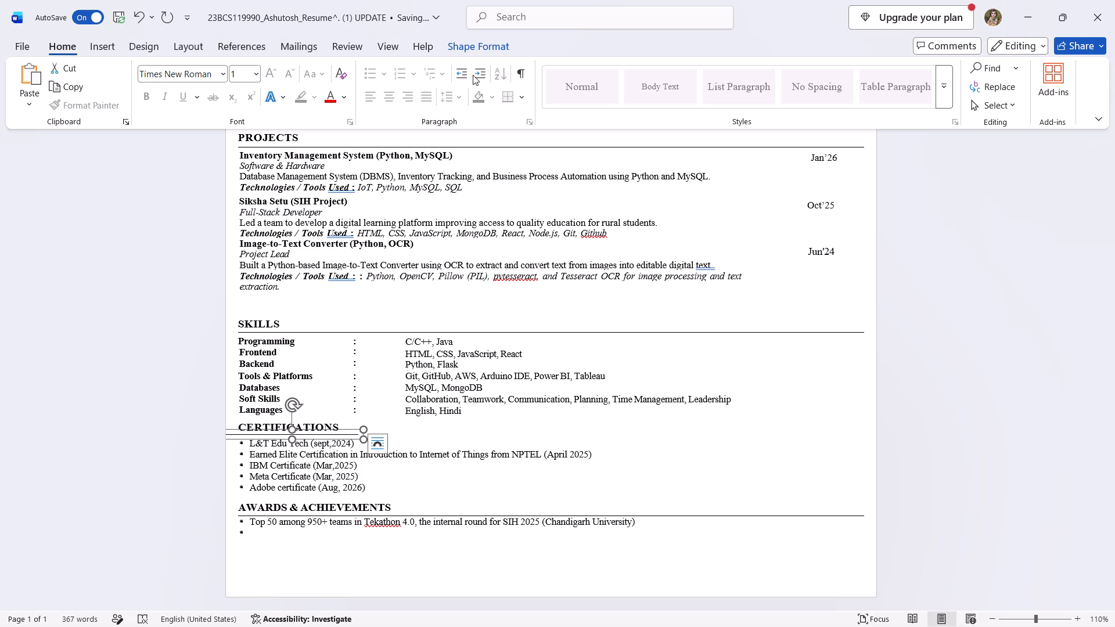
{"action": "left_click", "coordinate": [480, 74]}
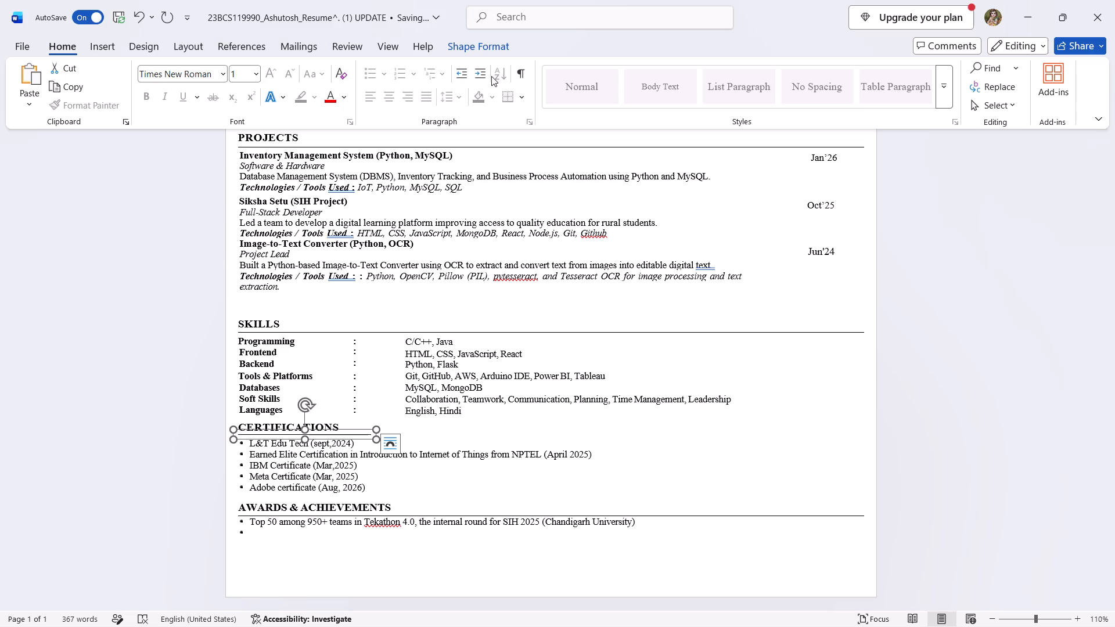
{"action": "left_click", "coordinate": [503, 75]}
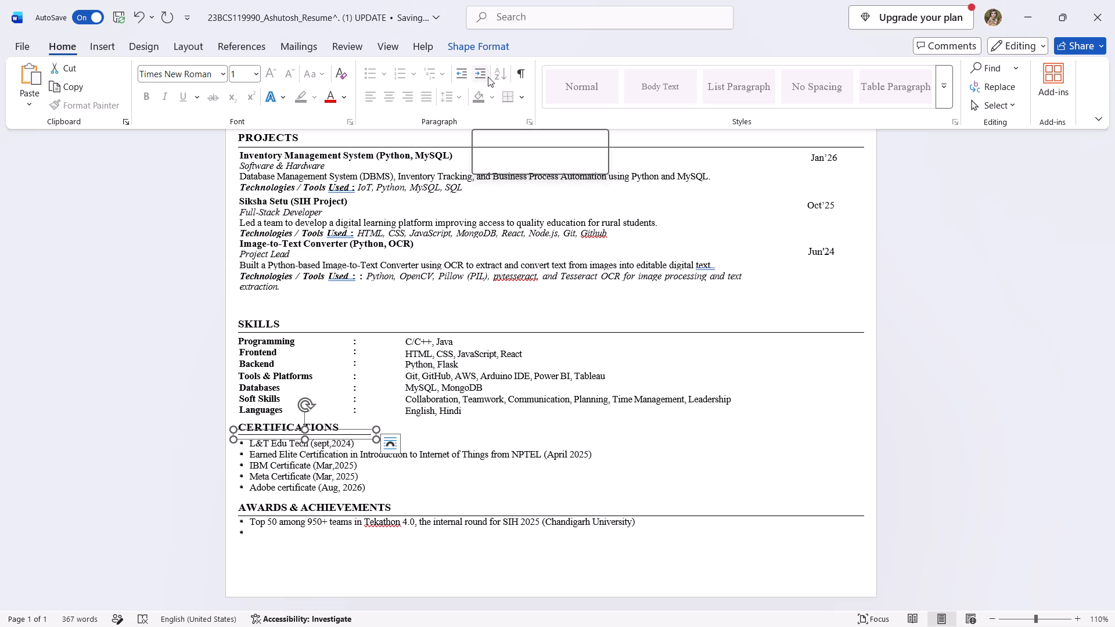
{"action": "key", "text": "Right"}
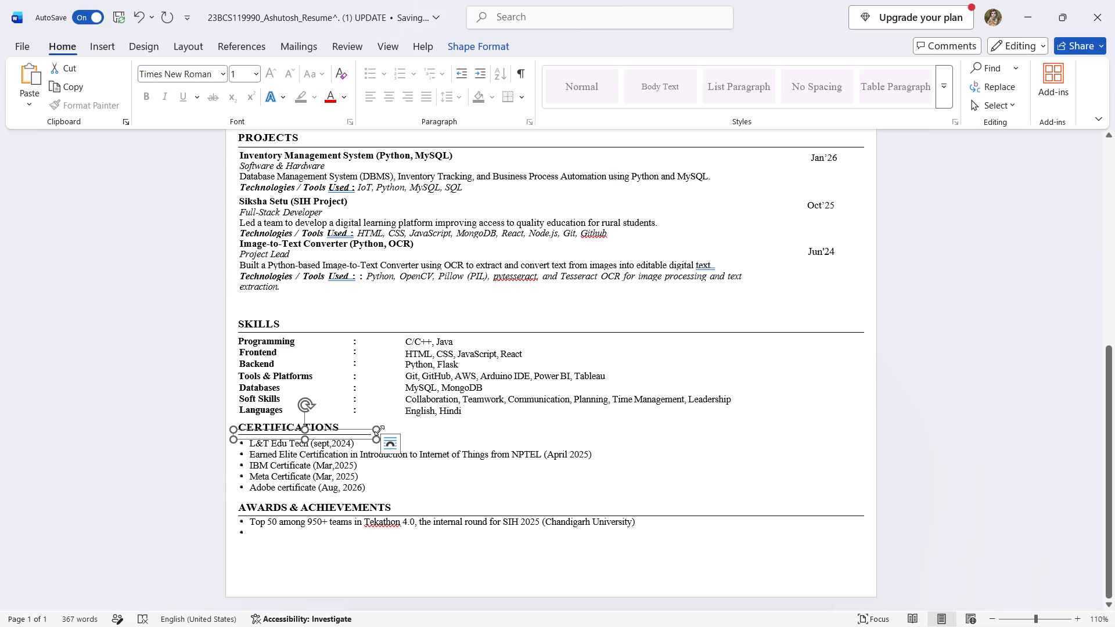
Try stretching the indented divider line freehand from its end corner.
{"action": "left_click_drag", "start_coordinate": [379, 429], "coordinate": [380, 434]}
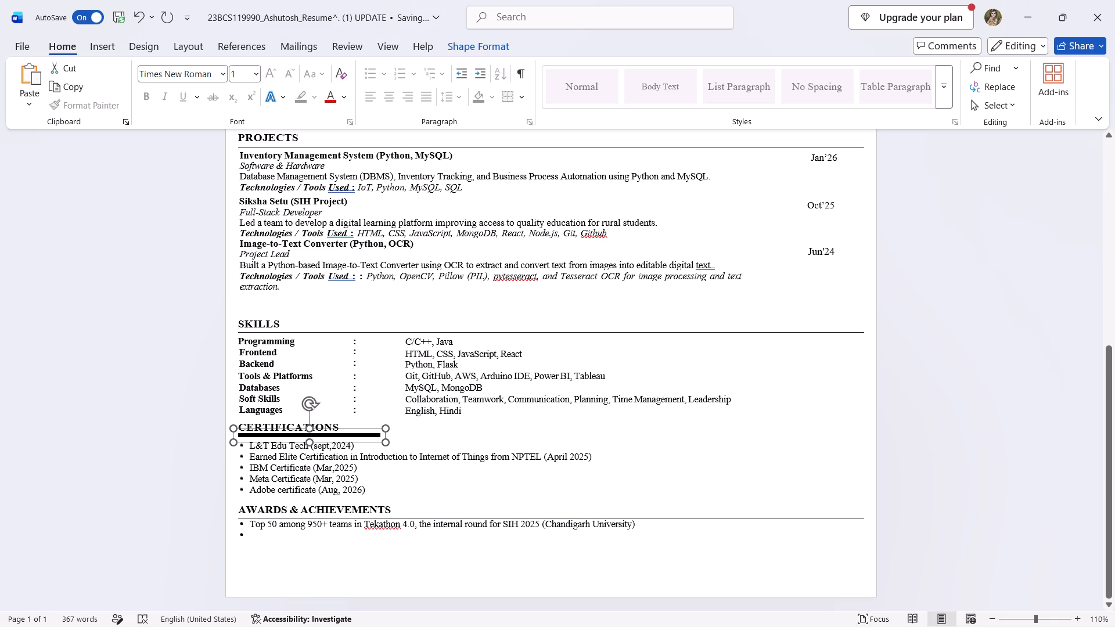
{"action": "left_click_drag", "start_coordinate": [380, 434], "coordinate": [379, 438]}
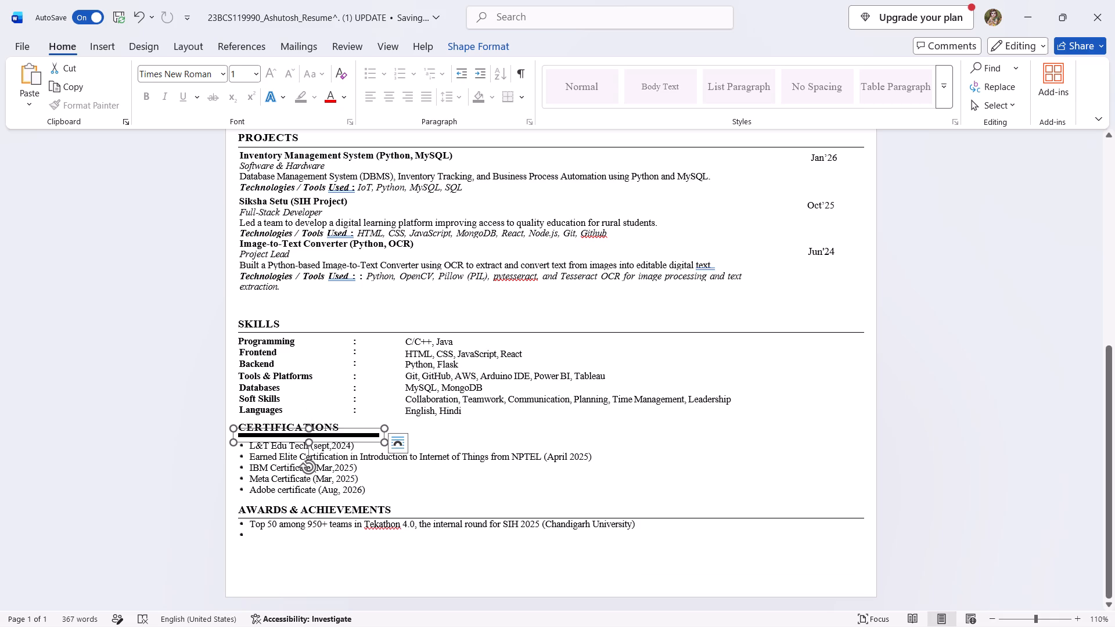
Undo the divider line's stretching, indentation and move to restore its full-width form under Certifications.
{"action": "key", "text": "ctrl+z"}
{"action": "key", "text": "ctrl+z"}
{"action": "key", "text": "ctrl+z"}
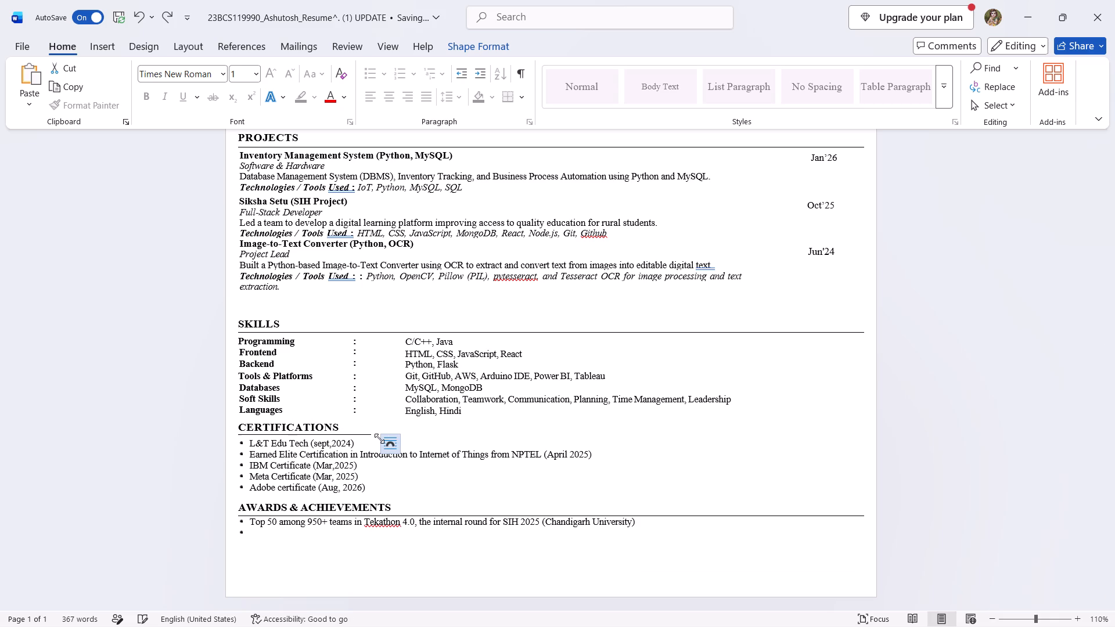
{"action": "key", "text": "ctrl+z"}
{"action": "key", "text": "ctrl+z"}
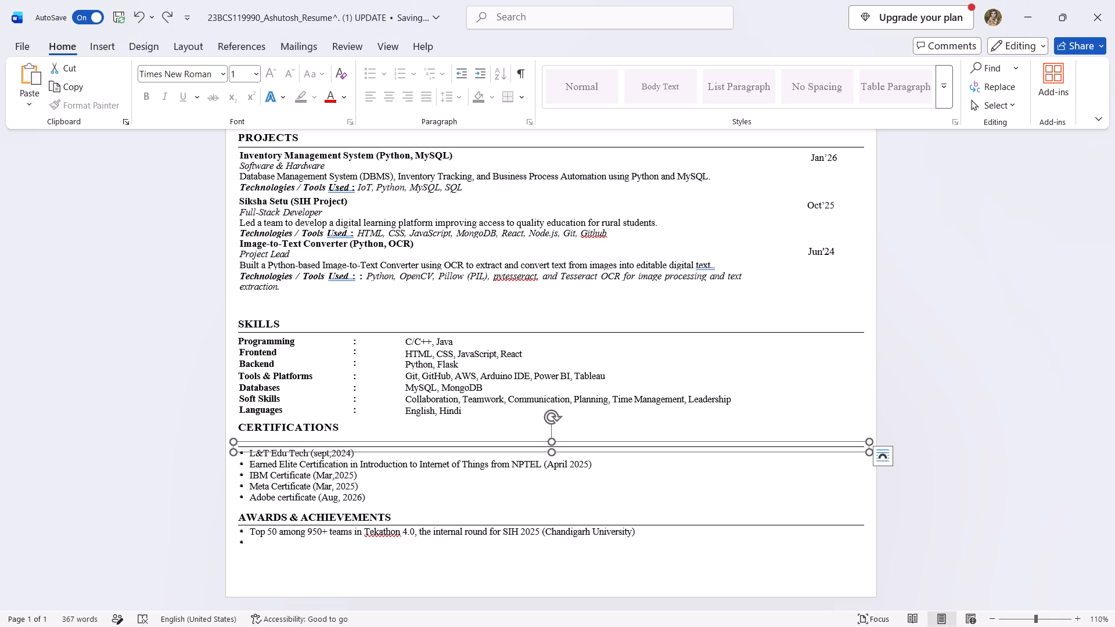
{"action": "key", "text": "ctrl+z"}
Delete the stray letter D before "Motivated" at the start of the Professional Summary.
{"action": "scroll", "coordinate": [379, 438], "scroll_direction": "down", "scroll_amount": 2}
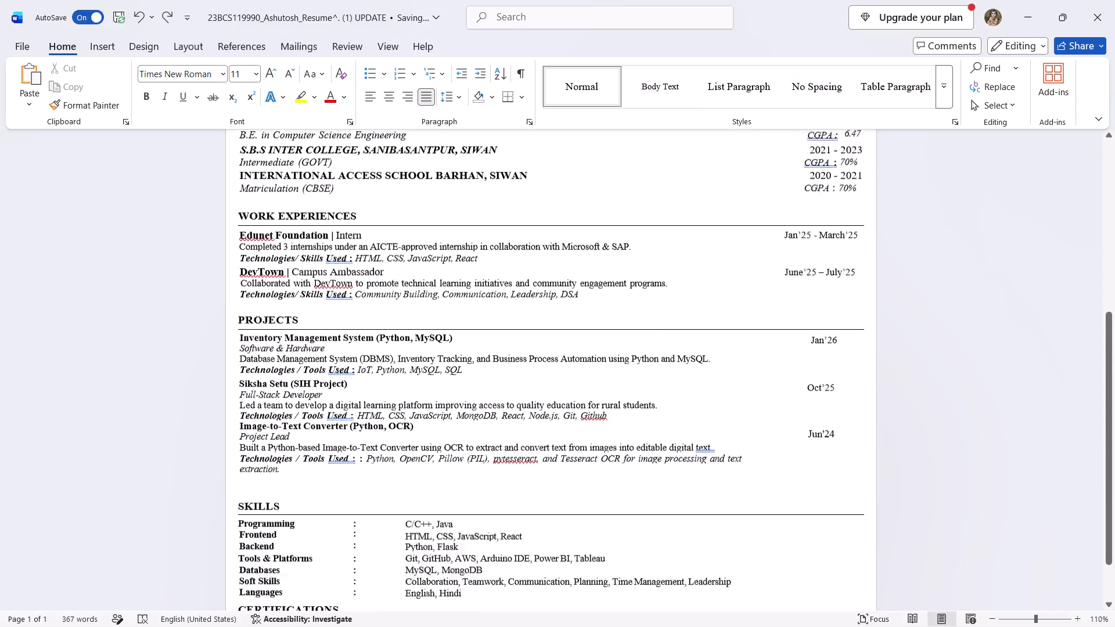
{"action": "scroll", "coordinate": [379, 438], "scroll_direction": "down", "scroll_amount": 1}
{"action": "scroll", "coordinate": [379, 438], "scroll_direction": "up", "scroll_amount": 3}
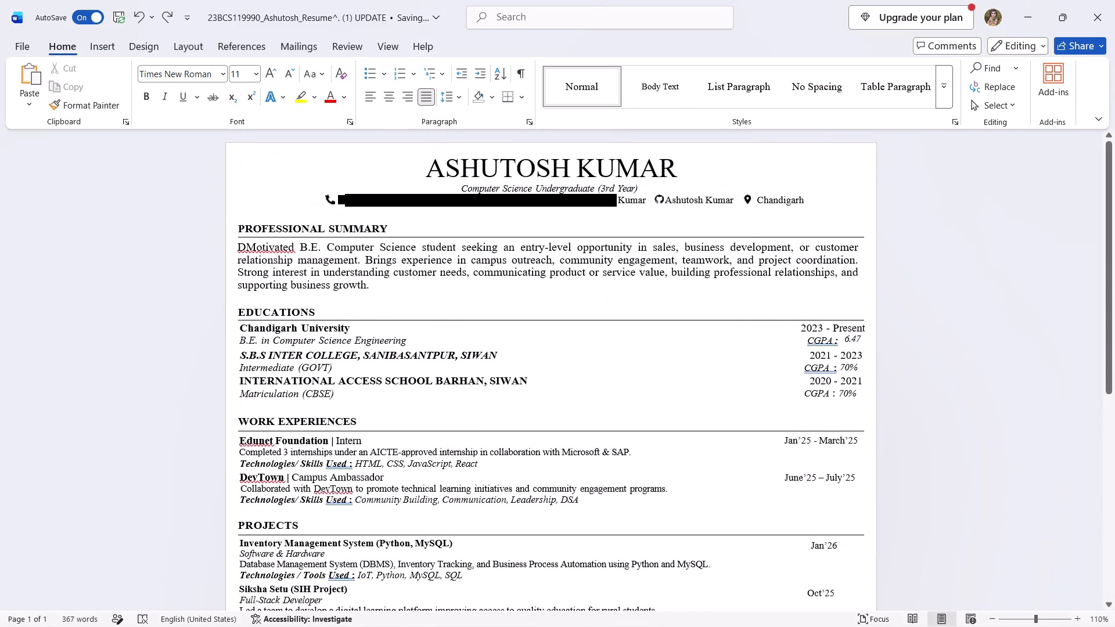
{"action": "key", "text": "BackSpace"}
Look over the resume from the Certifications and Awards sections back to the Professional Summary.
{"action": "scroll", "coordinate": [379, 438], "scroll_direction": "down", "scroll_amount": 4}
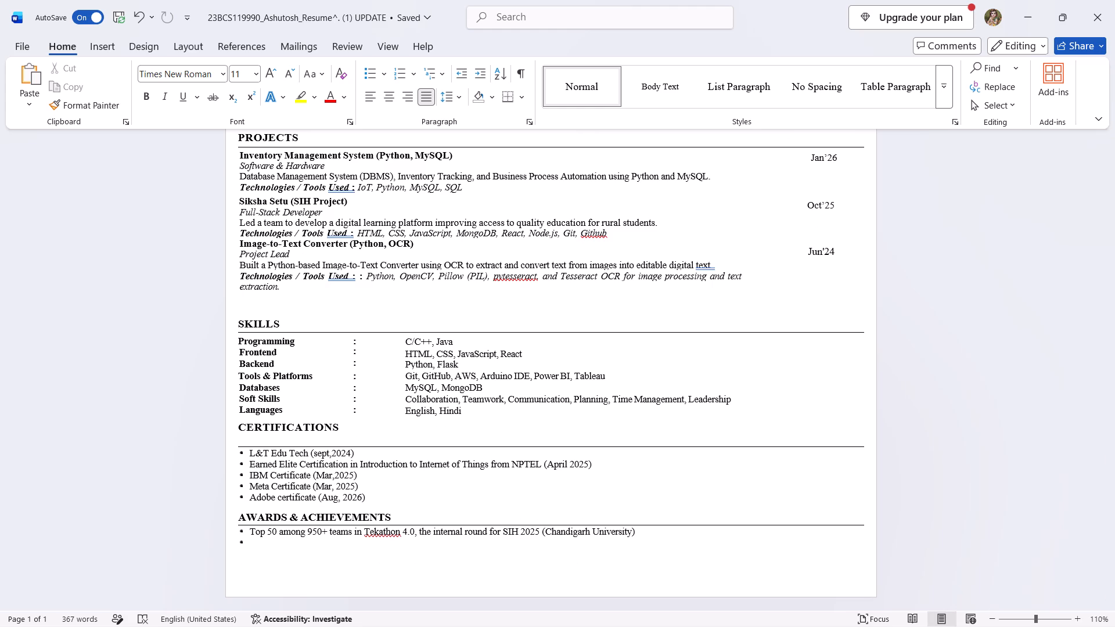
{"action": "scroll", "coordinate": [379, 438], "scroll_direction": "up", "scroll_amount": 4}
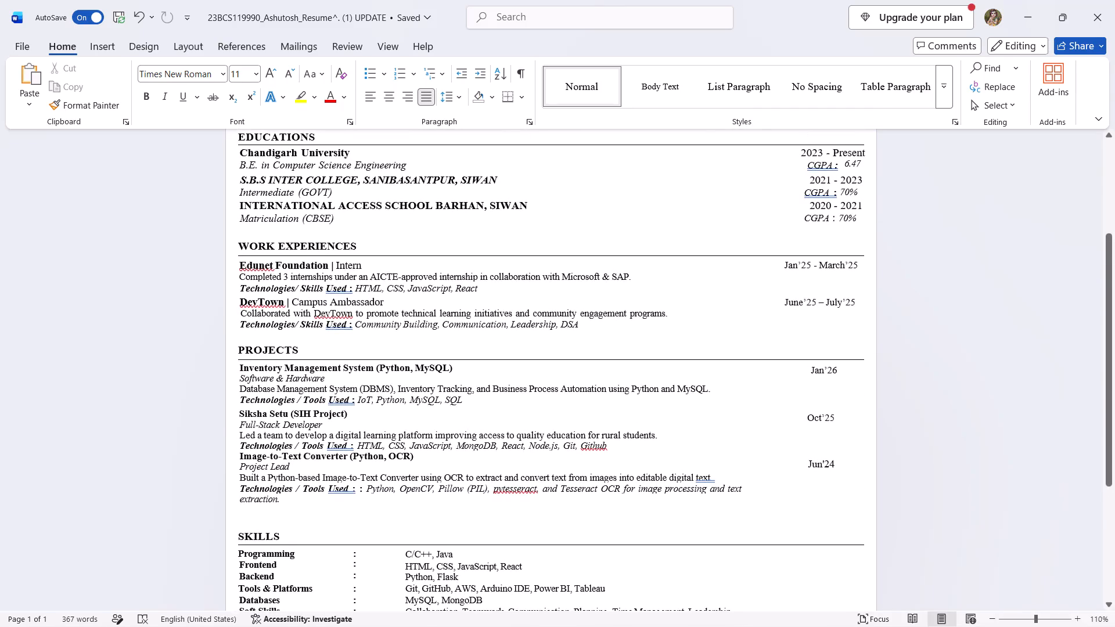
{"action": "scroll", "coordinate": [379, 438], "scroll_direction": "up", "scroll_amount": 2}
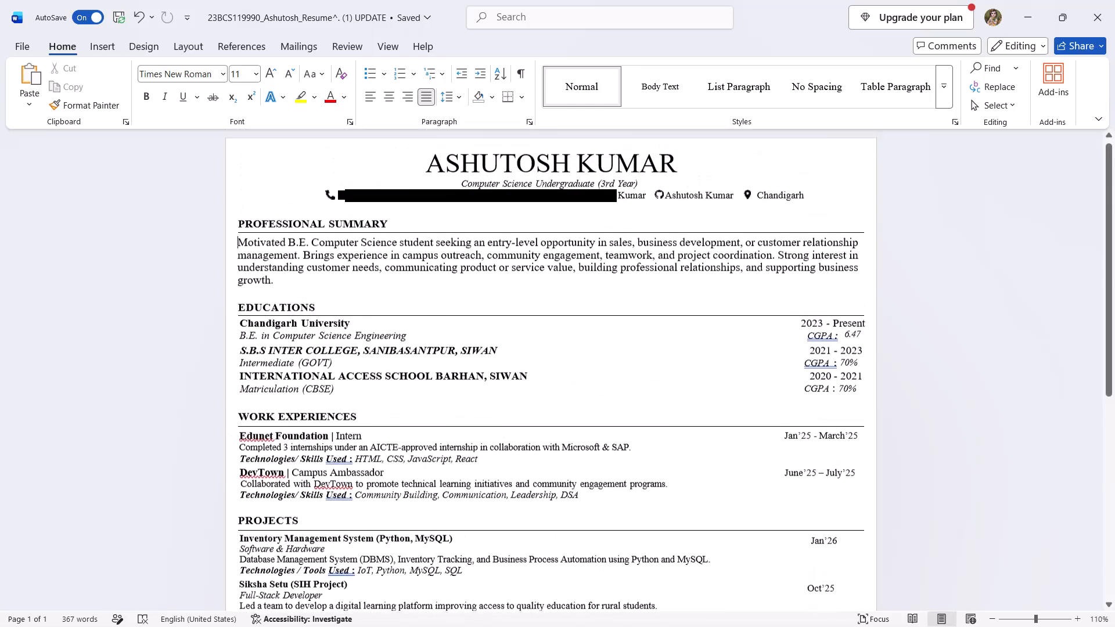
{"action": "scroll", "coordinate": [379, 438], "scroll_direction": "up", "scroll_amount": 1}
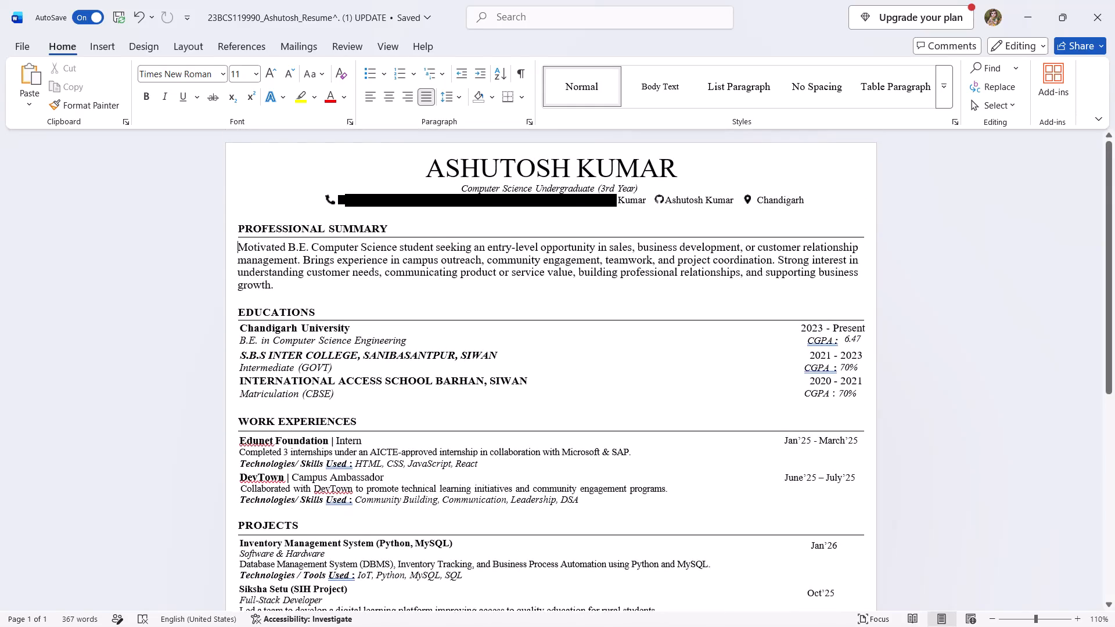
{"action": "scroll", "coordinate": [379, 438], "scroll_direction": "up", "scroll_amount": 2}
Change "3rd" to "4th" in the "Computer Science Undergraduate" line beneath the resume's name heading.
{"action": "scroll", "coordinate": [379, 438], "scroll_direction": "up", "scroll_amount": 1}
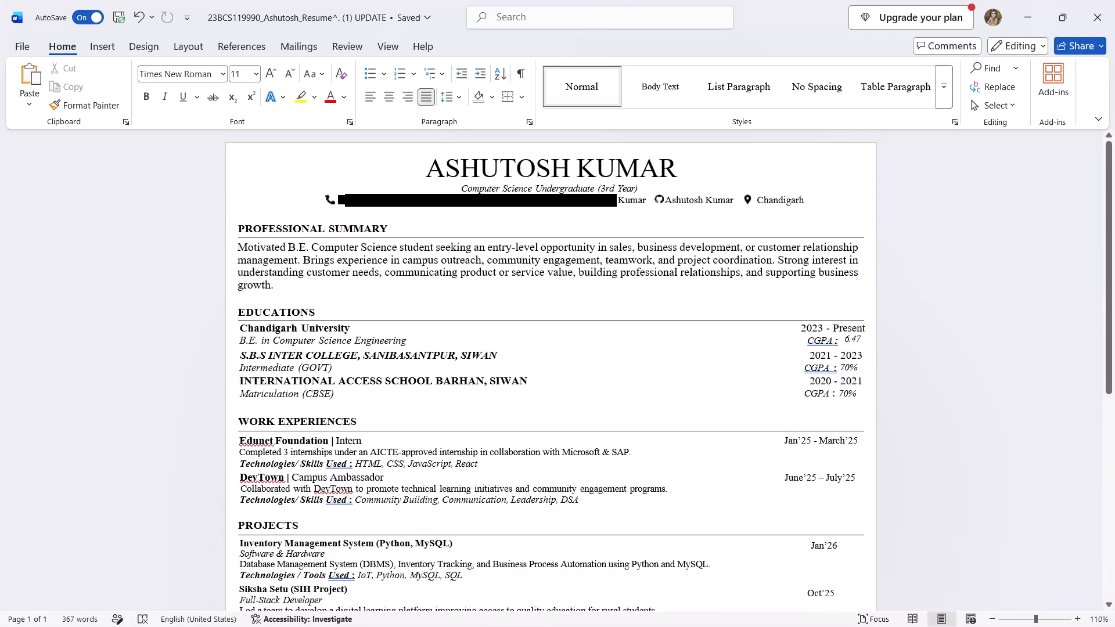
{"action": "scroll", "coordinate": [379, 438], "scroll_direction": "up", "scroll_amount": 1}
{"action": "left_click", "coordinate": [616, 191]}
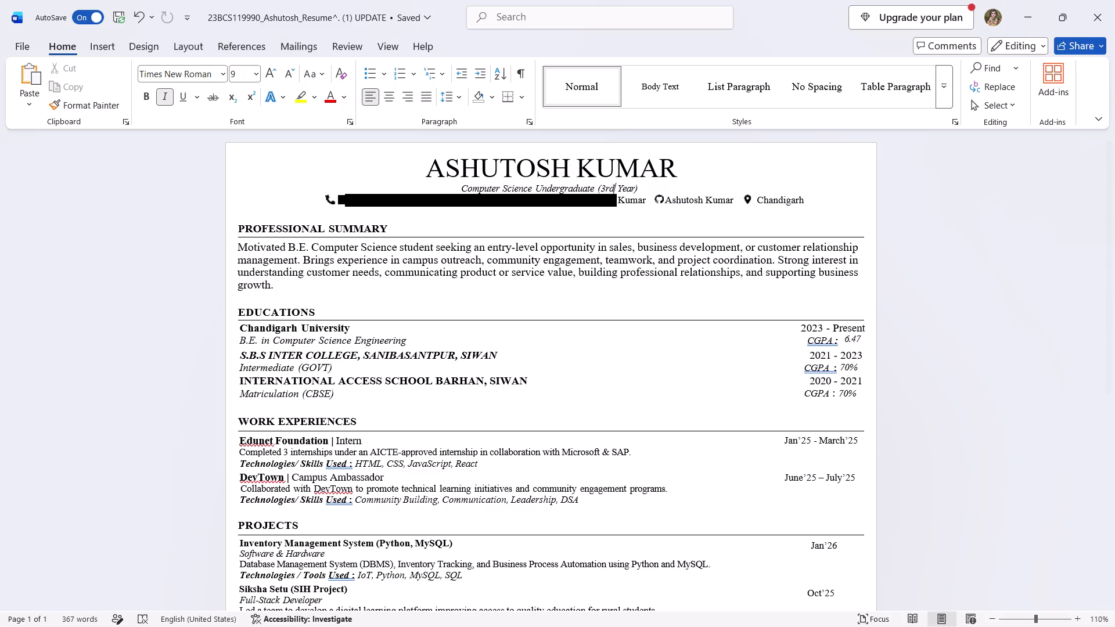
{"action": "key", "text": "BackSpace"}
{"action": "key", "text": "BackSpace"}
{"action": "key", "text": "BackSpace"}
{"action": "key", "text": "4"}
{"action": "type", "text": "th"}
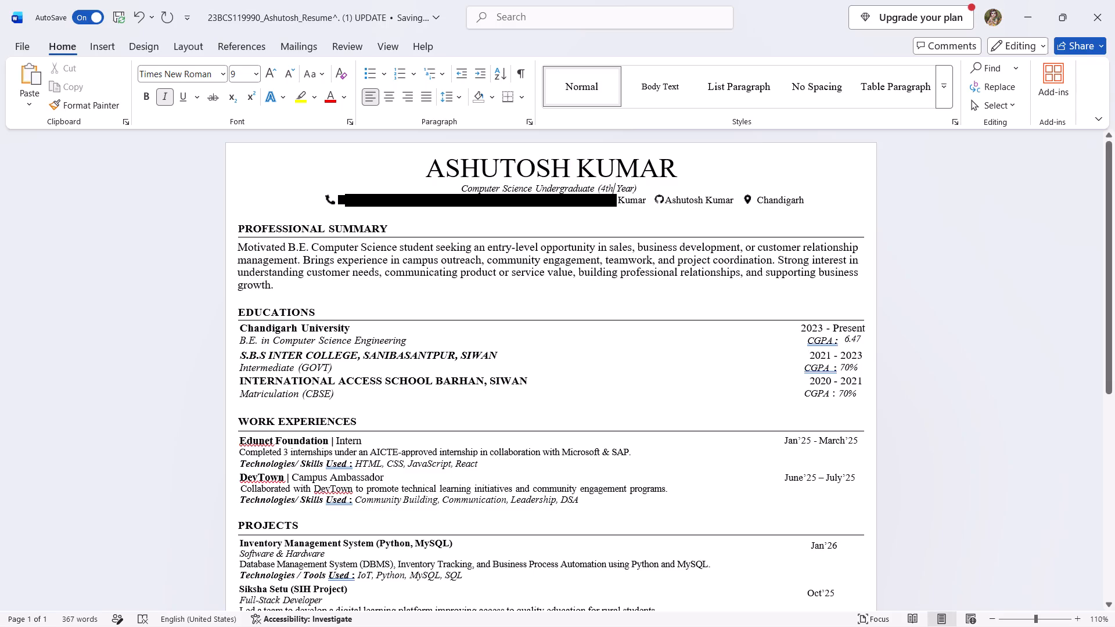
Review the Word resume's sections from the Professional Summary through Awards & Achievements.
{"action": "scroll", "coordinate": [636, 235], "scroll_direction": "down", "scroll_amount": 1}
{"action": "scroll", "coordinate": [636, 235], "scroll_direction": "right", "scroll_amount": 1}
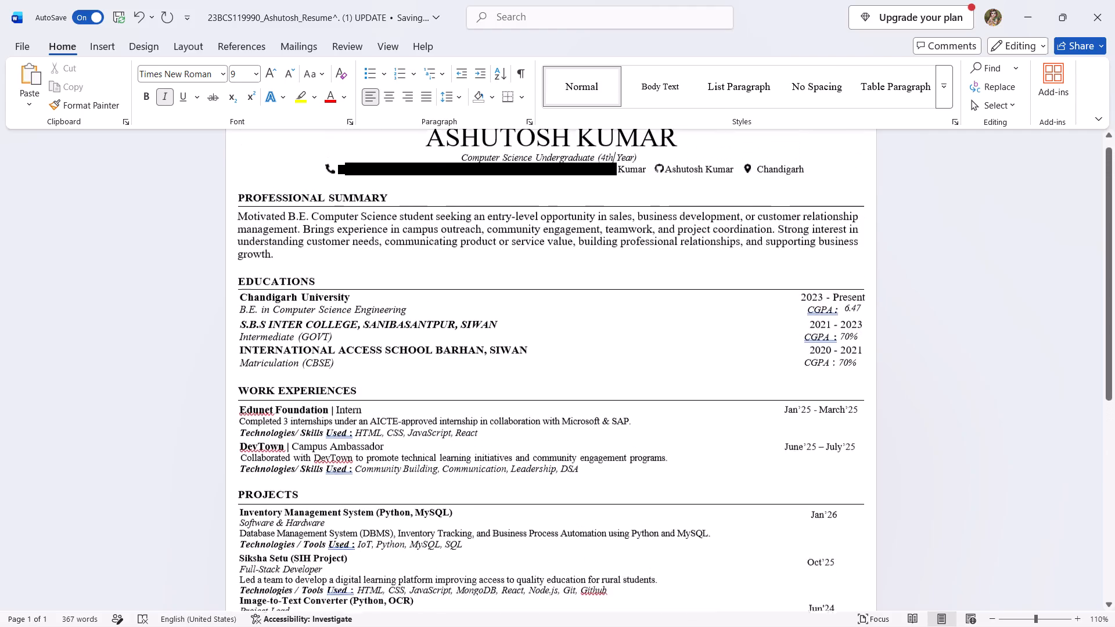
{"action": "scroll", "coordinate": [636, 235], "scroll_direction": "right", "scroll_amount": 1}
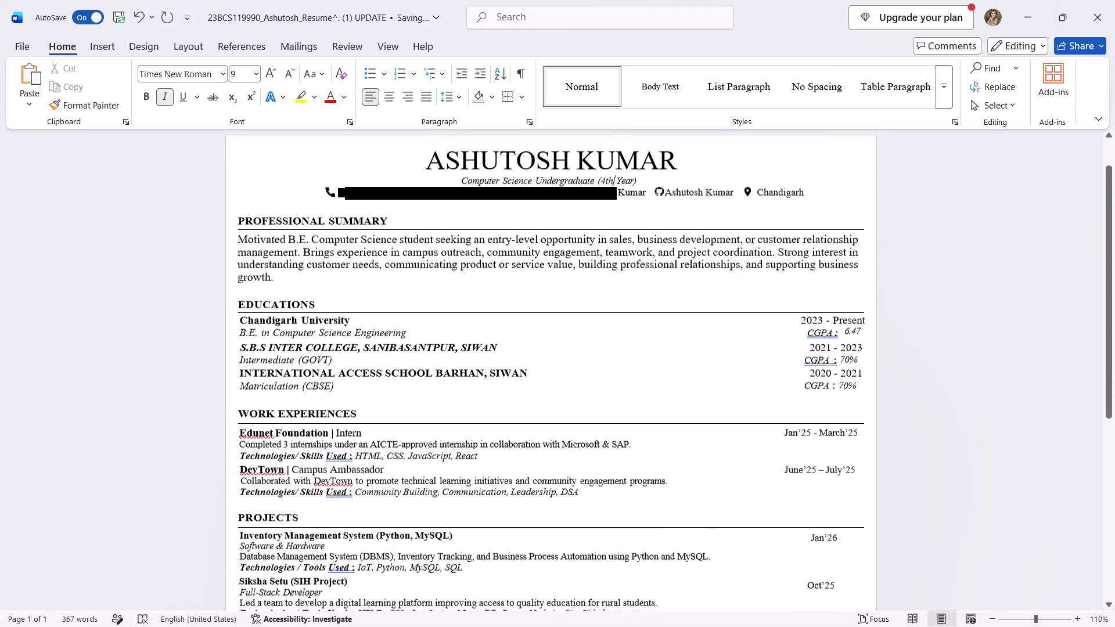
{"action": "scroll", "coordinate": [636, 235], "scroll_direction": "right", "scroll_amount": 1}
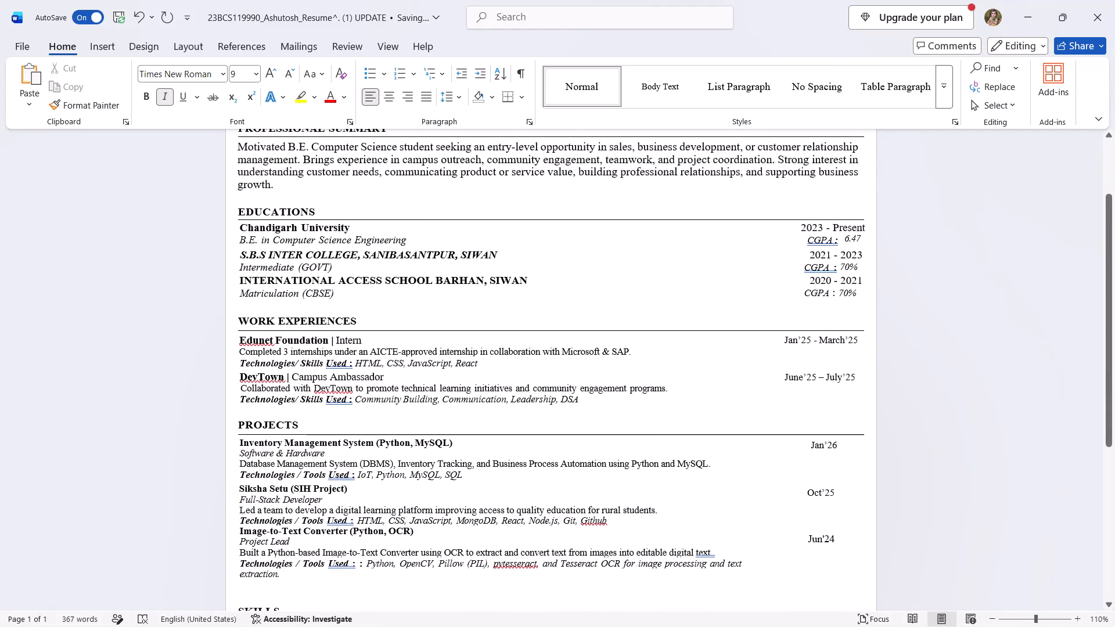
{"action": "scroll", "coordinate": [636, 235], "scroll_direction": "down", "scroll_amount": 1}
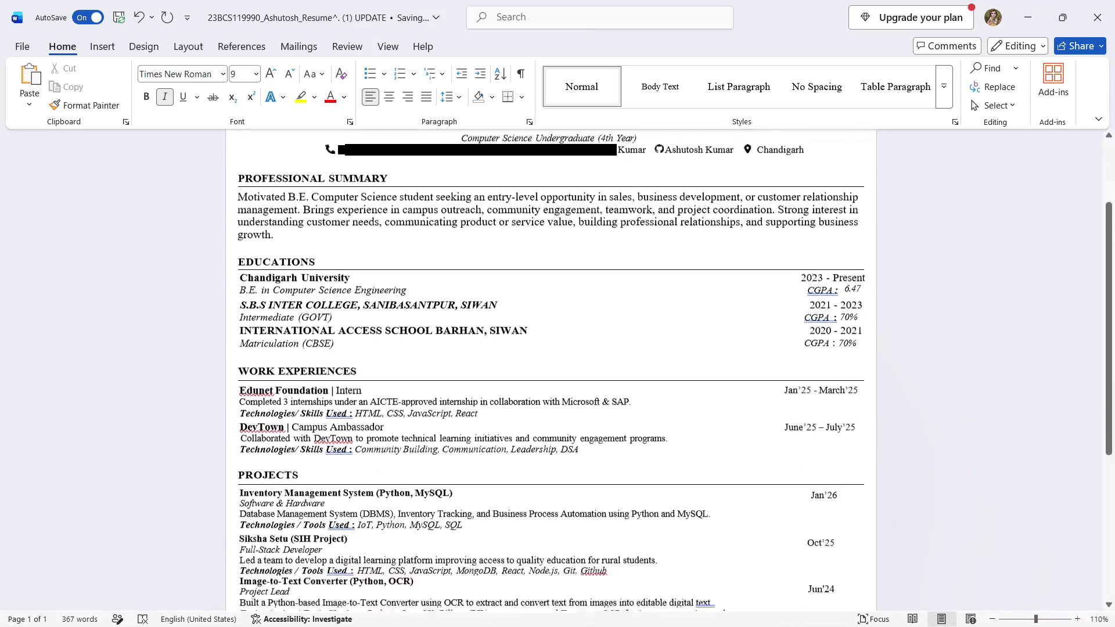
{"action": "scroll", "coordinate": [636, 235], "scroll_direction": "down", "scroll_amount": 1}
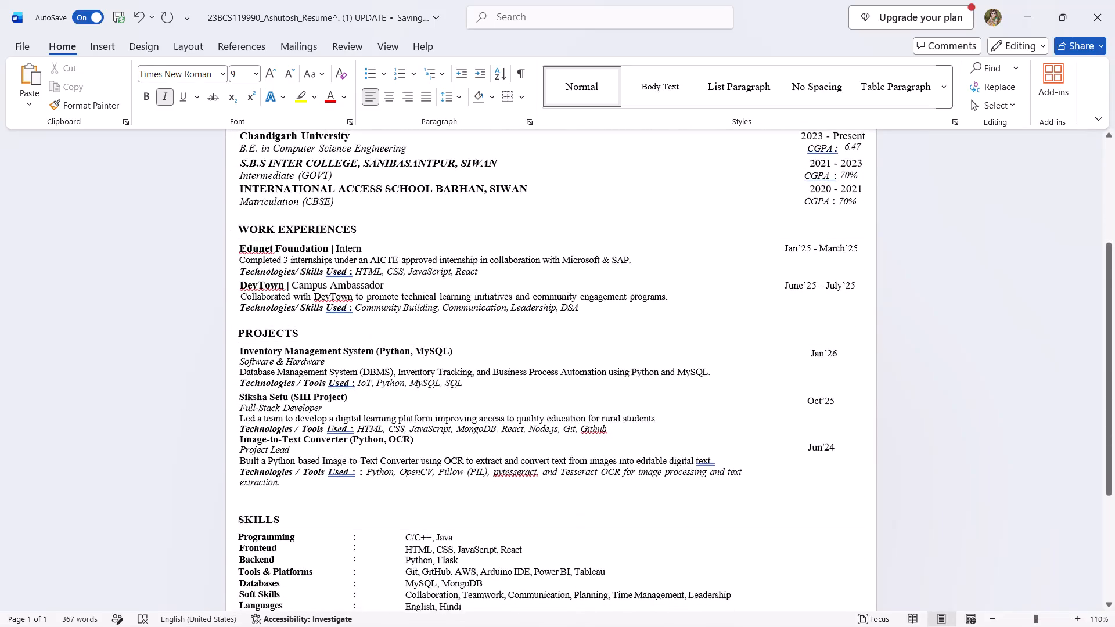
{"action": "scroll", "coordinate": [636, 235], "scroll_direction": "down", "scroll_amount": 2}
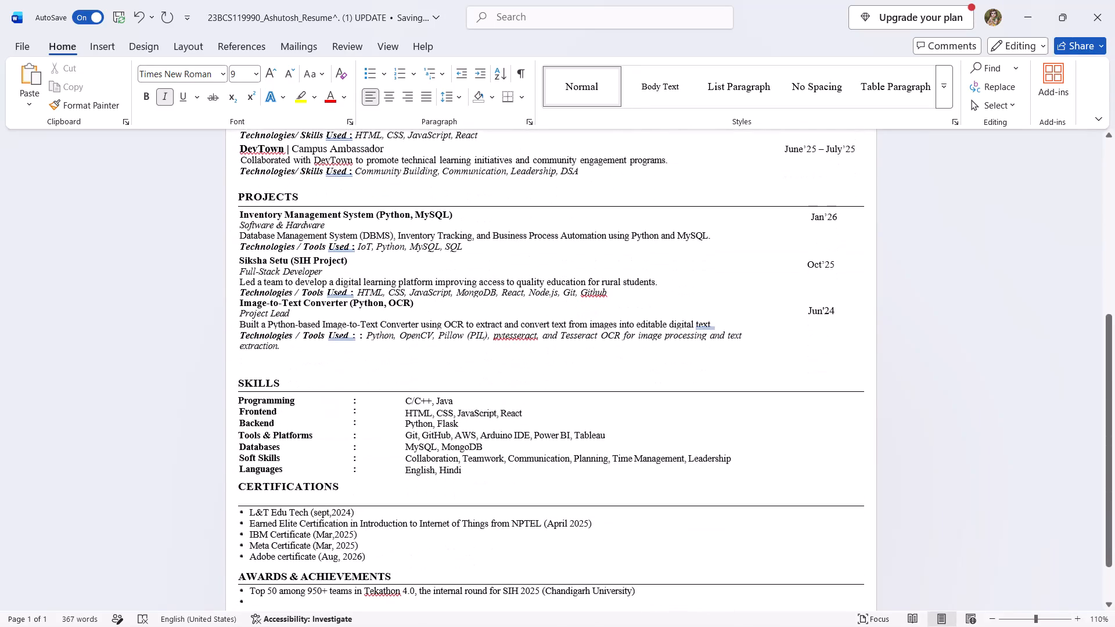
{"action": "scroll", "coordinate": [636, 235], "scroll_direction": "down", "scroll_amount": 2}
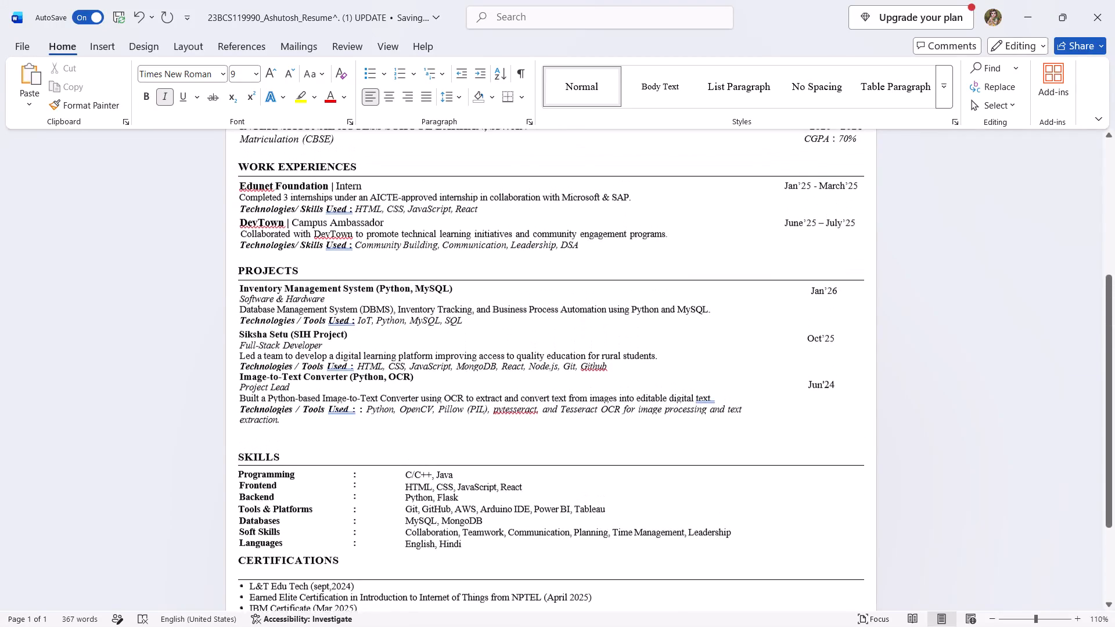
{"action": "scroll", "coordinate": [636, 235], "scroll_direction": "up", "scroll_amount": 1}
{"action": "scroll", "coordinate": [636, 235], "scroll_direction": "down", "scroll_amount": 1}
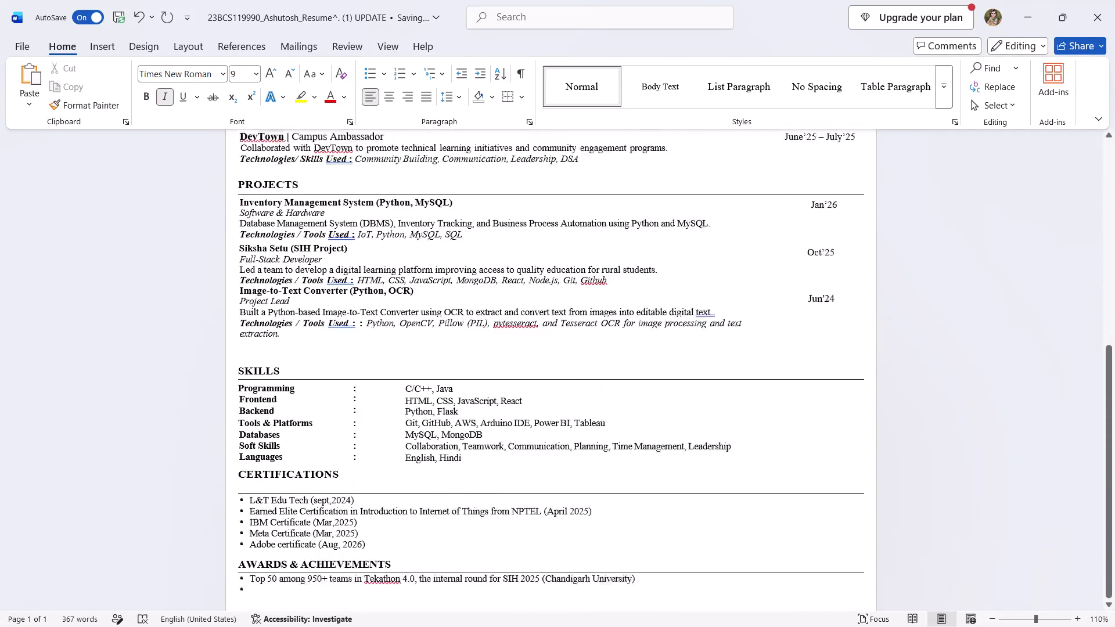
{"action": "scroll", "coordinate": [636, 235], "scroll_direction": "down", "scroll_amount": 1}
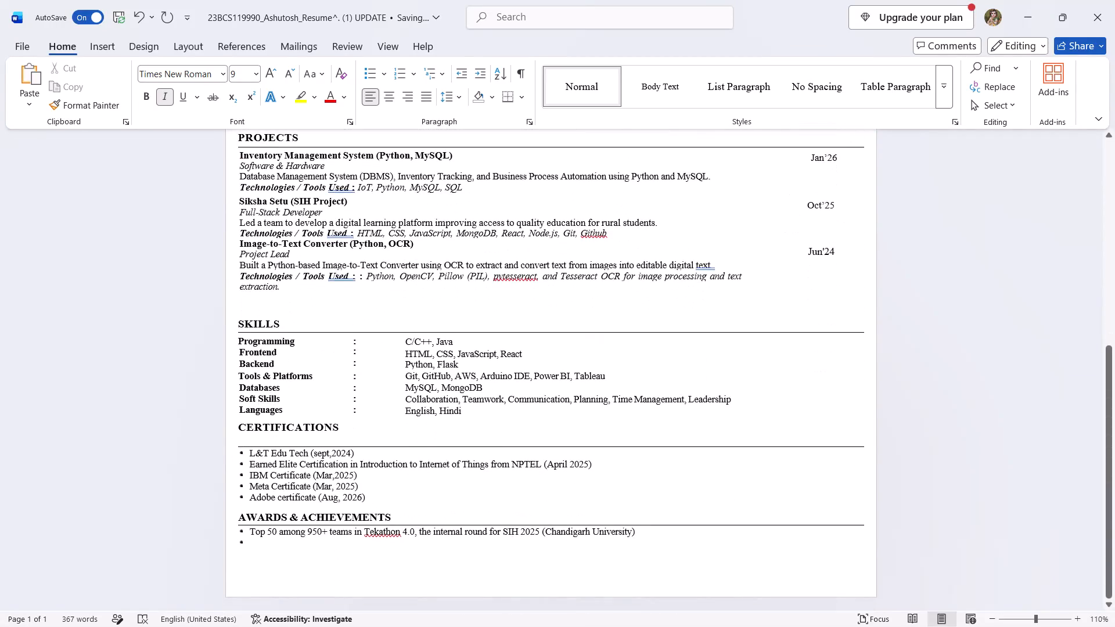
{"action": "scroll", "coordinate": [636, 235], "scroll_direction": "up", "scroll_amount": 2}
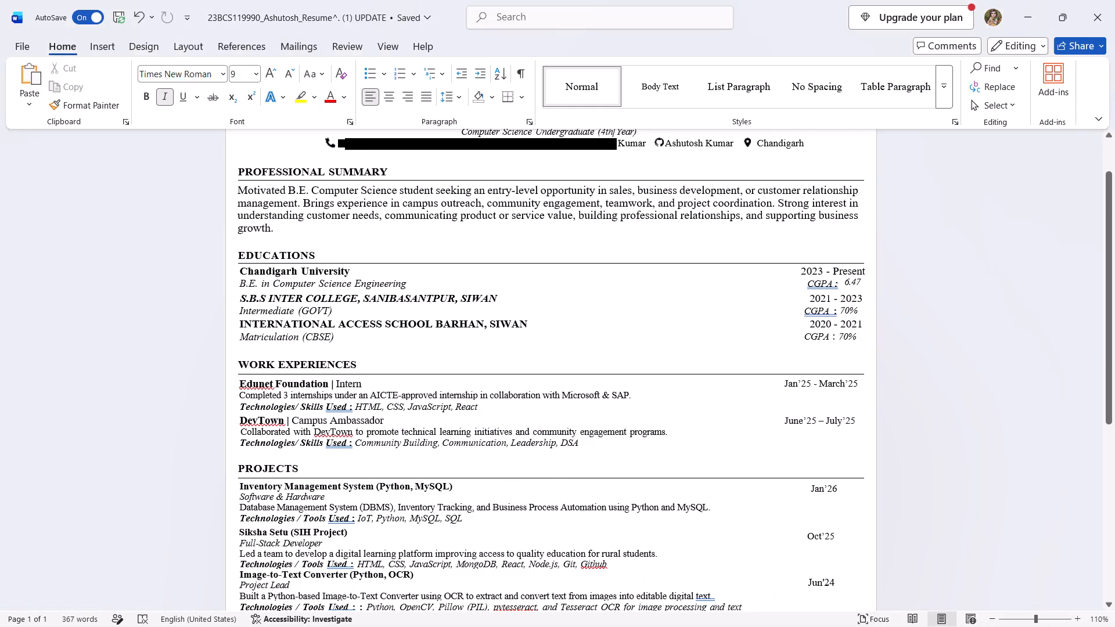
Return to the Word resume and arrange it side by side with the Chrome window showing the sales PDF.
{"action": "scroll", "coordinate": [663, 229], "scroll_direction": "down", "scroll_amount": 2}
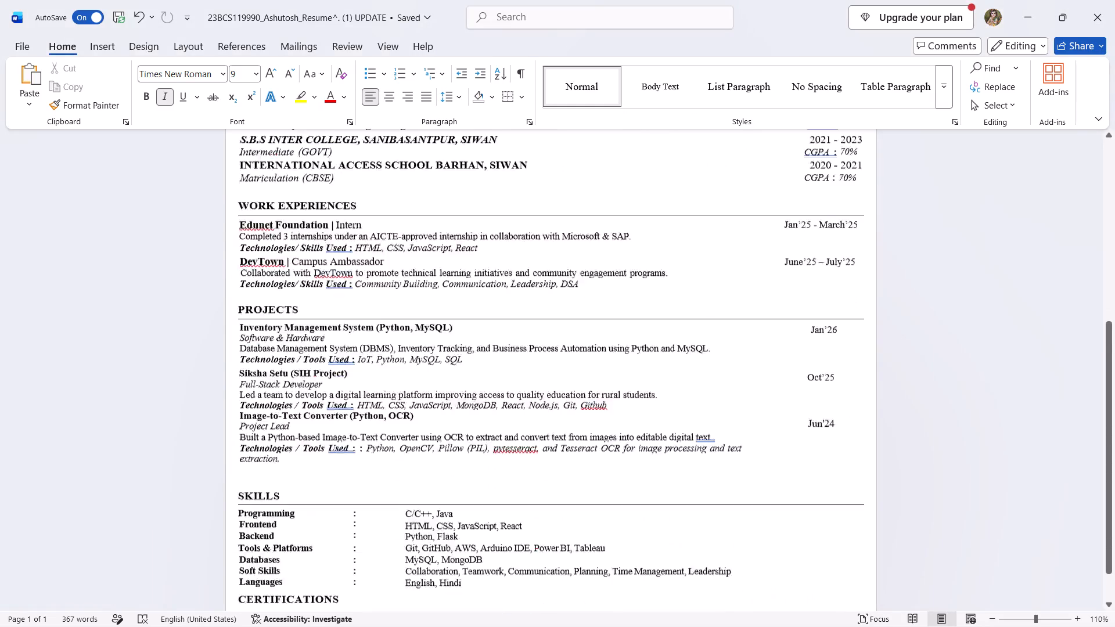
{"action": "scroll", "coordinate": [663, 229], "scroll_direction": "down", "scroll_amount": 1}
{"action": "scroll", "coordinate": [663, 229], "scroll_direction": "up", "scroll_amount": 1}
{"action": "scroll", "coordinate": [663, 229], "scroll_direction": "down", "scroll_amount": 2}
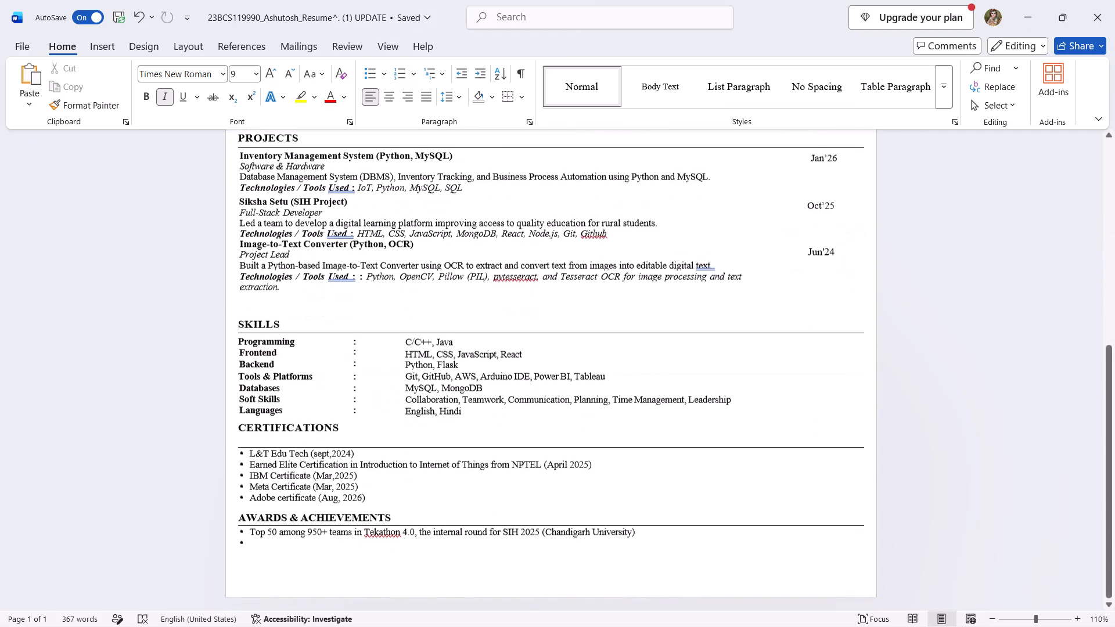
{"action": "scroll", "coordinate": [663, 229], "scroll_direction": "down", "scroll_amount": 1}
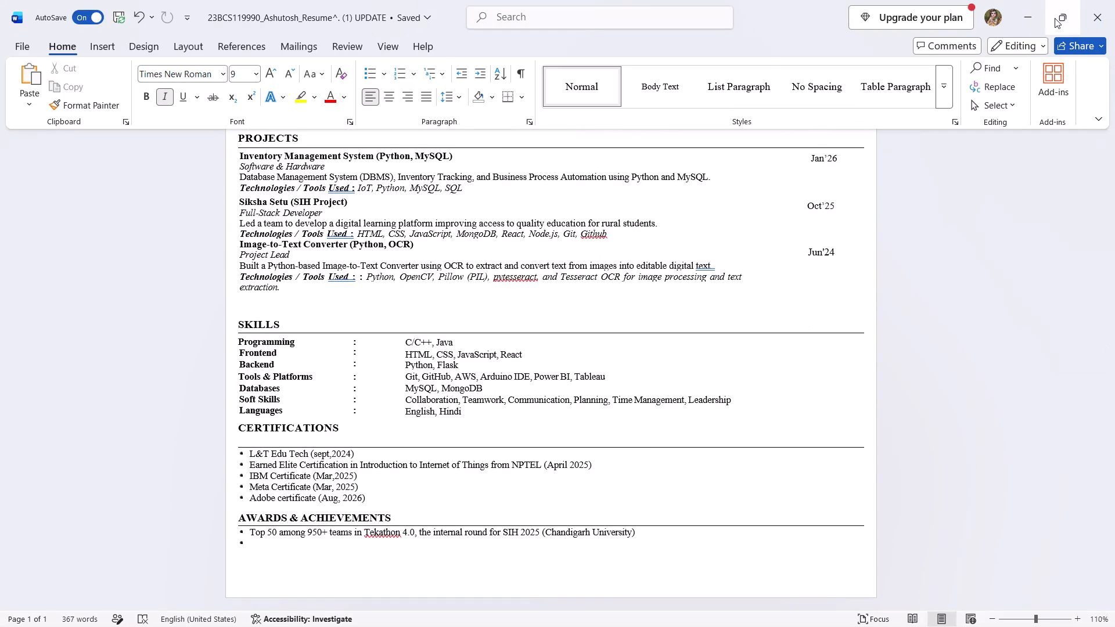
{"action": "left_click", "coordinate": [972, 57]}
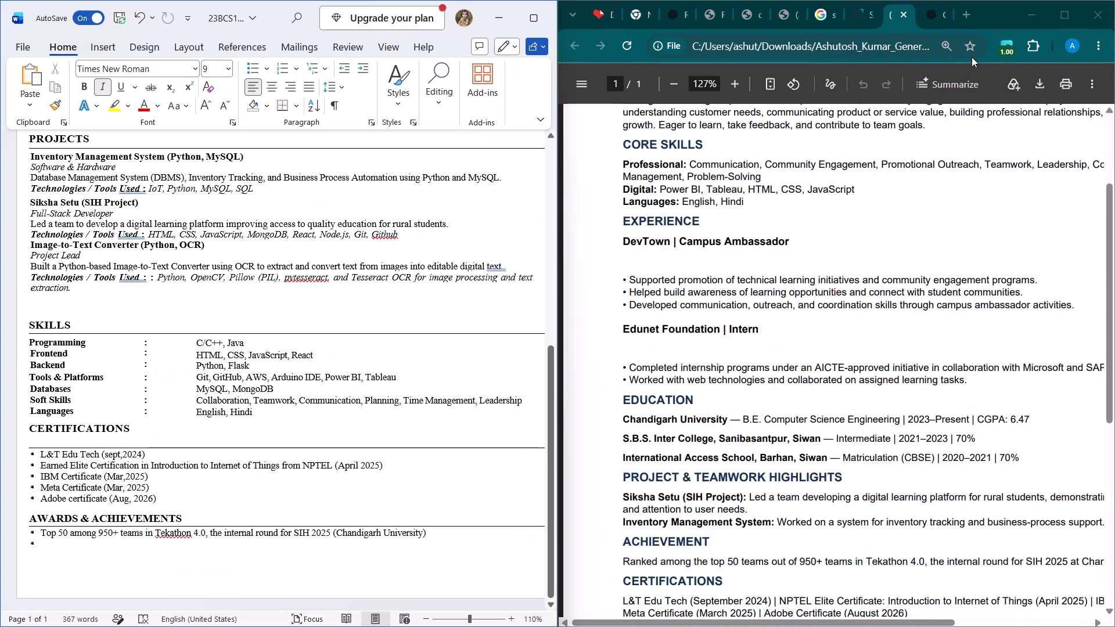
Compare the Word resume's summary, education, work experience and projects with the corresponding sections of the sales PDF.
{"action": "scroll", "coordinate": [403, 243], "scroll_direction": "up", "scroll_amount": 2}
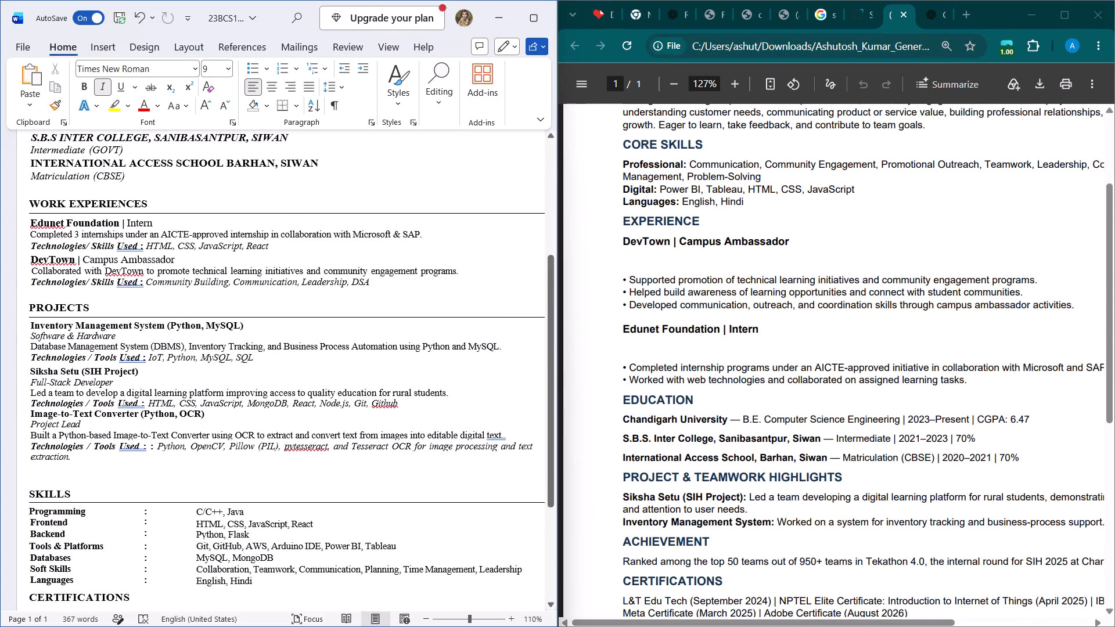
{"action": "scroll", "coordinate": [403, 243], "scroll_direction": "up", "scroll_amount": 1}
{"action": "scroll", "coordinate": [780, 228], "scroll_direction": "up", "scroll_amount": 1}
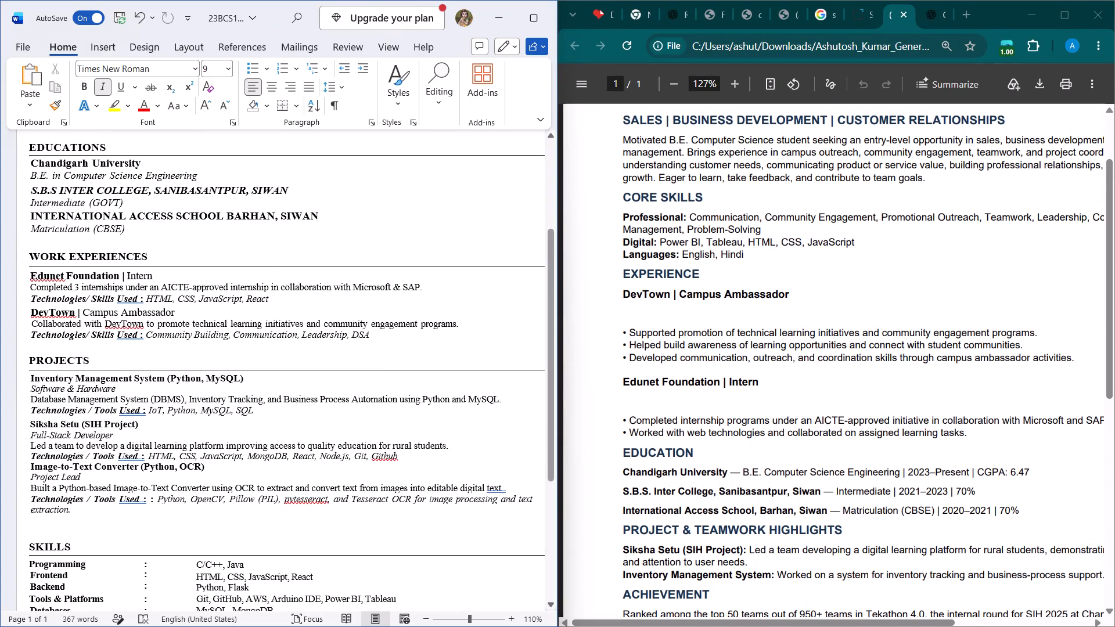
{"action": "scroll", "coordinate": [436, 323], "scroll_direction": "up", "scroll_amount": 1}
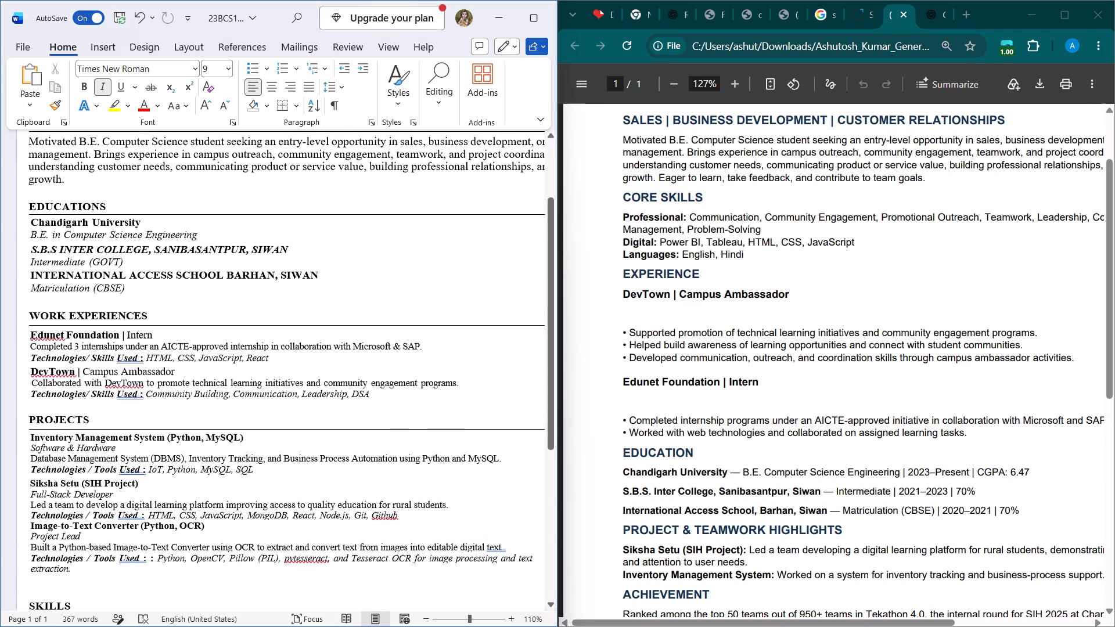
{"action": "scroll", "coordinate": [436, 323], "scroll_direction": "up", "scroll_amount": 2}
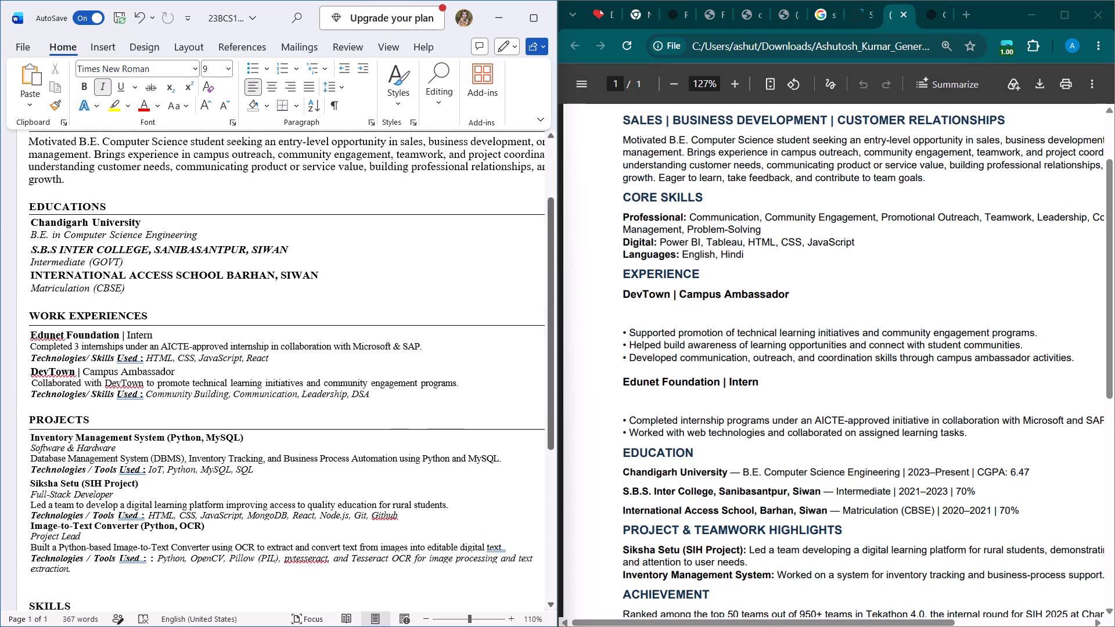
{"action": "scroll", "coordinate": [436, 323], "scroll_direction": "up", "scroll_amount": 1}
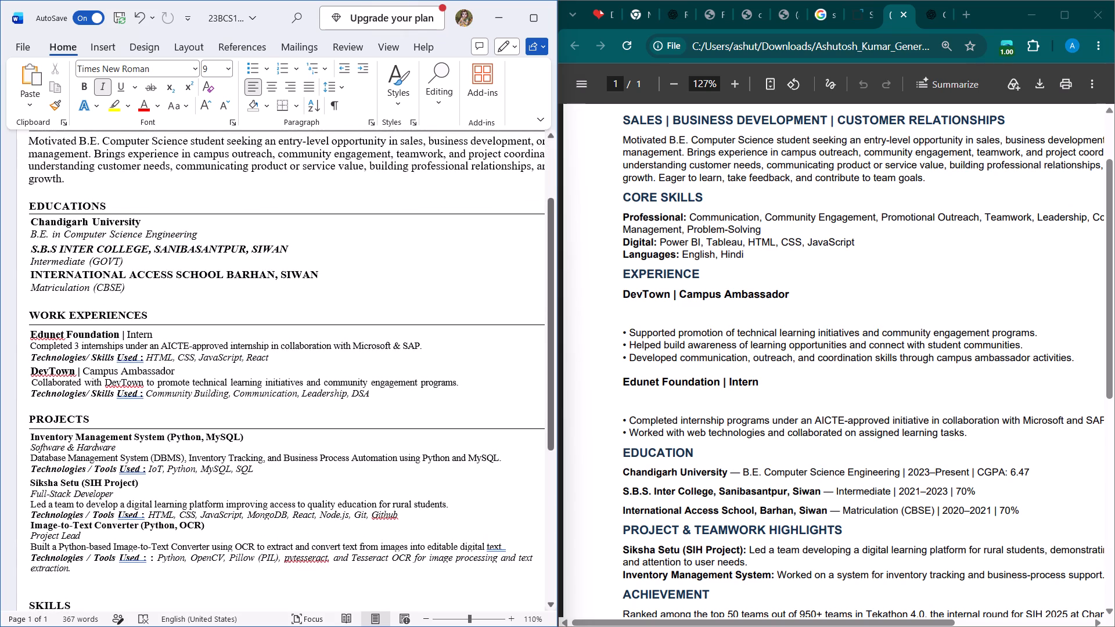
{"action": "scroll", "coordinate": [436, 323], "scroll_direction": "up", "scroll_amount": 5}
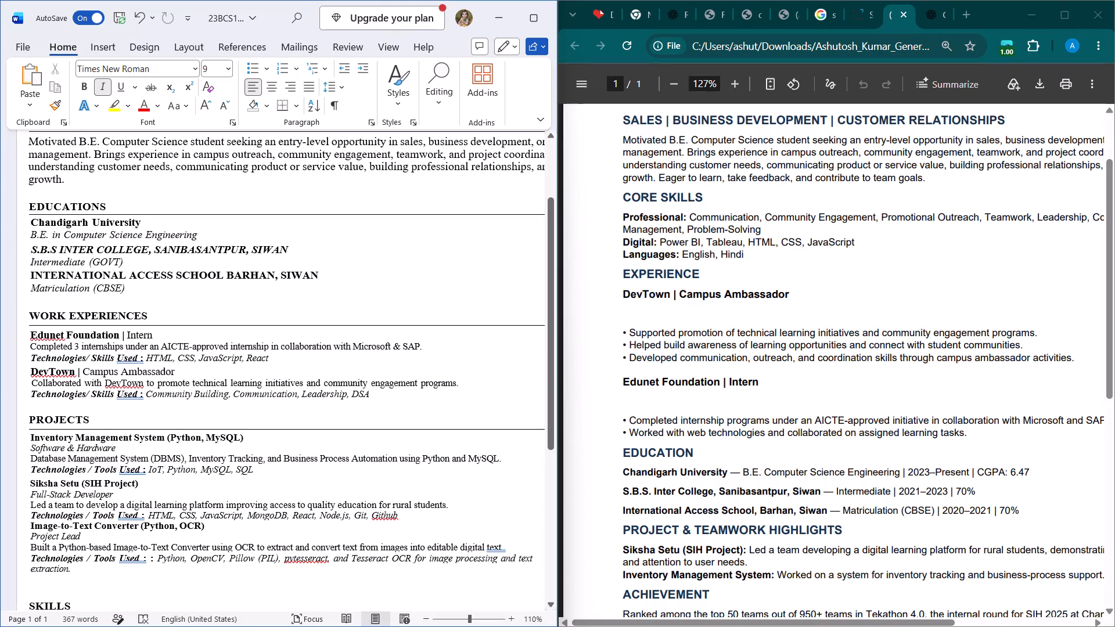
{"action": "scroll", "coordinate": [116, 340], "scroll_direction": "right", "scroll_amount": 1}
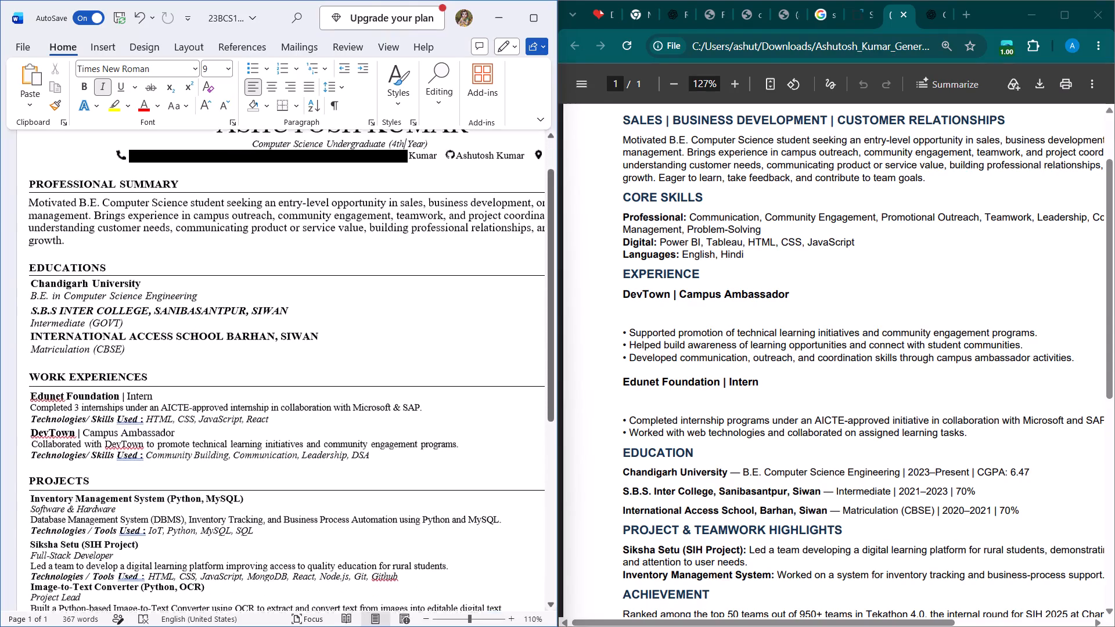
{"action": "scroll", "coordinate": [116, 340], "scroll_direction": "right", "scroll_amount": 1}
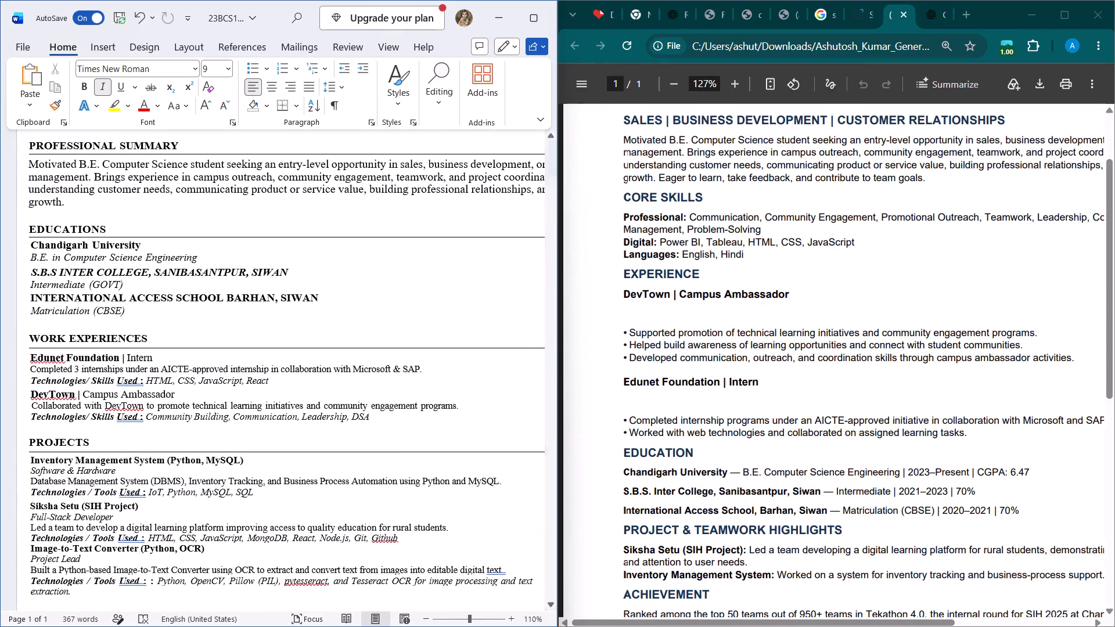
Delete the internship description and the Technologies/Skills Used line under Edunet Foundation | Intern in Work Experiences.
{"action": "scroll", "coordinate": [351, 467], "scroll_direction": "right", "scroll_amount": 1}
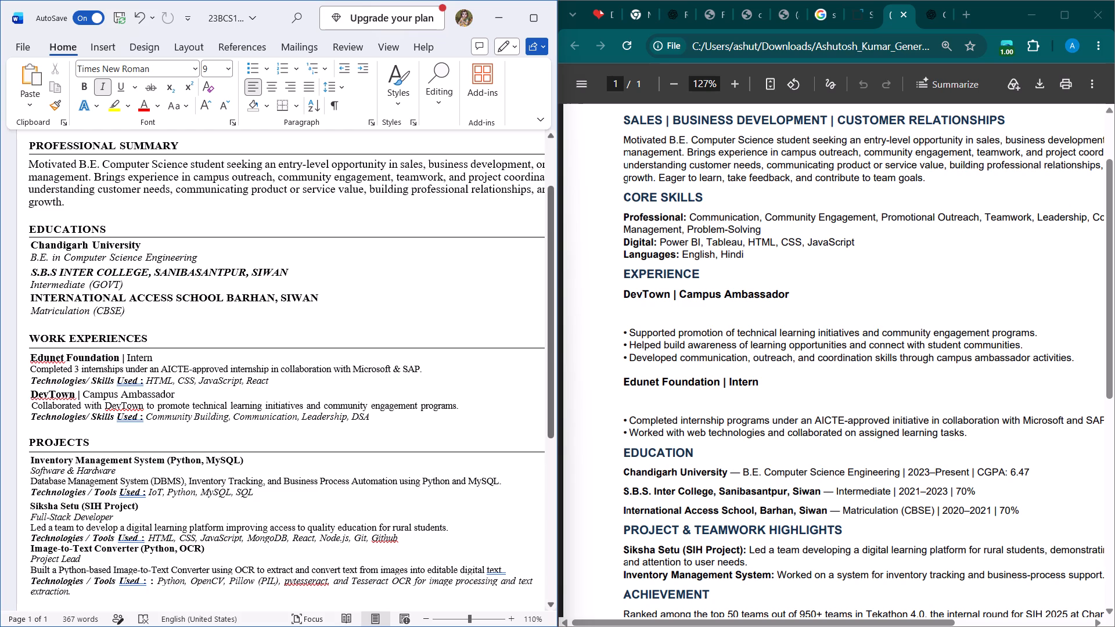
{"action": "left_click", "coordinate": [265, 381]}
{"action": "key", "text": "BackSpace"}
{"action": "key", "text": "BackSpace"}
{"action": "key", "text": "BackSpace"}
{"action": "key", "text": "BackSpace"}
{"action": "key", "text": "BackSpace"}
{"action": "key", "text": "BackSpace"}
{"action": "key", "text": "BackSpace"}
{"action": "key", "text": "BackSpace"}
{"action": "key", "text": "BackSpace"}
{"action": "key", "text": "BackSpace"}
{"action": "key", "text": "BackSpace"}
{"action": "key", "text": "BackSpace"}
{"action": "key", "text": "BackSpace"}
{"action": "key", "text": "BackSpace"}
{"action": "key", "text": "BackSpace"}
{"action": "key", "text": "BackSpace"}
{"action": "key", "text": "BackSpace"}
{"action": "key", "text": "BackSpace"}
{"action": "key", "text": "BackSpace"}
{"action": "key", "text": "BackSpace"}
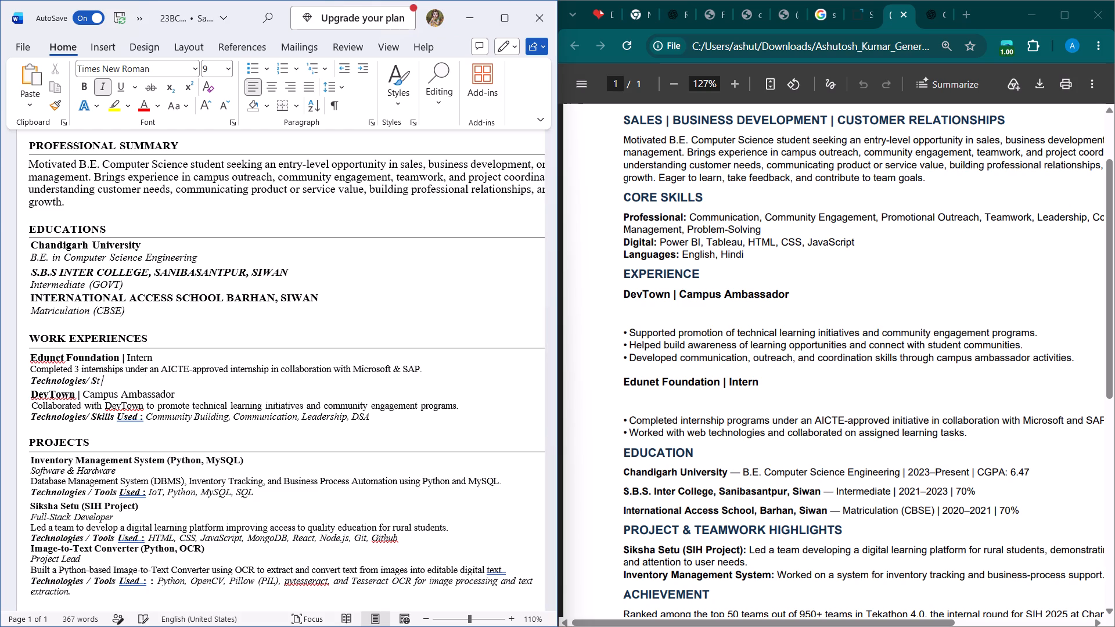
{"action": "key", "text": "BackSpace"}
{"action": "key", "text": "BackSpace"}
{"action": "key", "text": "BackSpace"}
{"action": "key", "text": "BackSpace"}
{"action": "key", "text": "BackSpace"}
{"action": "key", "text": "BackSpace"}
{"action": "key", "text": "BackSpace"}
{"action": "key", "text": "BackSpace"}
{"action": "key", "text": "BackSpace"}
{"action": "key", "text": "BackSpace"}
{"action": "key", "text": "BackSpace"}
{"action": "key", "text": "BackSpace"}
{"action": "key", "text": "BackSpace"}
{"action": "key", "text": "BackSpace"}
{"action": "key", "text": "BackSpace"}
{"action": "key", "text": "BackSpace"}
{"action": "key", "text": "BackSpace"}
{"action": "key", "text": "BackSpace"}
{"action": "key", "text": "BackSpace"}
{"action": "key", "text": "BackSpace"}
{"action": "key", "text": "BackSpace"}
{"action": "key", "text": "BackSpace"}
{"action": "key", "text": "BackSpace"}
{"action": "key", "text": "BackSpace"}
{"action": "key", "text": "BackSpace"}
{"action": "key", "text": "BackSpace"}
{"action": "key", "text": "BackSpace"}
{"action": "key", "text": "BackSpace"}
{"action": "key", "text": "BackSpace"}
{"action": "key", "text": "BackSpace"}
{"action": "key", "text": "BackSpace"}
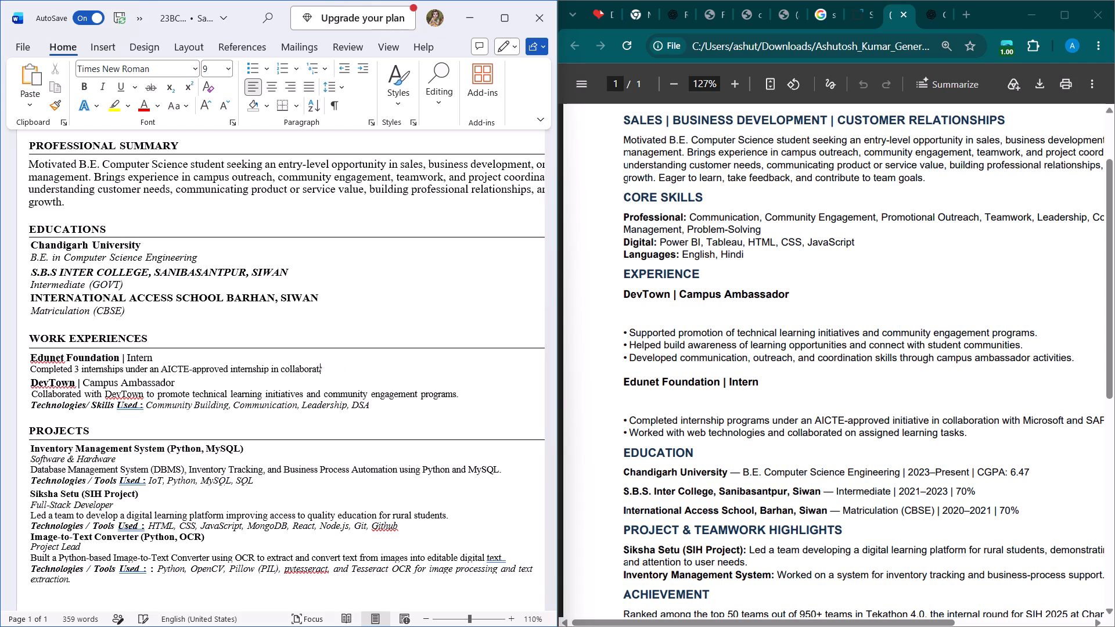
{"action": "key", "text": "BackSpace"}
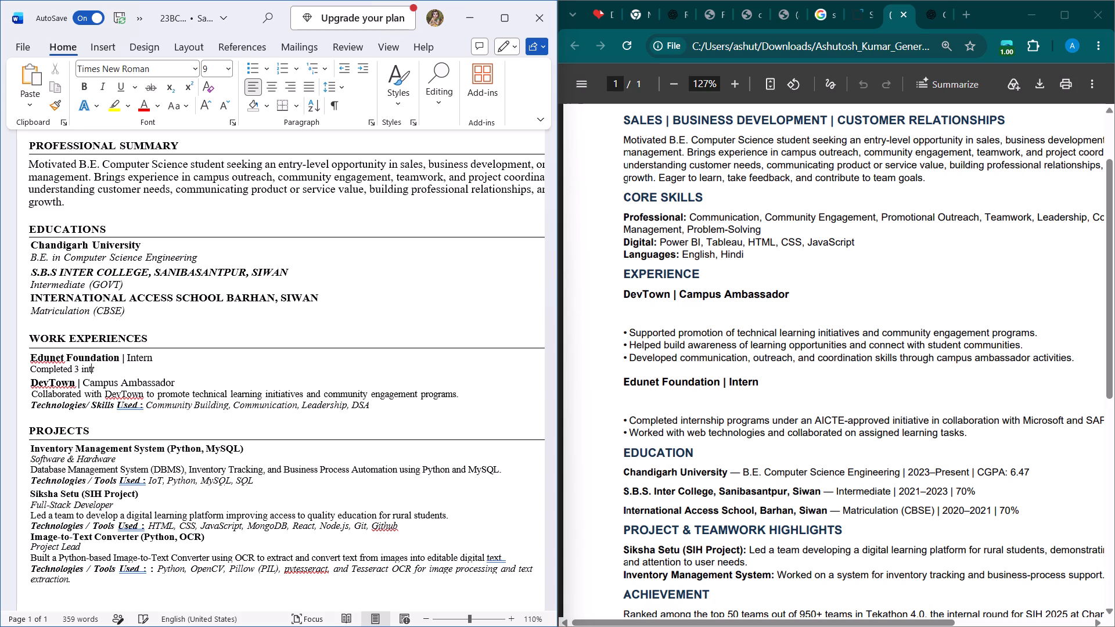
{"action": "key", "text": "BackSpace"}
{"action": "key", "text": "BackSpace"}
{"action": "key", "text": "BackSpace"}
{"action": "key", "text": "BackSpace"}
{"action": "key", "text": "BackSpace"}
{"action": "key", "text": "BackSpace"}
{"action": "key", "text": "Right"}
{"action": "key", "text": "BackSpace"}
{"action": "key", "text": "BackSpace"}
{"action": "key", "text": "BackSpace"}
{"action": "key", "text": "BackSpace"}
{"action": "key", "text": "BackSpace"}
{"action": "key", "text": "BackSpace"}
{"action": "key", "text": "BackSpace"}
{"action": "key", "text": "BackSpace"}
{"action": "key", "text": "BackSpace"}
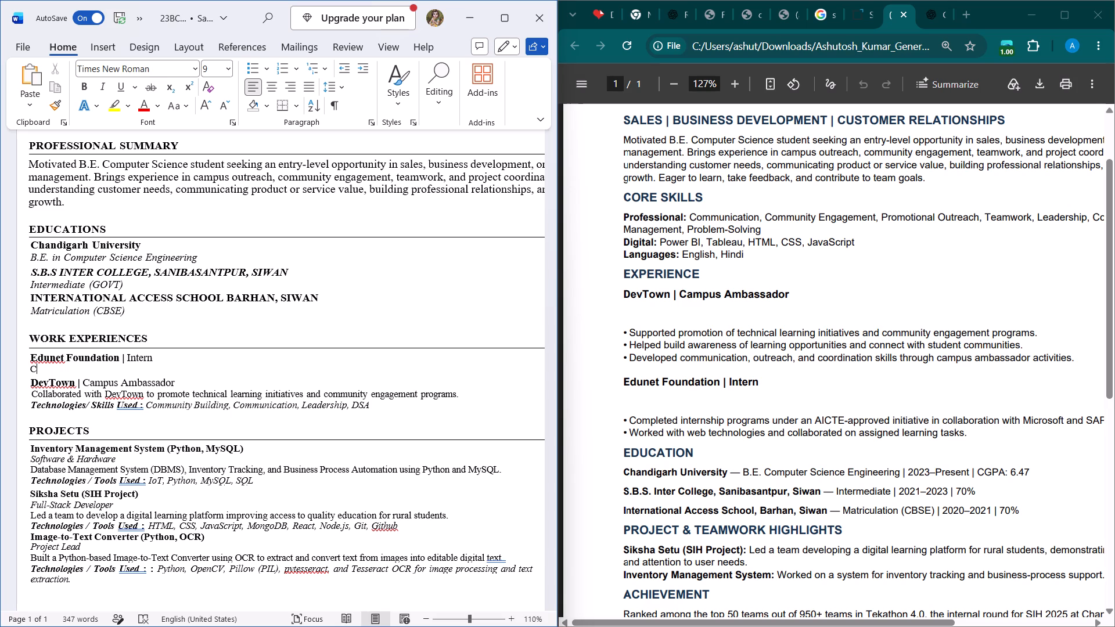
{"action": "key", "text": "BackSpace"}
Start the empty line under Edunet Foundation with a period enlarged to size 20 as a bullet, followed by a space.
{"action": "key", "text": "shift+greater"}
{"action": "key", "text": "BackSpace"}
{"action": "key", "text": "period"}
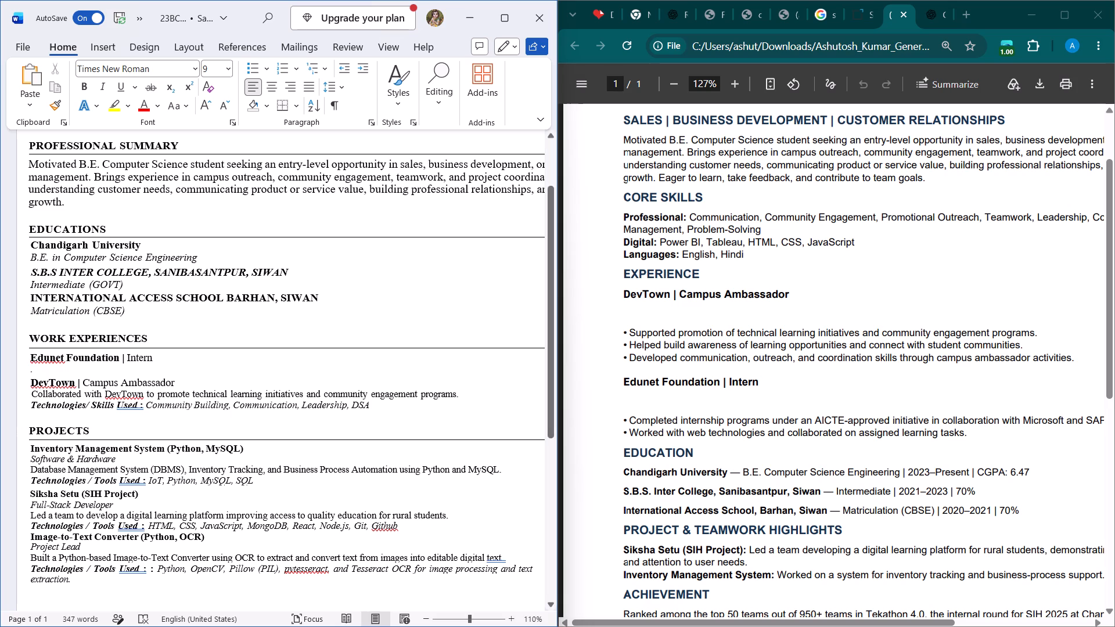
{"action": "left_click_drag", "start_coordinate": [31, 373], "coordinate": [30, 373]}
{"action": "left_click_drag", "start_coordinate": [30, 373], "coordinate": [26, 372]}
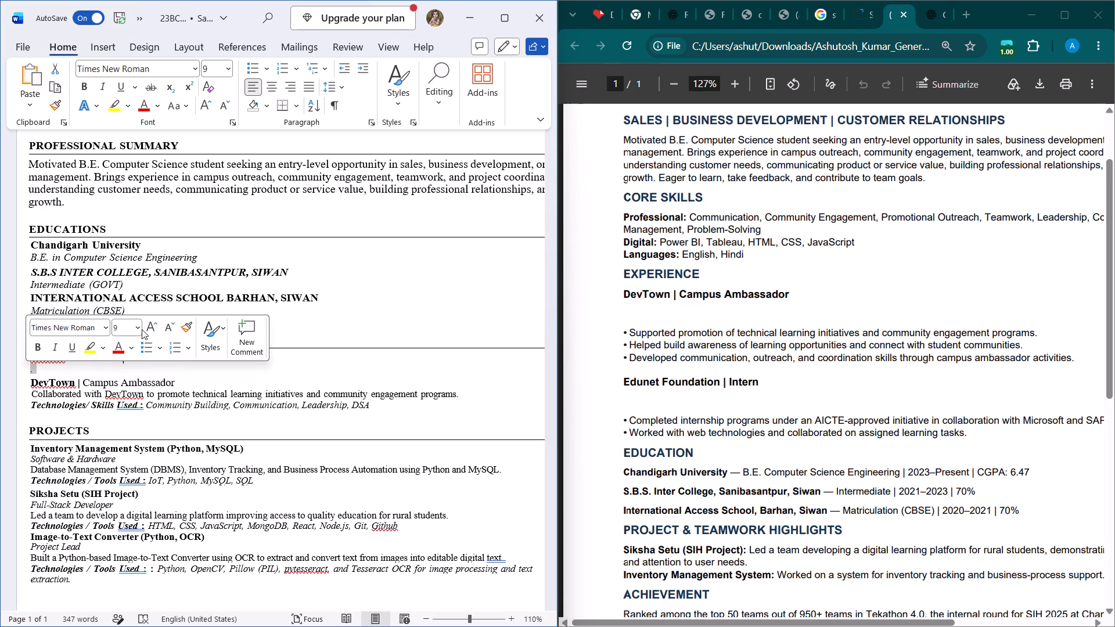
{"action": "left_click", "coordinate": [141, 327]}
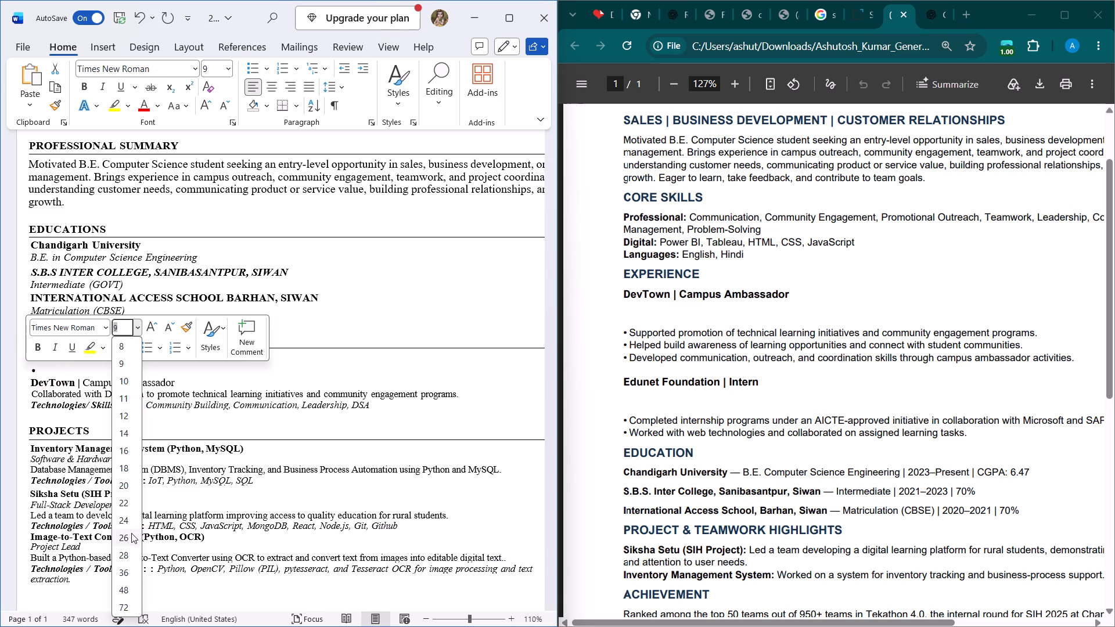
{"action": "left_click", "coordinate": [131, 486]}
{"action": "left_click_drag", "start_coordinate": [131, 486], "coordinate": [65, 387]}
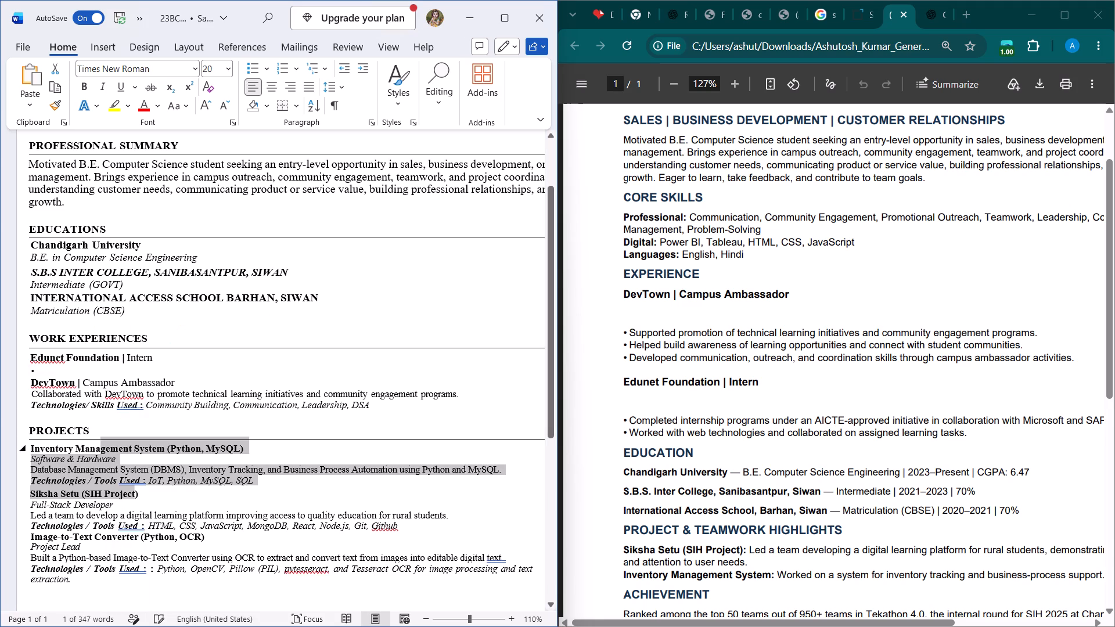
{"action": "left_click_drag", "start_coordinate": [65, 387], "coordinate": [57, 369]}
{"action": "left_click", "coordinate": [57, 369]}
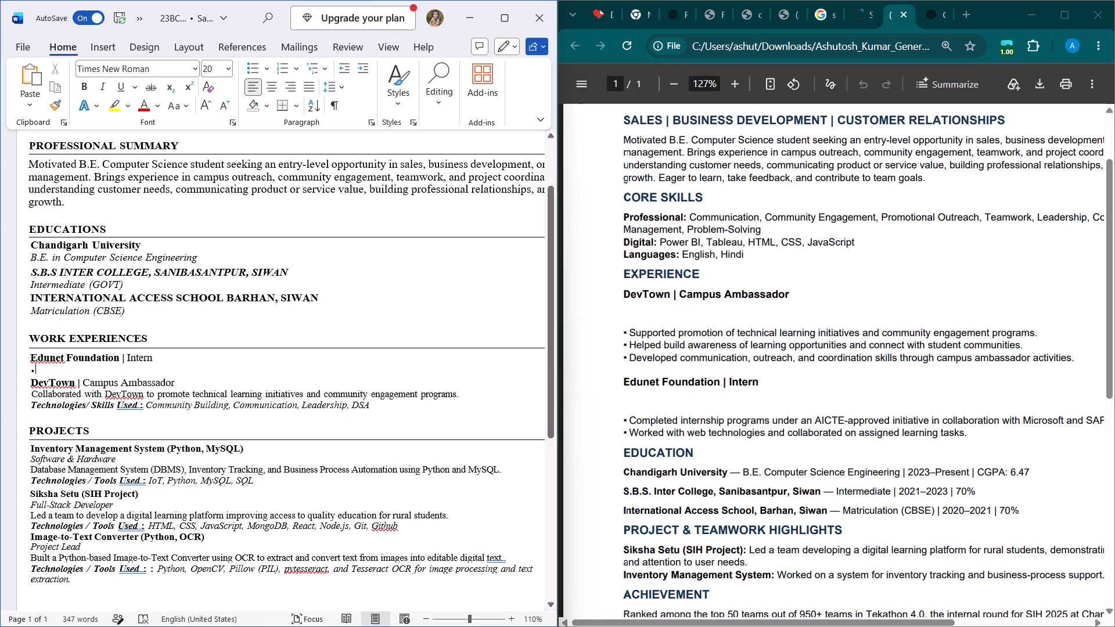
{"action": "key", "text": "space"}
Copy "Completed internship programs under an AICTE-approved initiative in collaboration with Microsoft and SAP" from the Chrome PDF to the Edunet bullet in Word.
{"action": "left_click", "coordinate": [471, 352]}
{"action": "scroll", "coordinate": [471, 352], "scroll_direction": "right", "scroll_amount": 1}
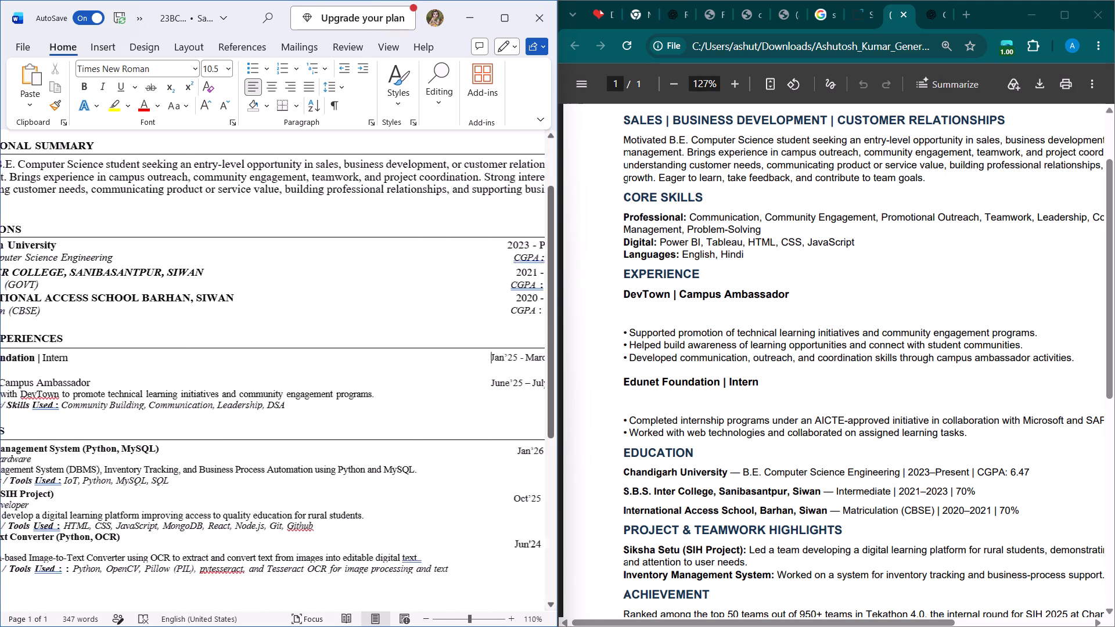
{"action": "scroll", "coordinate": [471, 352], "scroll_direction": "right", "scroll_amount": 2}
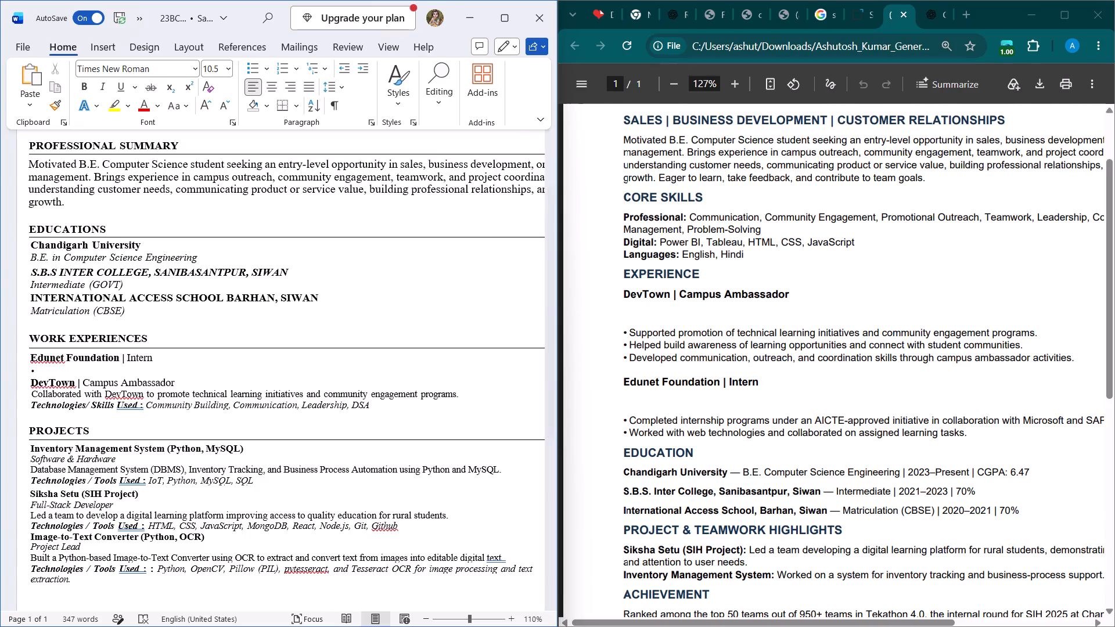
{"action": "scroll", "coordinate": [1028, 415], "scroll_direction": "down", "scroll_amount": 1}
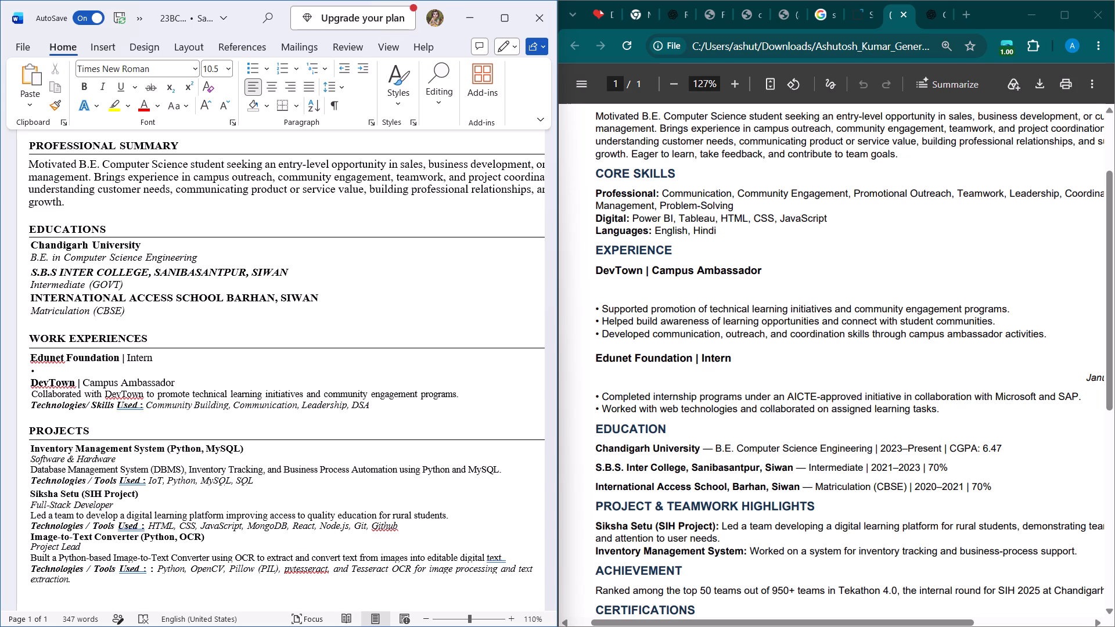
{"action": "left_click_drag", "start_coordinate": [602, 394], "coordinate": [1064, 363]}
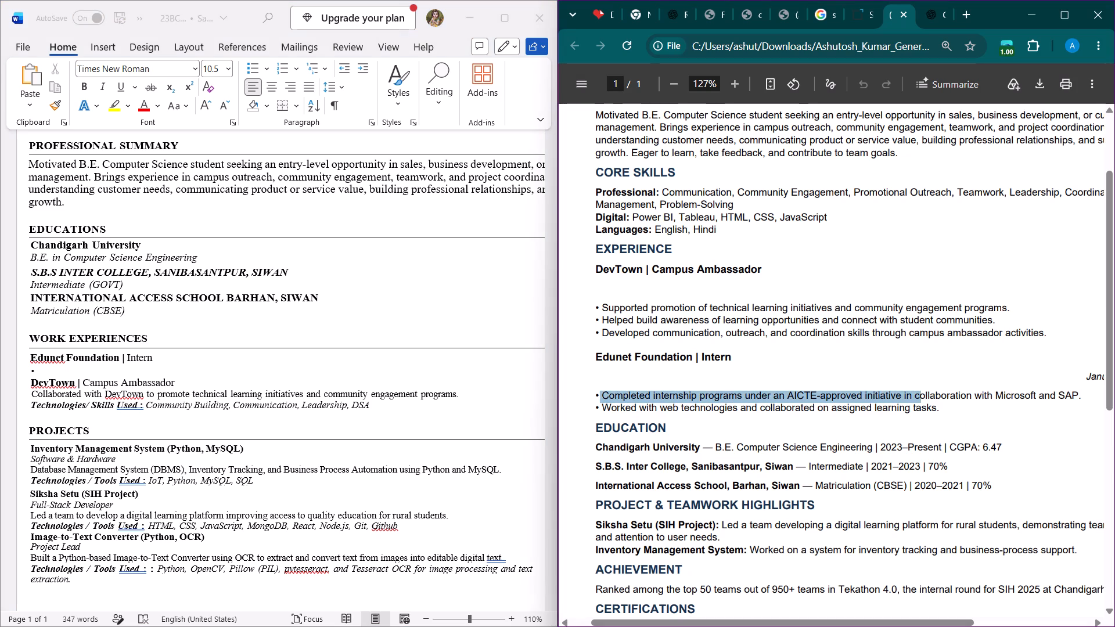
{"action": "left_click_drag", "start_coordinate": [1064, 363], "coordinate": [1077, 397]}
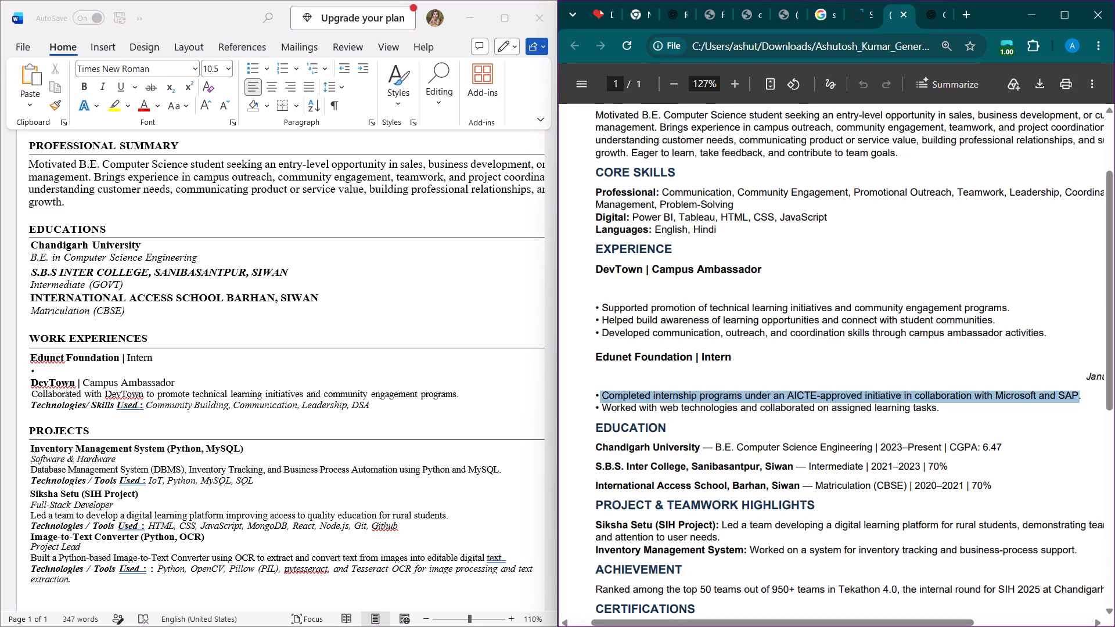
{"action": "key", "text": "ctrl+c"}
{"action": "left_click", "coordinate": [39, 372]}
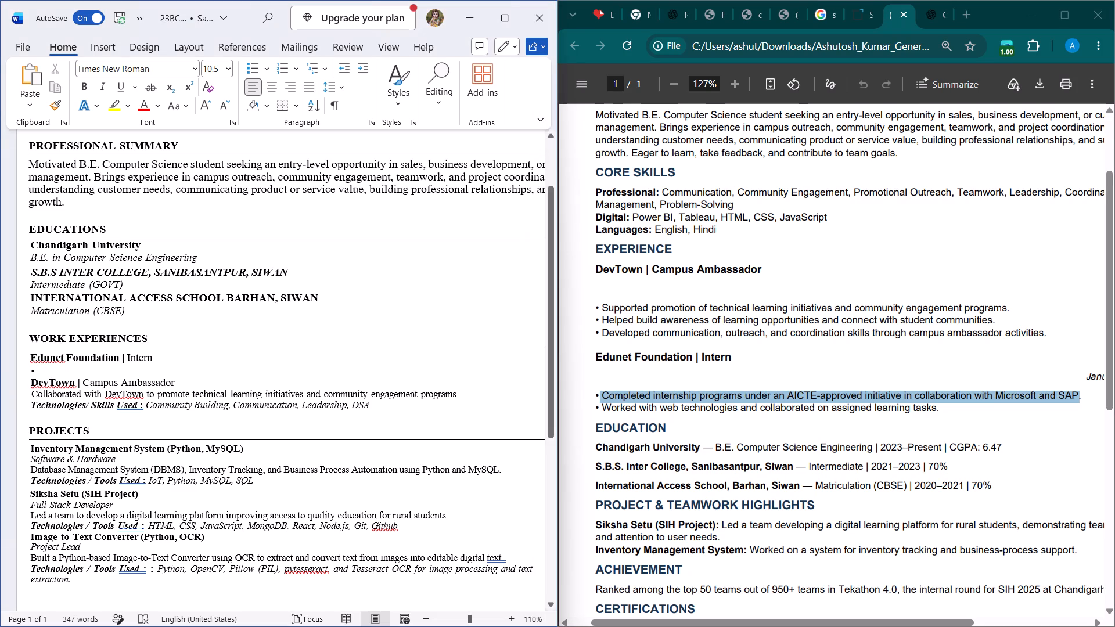
{"action": "left_click", "coordinate": [43, 369]}
{"action": "key", "text": "BackSpace"}
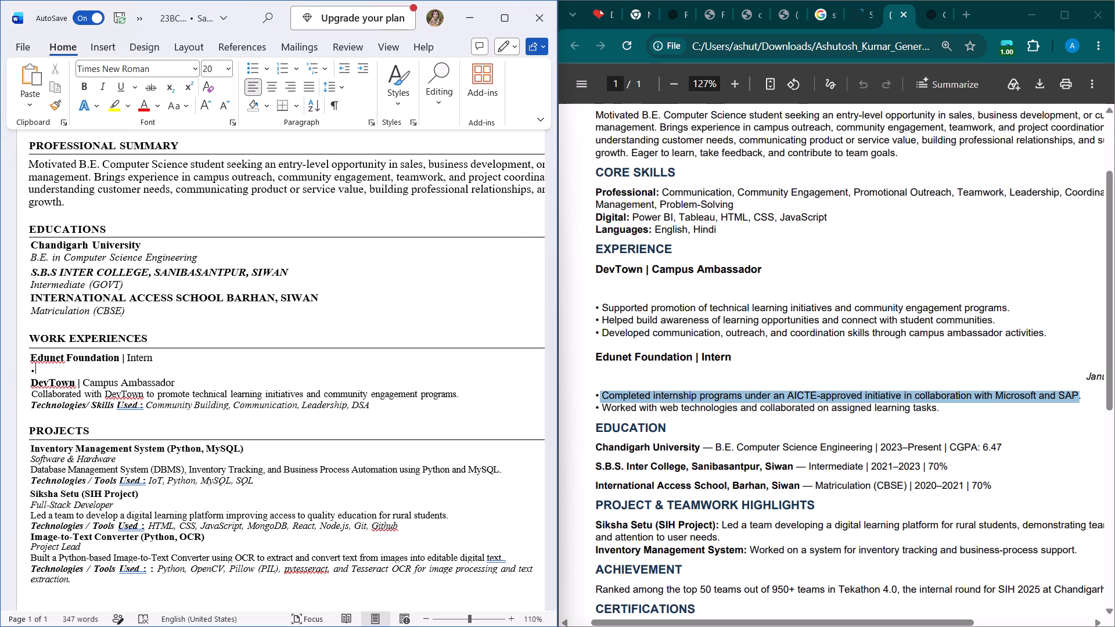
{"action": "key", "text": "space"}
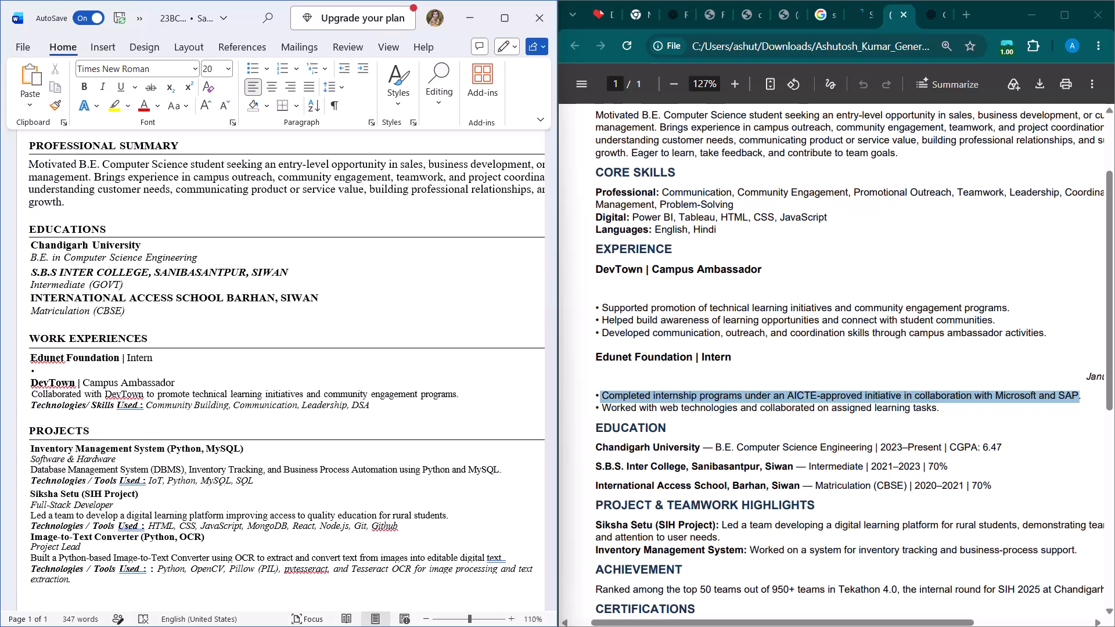
{"action": "key", "text": "BackSpace"}
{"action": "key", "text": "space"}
{"action": "key", "text": "BackSpace"}
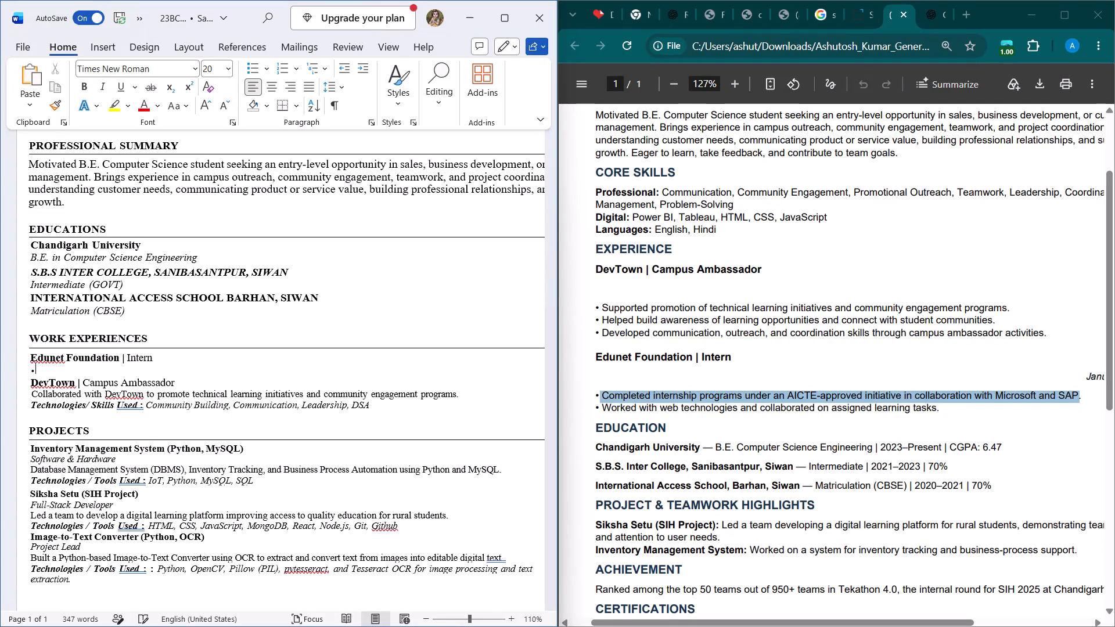
{"action": "key", "text": "ctrl+v"}
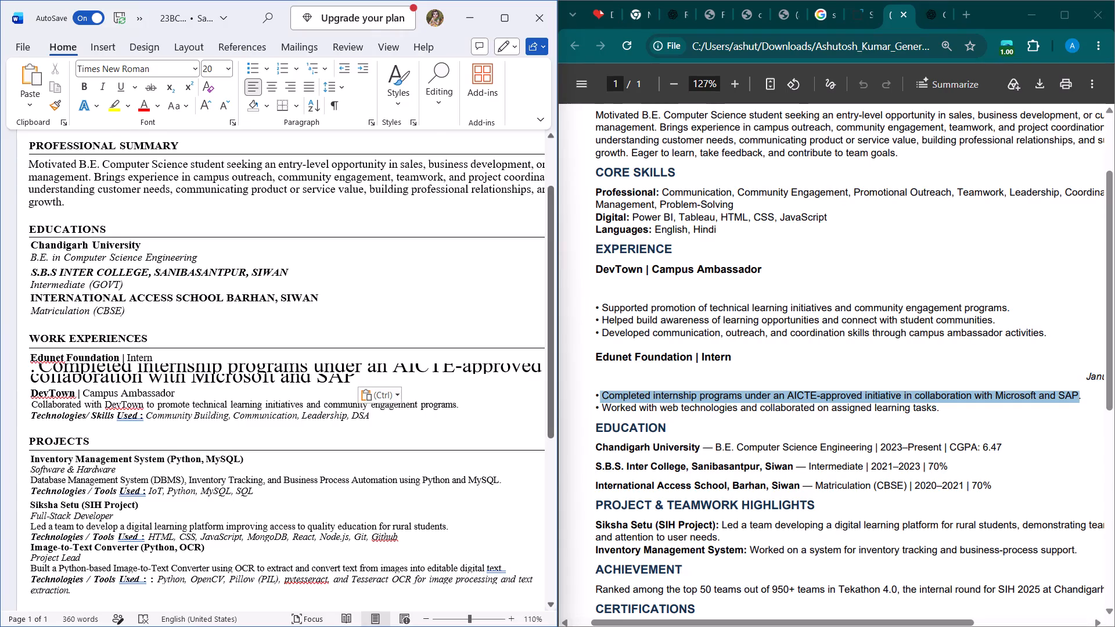
Set the pasted Edunet Foundation bullet line, together with the internship date above it, to font size 9.
{"action": "scroll", "coordinate": [146, 405], "scroll_direction": "up", "scroll_amount": 1}
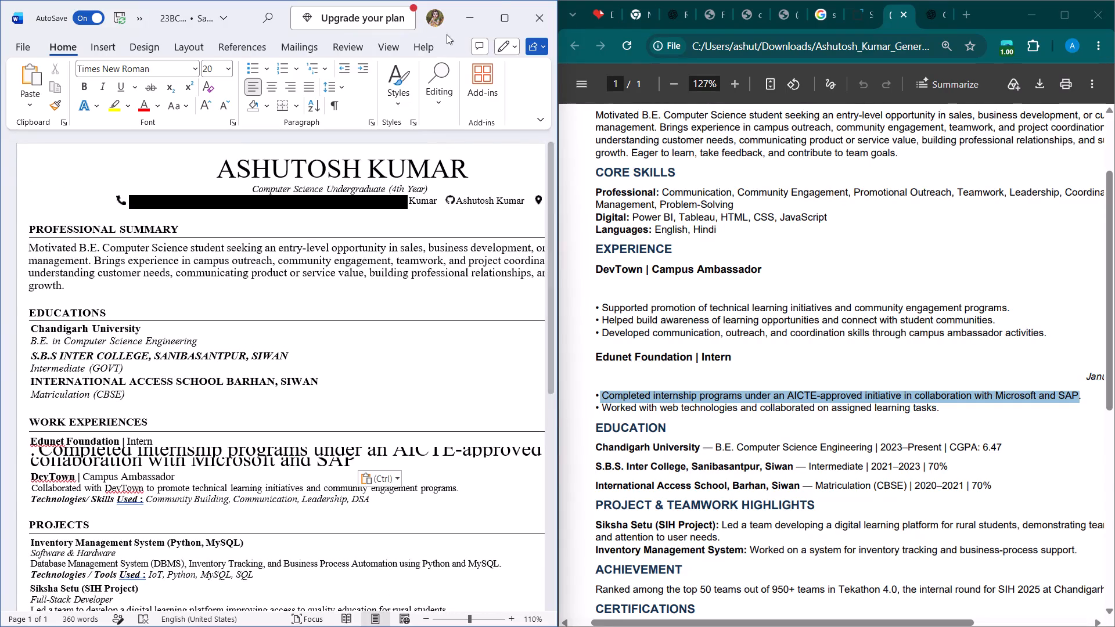
{"action": "left_click", "coordinate": [499, 9]}
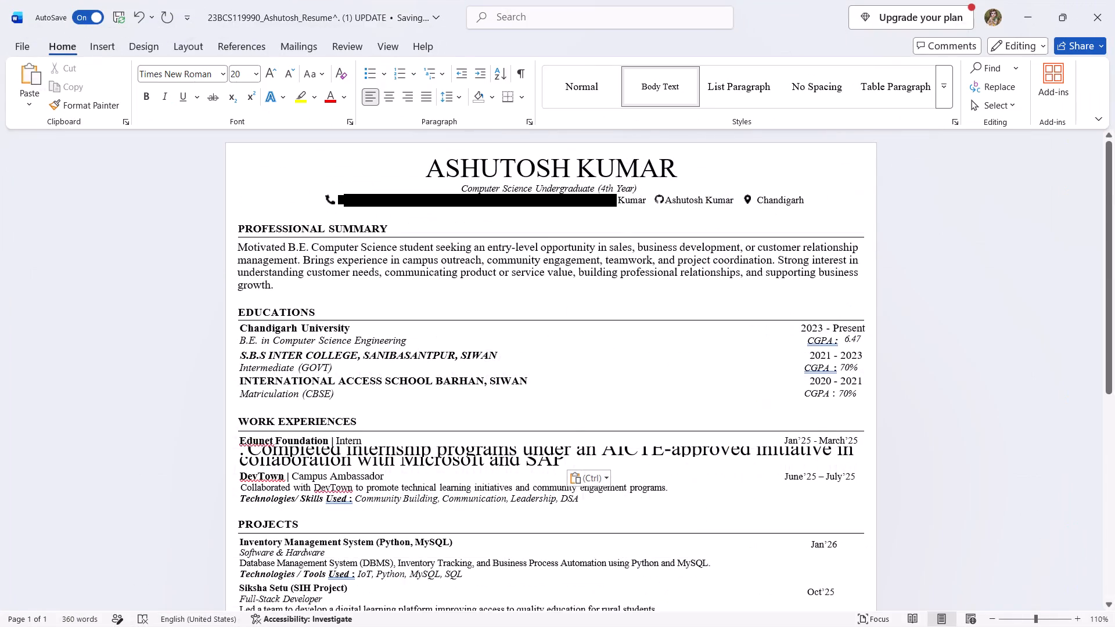
{"action": "scroll", "coordinate": [437, 229], "scroll_direction": "down", "scroll_amount": 1}
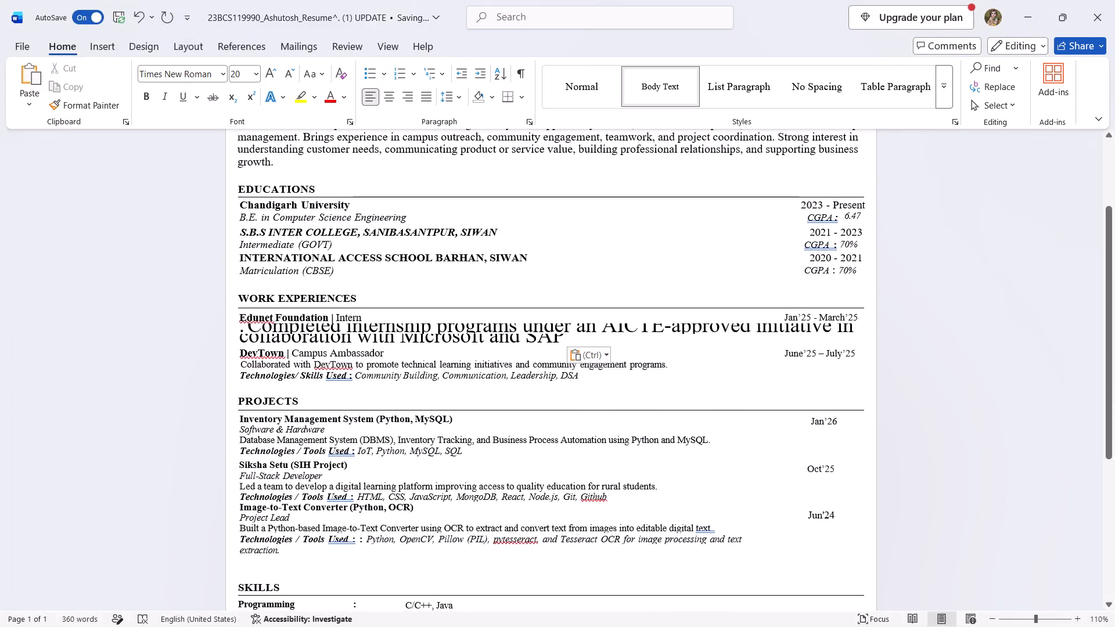
{"action": "left_click_drag", "start_coordinate": [562, 336], "coordinate": [366, 317]}
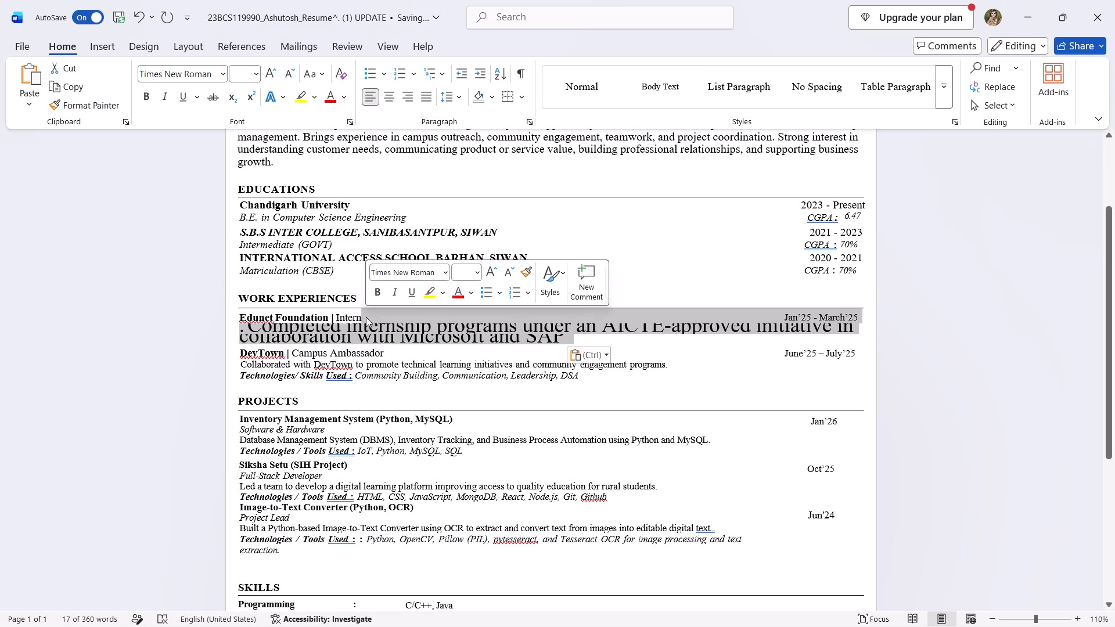
{"action": "left_click", "coordinate": [477, 276]}
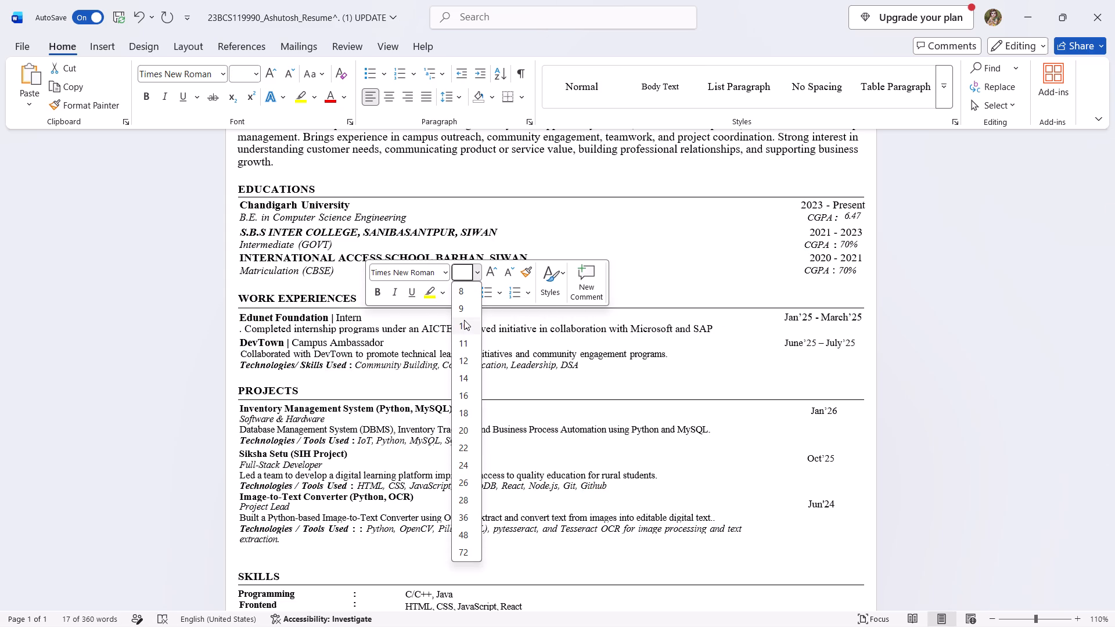
{"action": "left_click", "coordinate": [464, 317]}
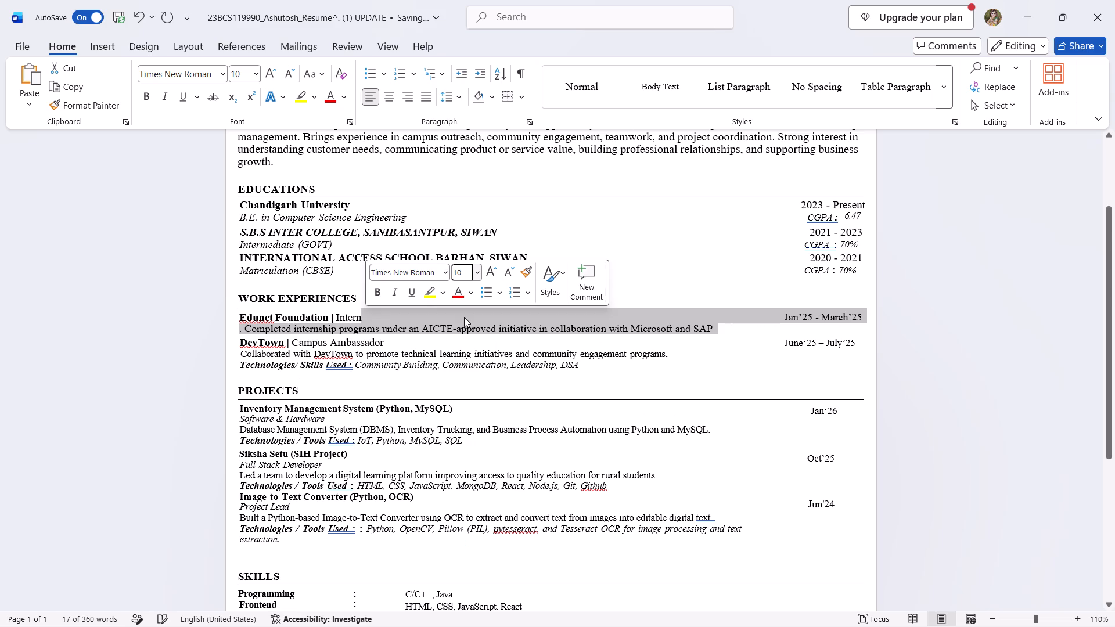
{"action": "left_click", "coordinate": [473, 276]}
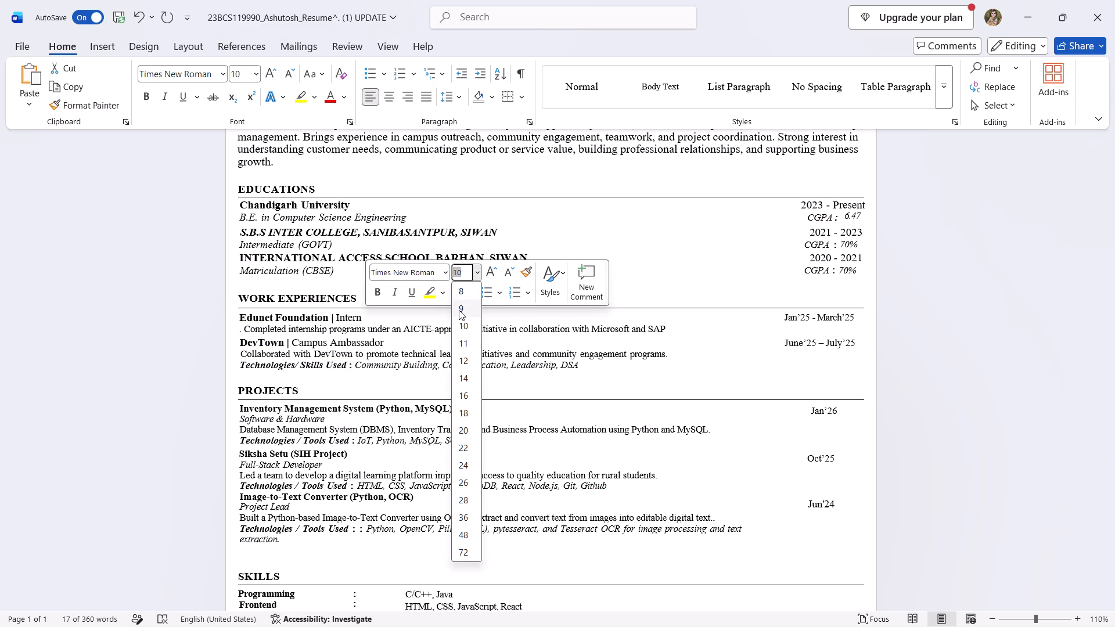
{"action": "left_click", "coordinate": [459, 310]}
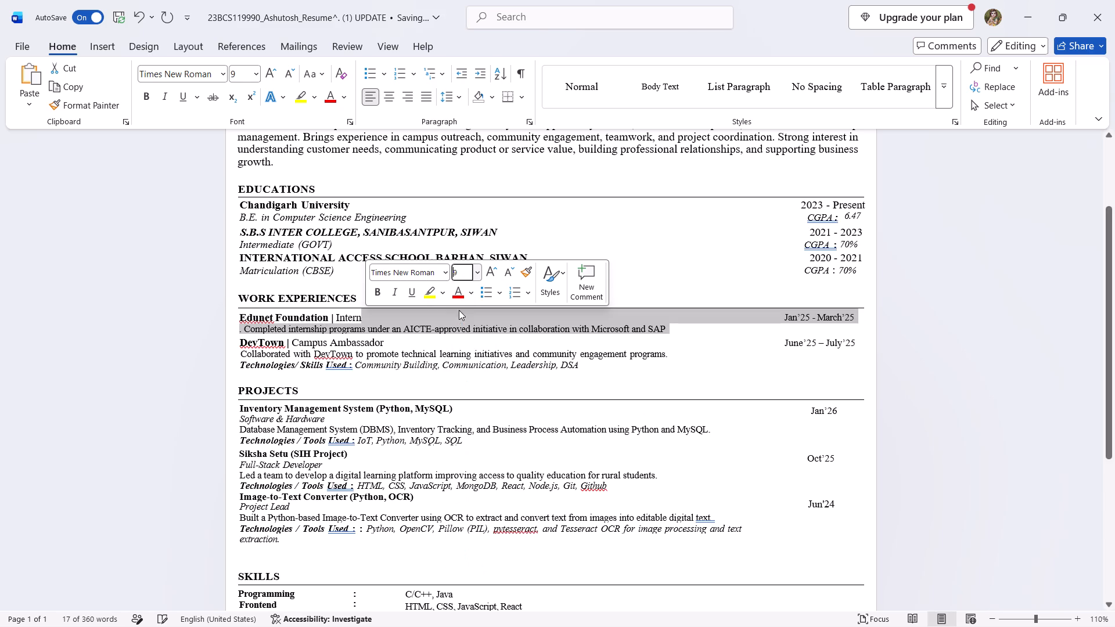
End the Edunet bullet sentence after "Microsoft and SAP" with a period and add an empty line below it.
{"action": "left_click", "coordinate": [669, 344]}
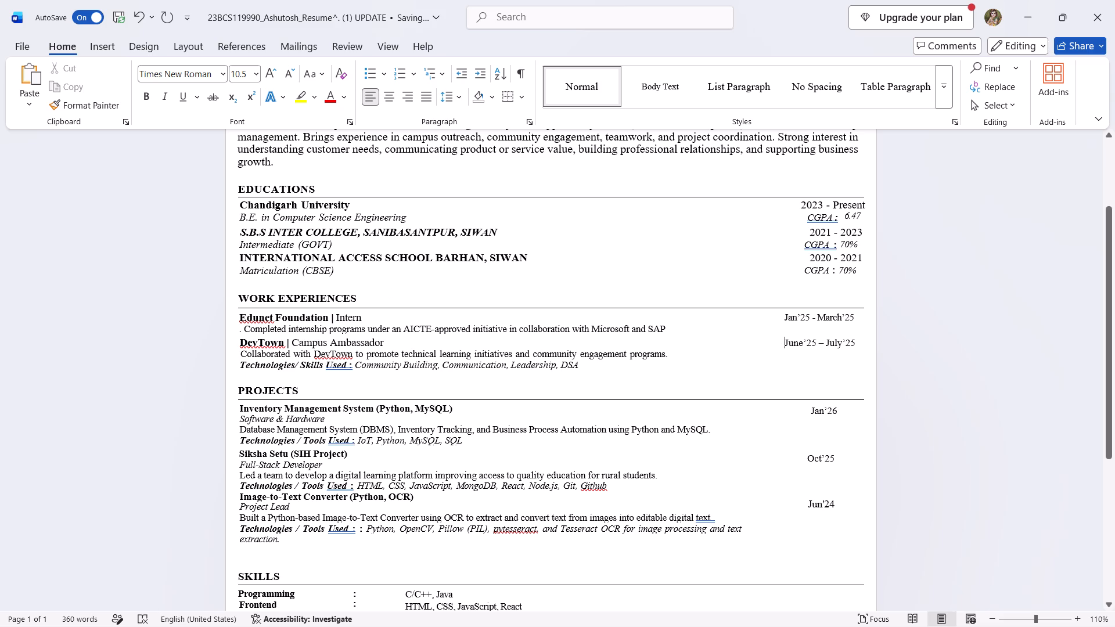
{"action": "left_click", "coordinate": [668, 325]}
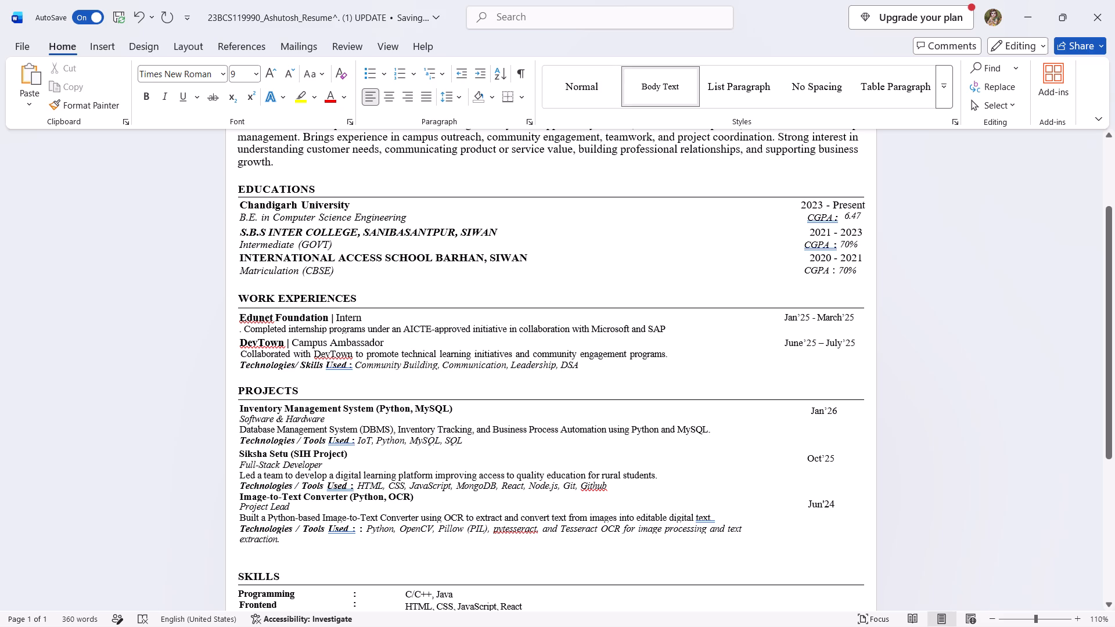
{"action": "left_click_drag", "start_coordinate": [665, 354], "coordinate": [588, 355]}
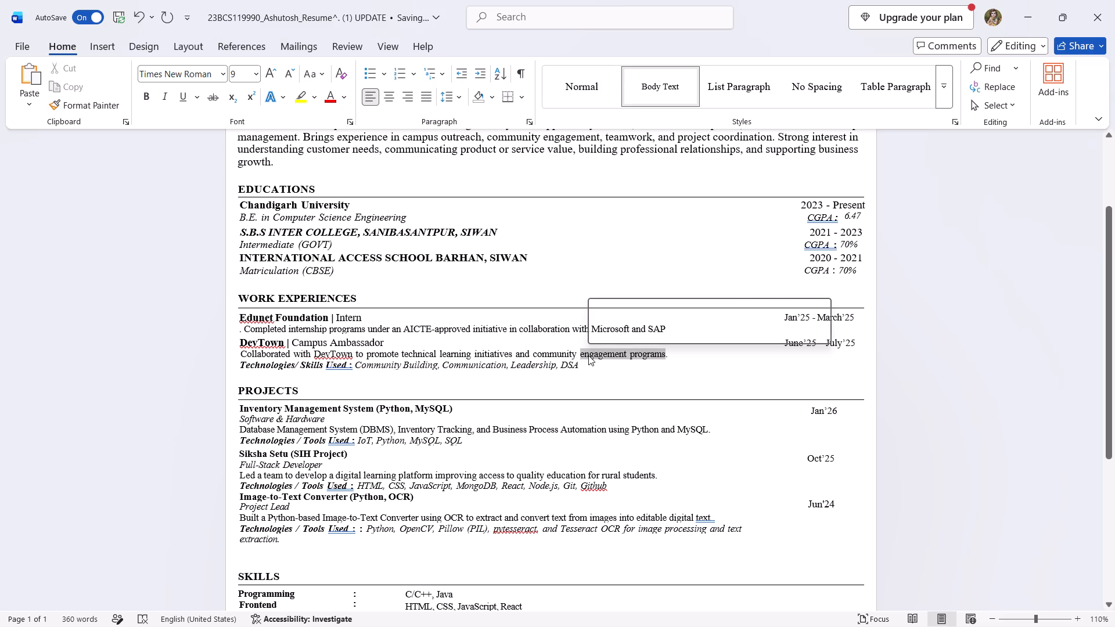
{"action": "left_click", "coordinate": [672, 373]}
{"action": "left_click", "coordinate": [670, 329]}
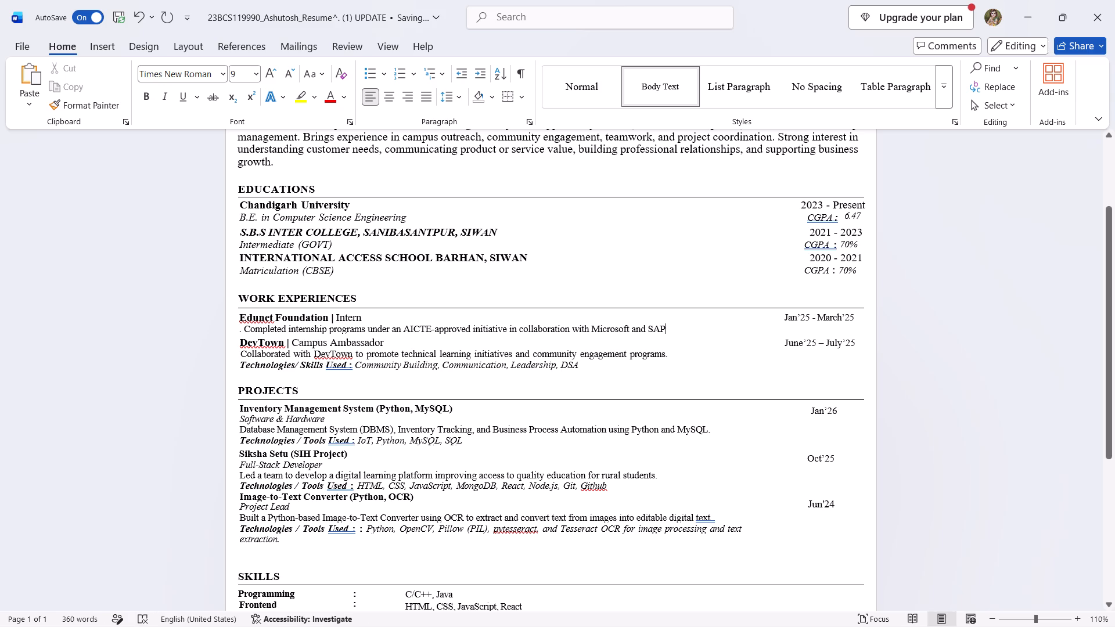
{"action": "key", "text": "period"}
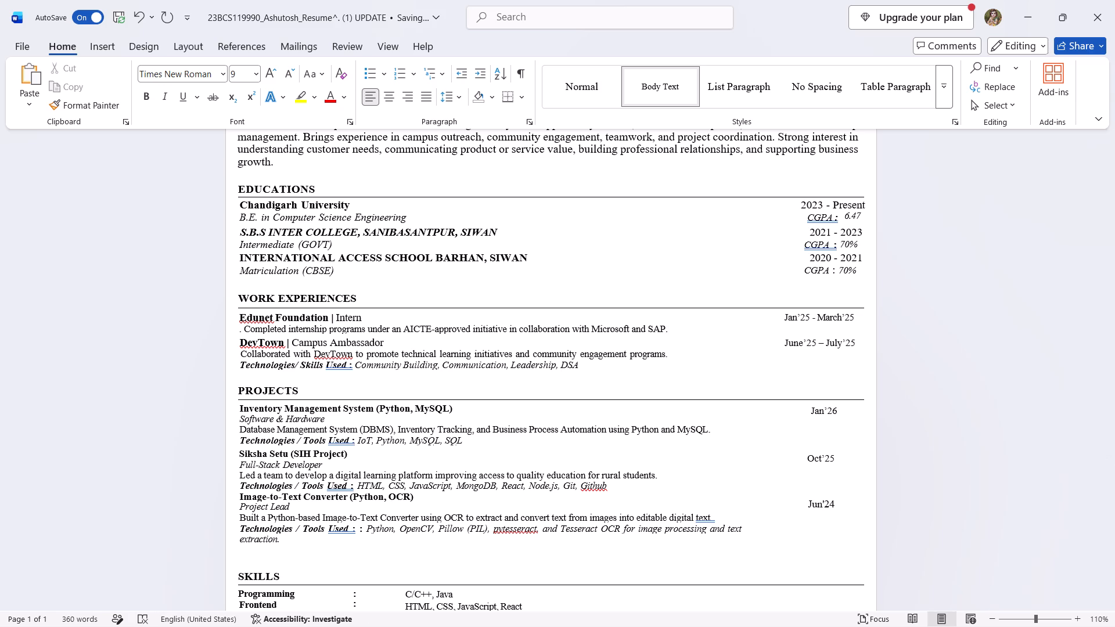
{"action": "key", "text": "Return"}
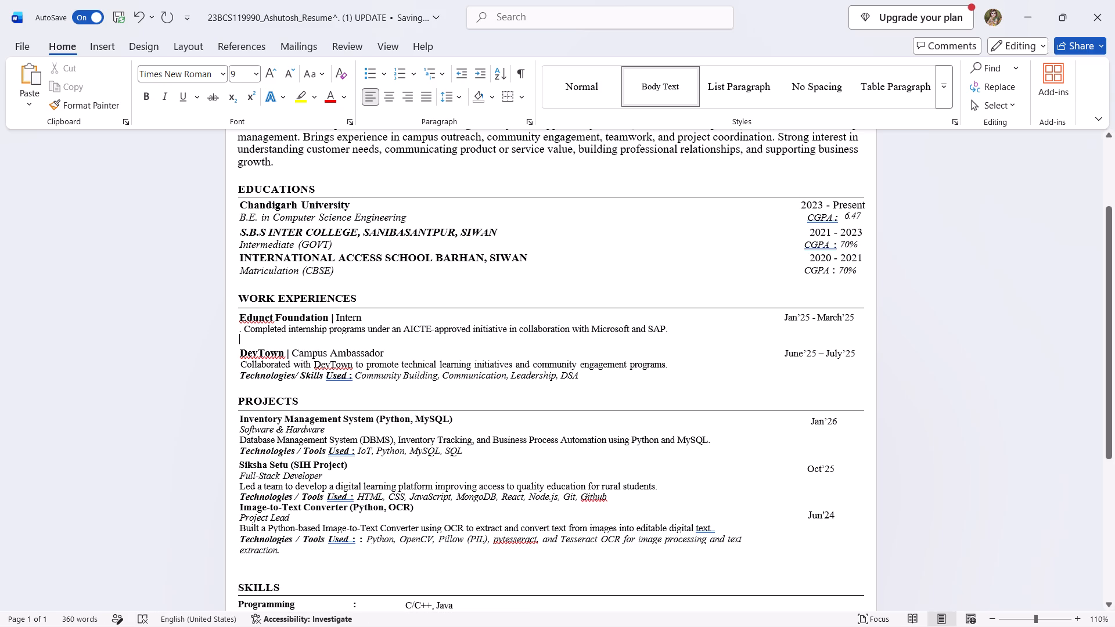
Enlarge the leading period of the Edunet bullet line to size 20 so it serves as a bullet.
{"action": "left_click_drag", "start_coordinate": [240, 331], "coordinate": [230, 334]}
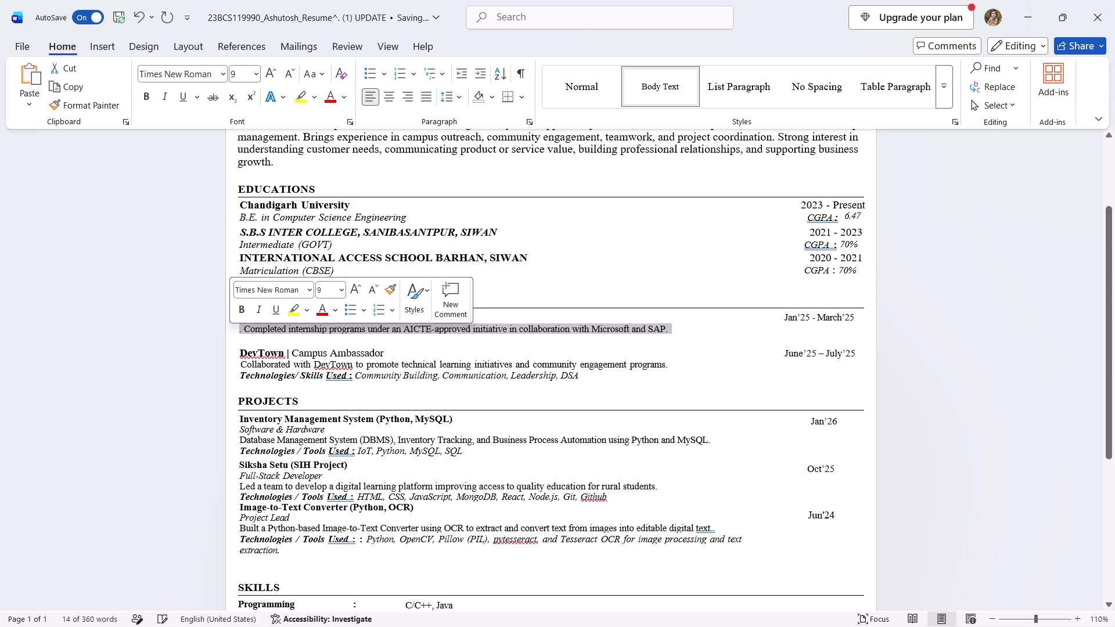
{"action": "left_click", "coordinate": [246, 334]}
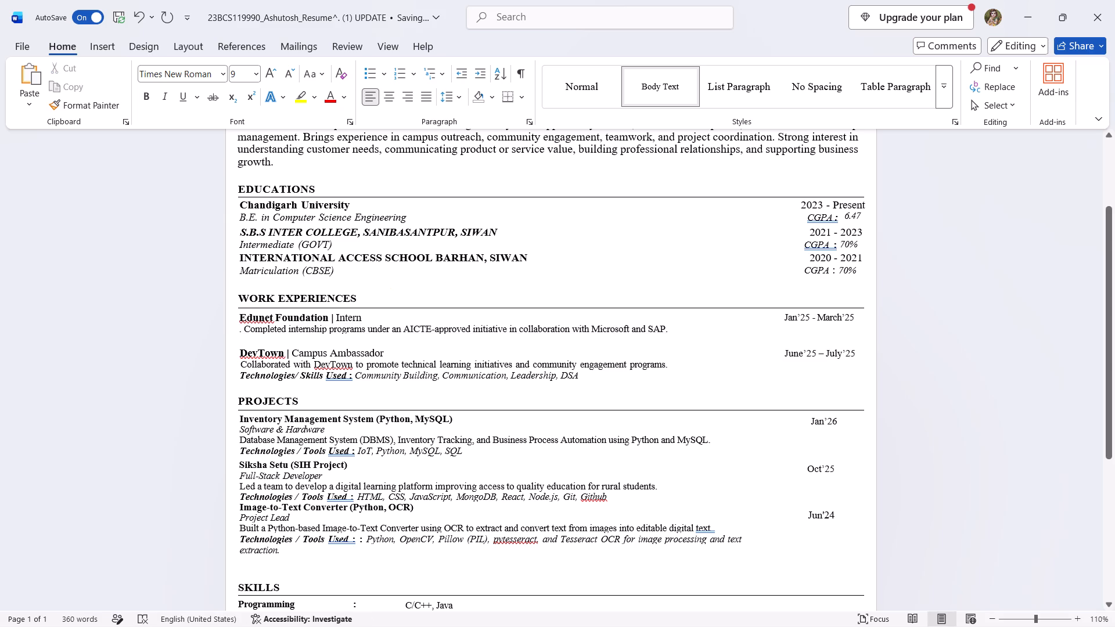
{"action": "left_click_drag", "start_coordinate": [243, 329], "coordinate": [236, 329]}
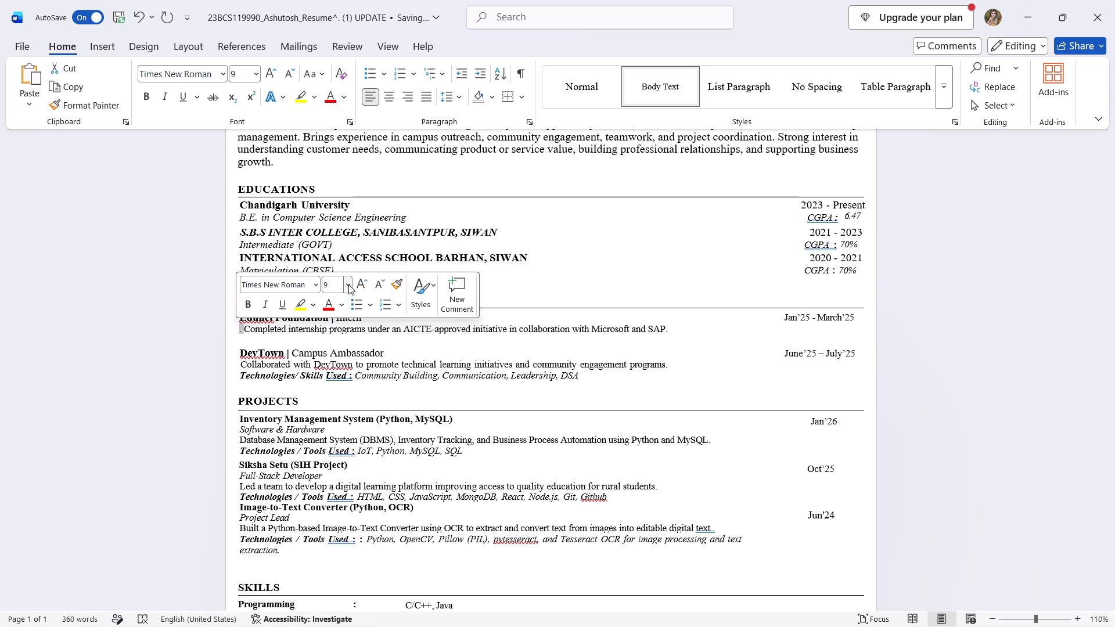
{"action": "left_click", "coordinate": [348, 284]}
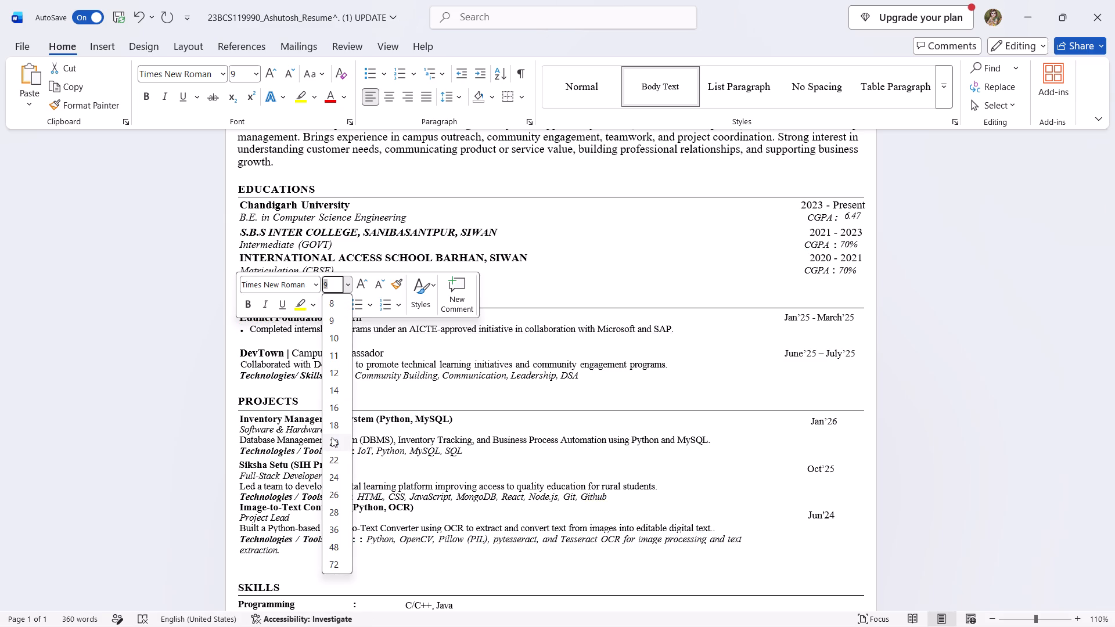
{"action": "left_click", "coordinate": [332, 437]}
{"action": "left_click", "coordinate": [681, 323]}
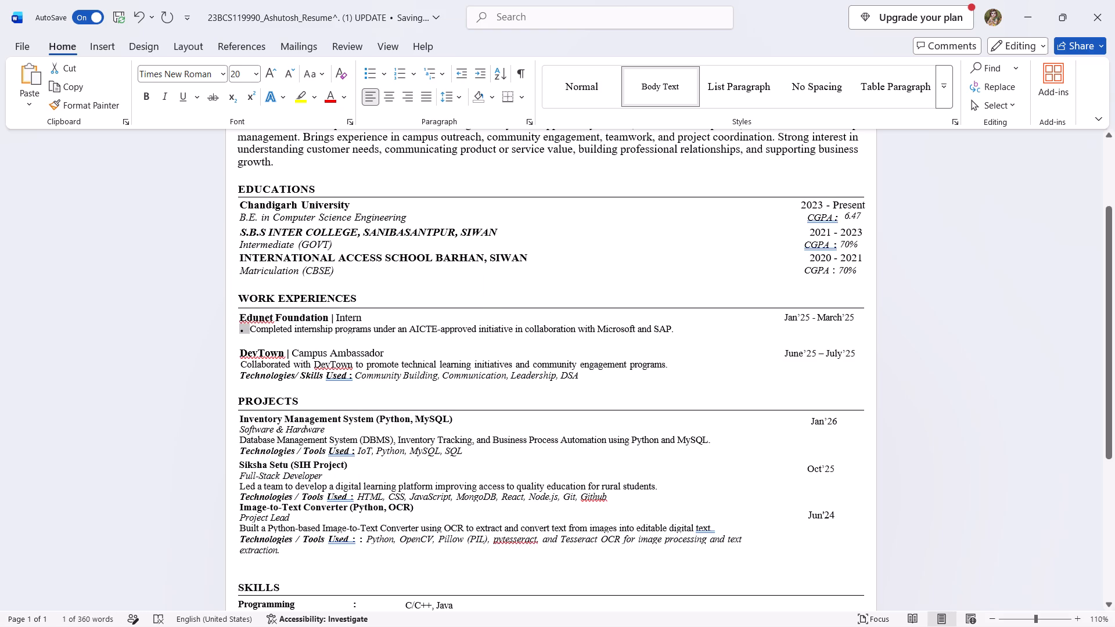
Start a second bullet line below the first Edunet bullet with a period enlarged to size 20, followed by a space.
{"action": "left_click", "coordinate": [677, 327]}
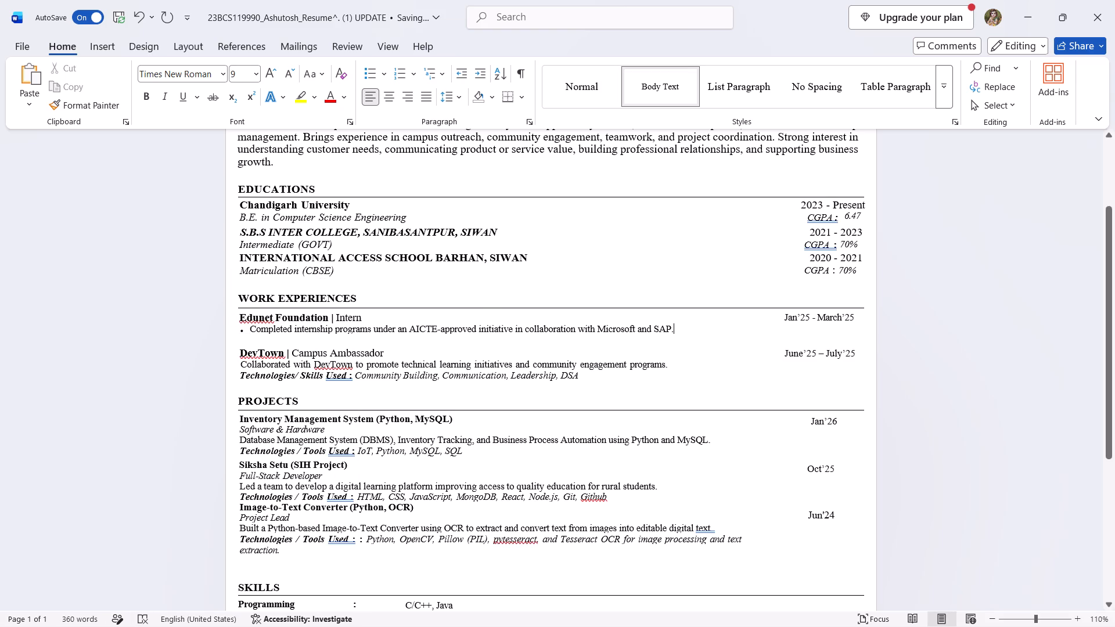
{"action": "key", "text": "Return"}
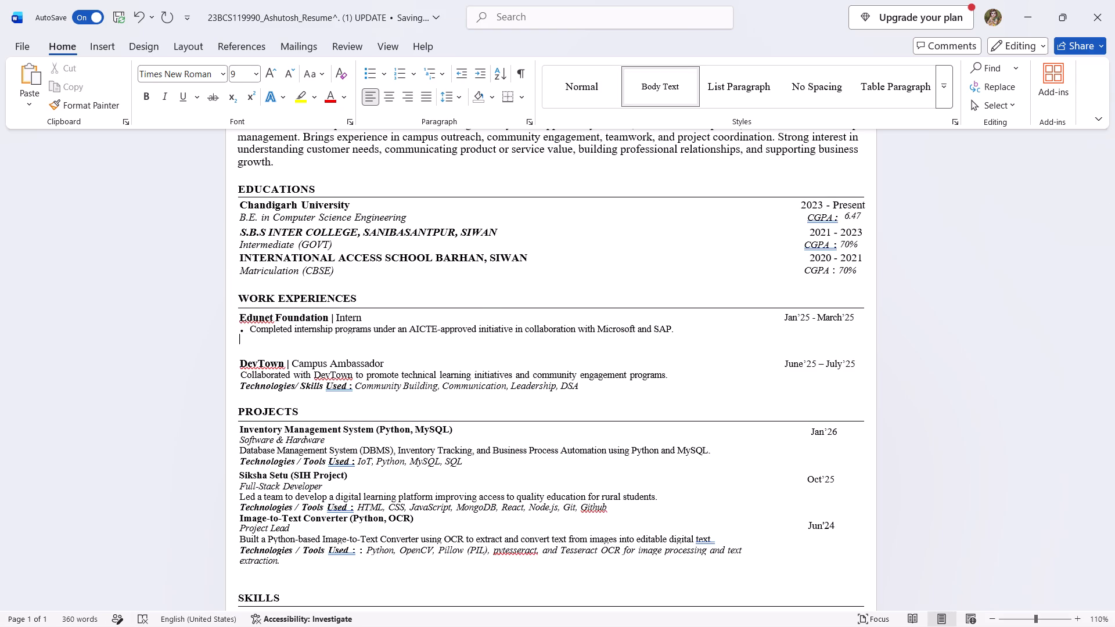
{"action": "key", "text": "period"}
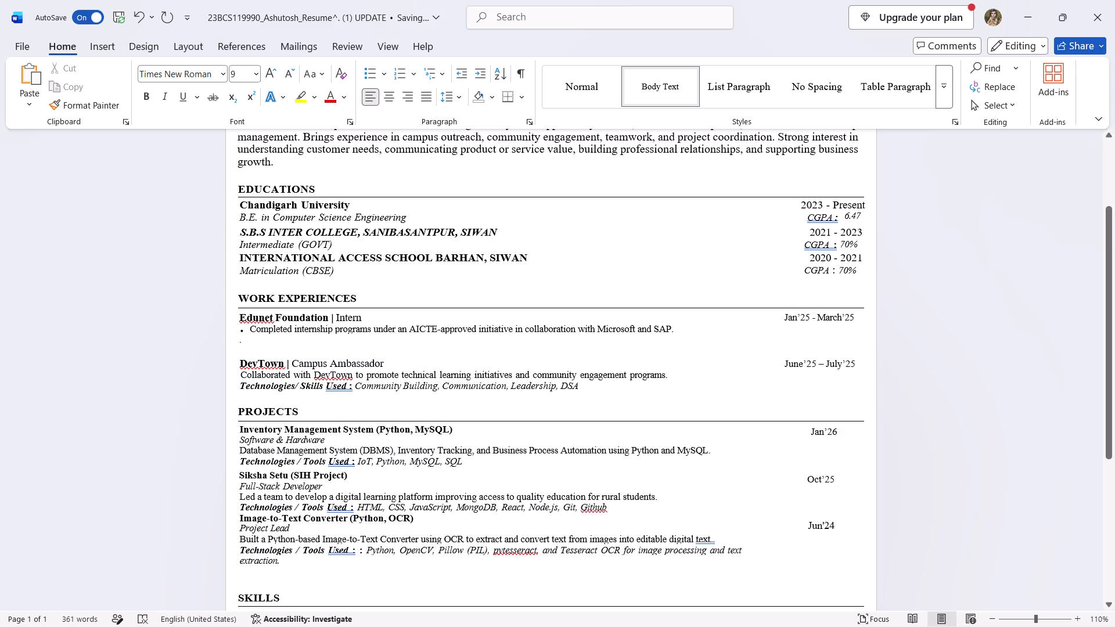
{"action": "left_click_drag", "start_coordinate": [240, 340], "coordinate": [235, 340]}
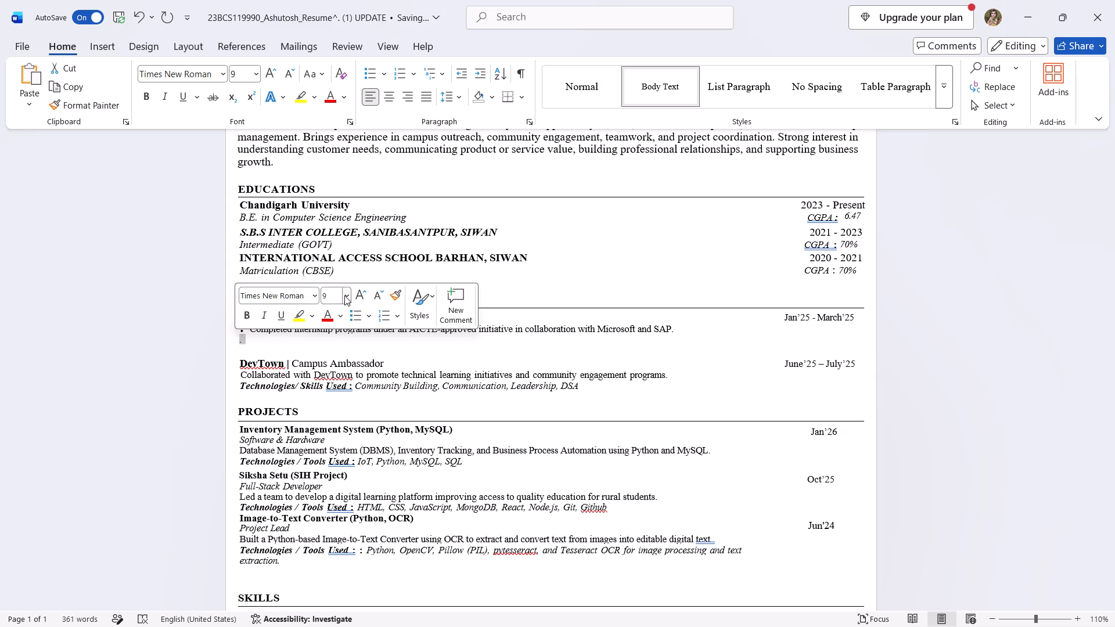
{"action": "left_click", "coordinate": [347, 296]}
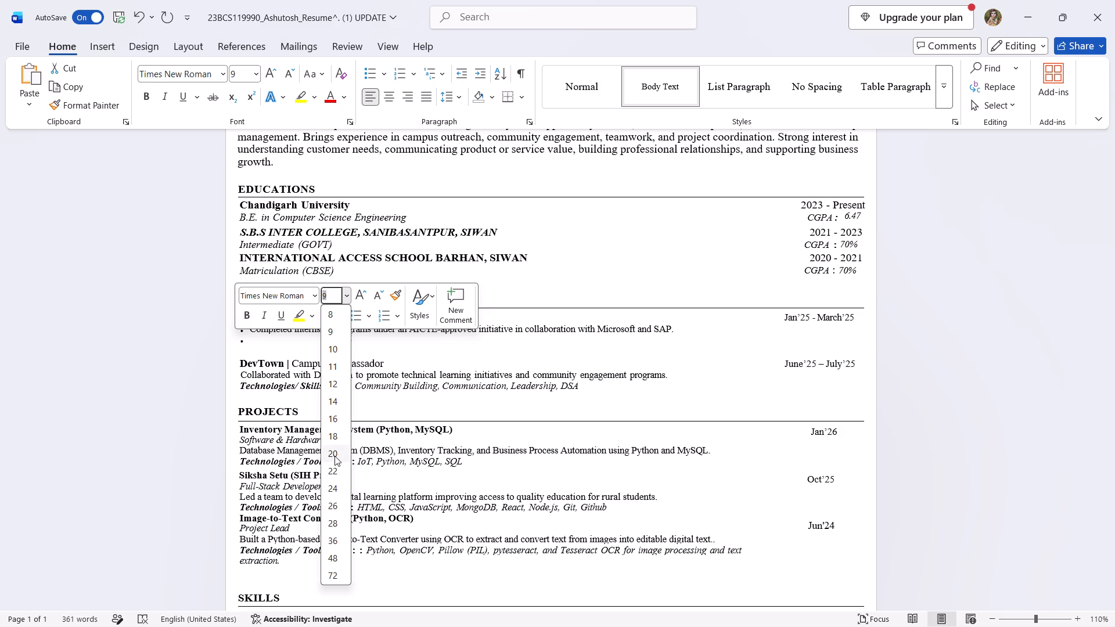
{"action": "left_click", "coordinate": [334, 456]}
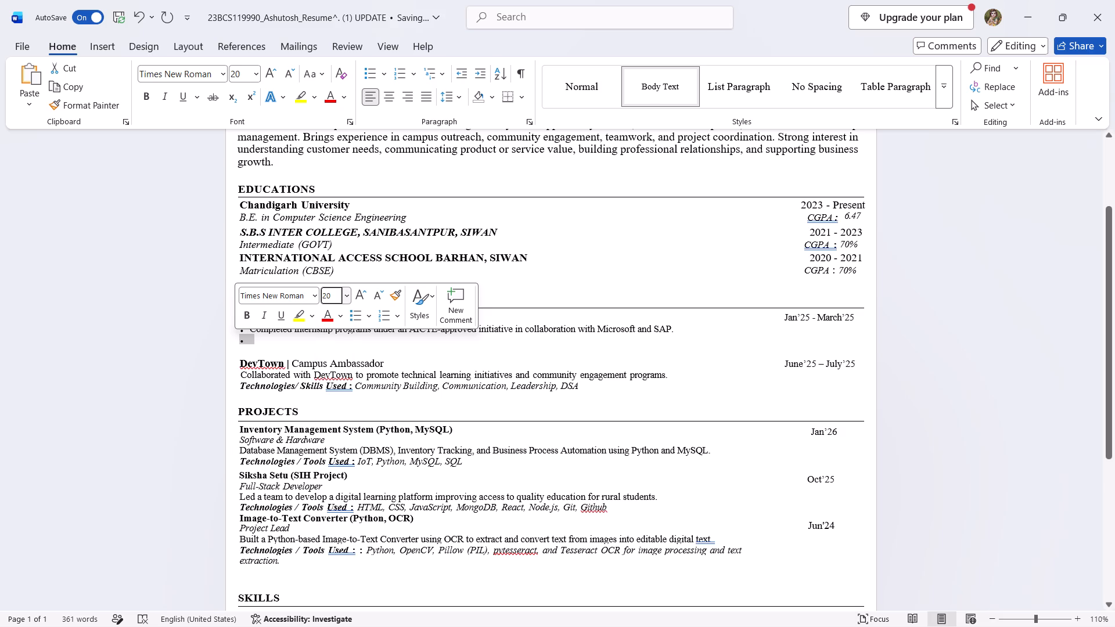
{"action": "left_click", "coordinate": [251, 345]}
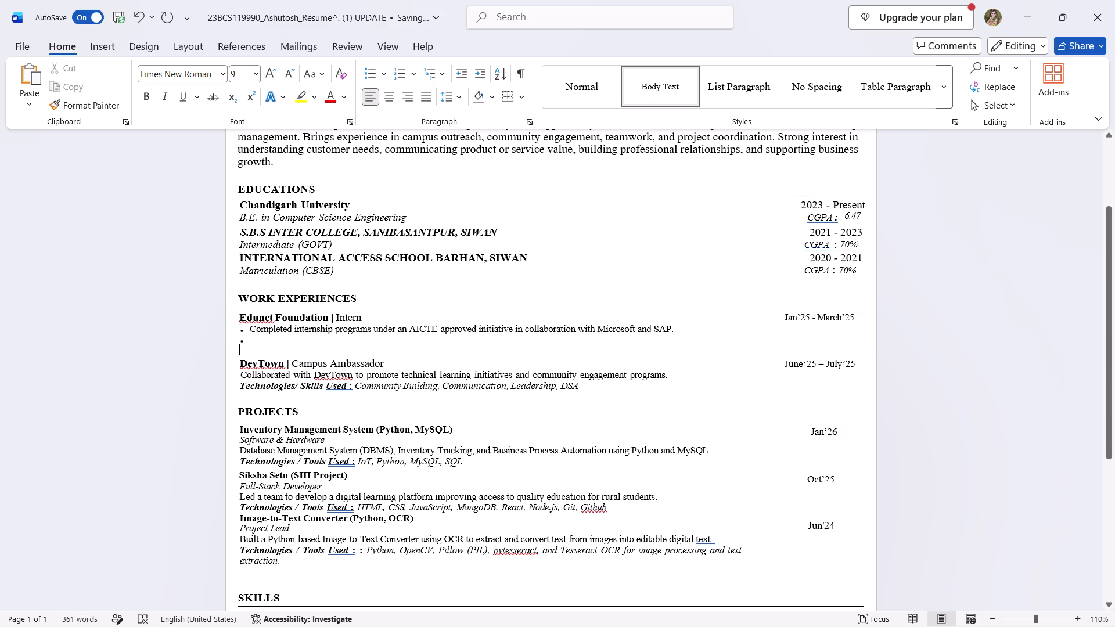
{"action": "left_click", "coordinate": [254, 334]}
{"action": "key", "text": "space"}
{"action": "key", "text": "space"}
{"action": "key", "text": "BackSpace"}
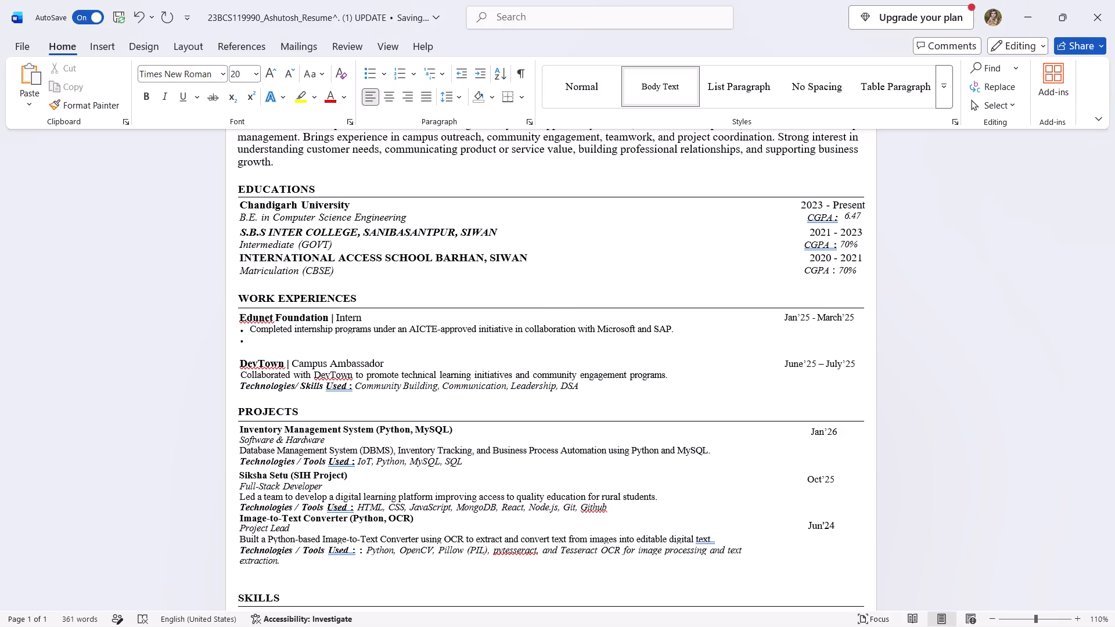
Copy "Worked with web technologies and collaborated on assigned learning tasks" from the Chrome PDF to the second Edunet bullet in Word.
{"action": "scroll", "coordinate": [254, 334], "scroll_direction": "up", "scroll_amount": 2}
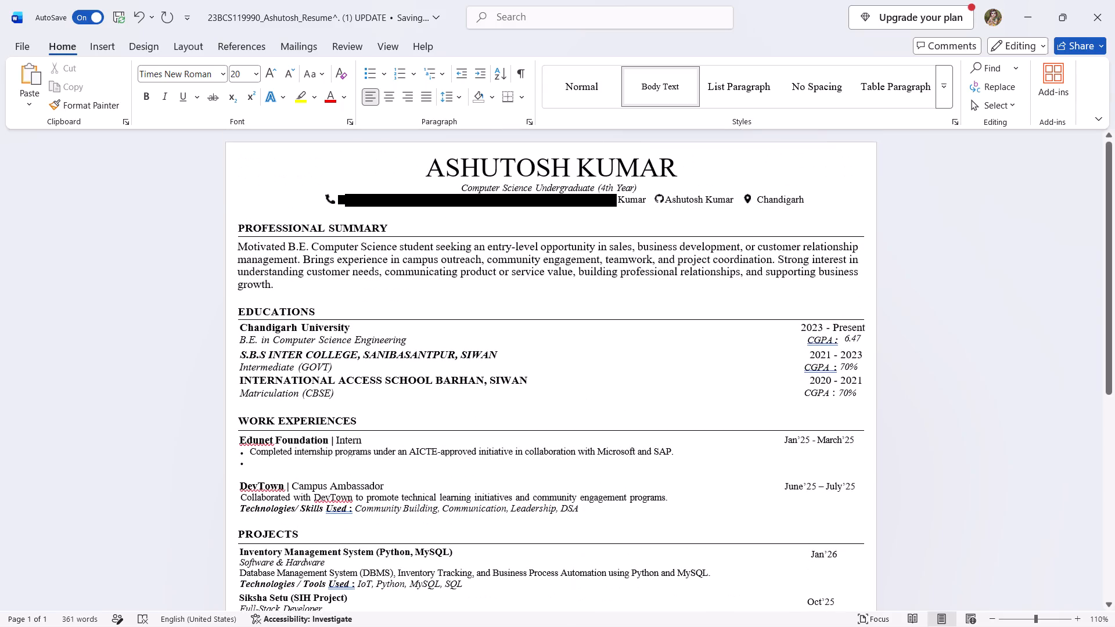
{"action": "scroll", "coordinate": [254, 334], "scroll_direction": "up", "scroll_amount": 1}
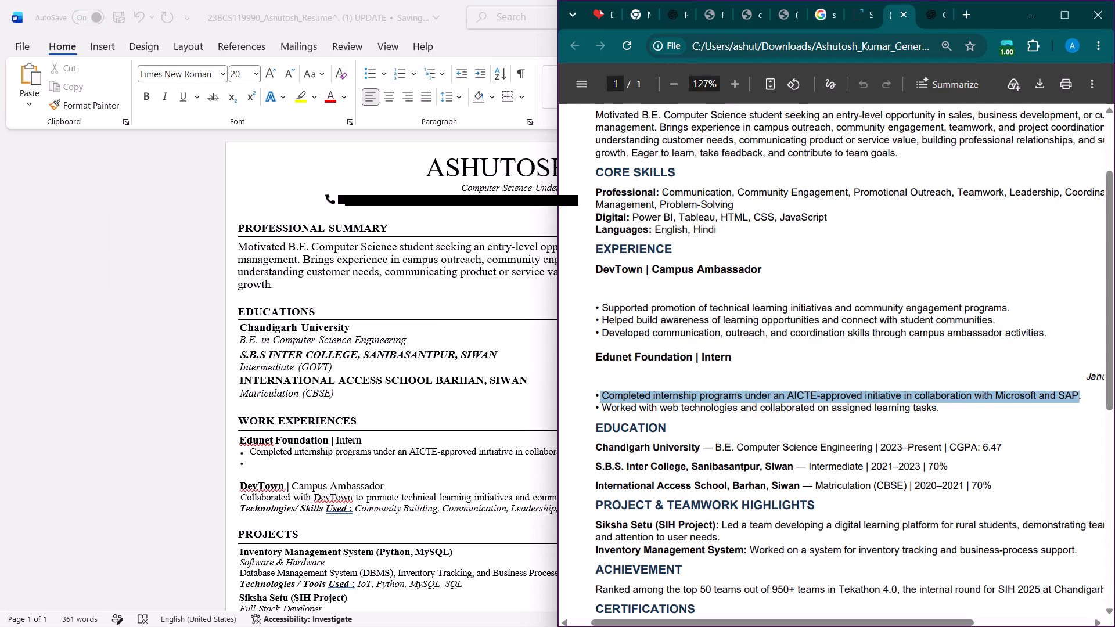
{"action": "left_click_drag", "start_coordinate": [938, 411], "coordinate": [646, 430]}
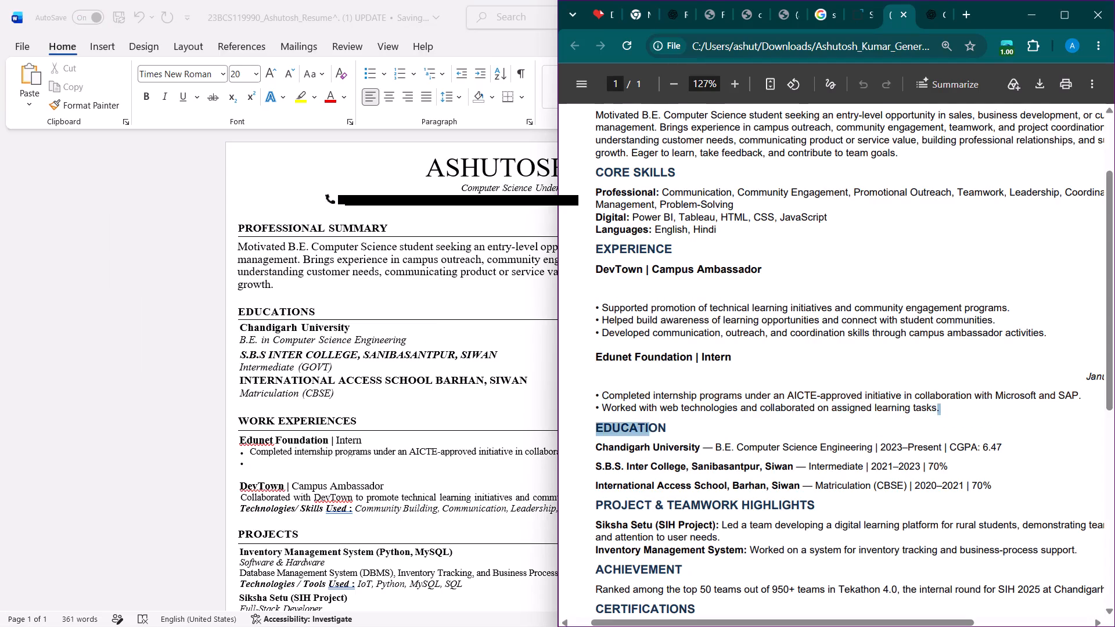
{"action": "left_click_drag", "start_coordinate": [646, 430], "coordinate": [606, 405]}
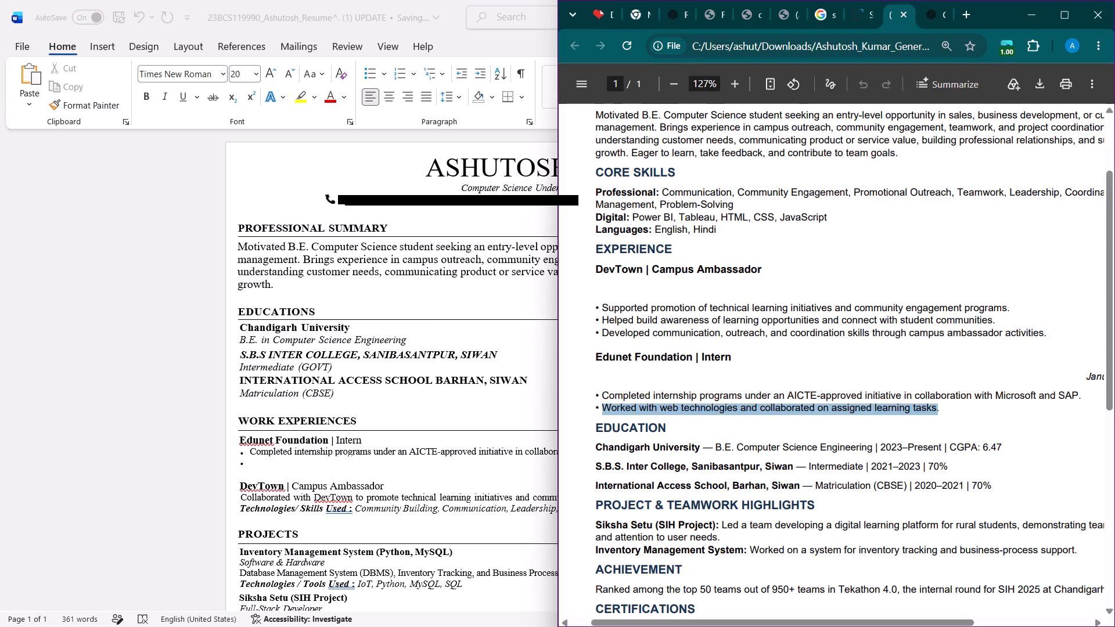
{"action": "key", "text": "ctrl+c"}
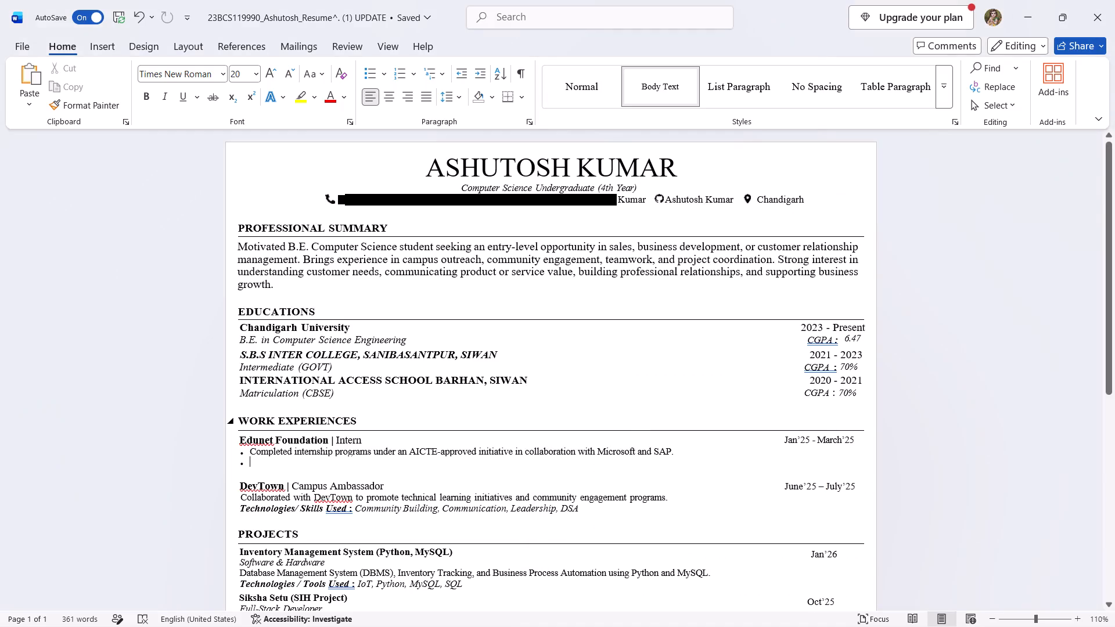
{"action": "key", "text": "ctrl+v"}
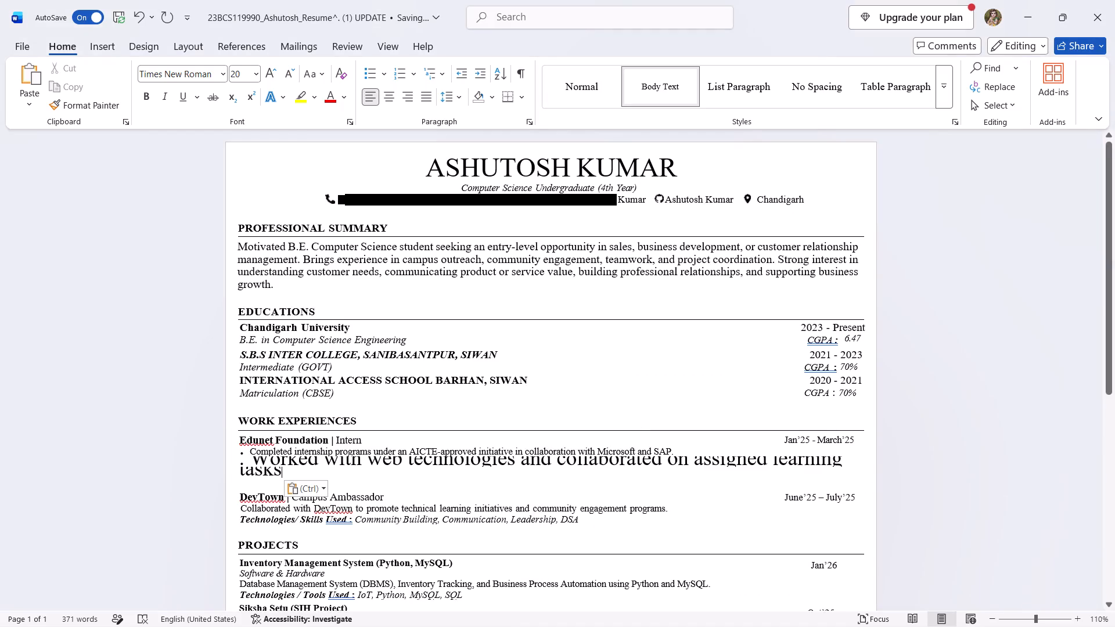
Set the second Edunet bullet's text, excluding its leading period, to font size 9.
{"action": "left_click_drag", "start_coordinate": [289, 470], "coordinate": [264, 460]}
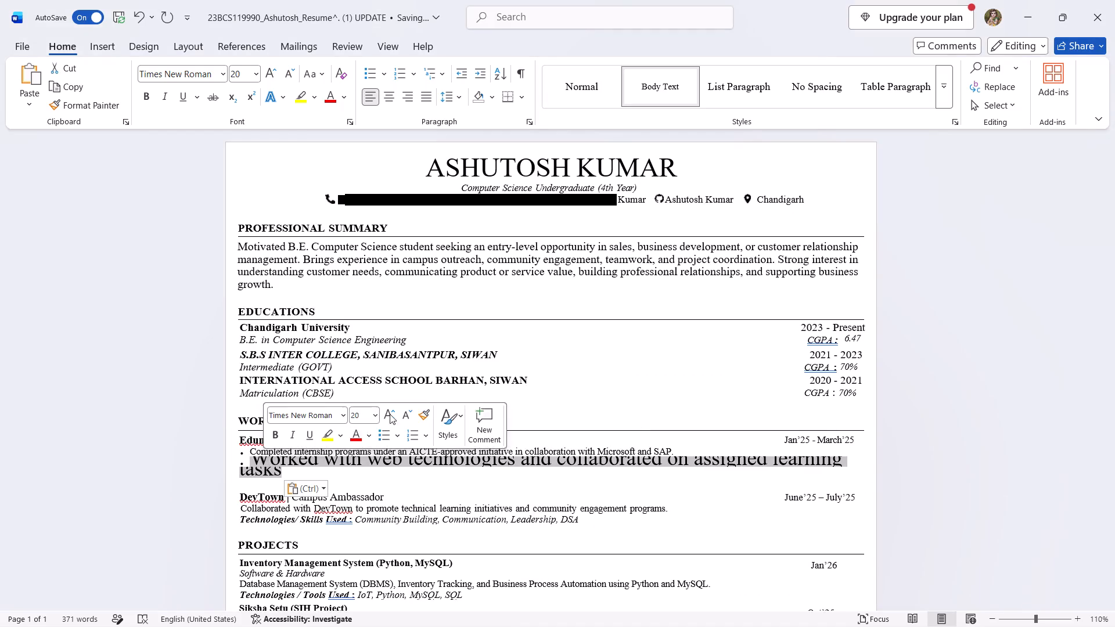
{"action": "left_click", "coordinate": [377, 416]}
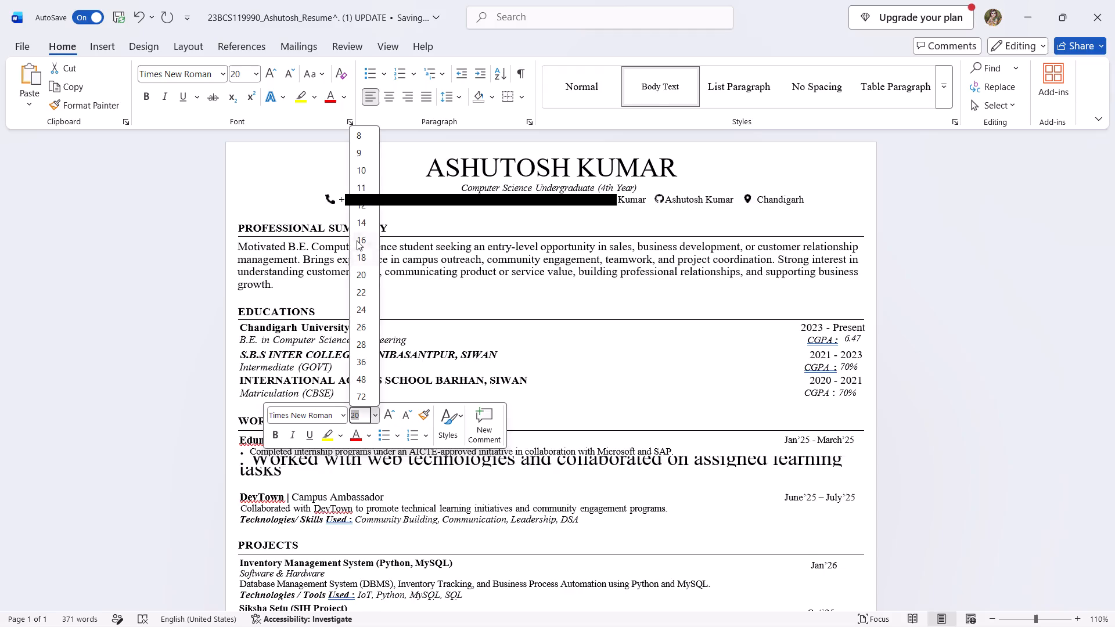
{"action": "left_click", "coordinate": [362, 158]}
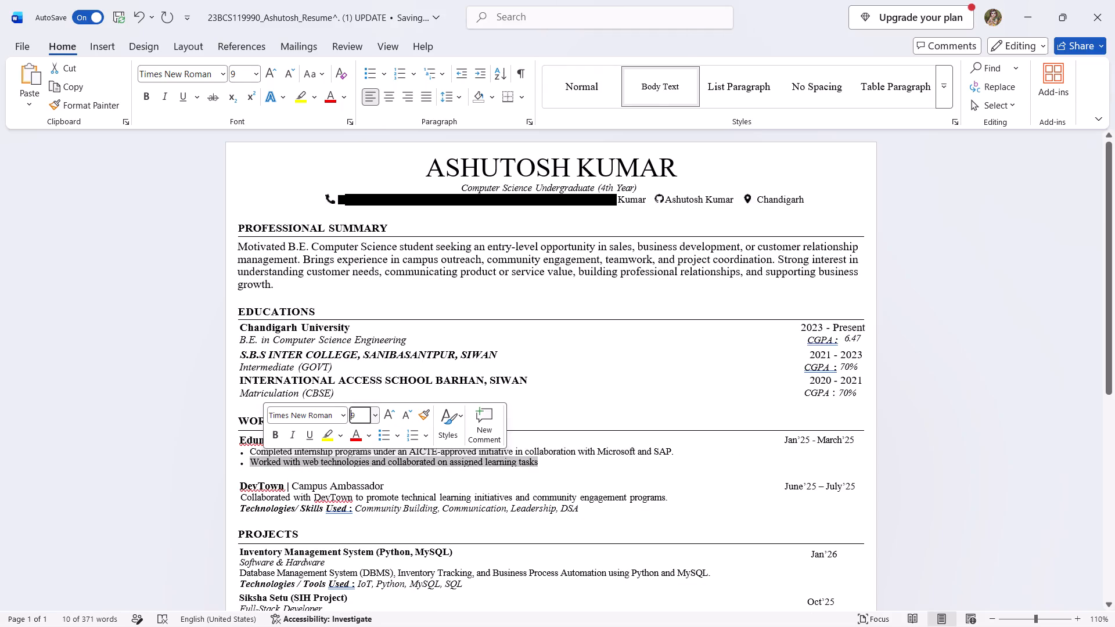
{"action": "left_click", "coordinate": [548, 464]}
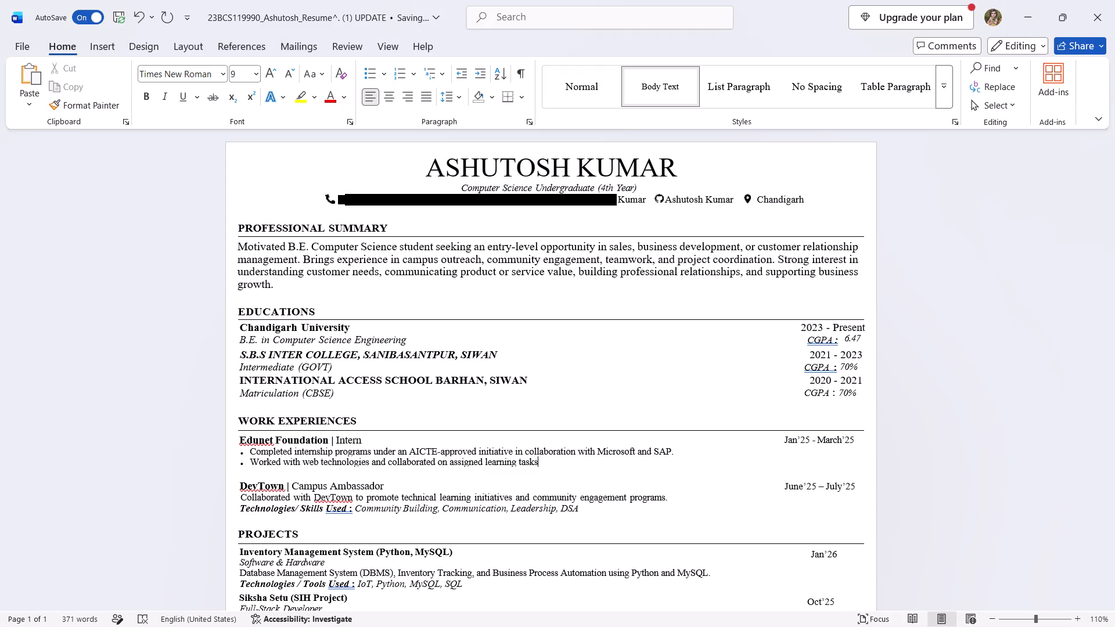
Look over the resume sections below the Edunet entry, from DevTown through Projects and Skills.
{"action": "scroll", "coordinate": [548, 464], "scroll_direction": "down", "scroll_amount": 1}
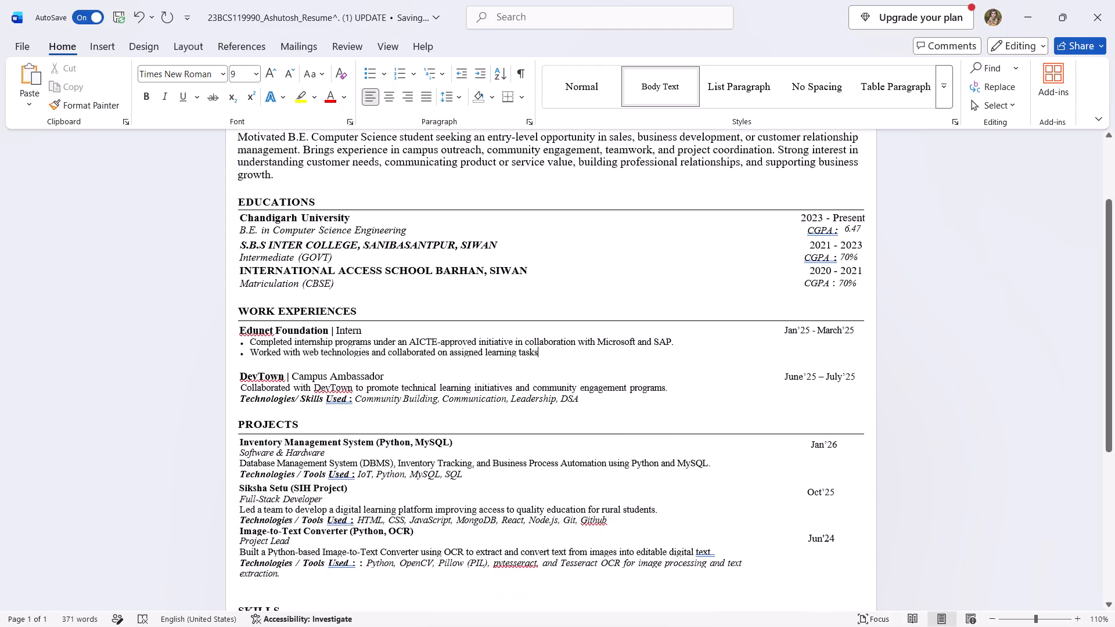
{"action": "scroll", "coordinate": [548, 464], "scroll_direction": "down", "scroll_amount": 1}
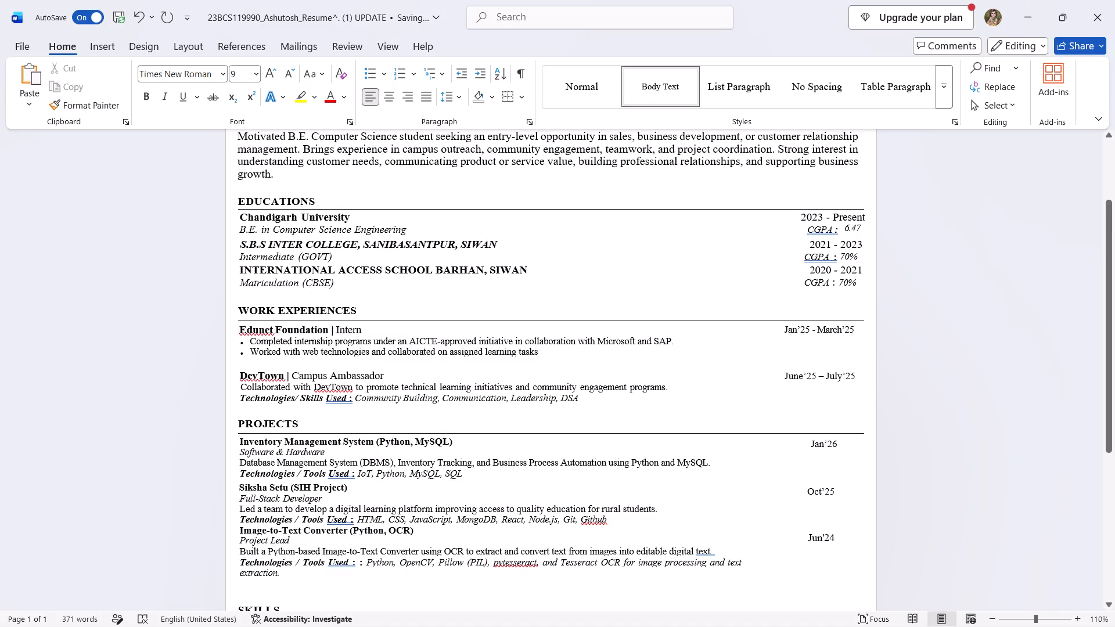
{"action": "scroll", "coordinate": [402, 384], "scroll_direction": "right", "scroll_amount": 1}
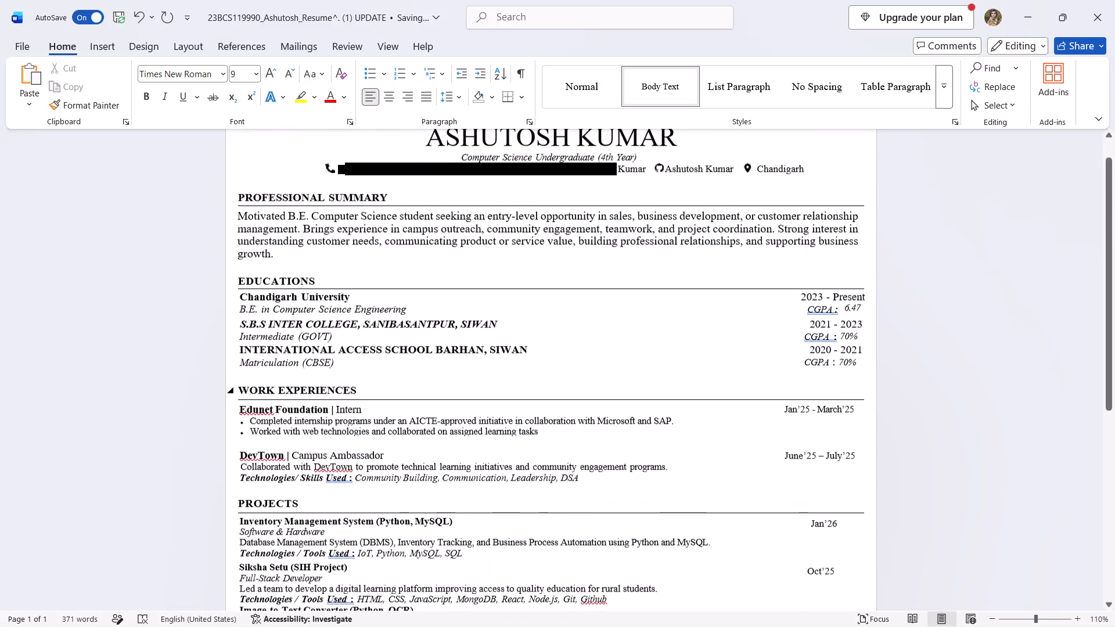
{"action": "scroll", "coordinate": [402, 384], "scroll_direction": "right", "scroll_amount": 1}
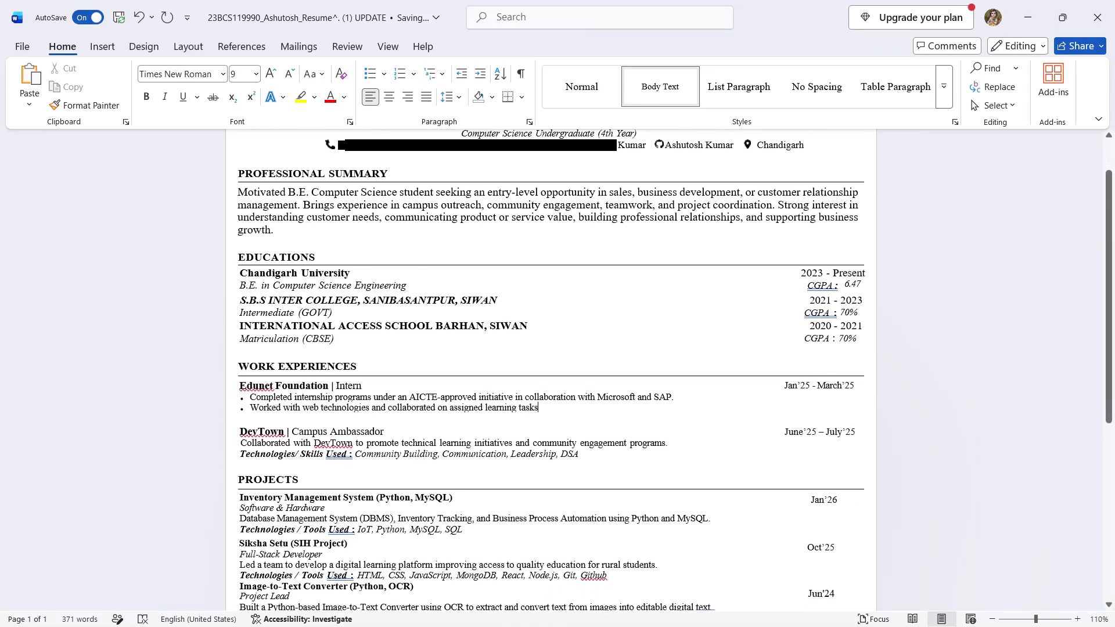
{"action": "scroll", "coordinate": [402, 384], "scroll_direction": "down", "scroll_amount": 1}
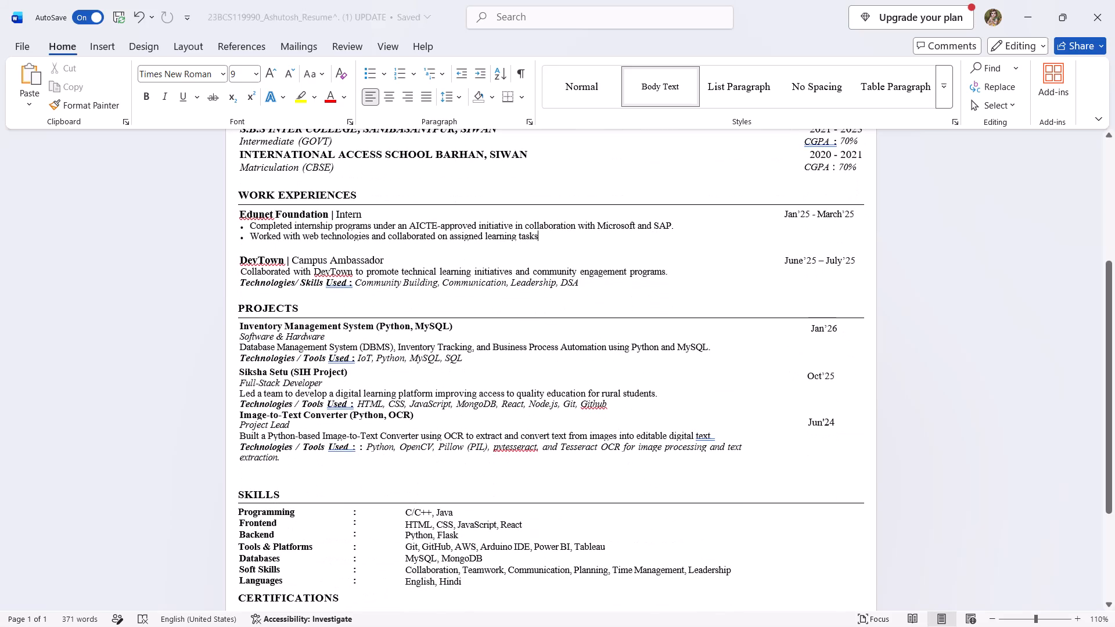
{"action": "scroll", "coordinate": [402, 384], "scroll_direction": "down", "scroll_amount": 3}
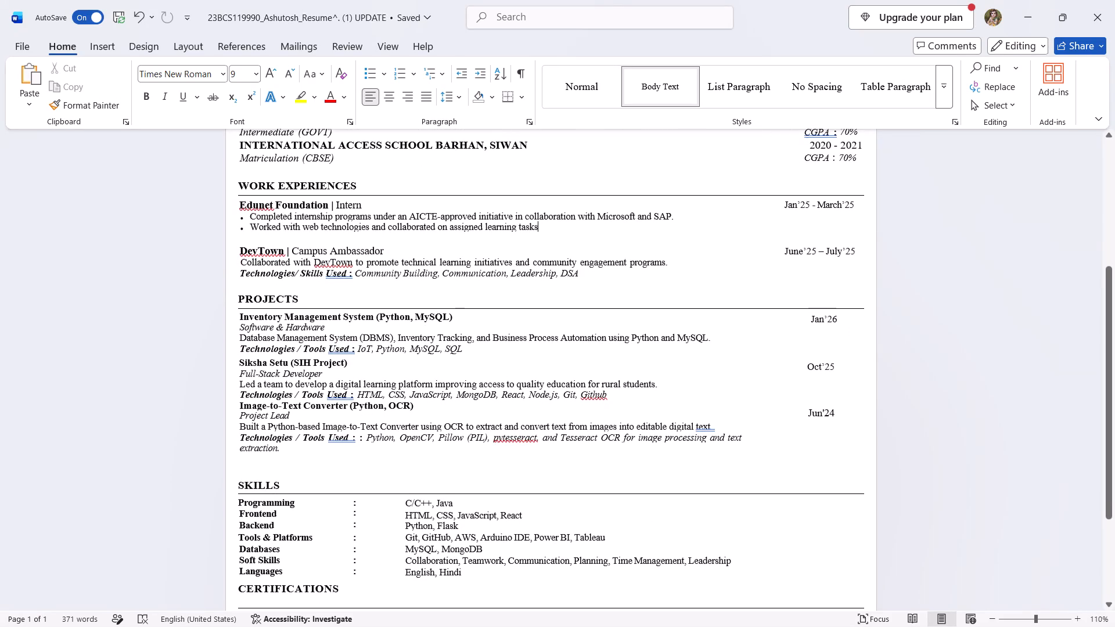
{"action": "scroll", "coordinate": [402, 384], "scroll_direction": "down", "scroll_amount": 1}
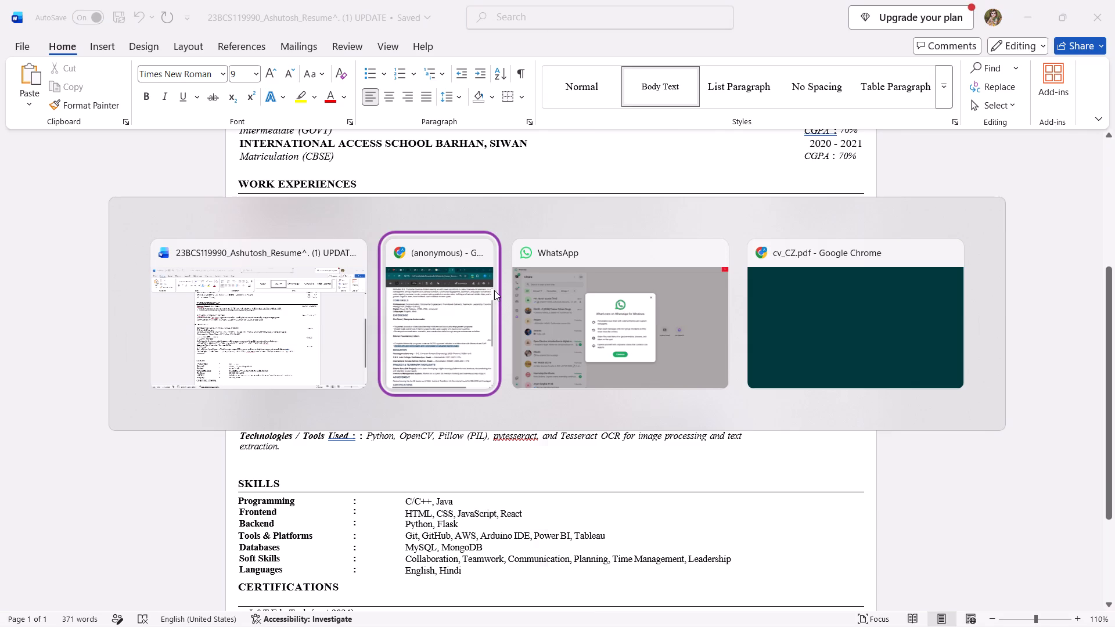
Switch to the sales PDF in Chrome and copy all three bullets under DevTown | Campus Ambassador.
{"action": "scroll", "coordinate": [625, 320], "scroll_direction": "down", "scroll_amount": 1}
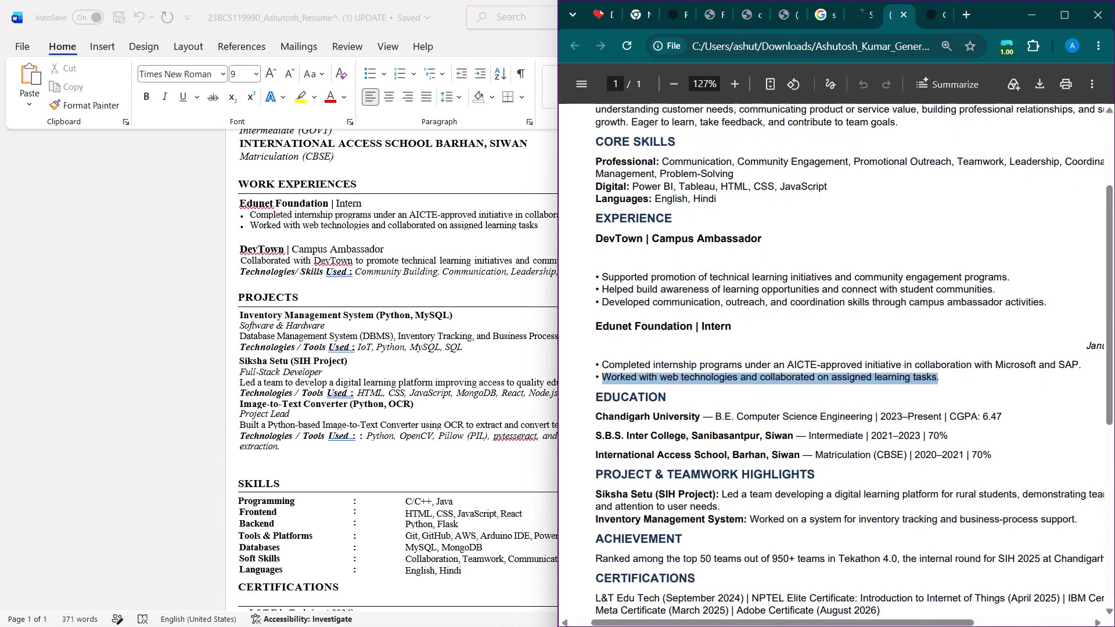
{"action": "scroll", "coordinate": [625, 320], "scroll_direction": "down", "scroll_amount": 1}
{"action": "scroll", "coordinate": [625, 320], "scroll_direction": "up", "scroll_amount": 1}
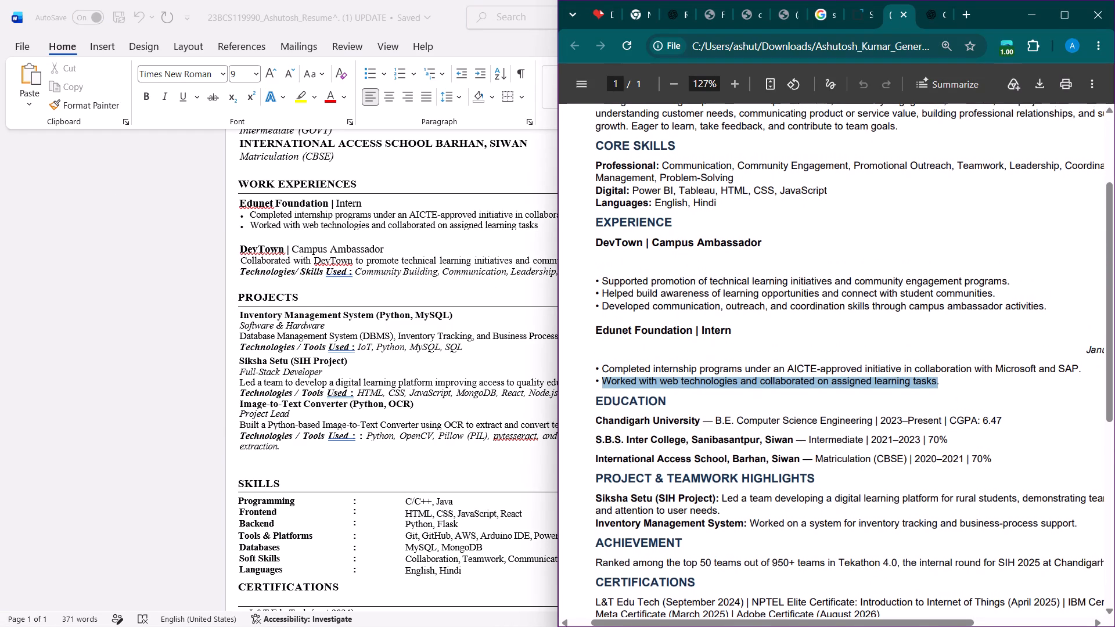
{"action": "scroll", "coordinate": [625, 320], "scroll_direction": "up", "scroll_amount": 1}
{"action": "left_click_drag", "start_coordinate": [1013, 283], "coordinate": [645, 274]}
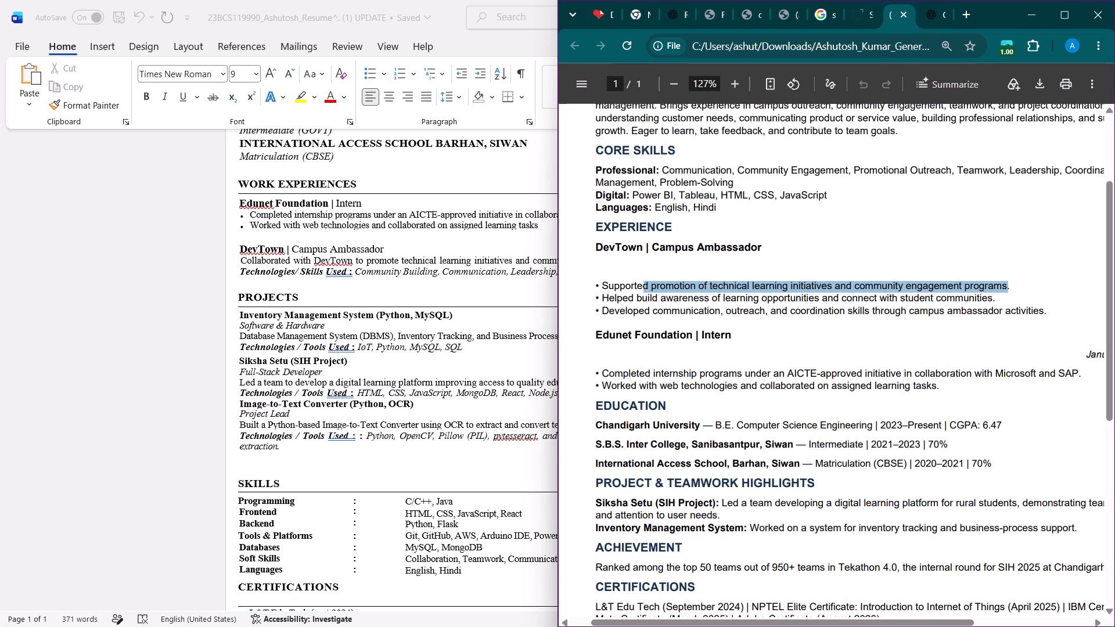
{"action": "left_click_drag", "start_coordinate": [645, 274], "coordinate": [604, 279]}
{"action": "left_click_drag", "start_coordinate": [604, 279], "coordinate": [596, 296]}
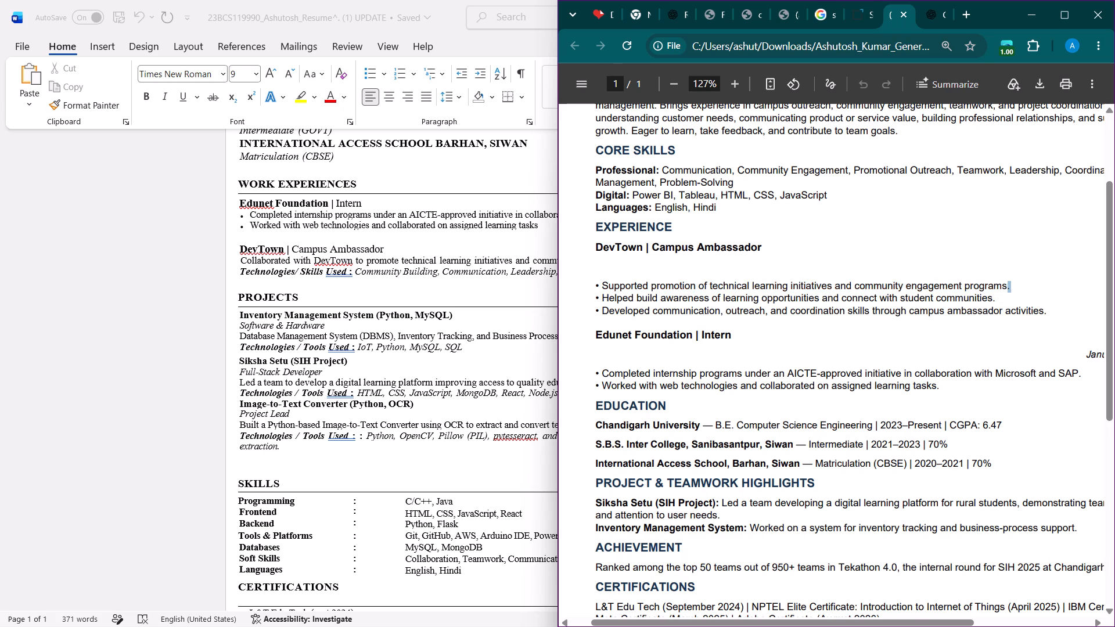
{"action": "left_click_drag", "start_coordinate": [596, 296], "coordinate": [602, 287]}
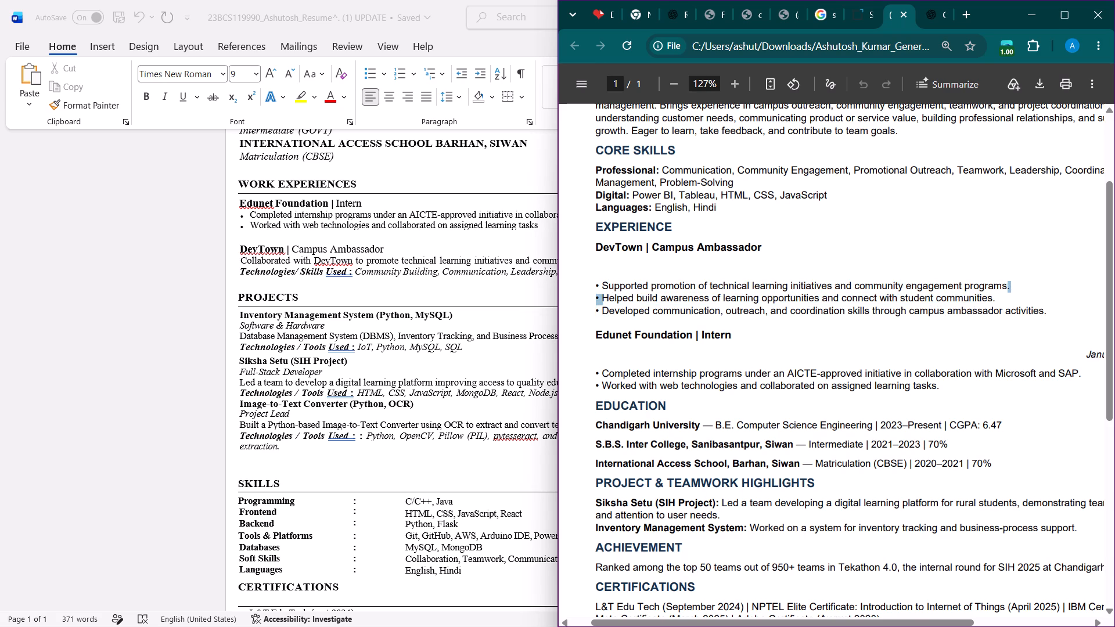
{"action": "left_click", "coordinate": [580, 286]}
{"action": "left_click_drag", "start_coordinate": [593, 284], "coordinate": [733, 302]}
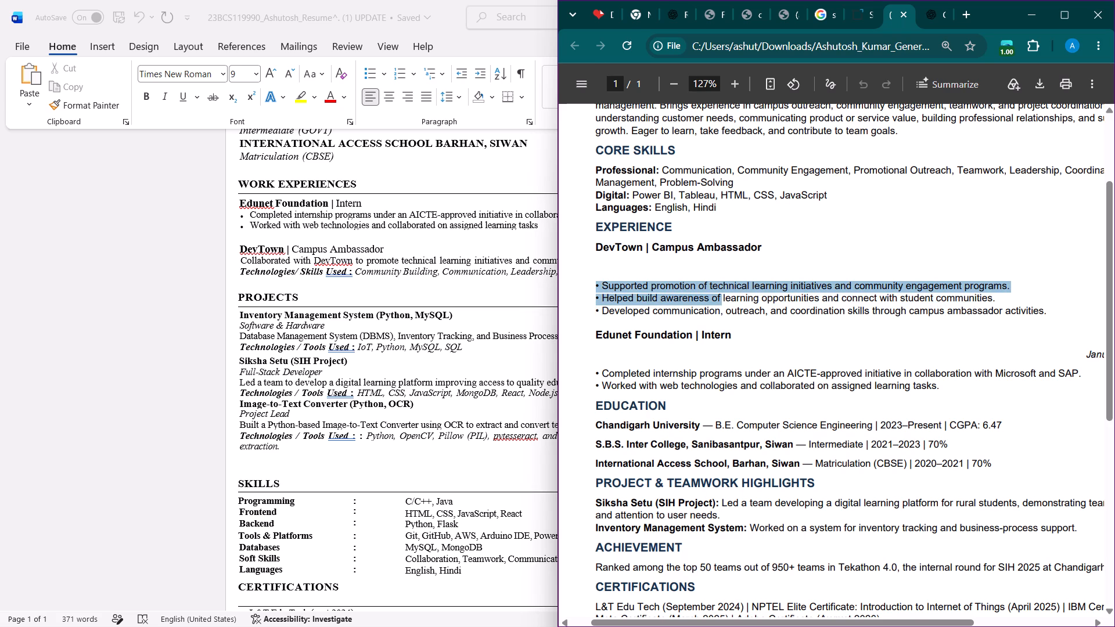
{"action": "left_click_drag", "start_coordinate": [733, 302], "coordinate": [1002, 320]}
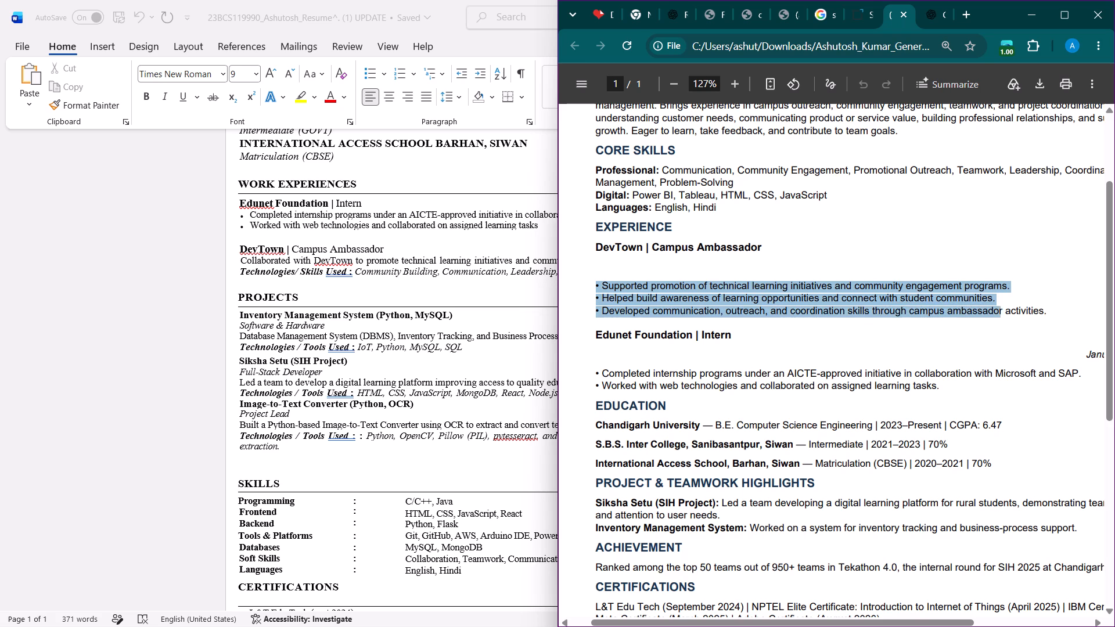
{"action": "left_click_drag", "start_coordinate": [1002, 320], "coordinate": [1046, 315]}
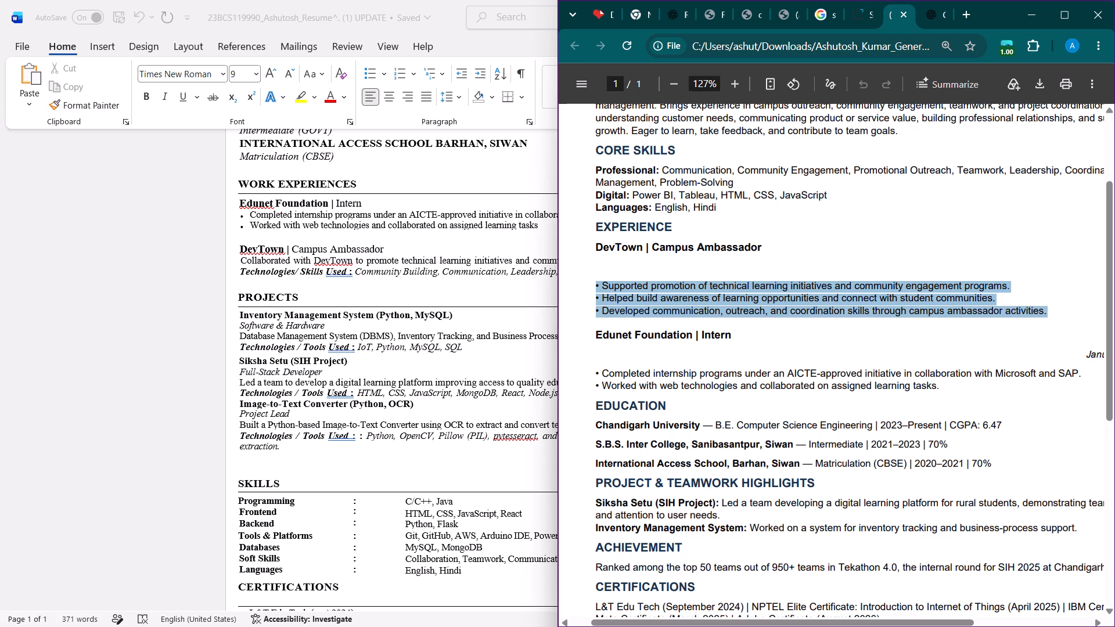
{"action": "key", "text": "ctrl+c"}
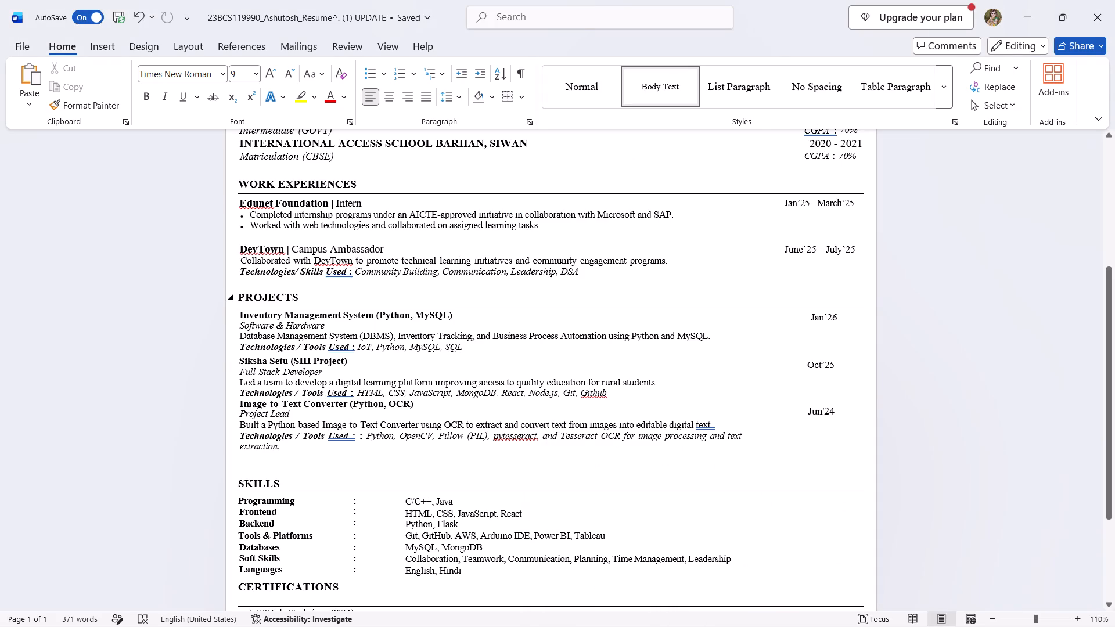
In the Word resume, delete the DevTown description and its Technologies/Skills Used line, keeping the heading.
{"action": "left_click", "coordinate": [581, 272]}
{"action": "key", "text": "BackSpace"}
{"action": "key", "text": "BackSpace"}
{"action": "key", "text": "BackSpace"}
{"action": "key", "text": "BackSpace"}
{"action": "key", "text": "BackSpace"}
{"action": "key", "text": "BackSpace"}
{"action": "key", "text": "BackSpace"}
{"action": "key", "text": "BackSpace"}
{"action": "key", "text": "BackSpace"}
{"action": "key", "text": "BackSpace"}
{"action": "key", "text": "BackSpace"}
{"action": "key", "text": "BackSpace"}
{"action": "key", "text": "BackSpace"}
{"action": "key", "text": "BackSpace"}
{"action": "key", "text": "BackSpace"}
{"action": "key", "text": "BackSpace"}
{"action": "key", "text": "BackSpace"}
{"action": "key", "text": "BackSpace"}
{"action": "key", "text": "BackSpace"}
{"action": "key", "text": "BackSpace"}
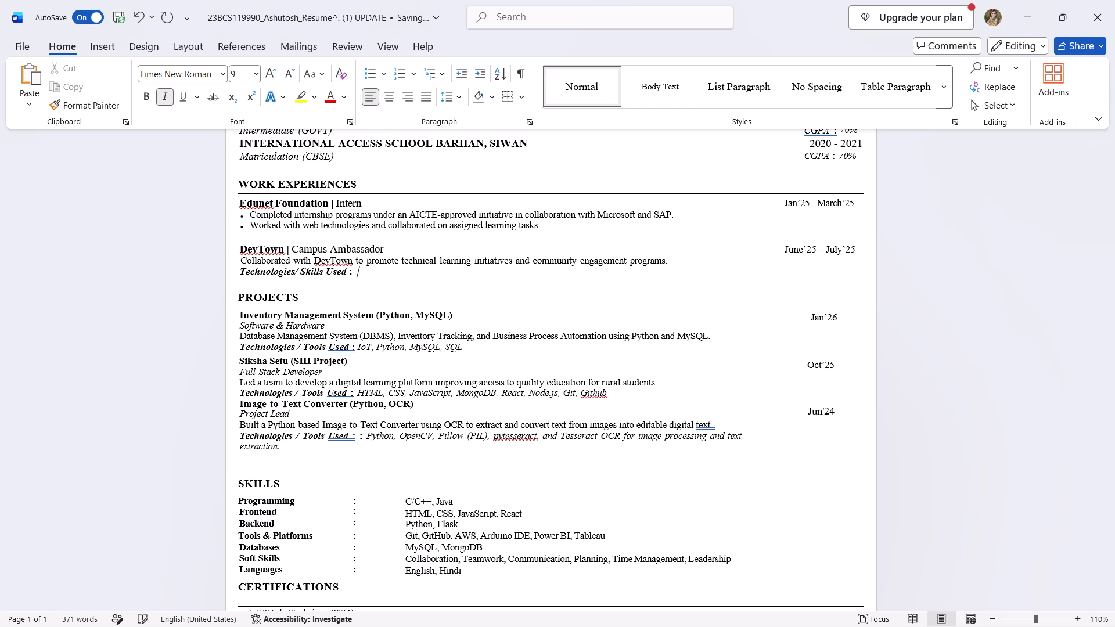
{"action": "key", "text": "BackSpace"}
{"action": "key", "text": "BackSpace"}
{"action": "key", "text": "BackSpace"}
{"action": "key", "text": "BackSpace"}
{"action": "key", "text": "BackSpace"}
{"action": "key", "text": "BackSpace"}
{"action": "key", "text": "BackSpace"}
{"action": "key", "text": "BackSpace"}
{"action": "key", "text": "BackSpace"}
{"action": "key", "text": "BackSpace"}
{"action": "key", "text": "BackSpace"}
{"action": "key", "text": "BackSpace"}
{"action": "key", "text": "BackSpace"}
{"action": "key", "text": "BackSpace"}
{"action": "key", "text": "BackSpace"}
{"action": "key", "text": "BackSpace"}
{"action": "key", "text": "BackSpace"}
{"action": "key", "text": "BackSpace"}
{"action": "key", "text": "BackSpace"}
{"action": "key", "text": "BackSpace"}
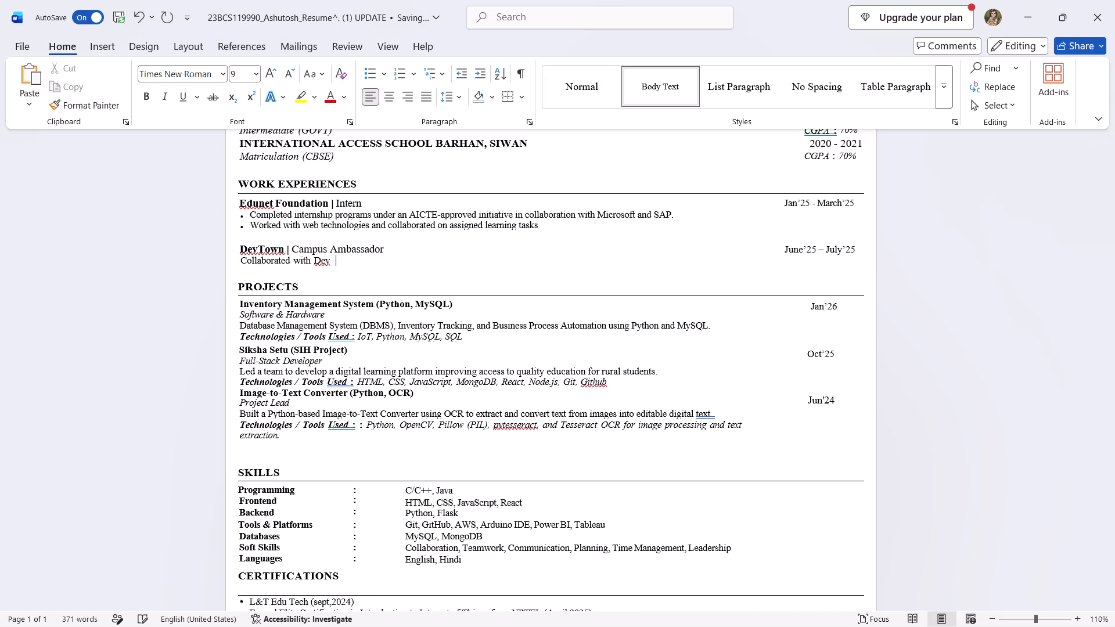
{"action": "key", "text": "BackSpace"}
{"action": "key", "text": "BackSpace"}
{"action": "key", "text": "BackSpace"}
{"action": "key", "text": "BackSpace"}
{"action": "key", "text": "BackSpace"}
{"action": "key", "text": "BackSpace"}
{"action": "key", "text": "BackSpace"}
{"action": "key", "text": "BackSpace"}
{"action": "key", "text": "BackSpace"}
{"action": "key", "text": "BackSpace"}
{"action": "key", "text": "BackSpace"}
{"action": "key", "text": "BackSpace"}
{"action": "key", "text": "BackSpace"}
{"action": "key", "text": "BackSpace"}
{"action": "key", "text": "BackSpace"}
{"action": "key", "text": "BackSpace"}
{"action": "key", "text": "BackSpace"}
{"action": "key", "text": "BackSpace"}
{"action": "key", "text": "BackSpace"}
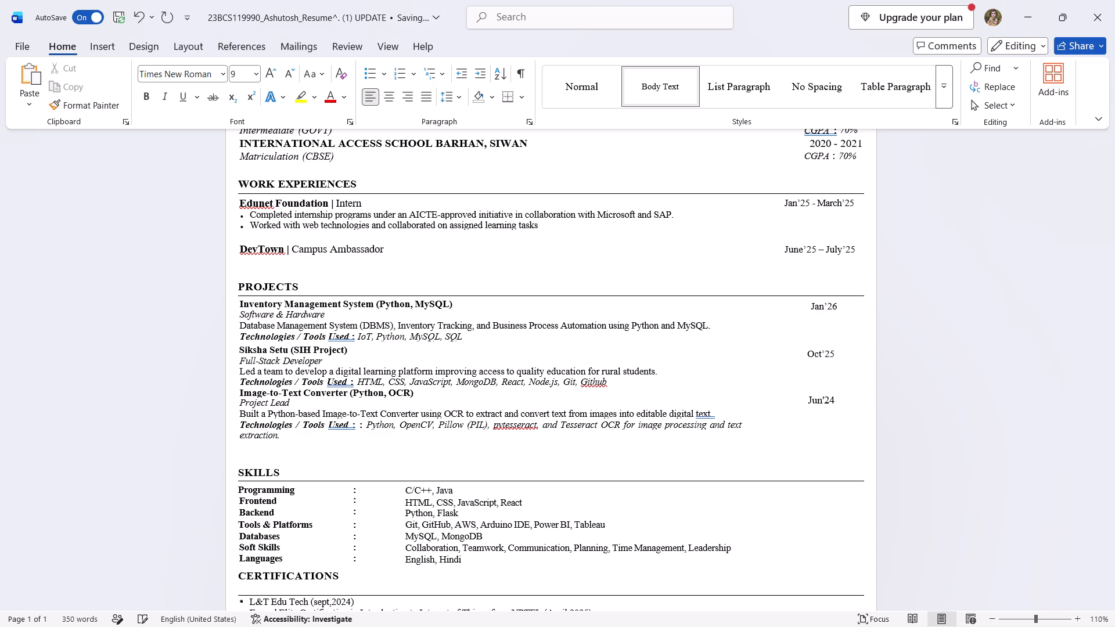
Paste the three copied bullets under the DevTown heading and break them onto separate lines.
{"action": "key", "text": "ctrl+v"}
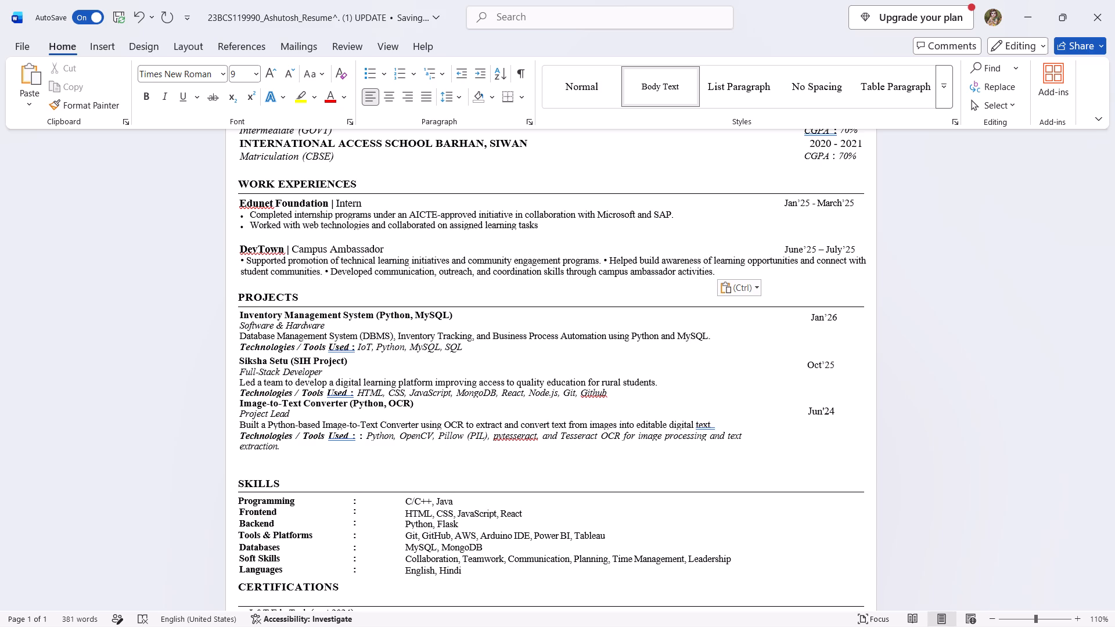
{"action": "left_click", "coordinate": [599, 258]}
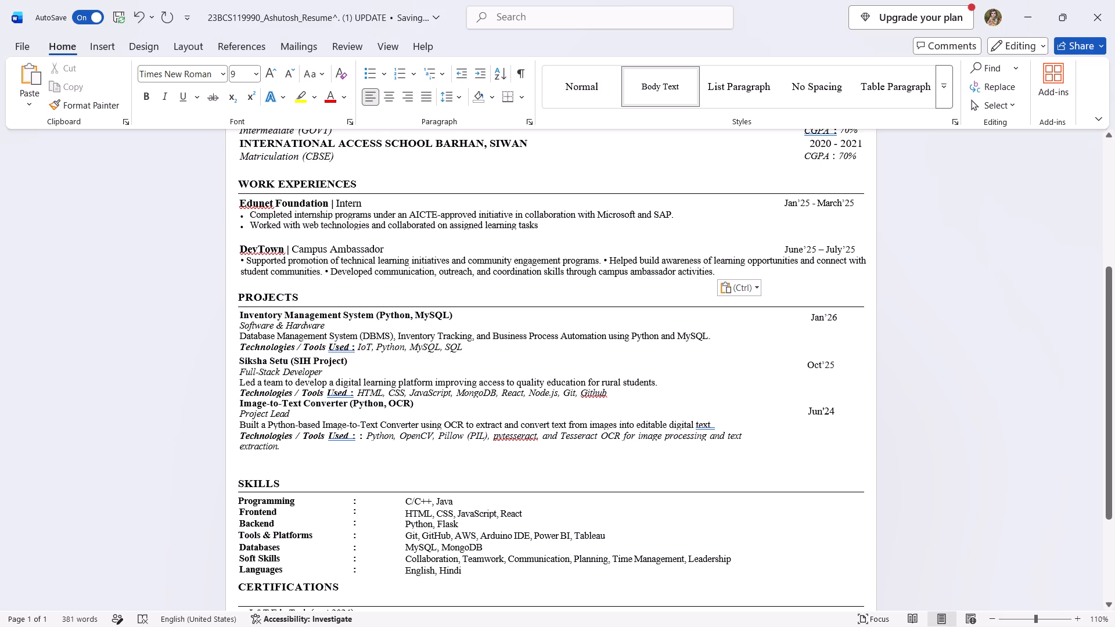
{"action": "key", "text": "Return"}
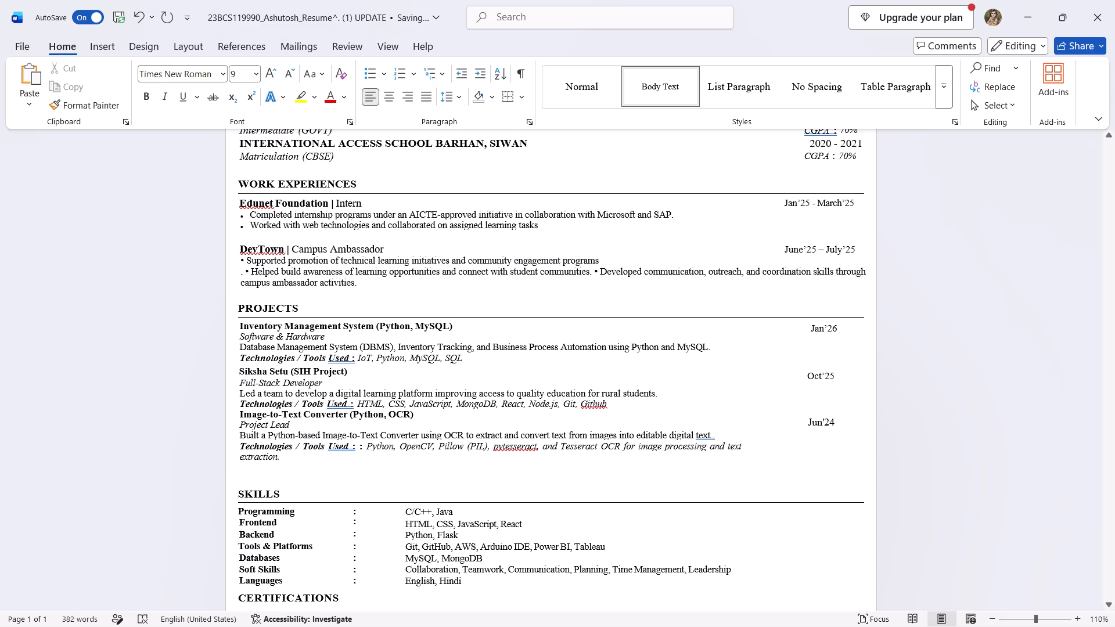
{"action": "left_click", "coordinate": [588, 272]}
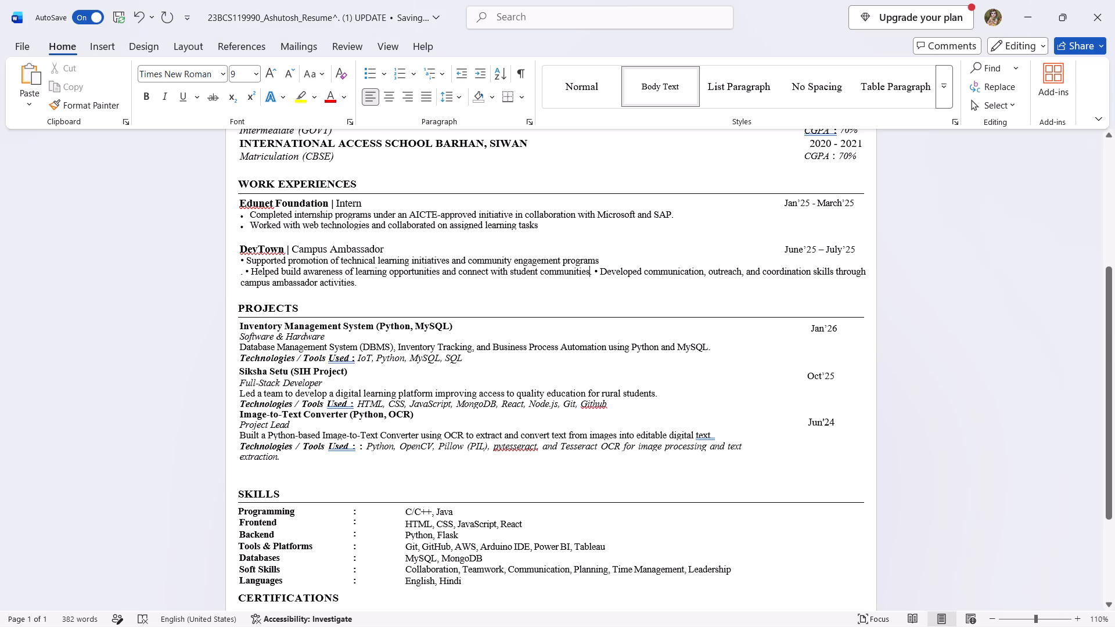
{"action": "key", "text": "Right"}
{"action": "key", "text": "Return"}
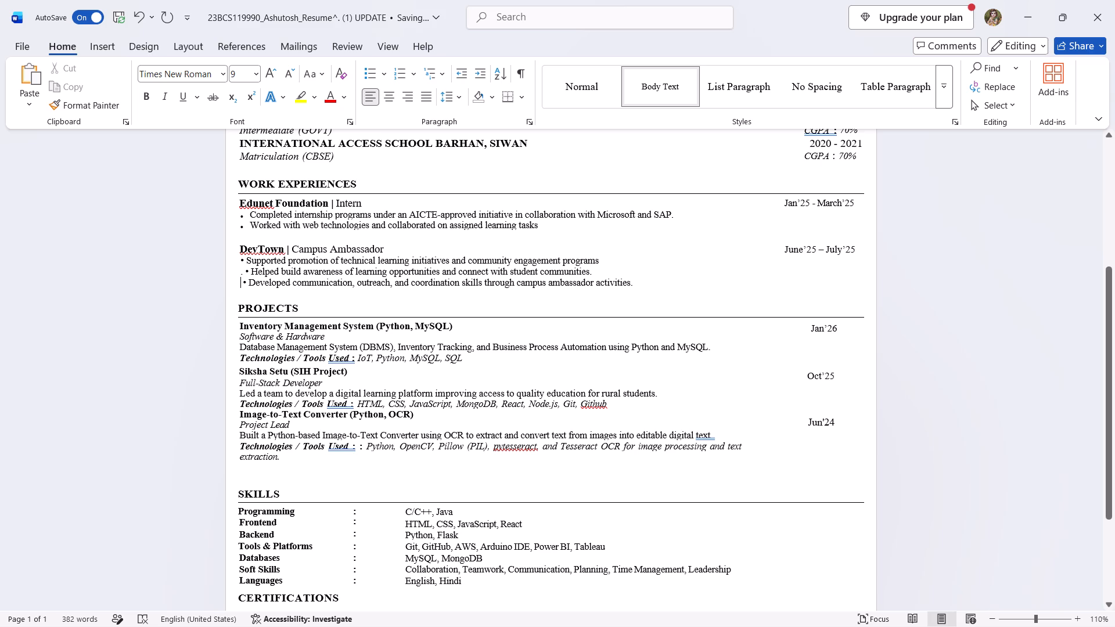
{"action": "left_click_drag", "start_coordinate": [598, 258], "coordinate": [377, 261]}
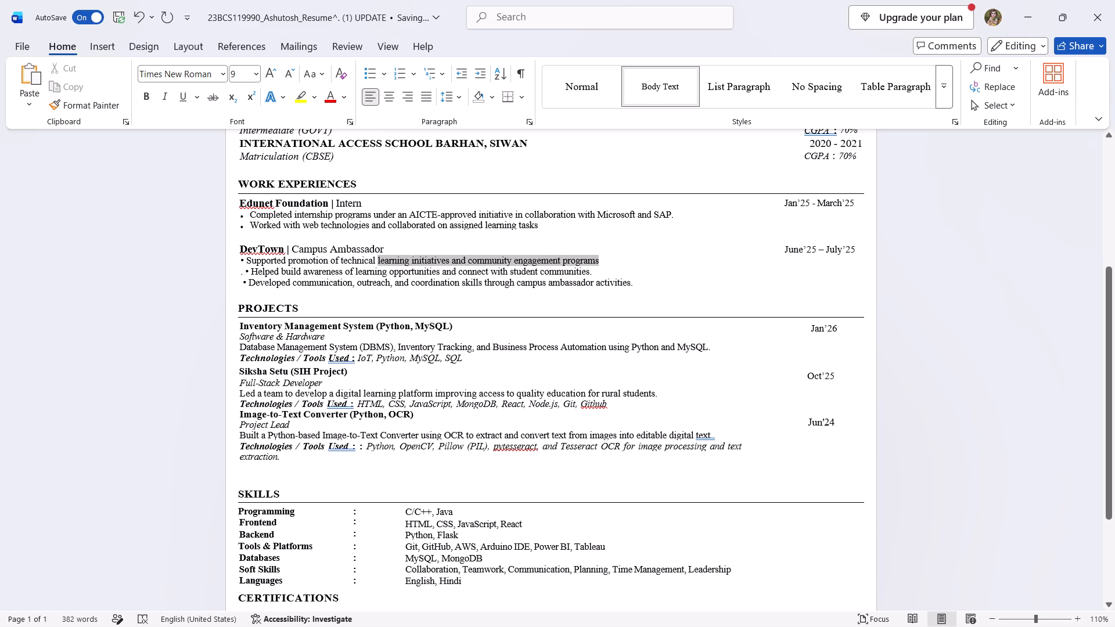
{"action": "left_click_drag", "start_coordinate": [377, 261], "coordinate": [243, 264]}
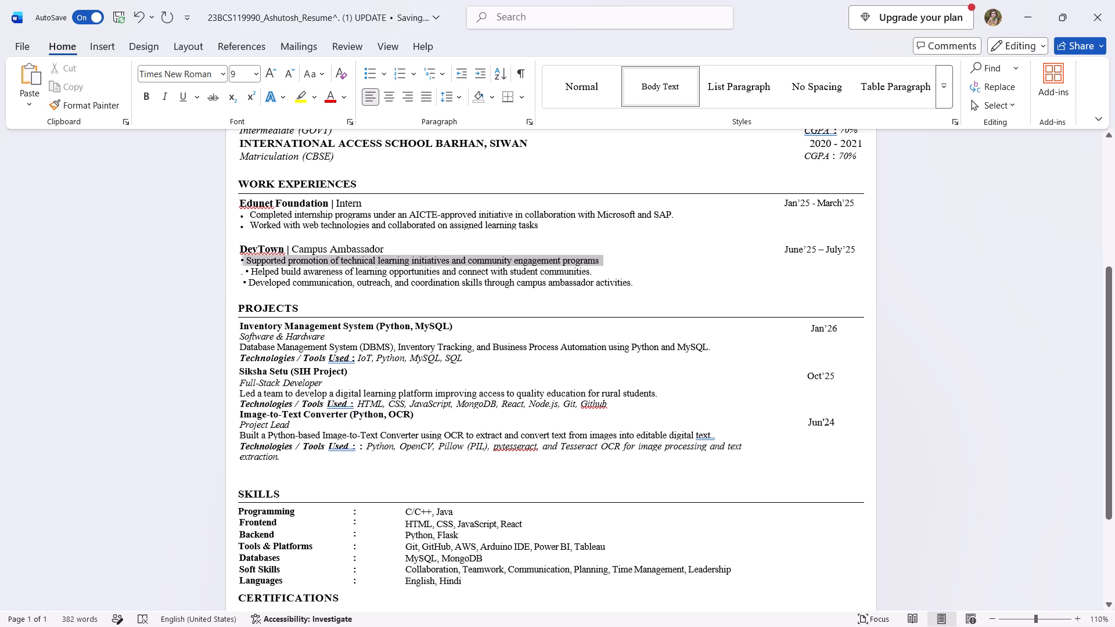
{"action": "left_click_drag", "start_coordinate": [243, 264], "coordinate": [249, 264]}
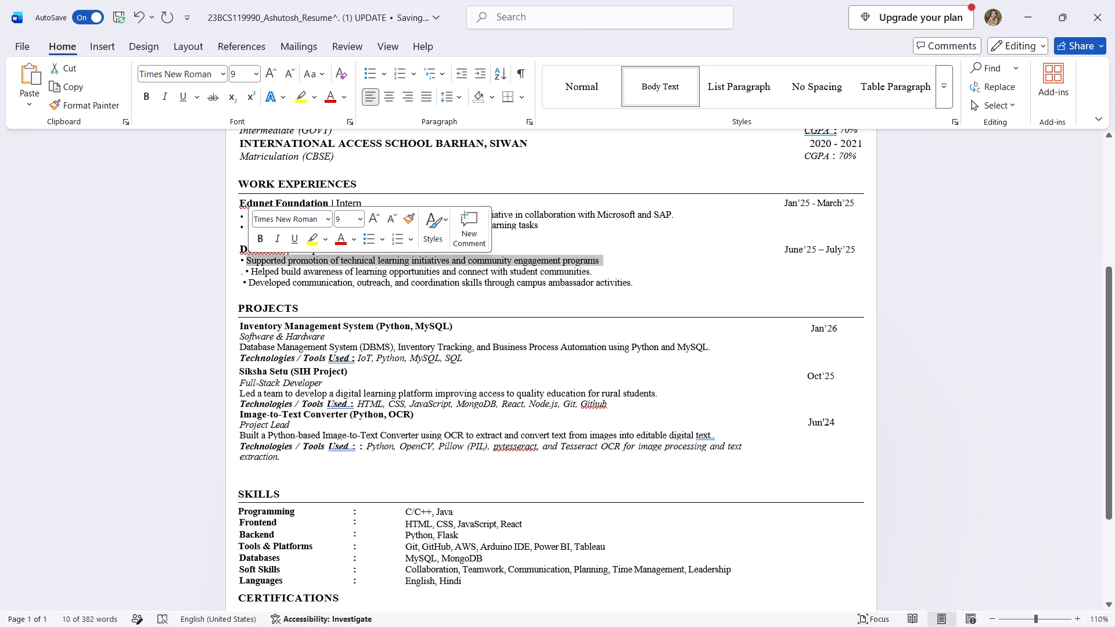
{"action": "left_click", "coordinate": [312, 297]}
Look over the Word resume from the Professional Summary through Awards & Achievements, including the new bullets under Edunet and DevTown.
{"action": "scroll", "coordinate": [312, 297], "scroll_direction": "up", "scroll_amount": 1}
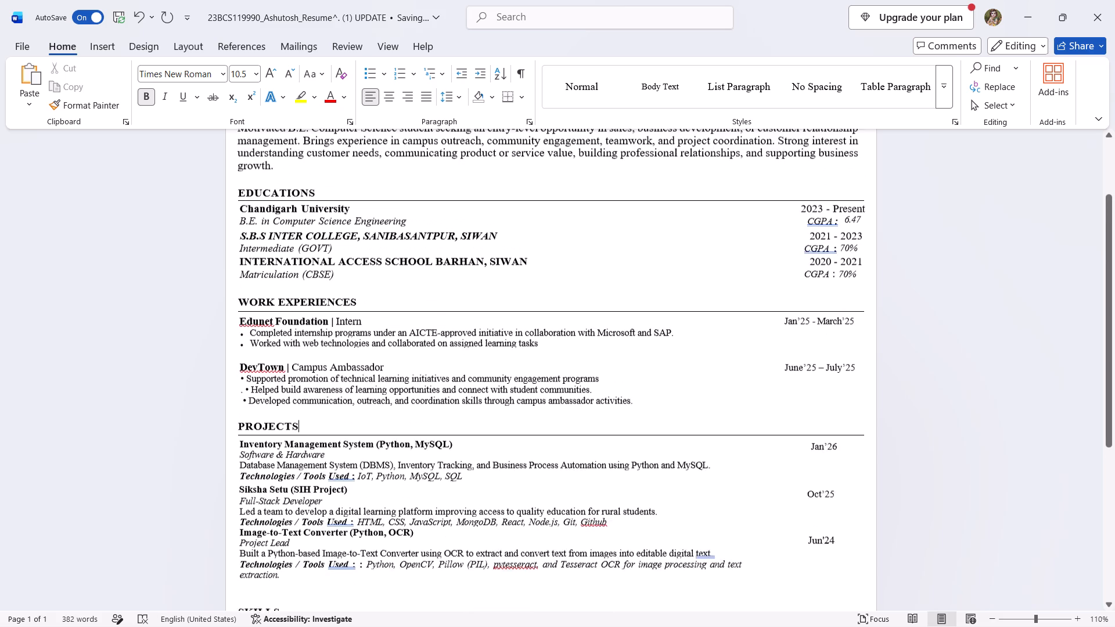
{"action": "scroll", "coordinate": [312, 297], "scroll_direction": "up", "scroll_amount": 2}
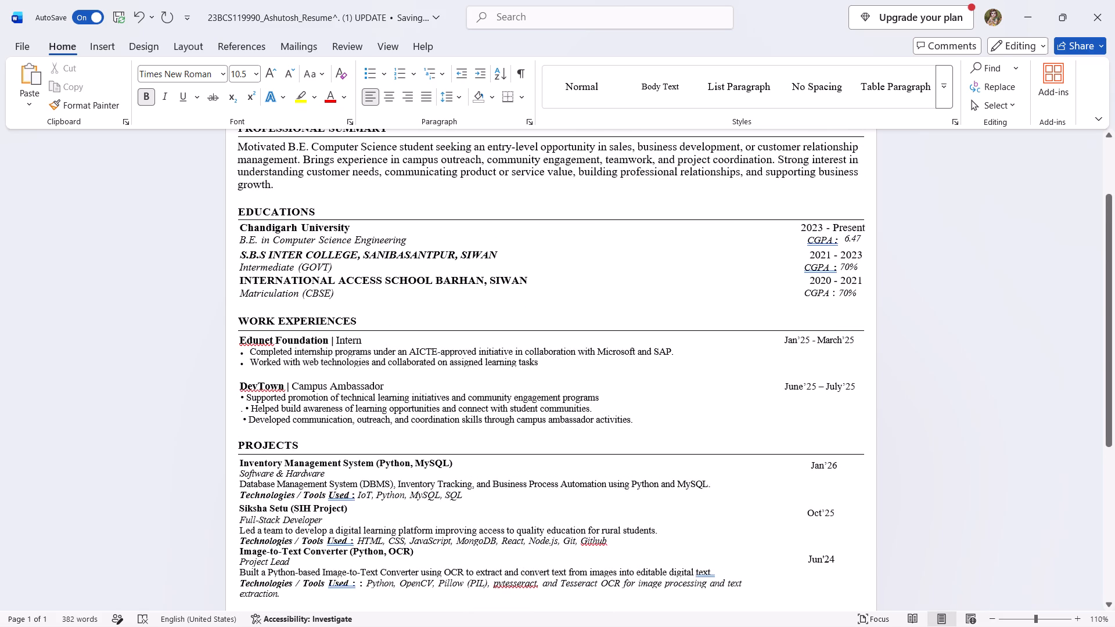
{"action": "scroll", "coordinate": [297, 374], "scroll_direction": "down", "scroll_amount": 1}
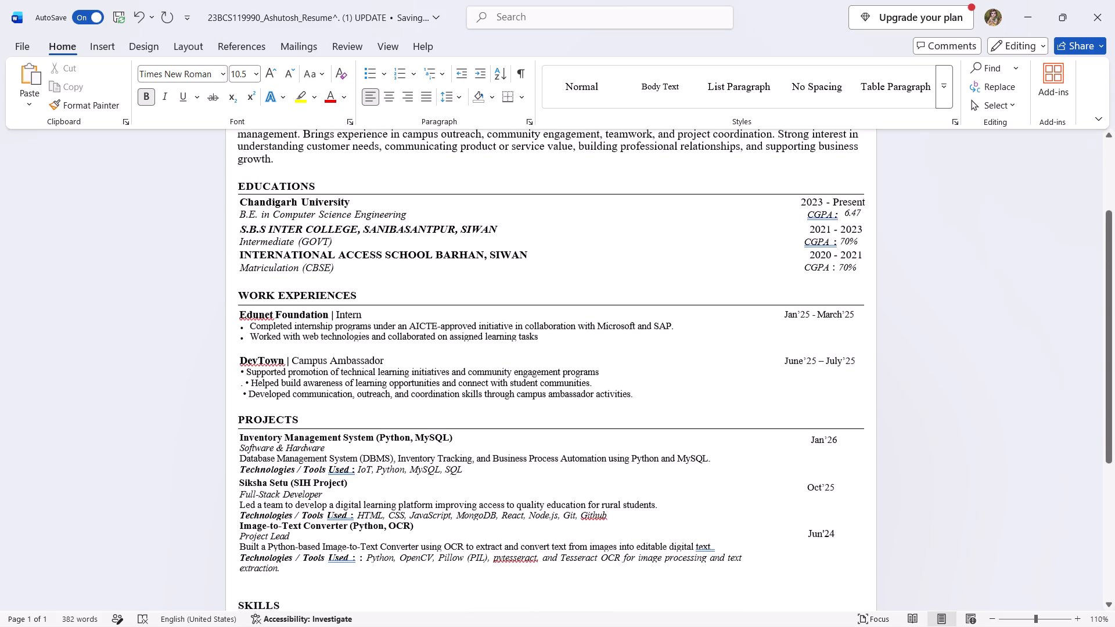
{"action": "scroll", "coordinate": [297, 374], "scroll_direction": "down", "scroll_amount": 1}
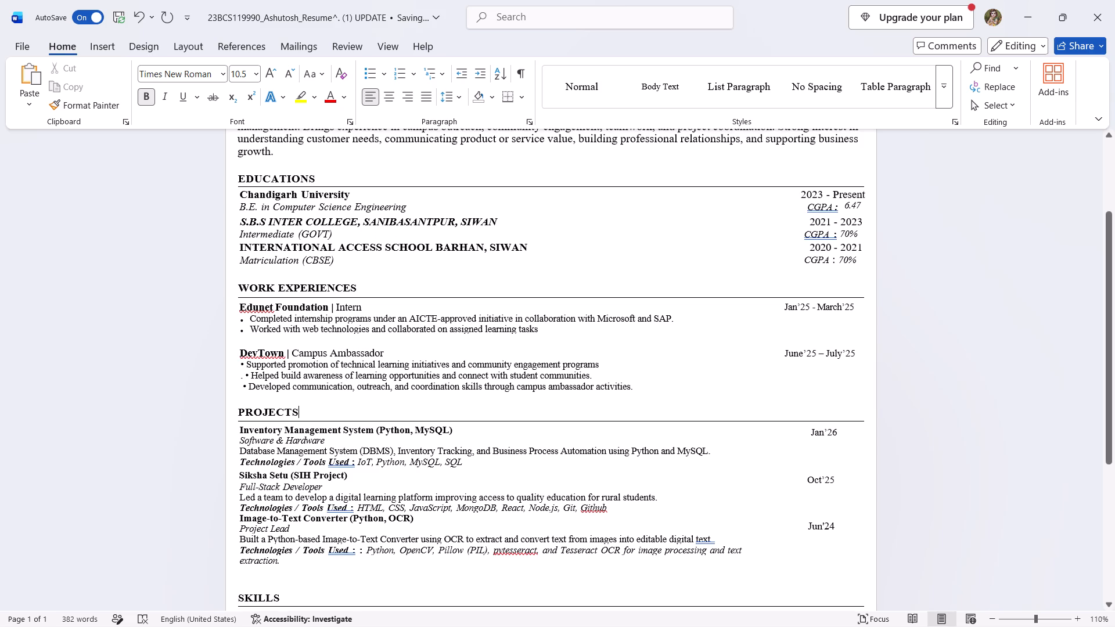
{"action": "scroll", "coordinate": [297, 374], "scroll_direction": "down", "scroll_amount": 3}
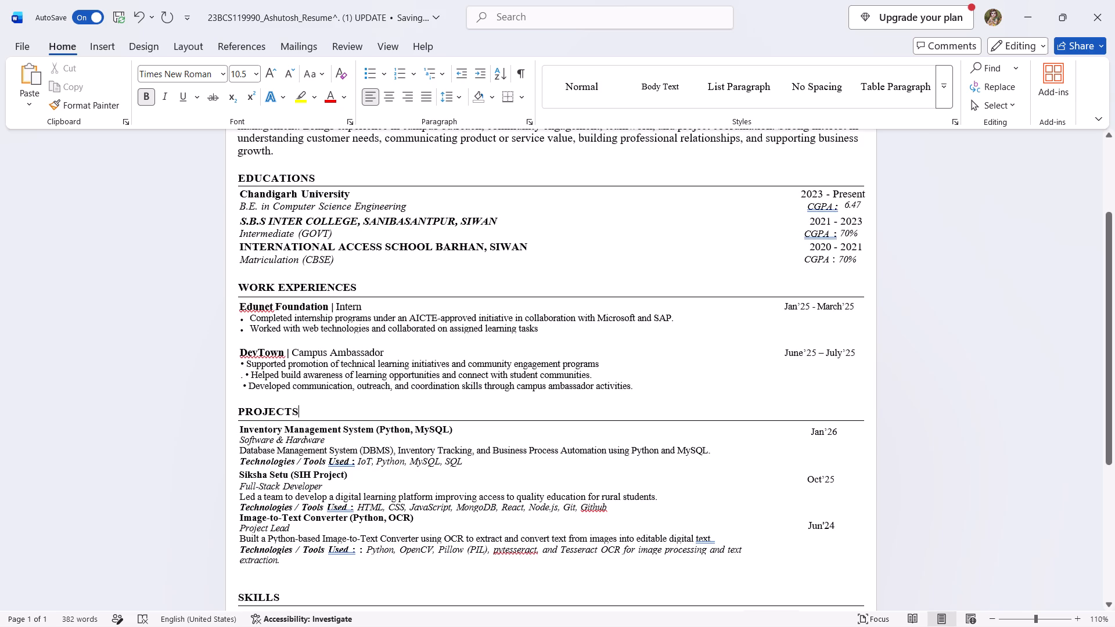
{"action": "scroll", "coordinate": [297, 374], "scroll_direction": "down", "scroll_amount": 1}
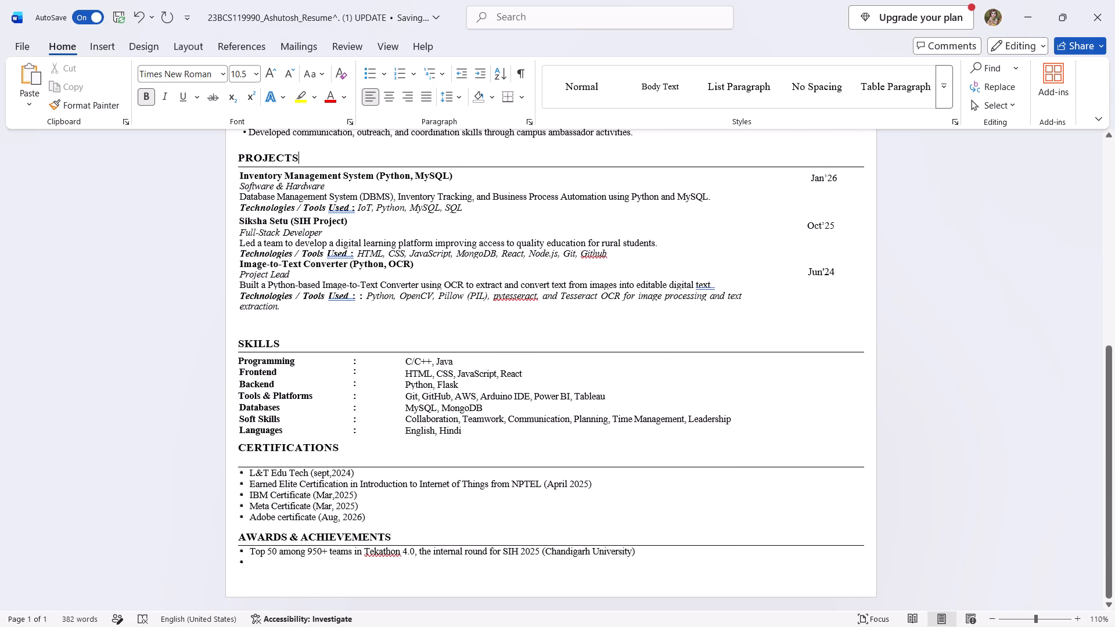
{"action": "scroll", "coordinate": [297, 374], "scroll_direction": "up", "scroll_amount": 2}
{"action": "scroll", "coordinate": [297, 374], "scroll_direction": "down", "scroll_amount": 1}
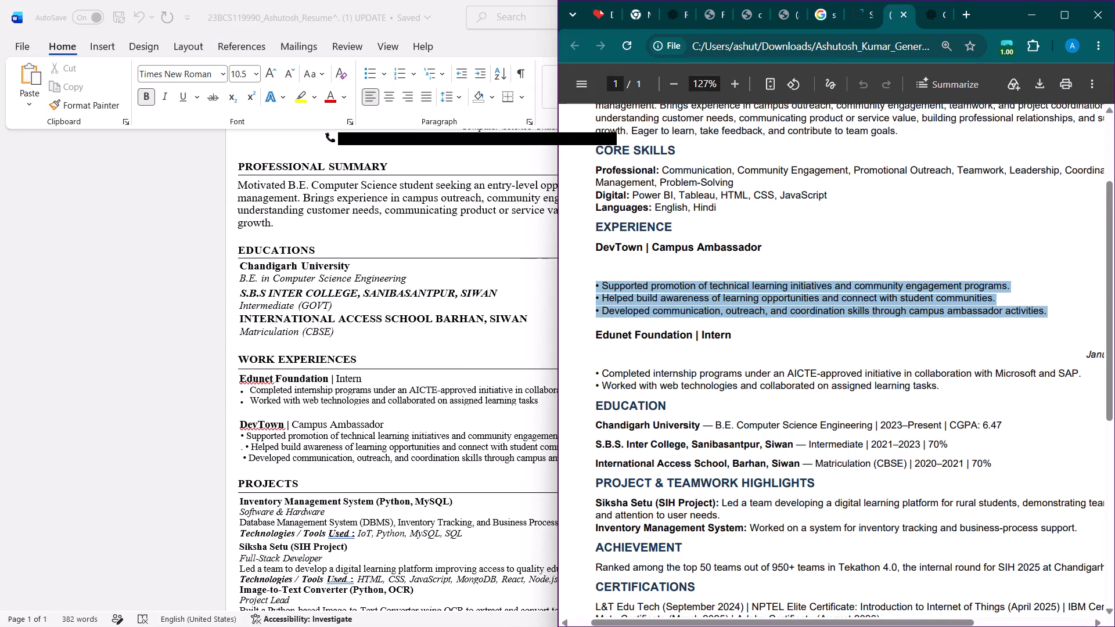
Switch to the sales PDF in Chrome and compare its Education, Project & Teamwork Highlights, Achievement and Certifications sections with the Word resume.
{"action": "scroll", "coordinate": [710, 422], "scroll_direction": "down", "scroll_amount": 2}
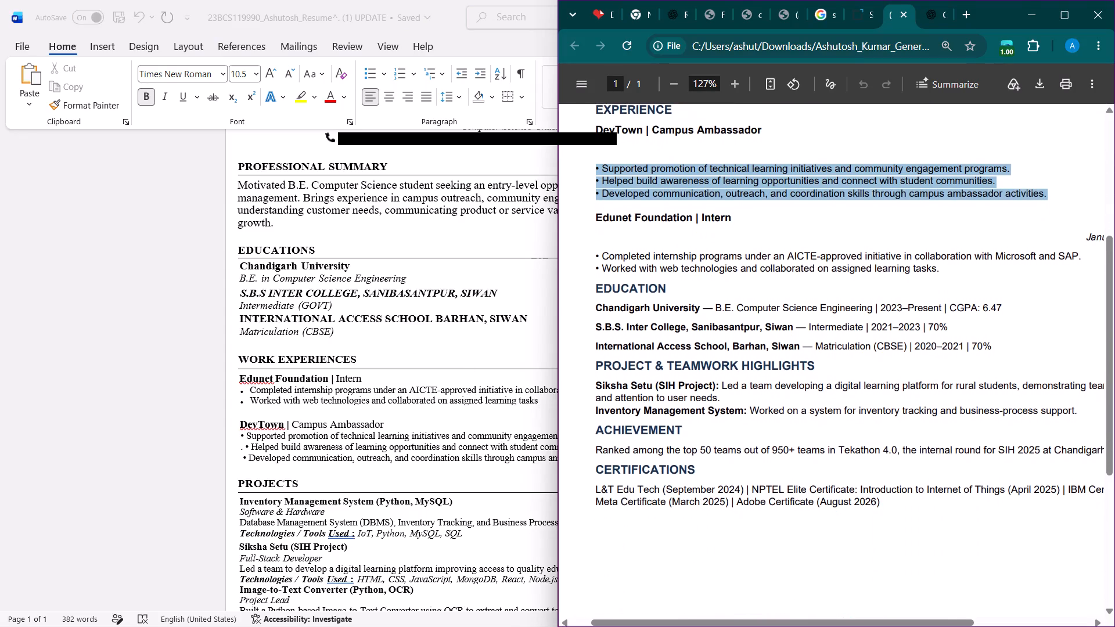
{"action": "scroll", "coordinate": [710, 422], "scroll_direction": "down", "scroll_amount": 2}
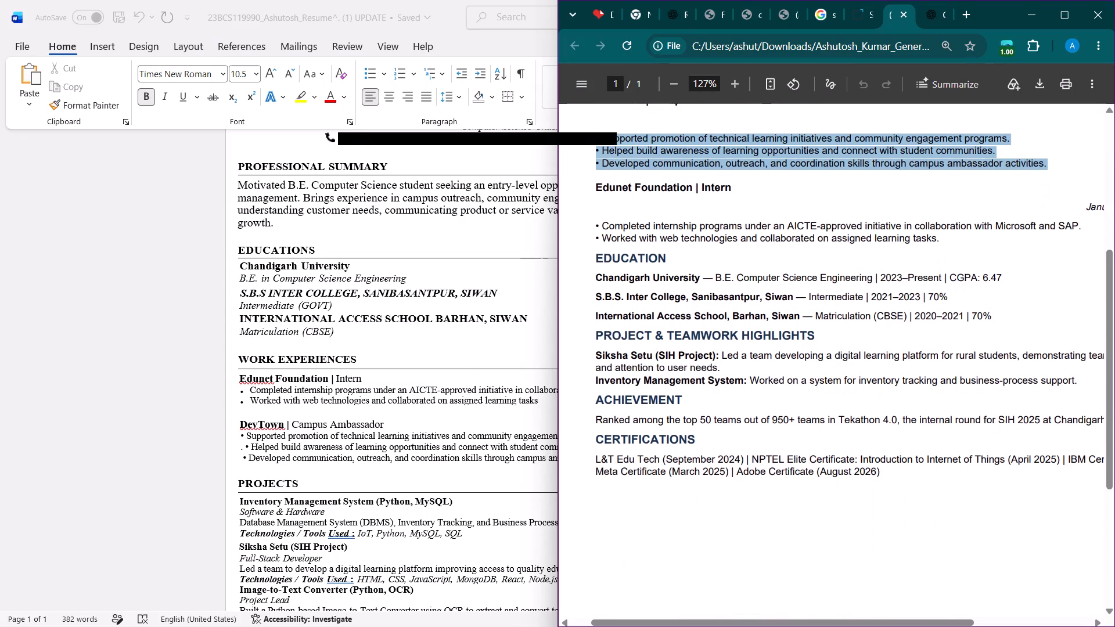
{"action": "scroll", "coordinate": [710, 422], "scroll_direction": "down", "scroll_amount": 1}
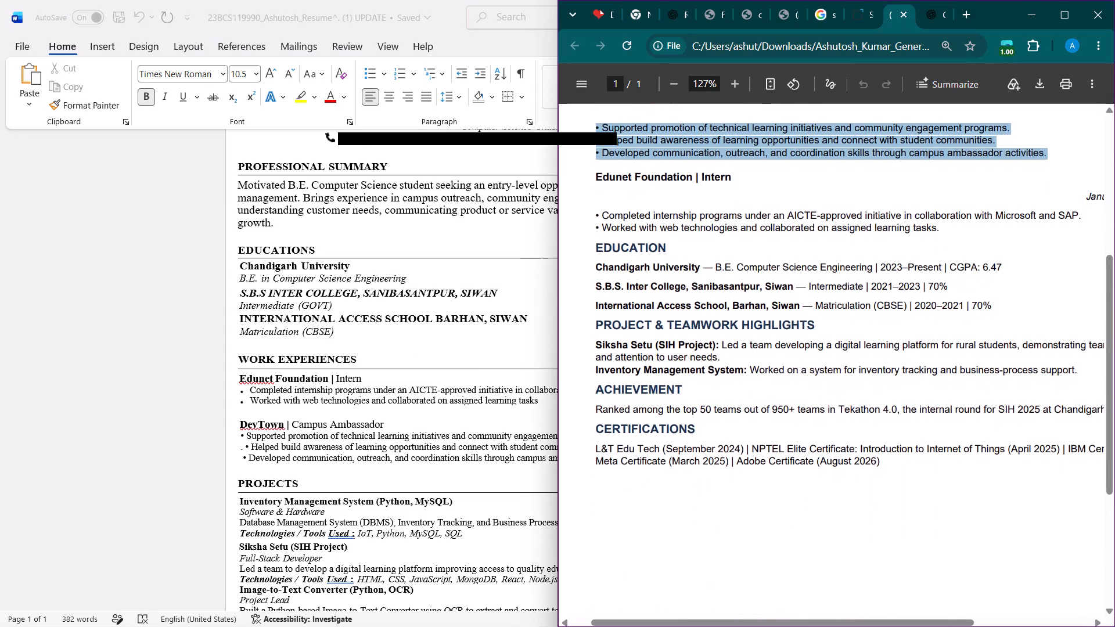
{"action": "scroll", "coordinate": [710, 422], "scroll_direction": "down", "scroll_amount": 1}
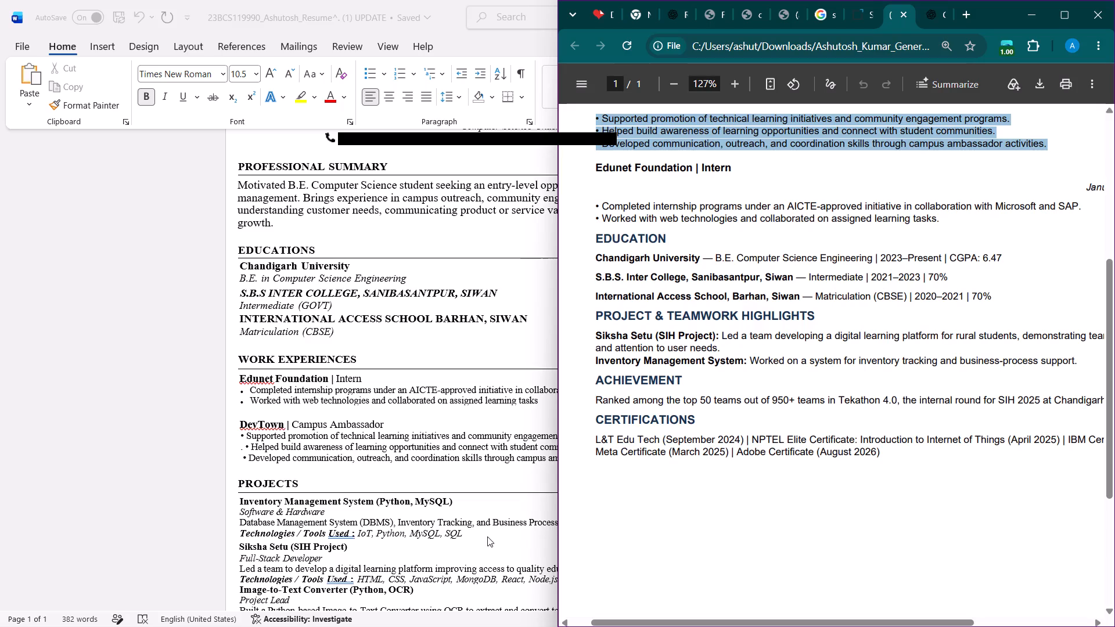
{"action": "scroll", "coordinate": [487, 536], "scroll_direction": "down", "scroll_amount": 1}
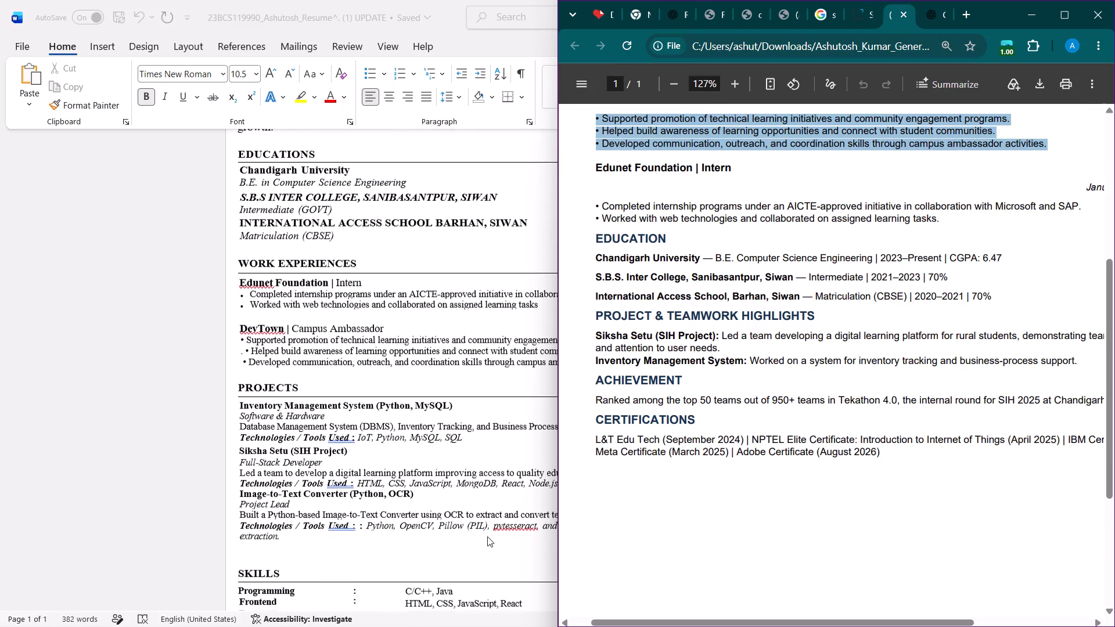
{"action": "scroll", "coordinate": [487, 536], "scroll_direction": "down", "scroll_amount": 1}
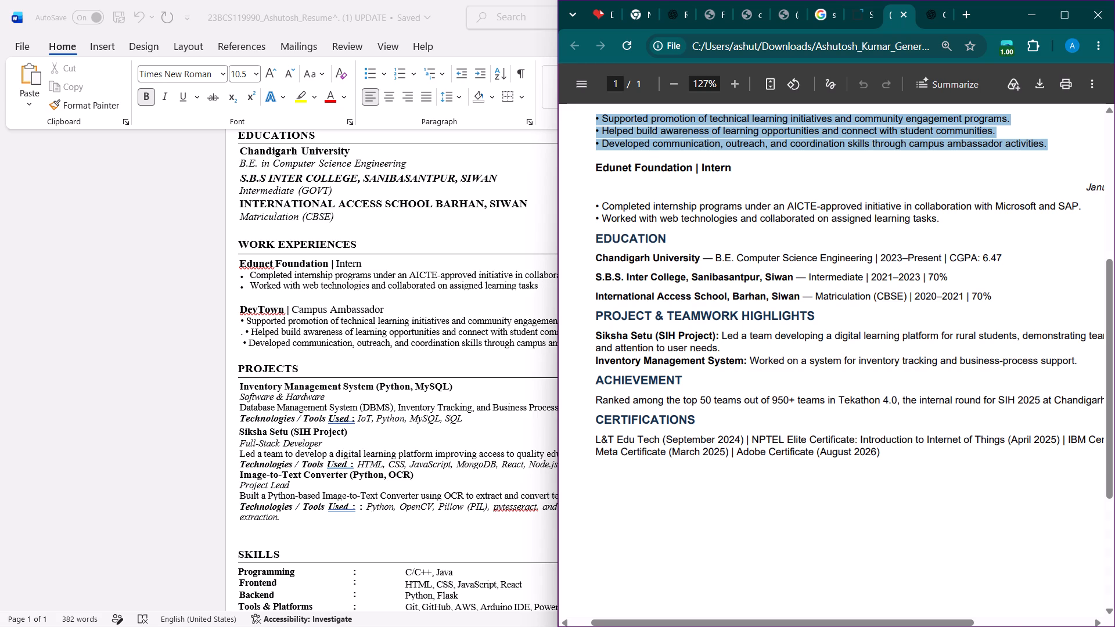
{"action": "scroll", "coordinate": [723, 377], "scroll_direction": "left", "scroll_amount": 3}
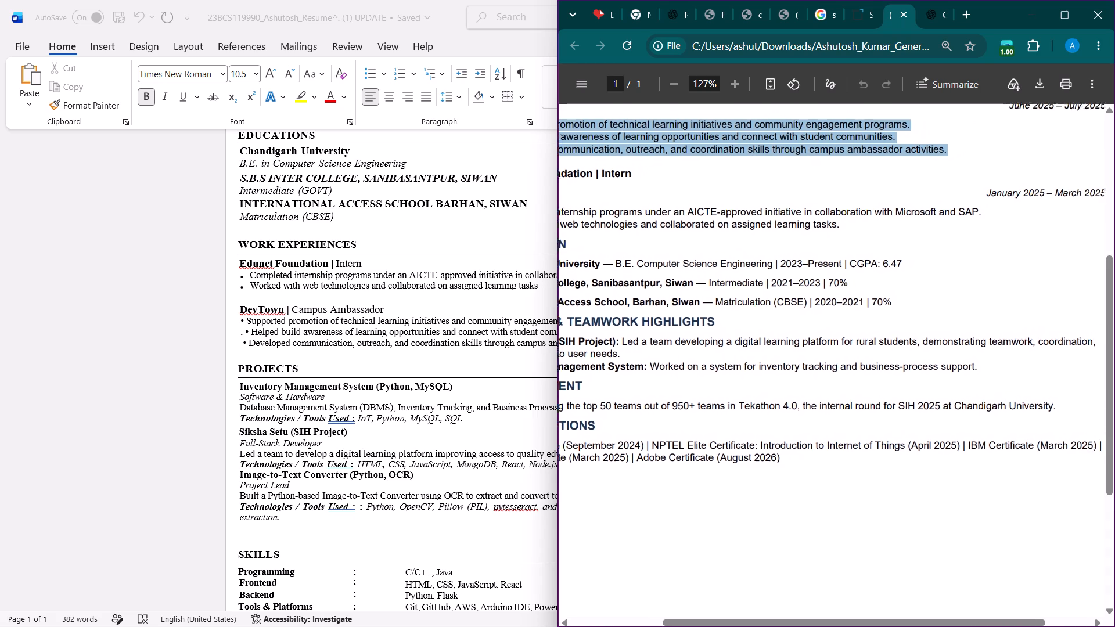
{"action": "scroll", "coordinate": [723, 377], "scroll_direction": "left", "scroll_amount": 1}
{"action": "scroll", "coordinate": [723, 377], "scroll_direction": "right", "scroll_amount": 2}
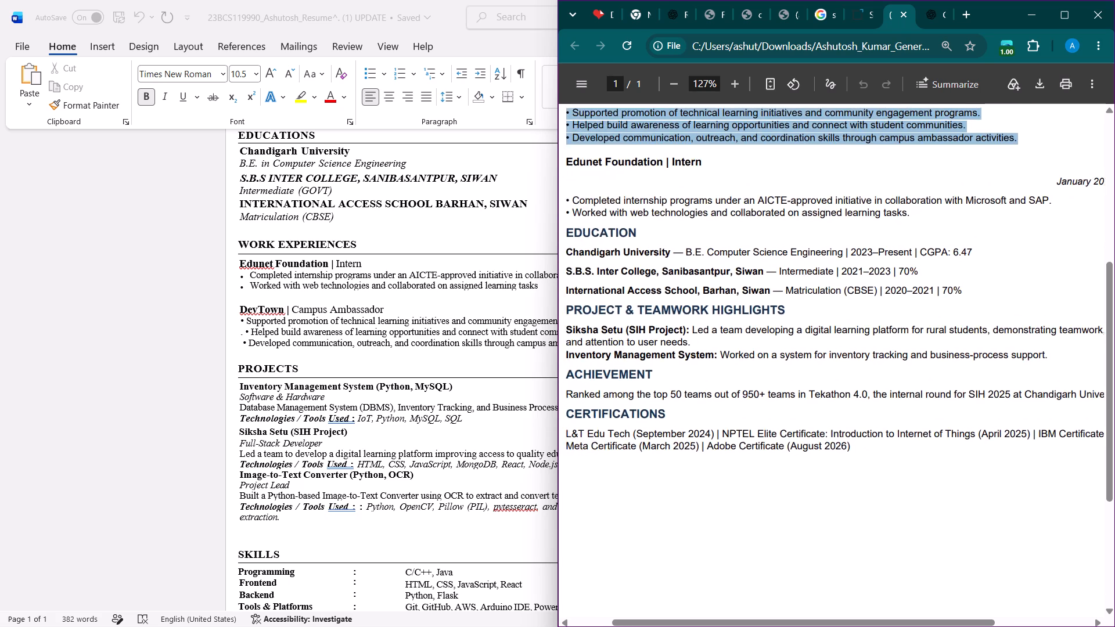
{"action": "scroll", "coordinate": [723, 377], "scroll_direction": "right", "scroll_amount": 1}
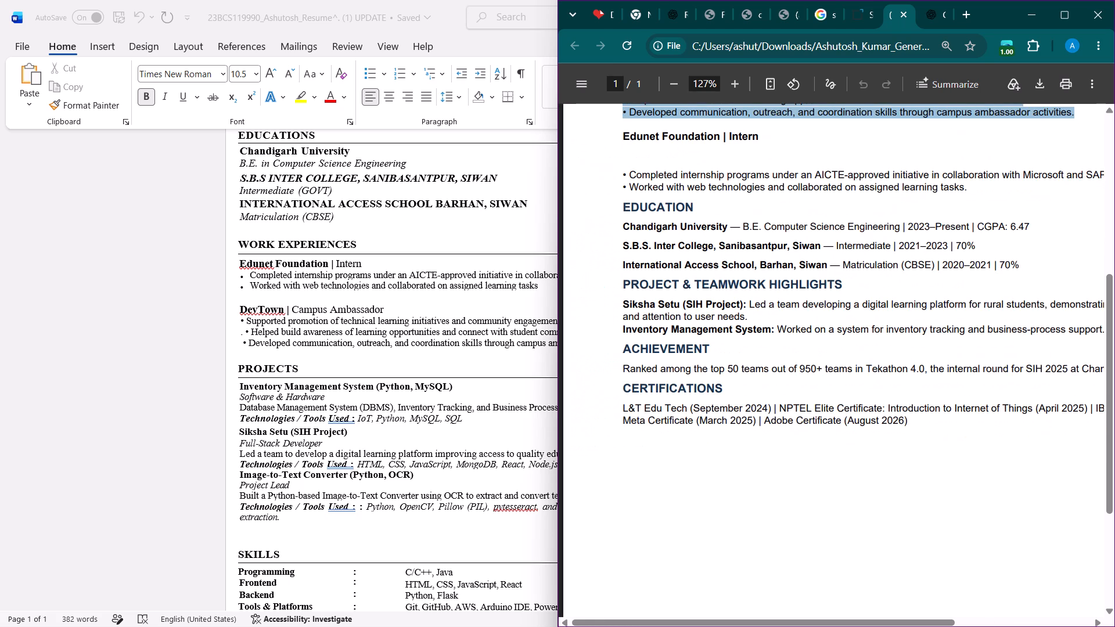
{"action": "scroll", "coordinate": [723, 377], "scroll_direction": "right", "scroll_amount": 1}
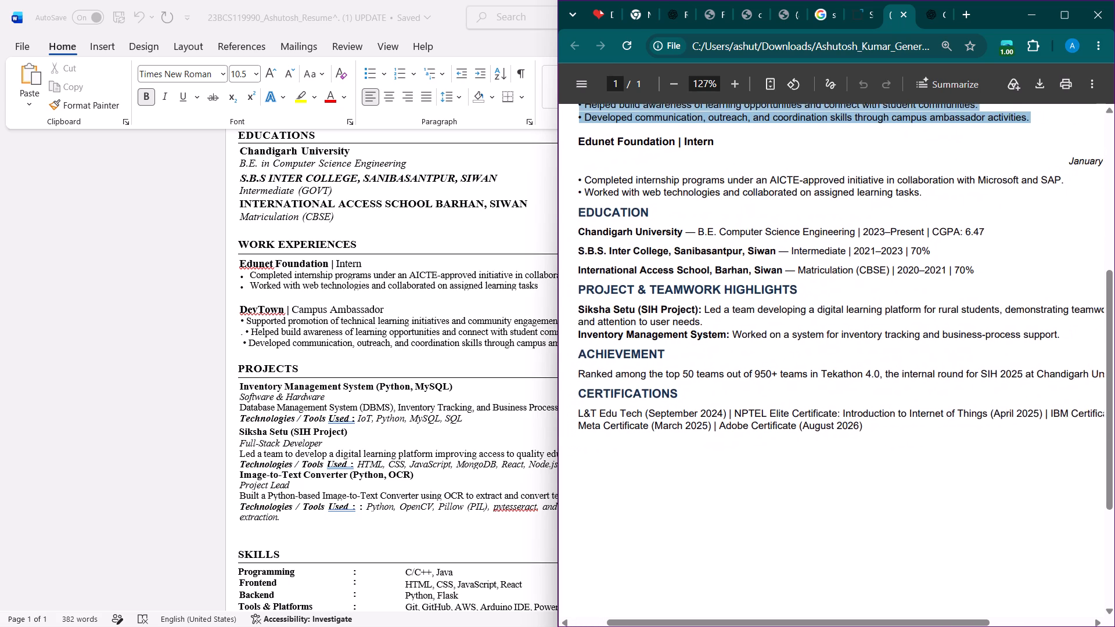
{"action": "scroll", "coordinate": [723, 377], "scroll_direction": "right", "scroll_amount": 1}
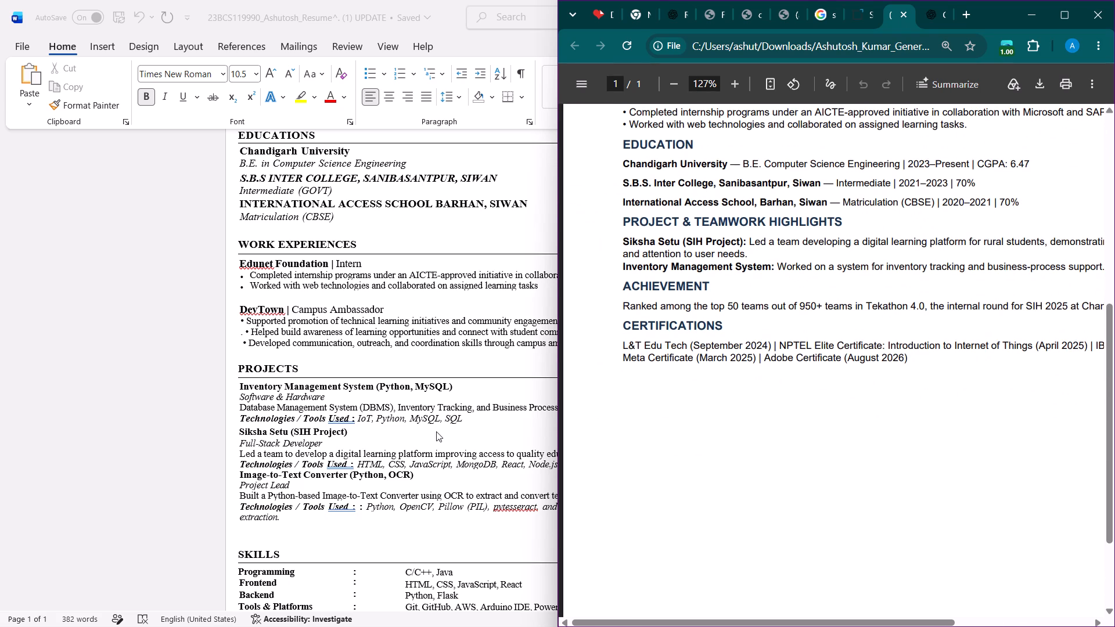
{"action": "scroll", "coordinate": [408, 438], "scroll_direction": "down", "scroll_amount": 1}
Review the Word resume's Projects, Skills and Certifications, and check them against the Core Skills, project highlights and certifications in the Chrome PDF.
{"action": "left_click", "coordinate": [154, 436]}
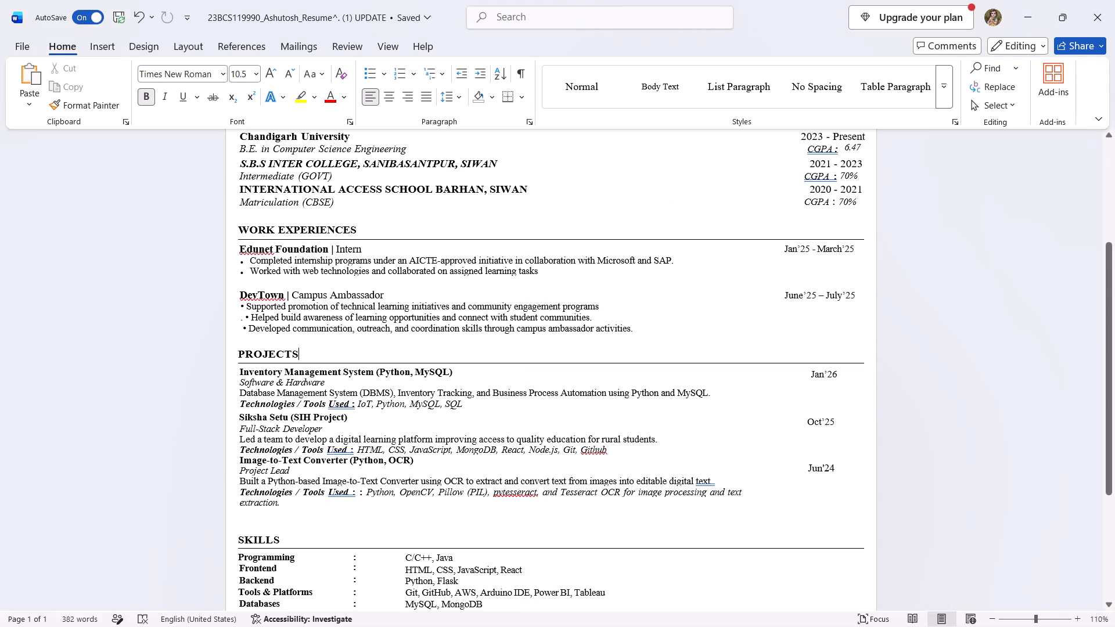
{"action": "scroll", "coordinate": [368, 444], "scroll_direction": "down", "scroll_amount": 1}
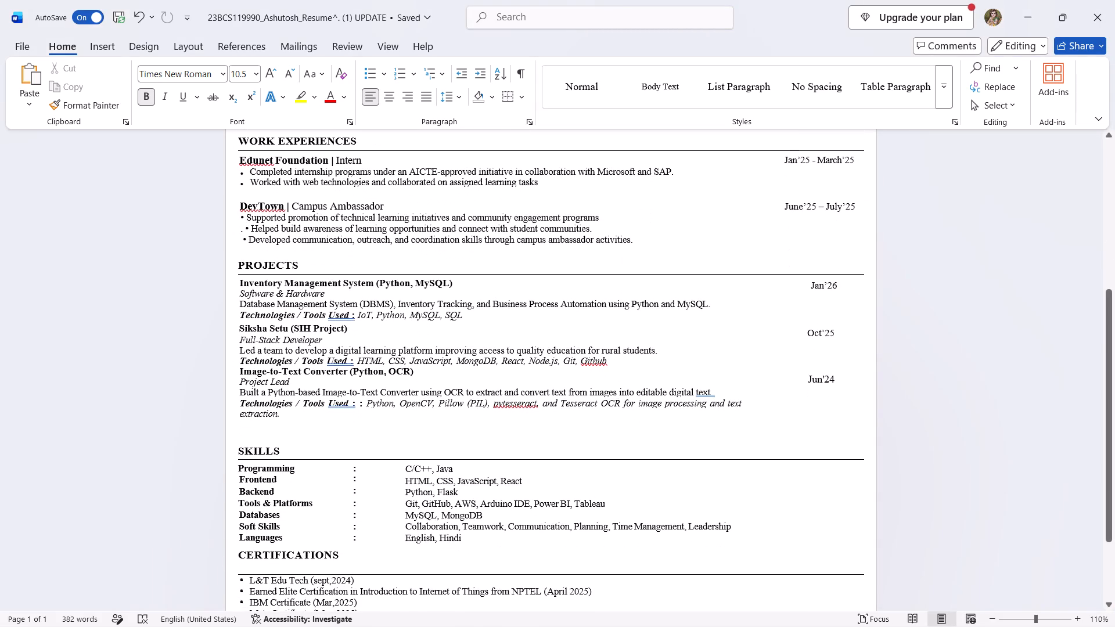
{"action": "scroll", "coordinate": [368, 444], "scroll_direction": "down", "scroll_amount": 1}
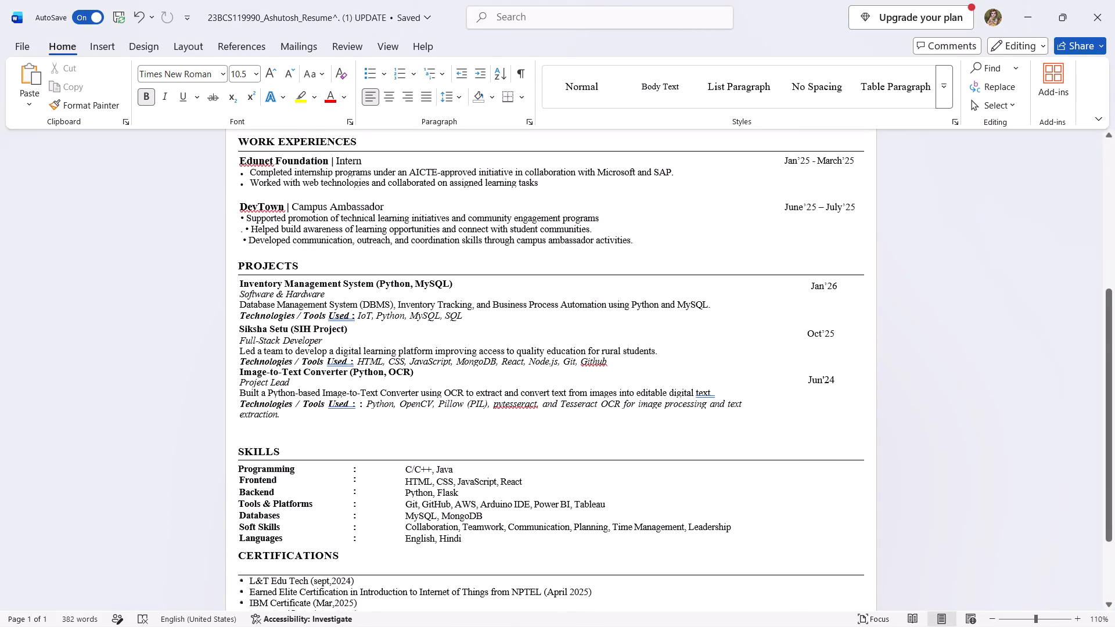
{"action": "scroll", "coordinate": [368, 444], "scroll_direction": "down", "scroll_amount": 2}
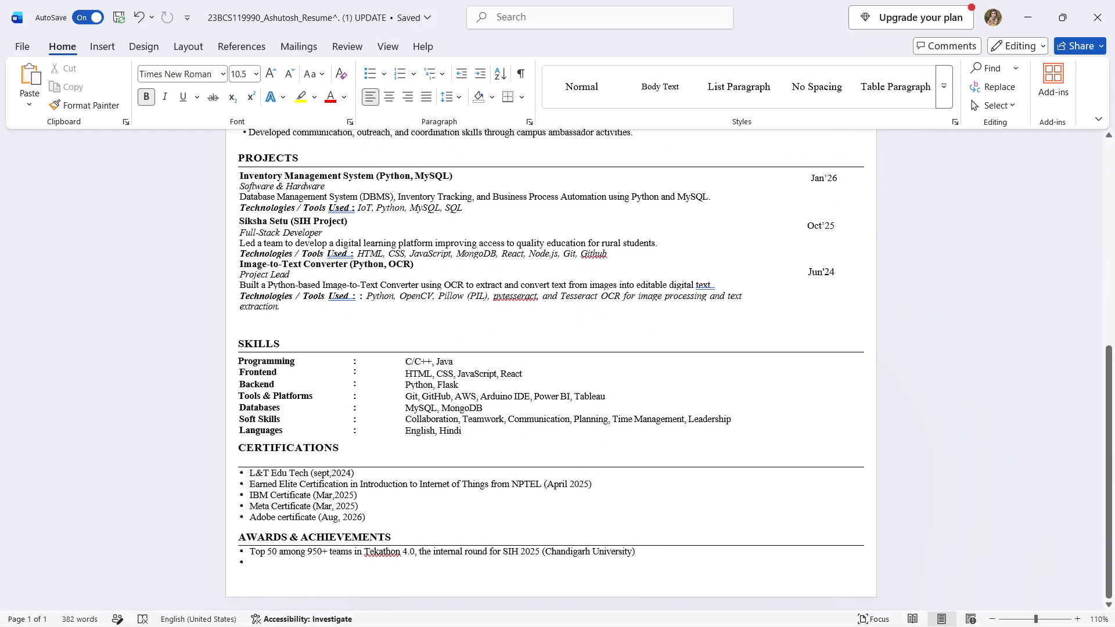
{"action": "scroll", "coordinate": [368, 444], "scroll_direction": "down", "scroll_amount": 1}
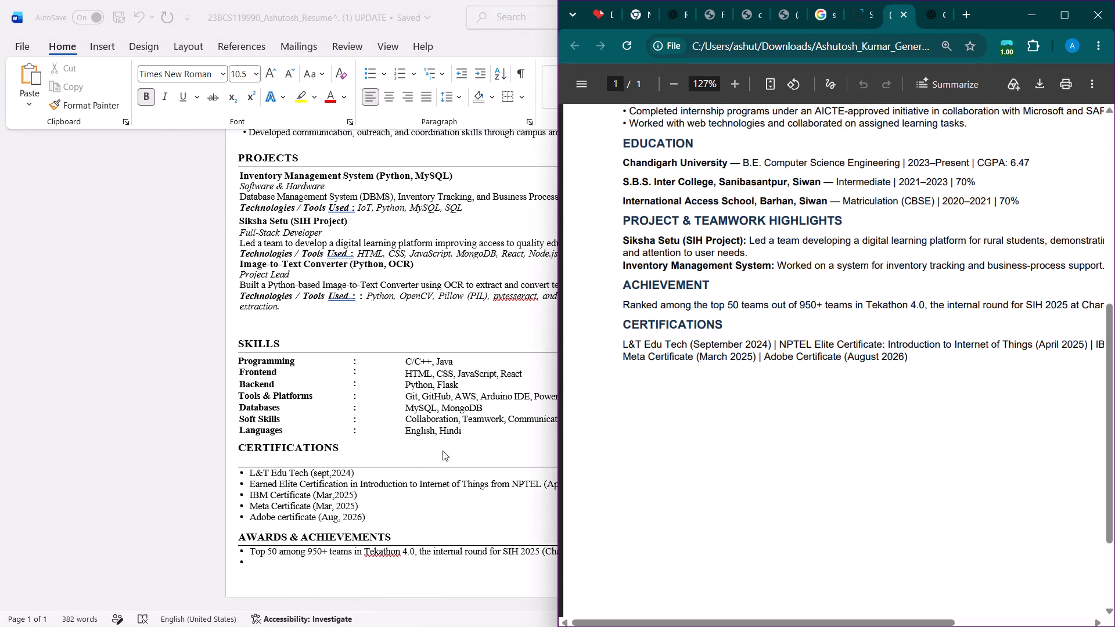
{"action": "scroll", "coordinate": [740, 323], "scroll_direction": "up", "scroll_amount": 2}
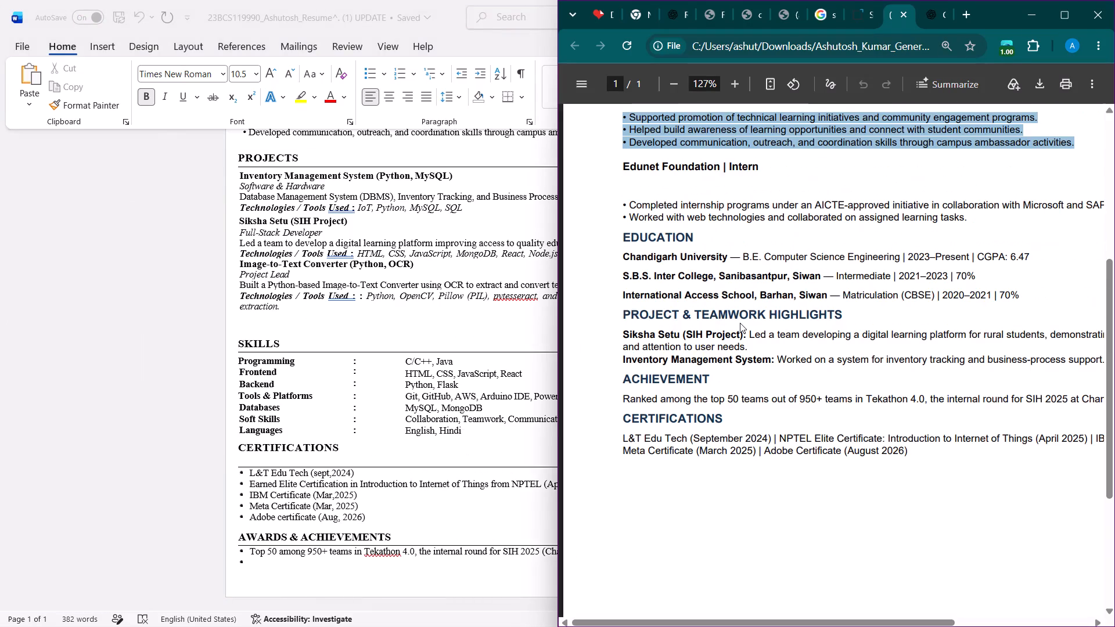
{"action": "scroll", "coordinate": [740, 323], "scroll_direction": "up", "scroll_amount": 2}
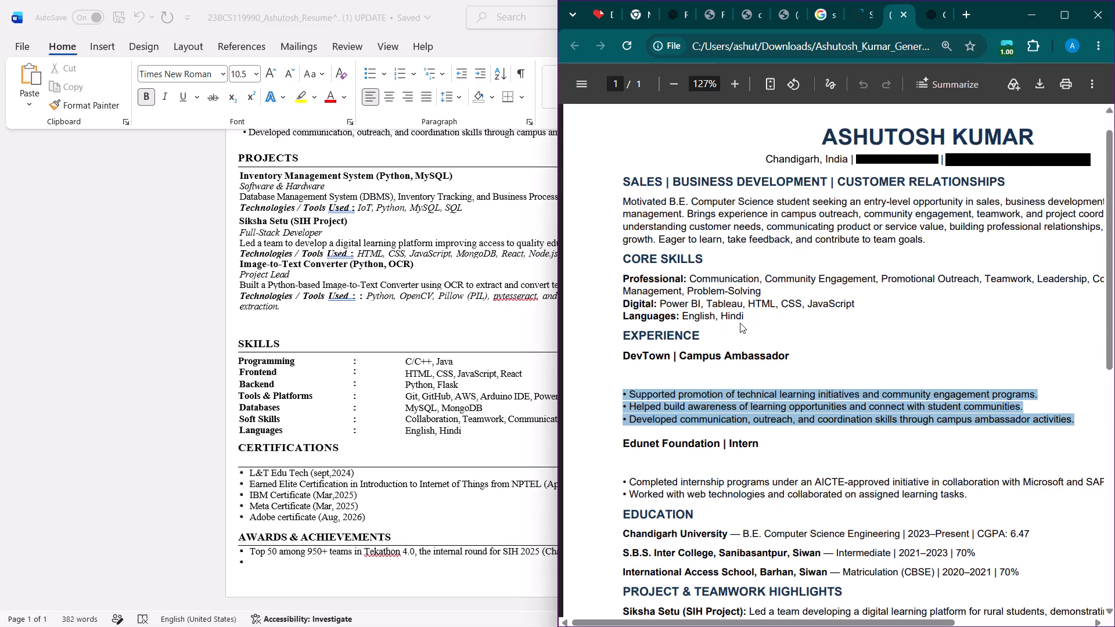
{"action": "left_click", "coordinate": [740, 323]}
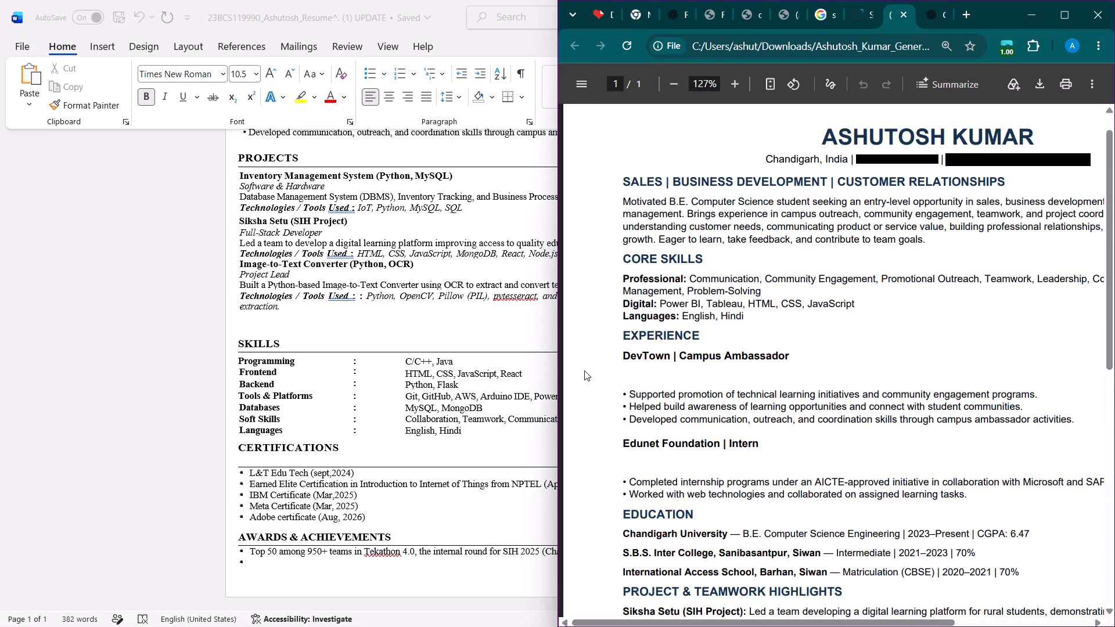
{"action": "scroll", "coordinate": [663, 409], "scroll_direction": "down", "scroll_amount": 2}
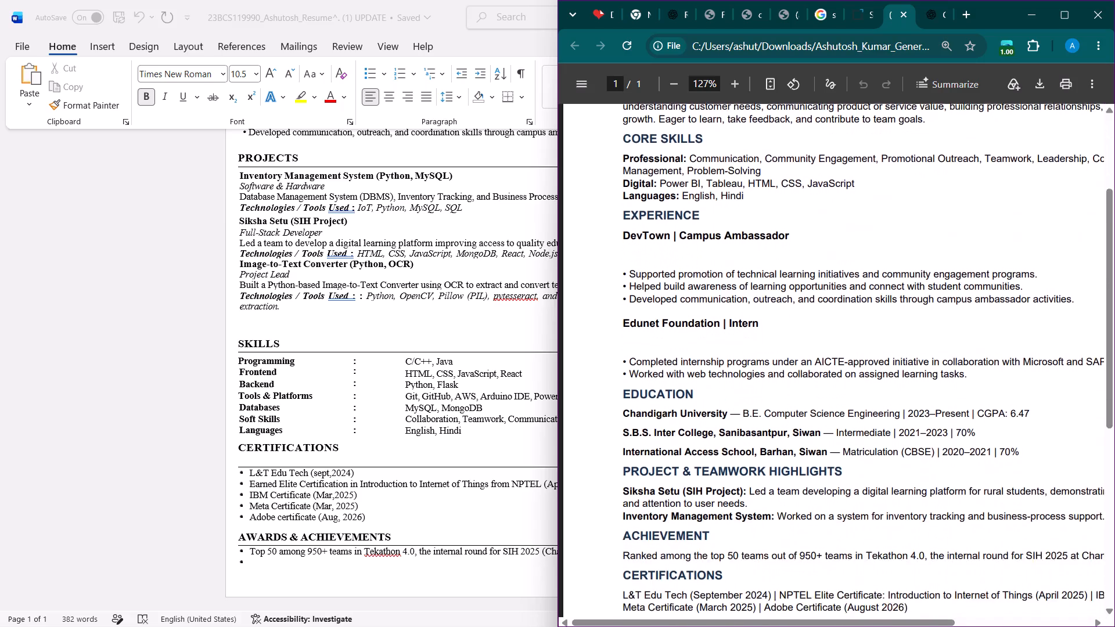
{"action": "scroll", "coordinate": [663, 409], "scroll_direction": "down", "scroll_amount": 1}
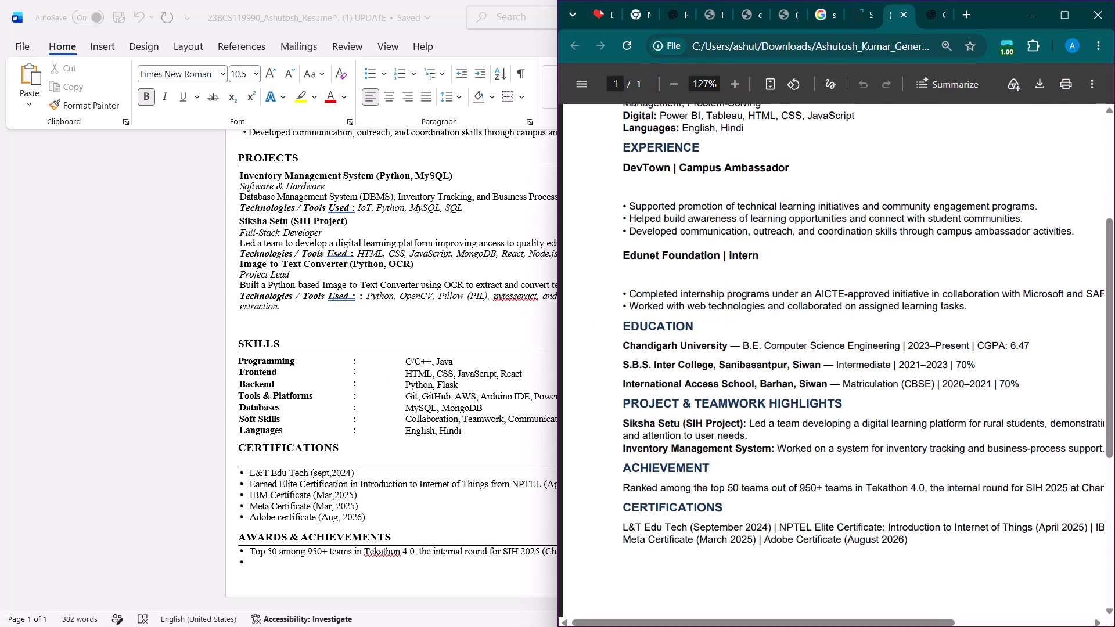
{"action": "scroll", "coordinate": [630, 321], "scroll_direction": "up", "scroll_amount": 1}
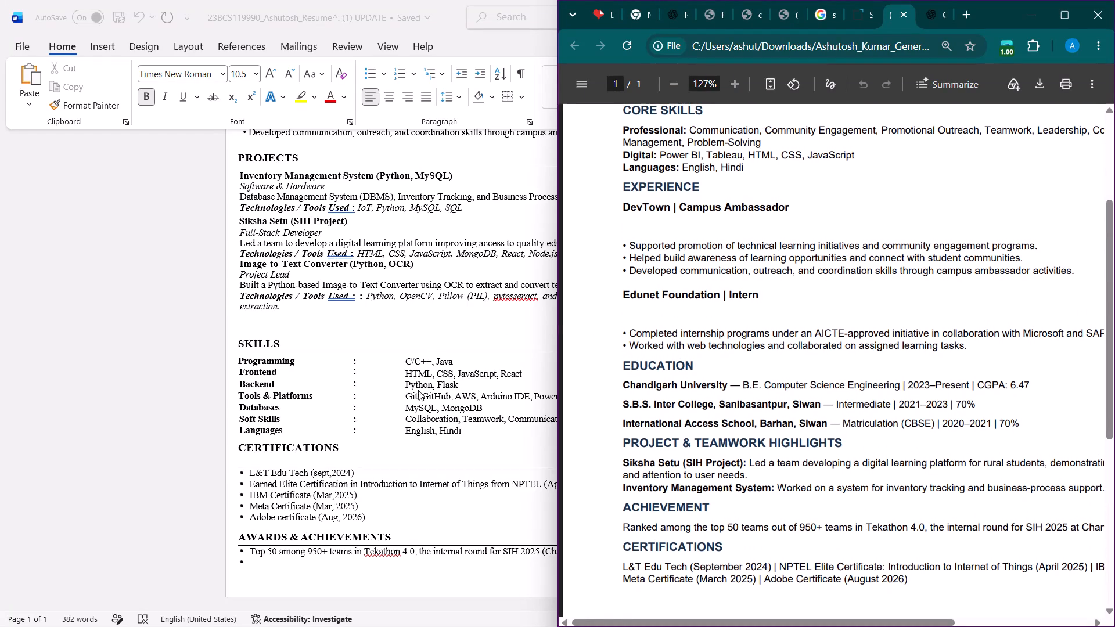
{"action": "scroll", "coordinate": [485, 409], "scroll_direction": "left", "scroll_amount": 2}
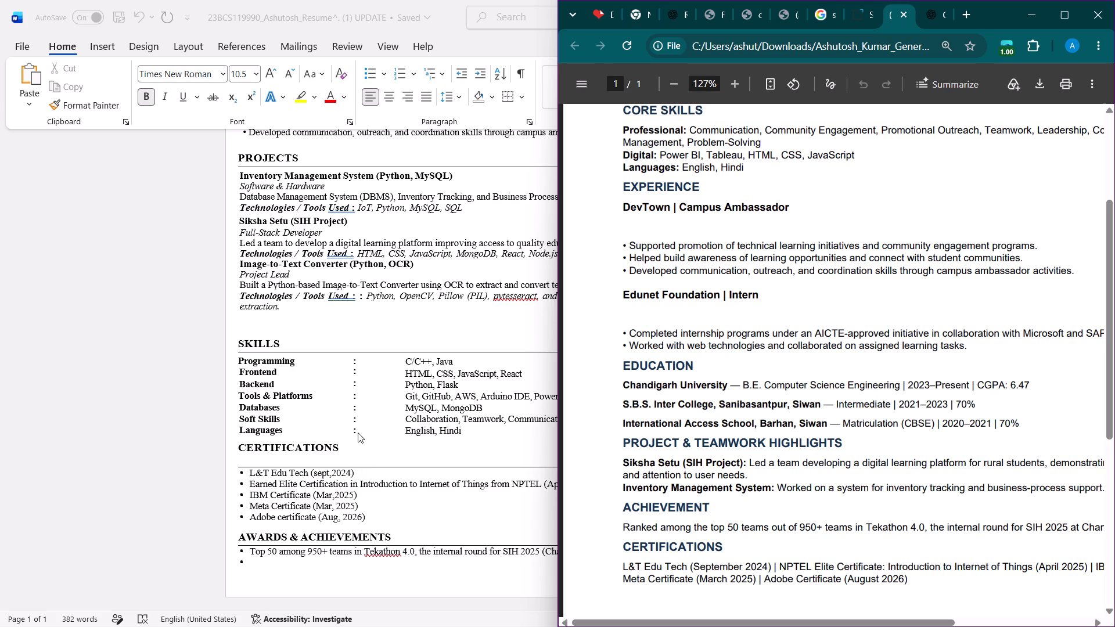
Switch to the Word resume and enter CERTIFICATIONS, indented with spaces, on the blank line between the existing Certifications heading and its rule.
{"action": "left_click", "coordinate": [318, 462]}
{"action": "left_click", "coordinate": [318, 462]}
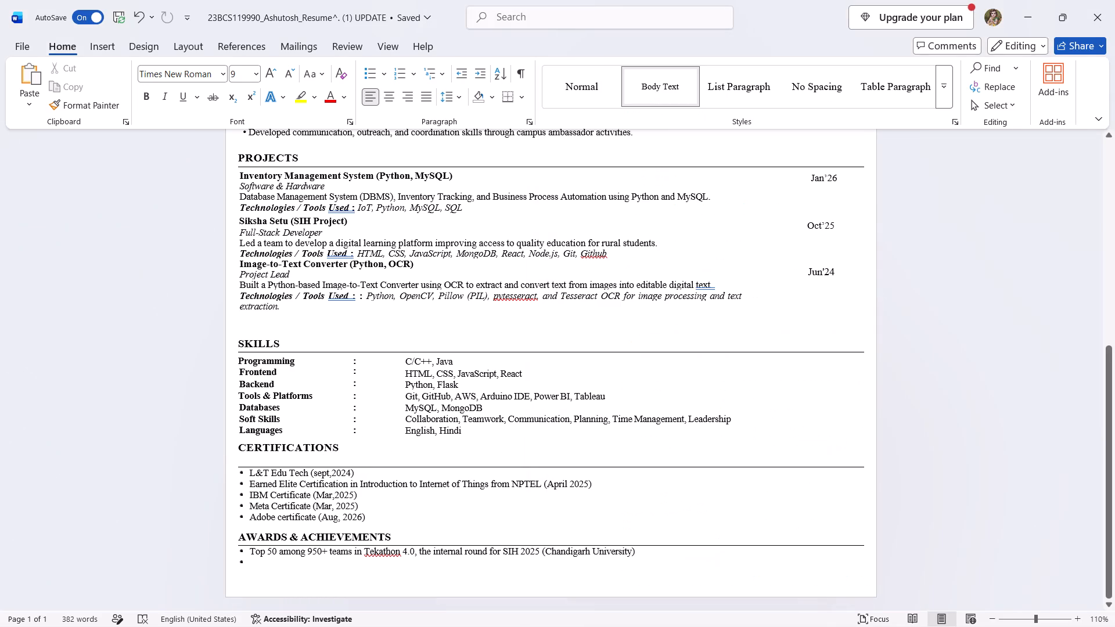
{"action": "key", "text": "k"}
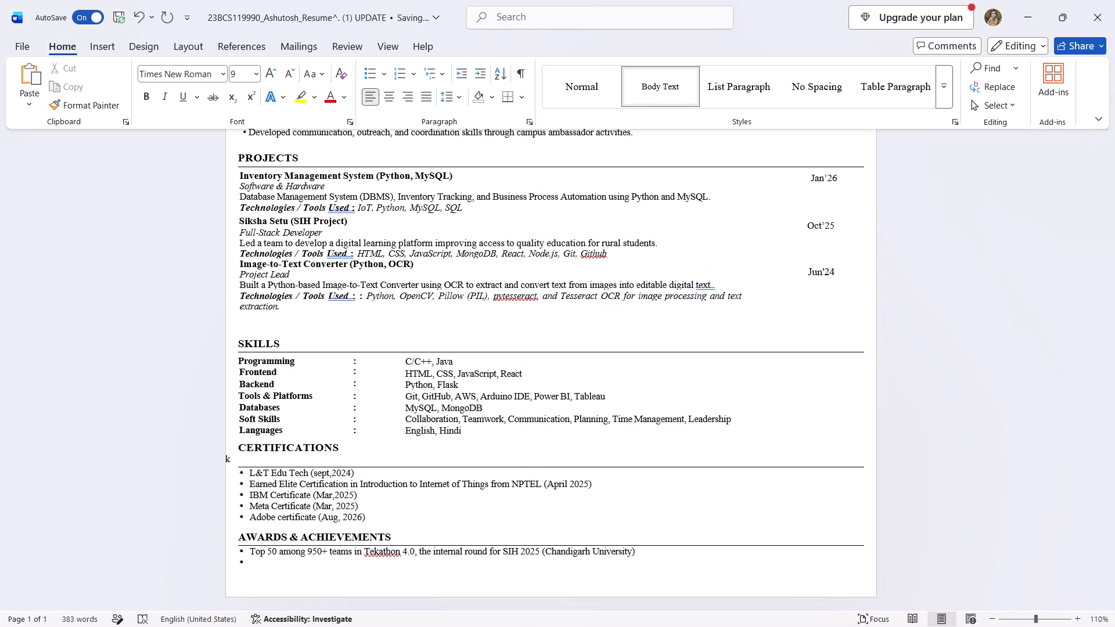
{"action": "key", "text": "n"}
{"action": "key", "text": "BackSpace"}
{"action": "key", "text": "BackSpace"}
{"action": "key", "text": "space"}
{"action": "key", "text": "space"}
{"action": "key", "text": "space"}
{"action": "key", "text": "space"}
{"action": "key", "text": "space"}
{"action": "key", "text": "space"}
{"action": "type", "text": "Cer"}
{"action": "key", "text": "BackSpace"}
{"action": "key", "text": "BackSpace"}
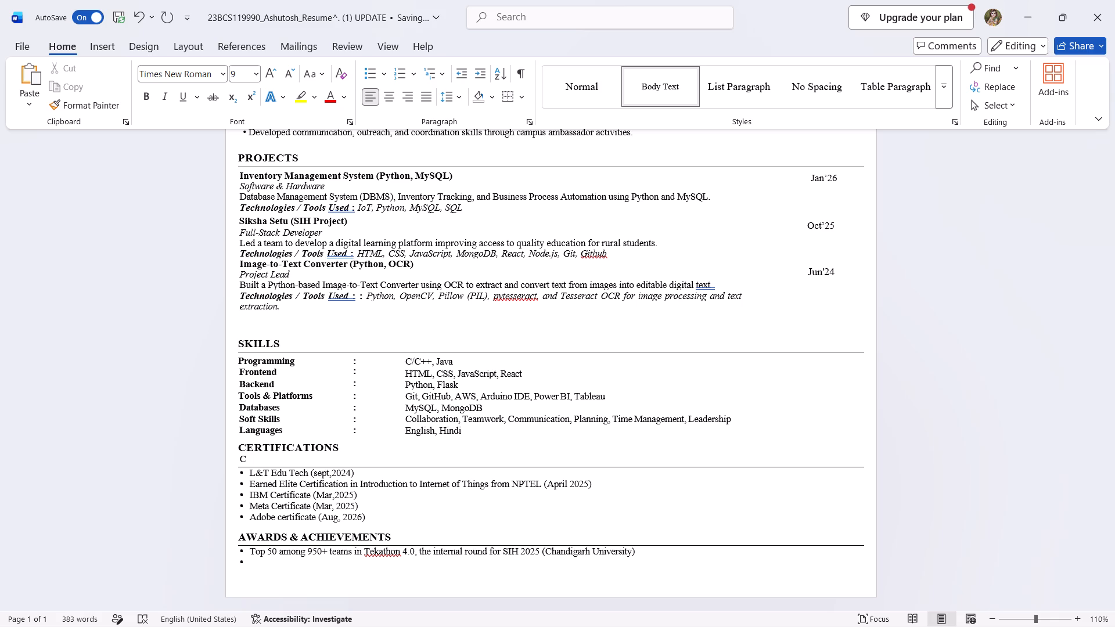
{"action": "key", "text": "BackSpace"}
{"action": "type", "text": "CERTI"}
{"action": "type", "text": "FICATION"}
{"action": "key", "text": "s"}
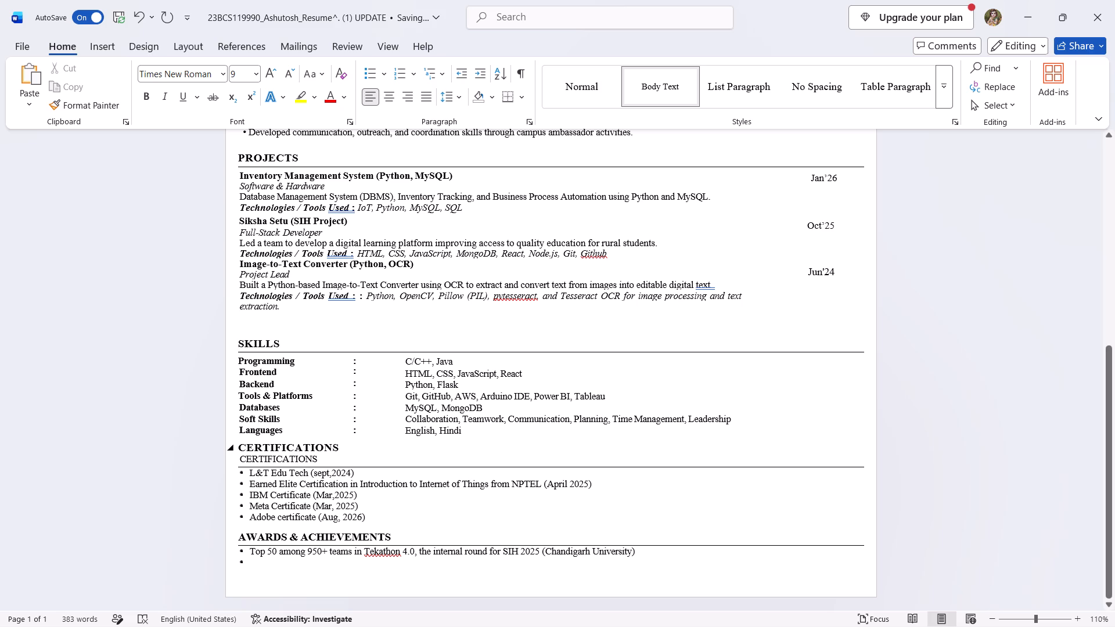
Delete the original bold CERTIFICATIONS heading above the newly entered one.
{"action": "left_click_drag", "start_coordinate": [342, 447], "coordinate": [229, 441]}
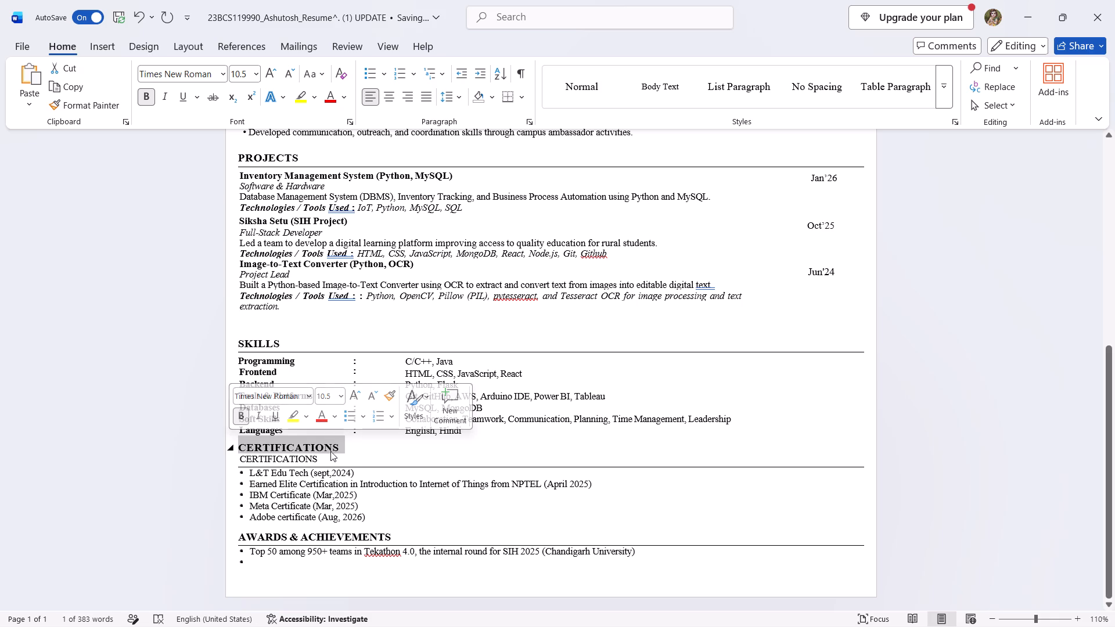
{"action": "key", "text": "BackSpace"}
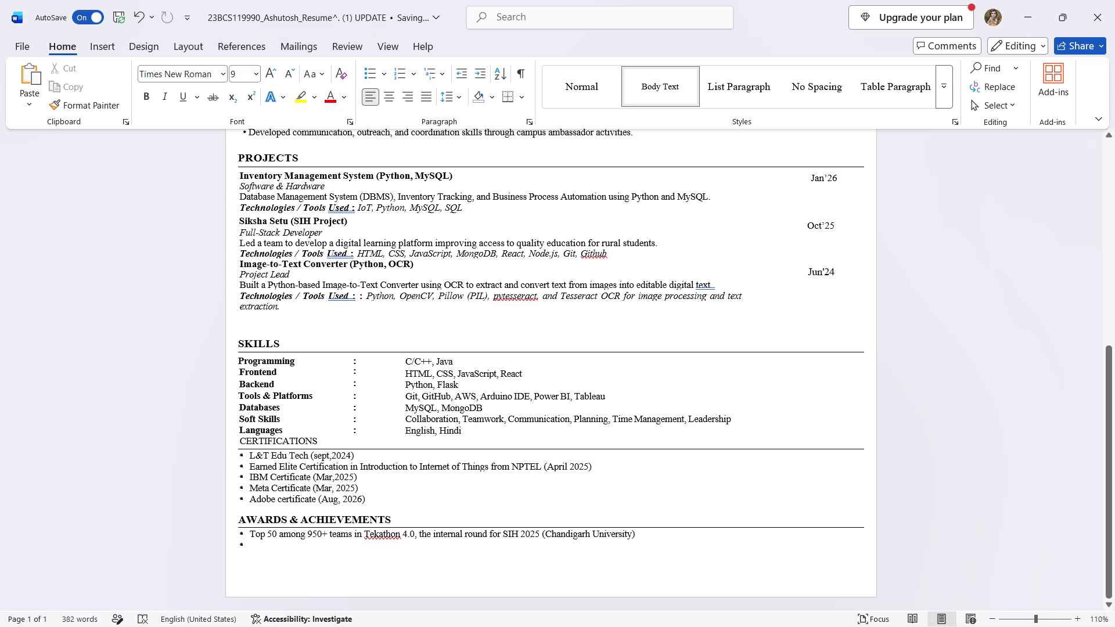
Insert a blank line before the new CERTIFICATIONS heading and indent it with three spaces to line up with the other section headings.
{"action": "left_click", "coordinate": [235, 443]}
{"action": "key", "text": "Return"}
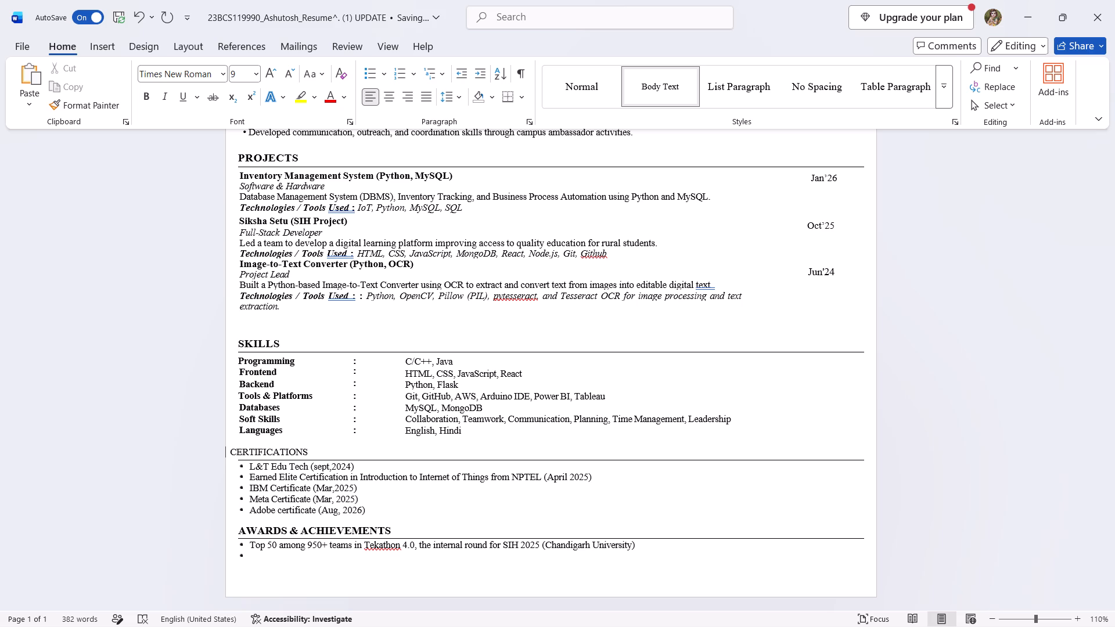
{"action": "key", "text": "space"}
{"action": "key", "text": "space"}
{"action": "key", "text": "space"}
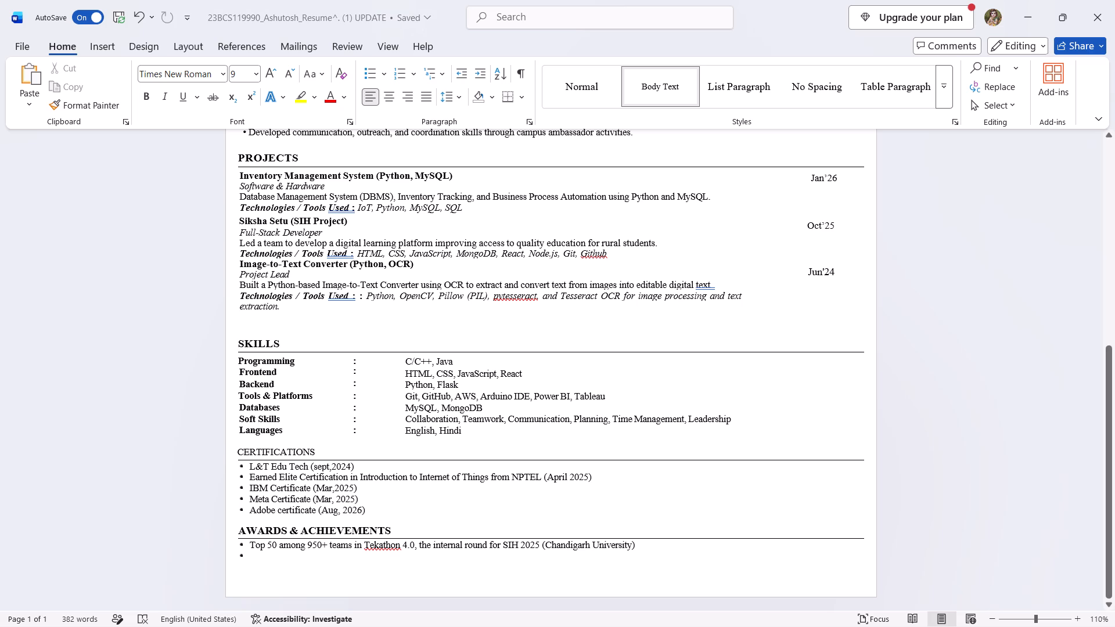
Make the new CERTIFICATIONS heading bold and set its font size to 10.5.
{"action": "left_click_drag", "start_coordinate": [319, 444], "coordinate": [323, 460]}
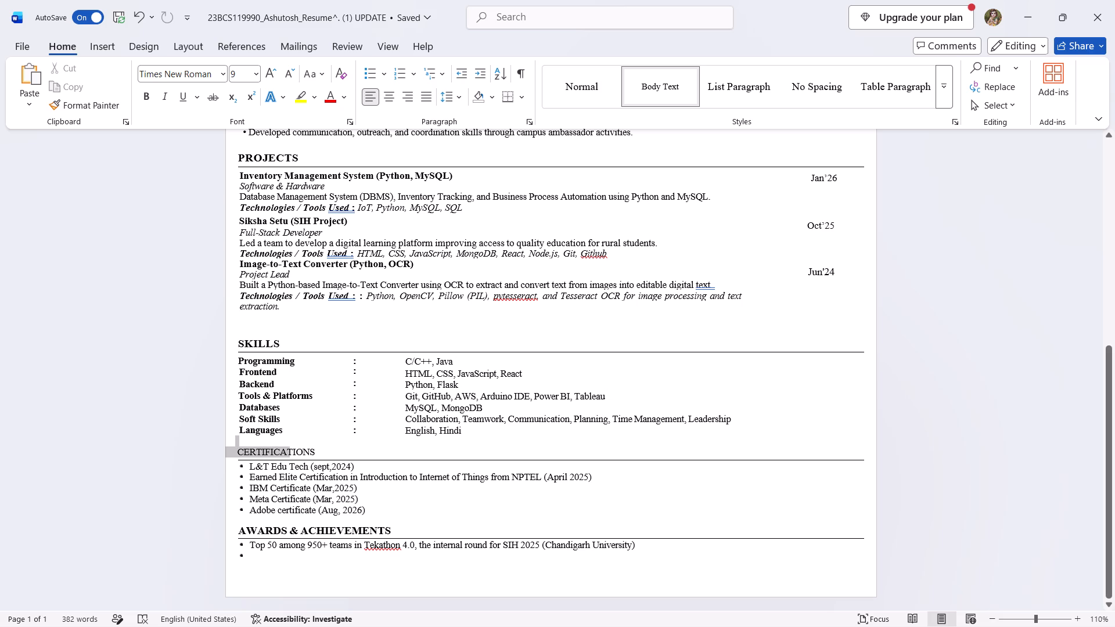
{"action": "left_click_drag", "start_coordinate": [323, 460], "coordinate": [325, 460]}
{"action": "left_click", "coordinate": [324, 452]}
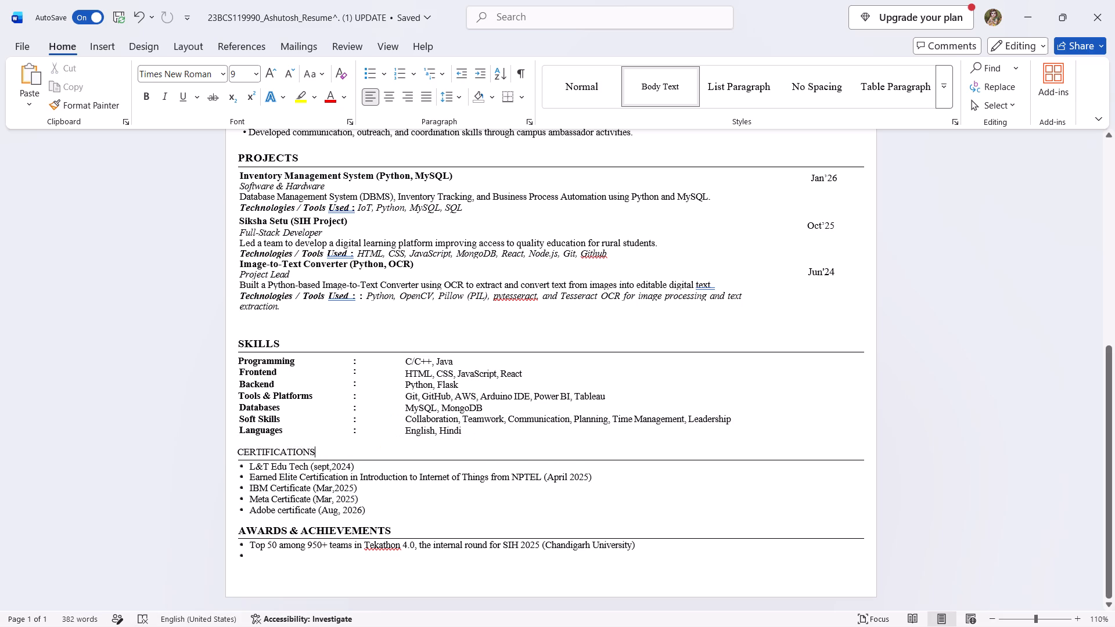
{"action": "left_click_drag", "start_coordinate": [321, 452], "coordinate": [233, 448]}
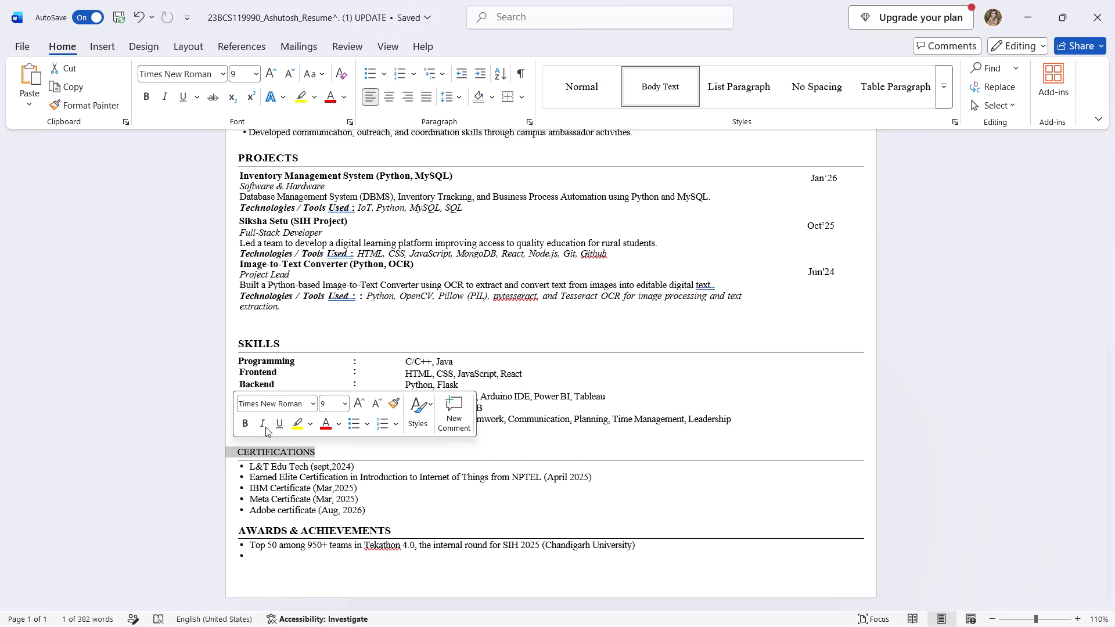
{"action": "left_click", "coordinate": [250, 425]}
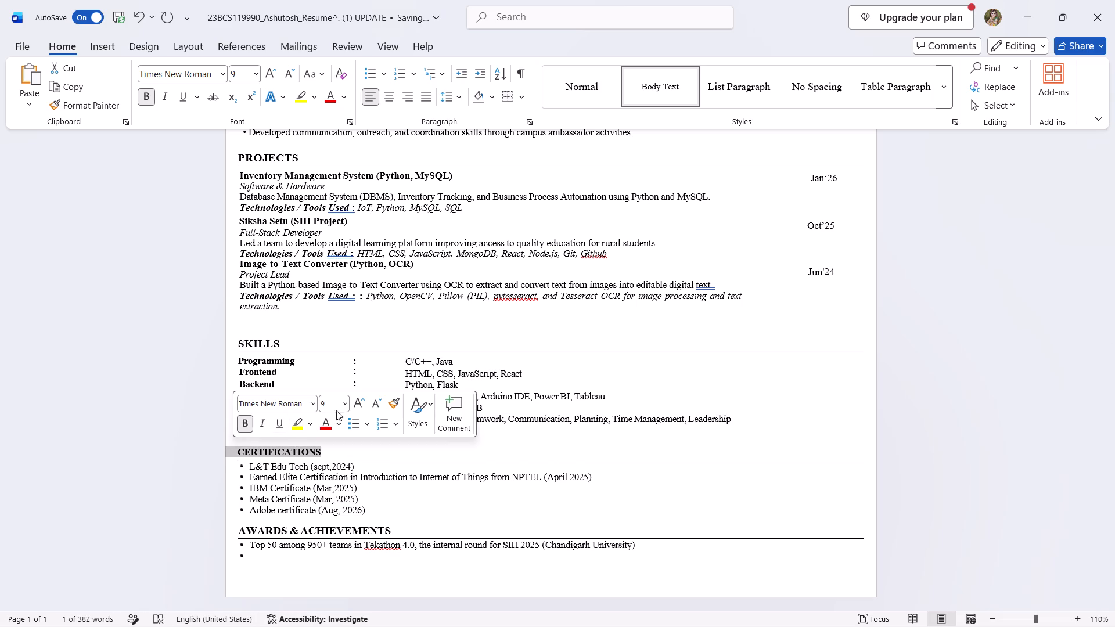
{"action": "left_click", "coordinate": [346, 408]}
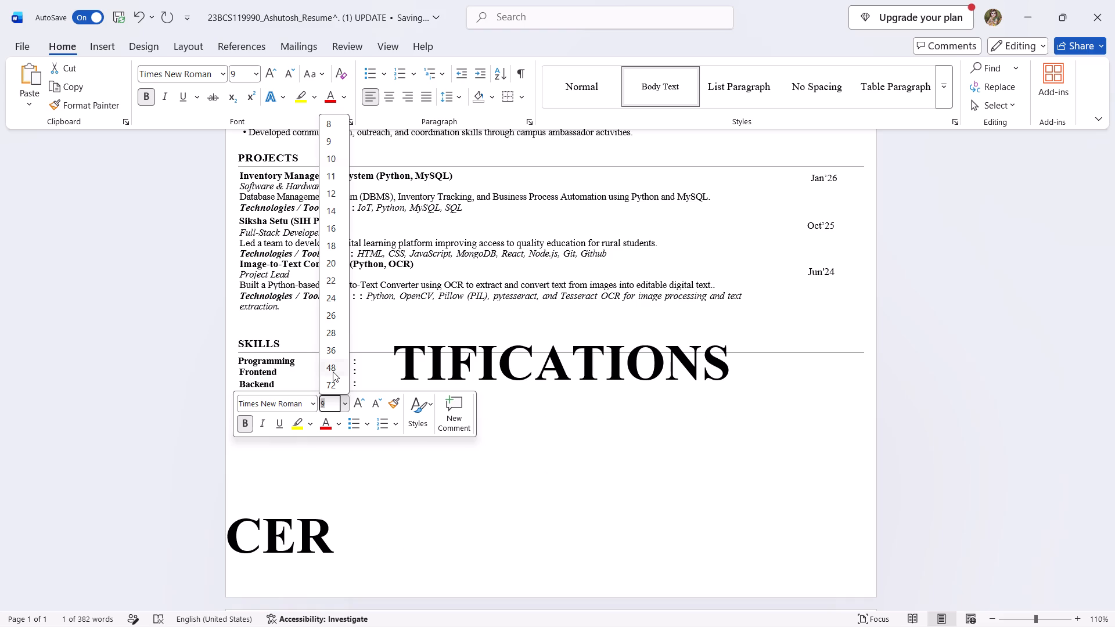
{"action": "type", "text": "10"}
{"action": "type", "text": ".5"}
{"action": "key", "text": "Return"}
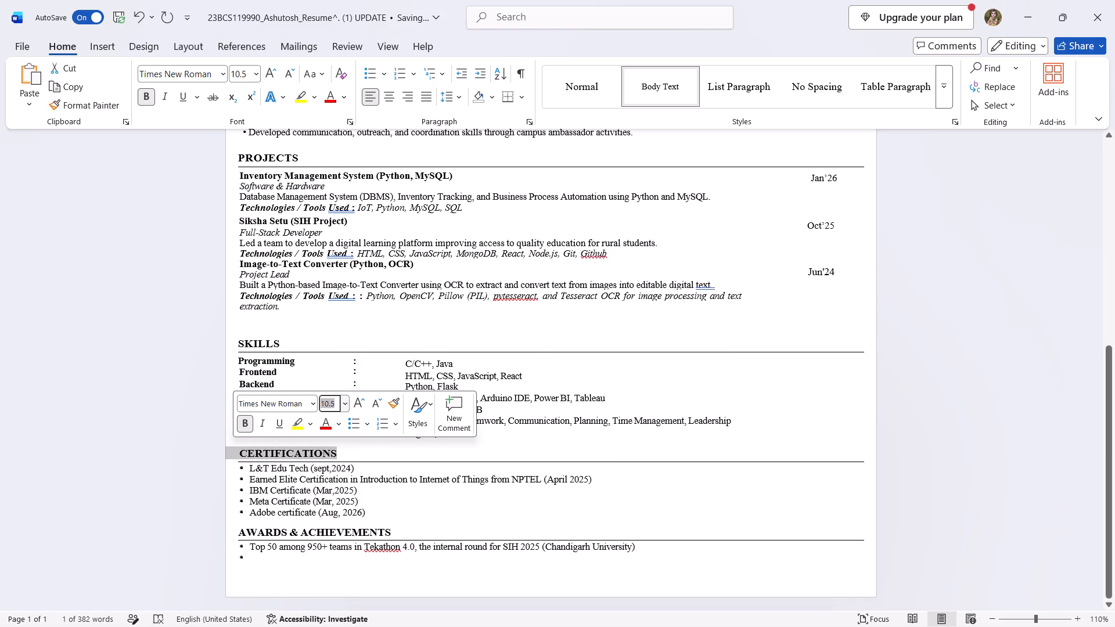
{"action": "left_click", "coordinate": [402, 462]}
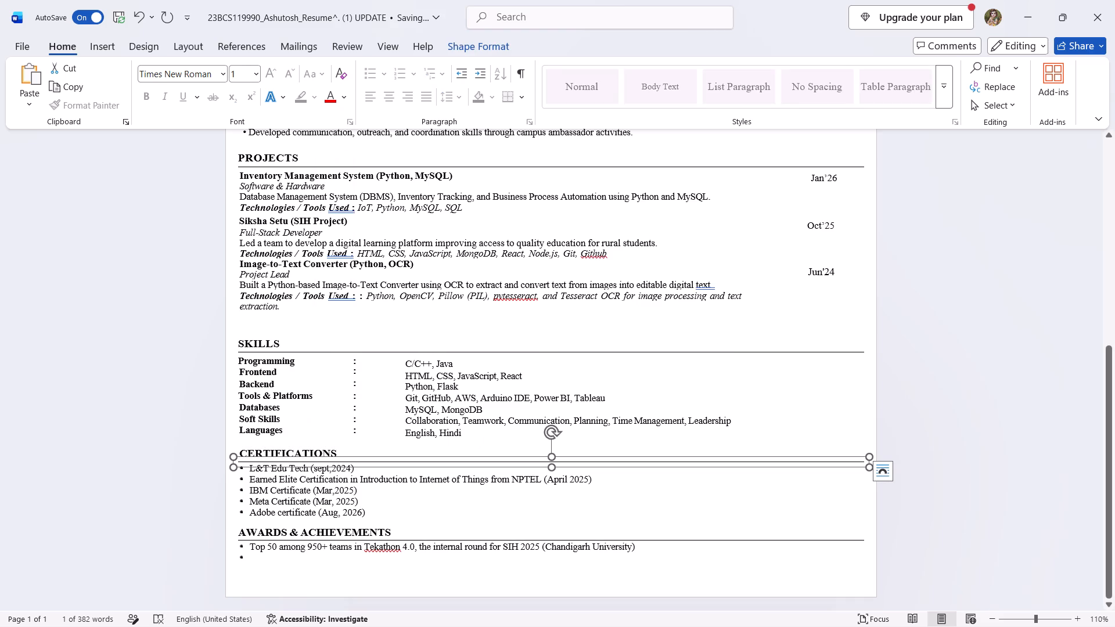
{"action": "left_click", "coordinate": [425, 511]}
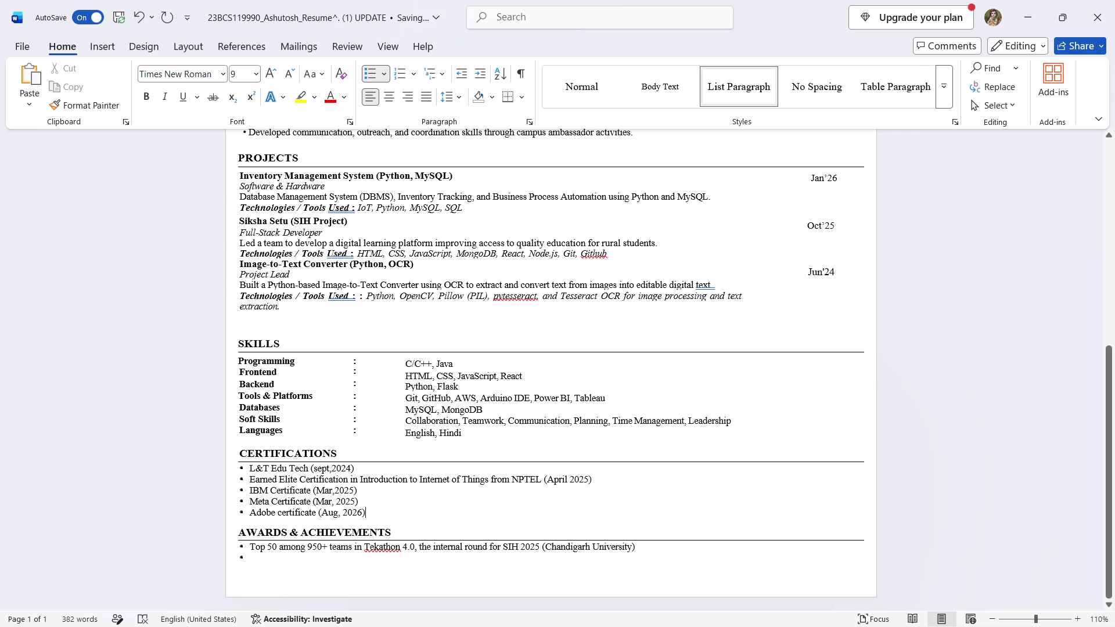
Review the whole Word resume from the name header through Awards & Achievements, checking the section layout and heading alignment.
{"action": "scroll", "coordinate": [425, 511], "scroll_direction": "up", "scroll_amount": 2}
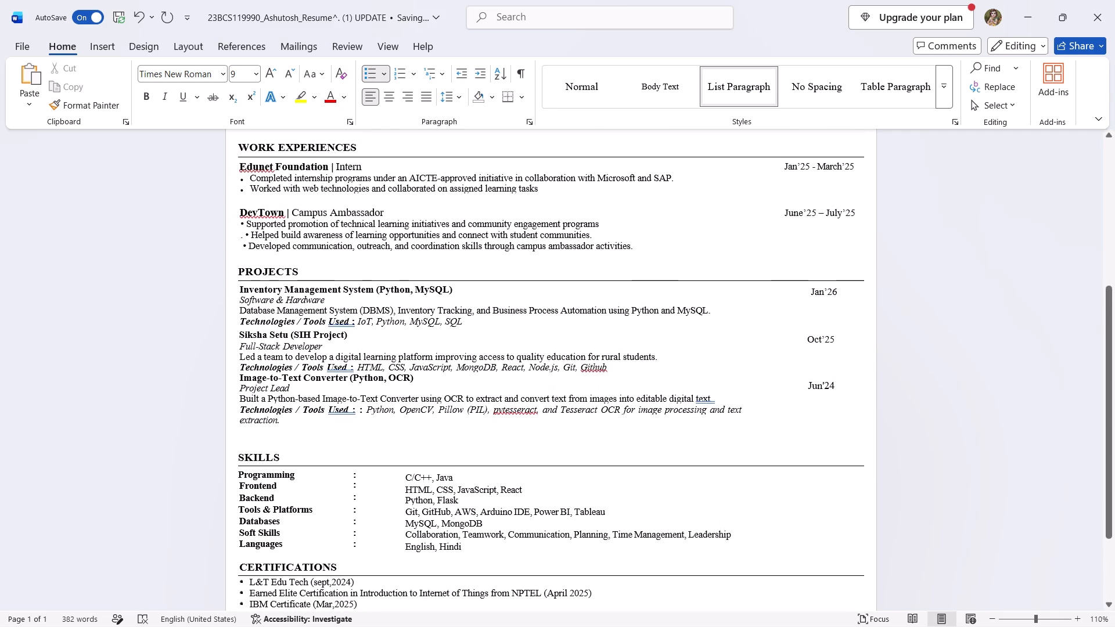
{"action": "scroll", "coordinate": [425, 511], "scroll_direction": "up", "scroll_amount": 2}
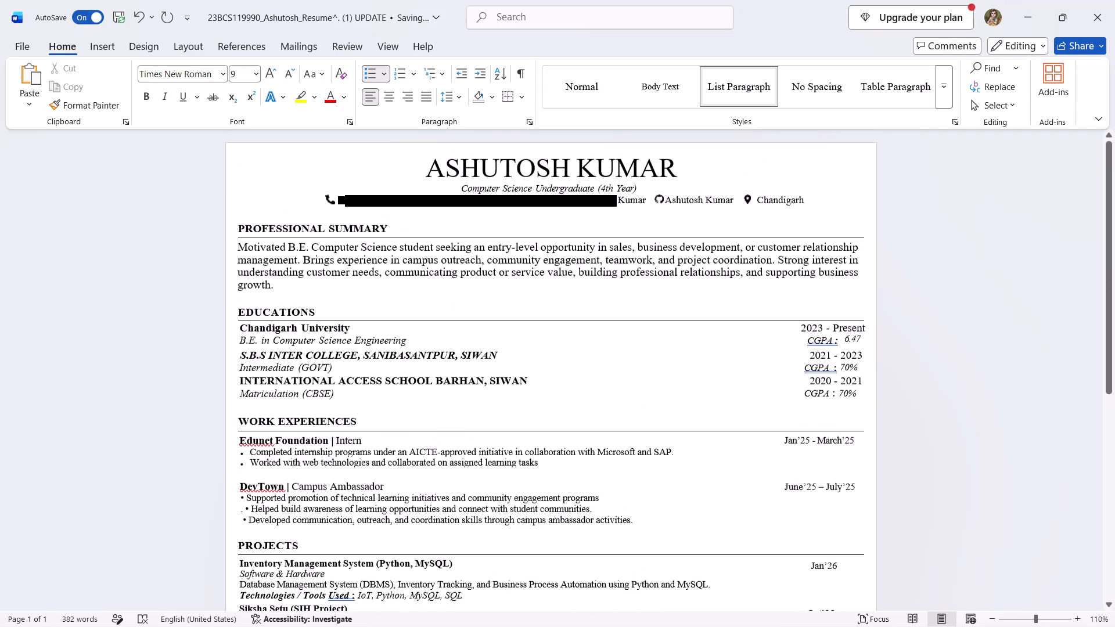
{"action": "scroll", "coordinate": [425, 511], "scroll_direction": "down", "scroll_amount": 1}
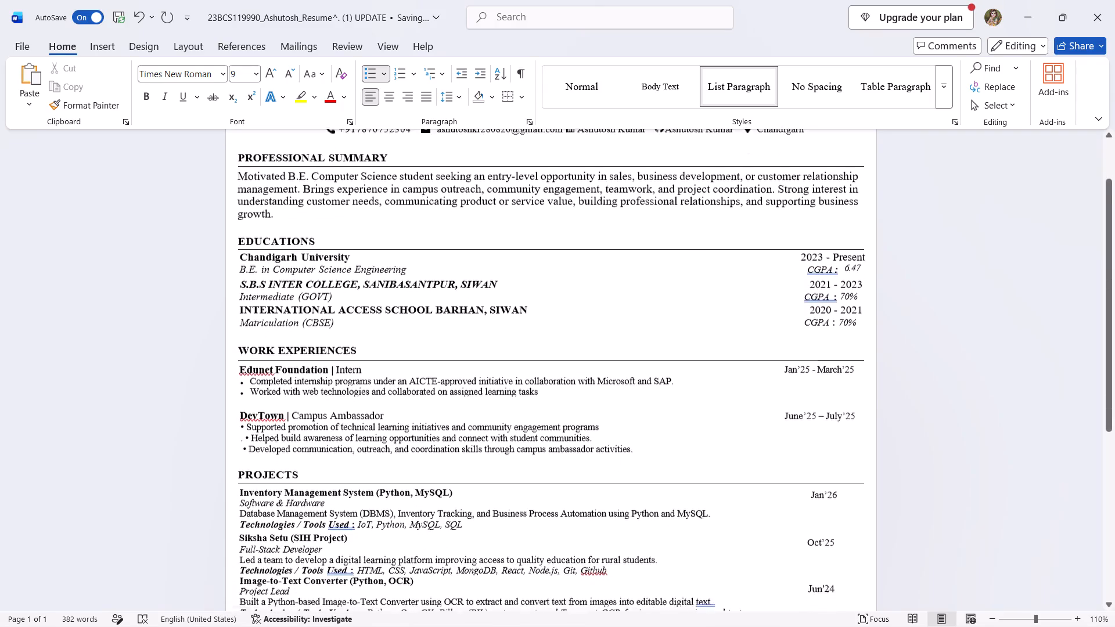
{"action": "scroll", "coordinate": [425, 511], "scroll_direction": "down", "scroll_amount": 2}
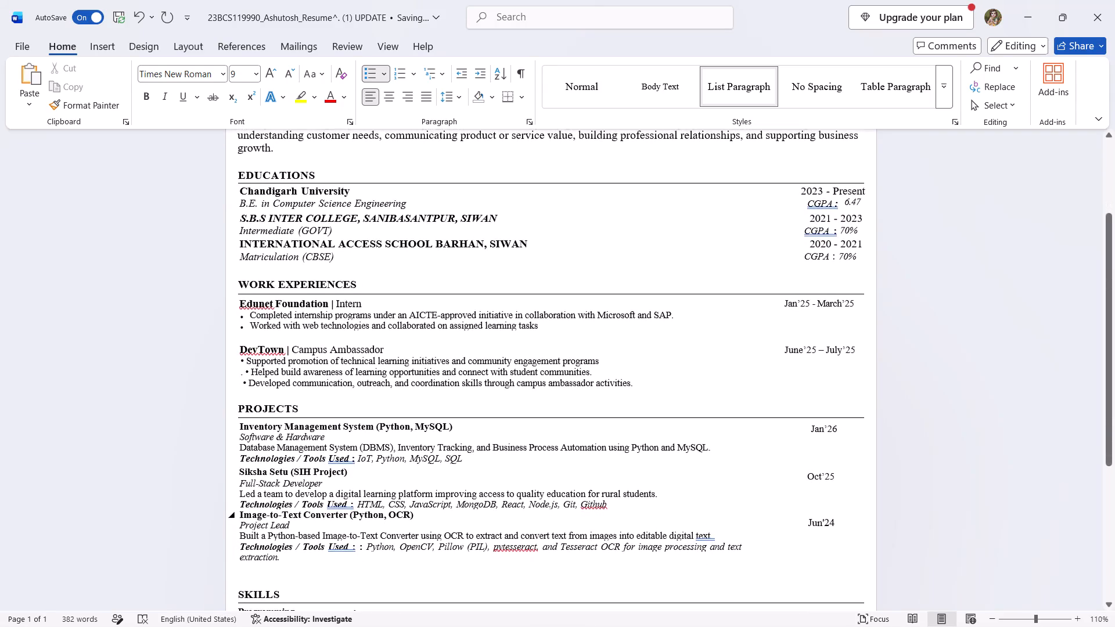
{"action": "scroll", "coordinate": [425, 511], "scroll_direction": "down", "scroll_amount": 1}
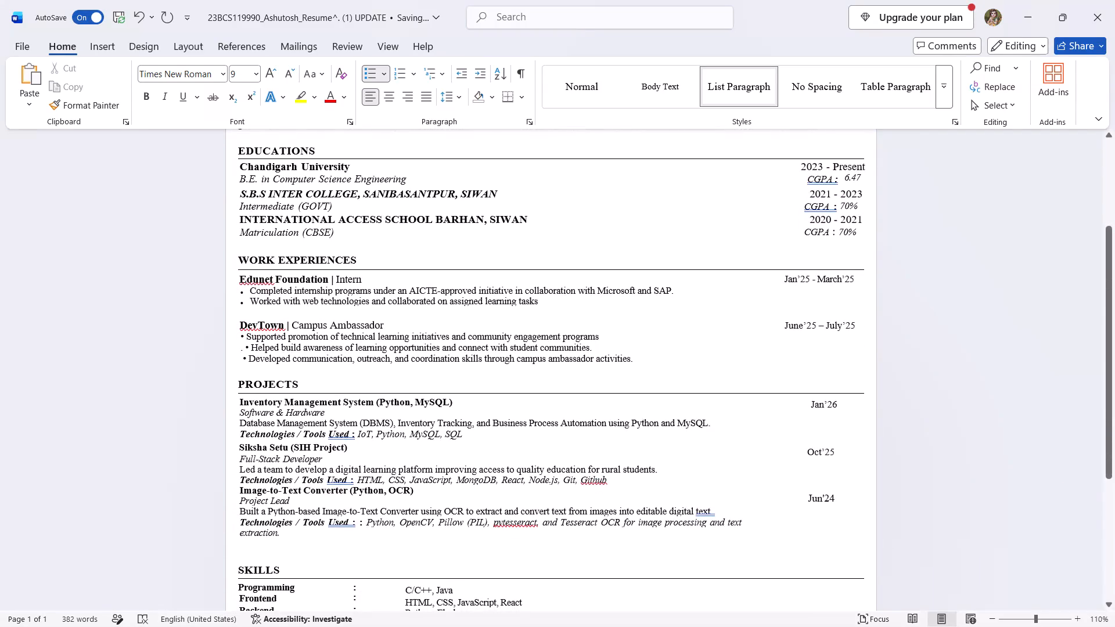
{"action": "scroll", "coordinate": [425, 511], "scroll_direction": "down", "scroll_amount": 1}
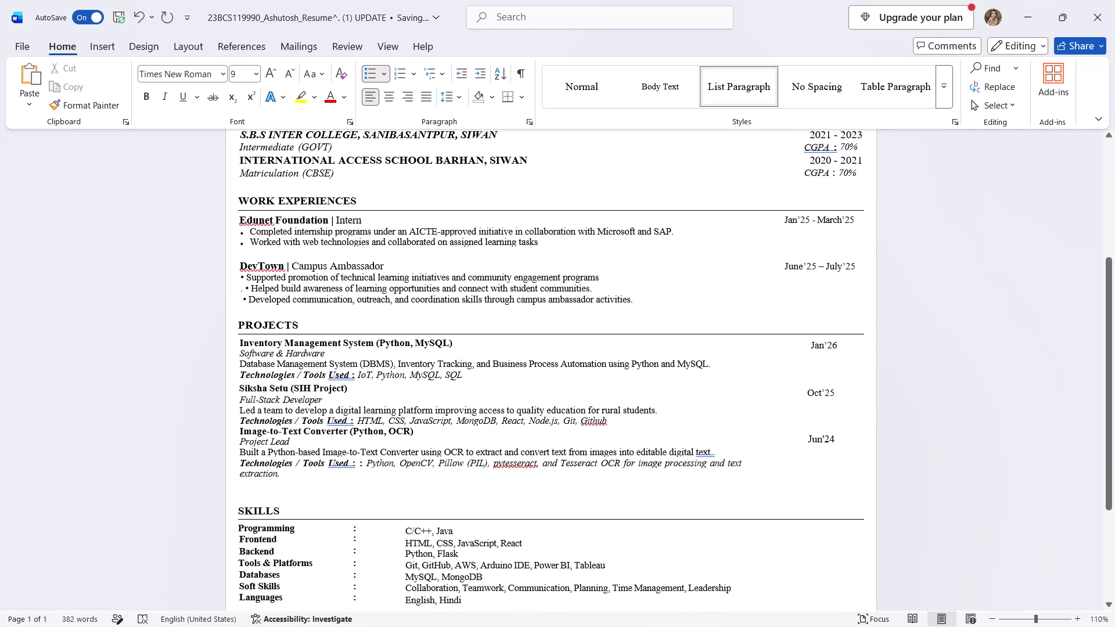
{"action": "scroll", "coordinate": [425, 511], "scroll_direction": "down", "scroll_amount": 1}
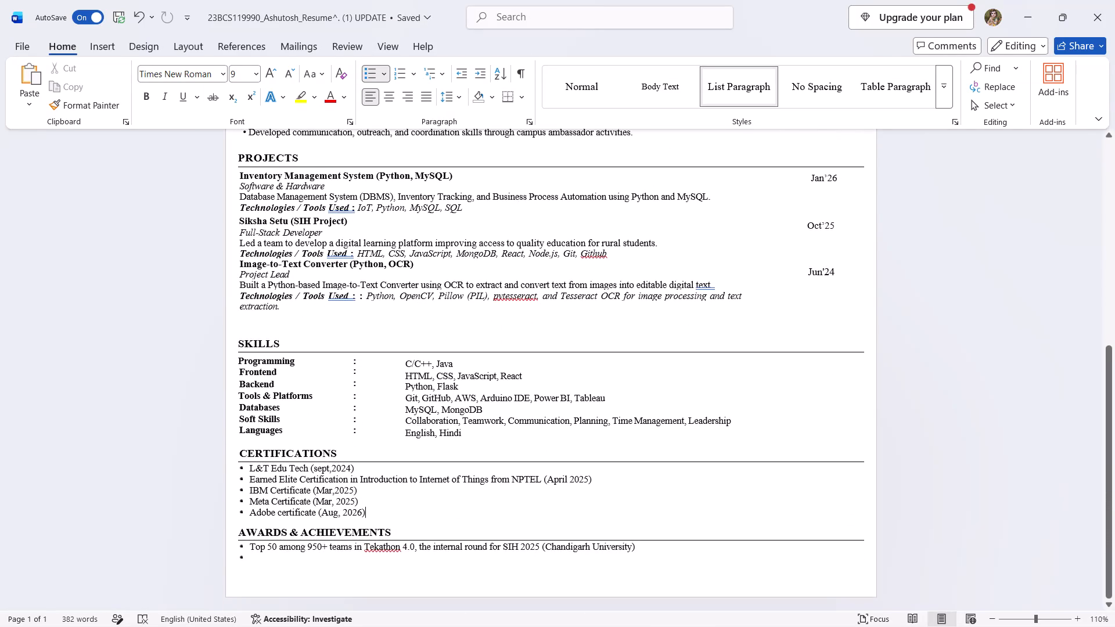
{"action": "scroll", "coordinate": [425, 511], "scroll_direction": "down", "scroll_amount": 1}
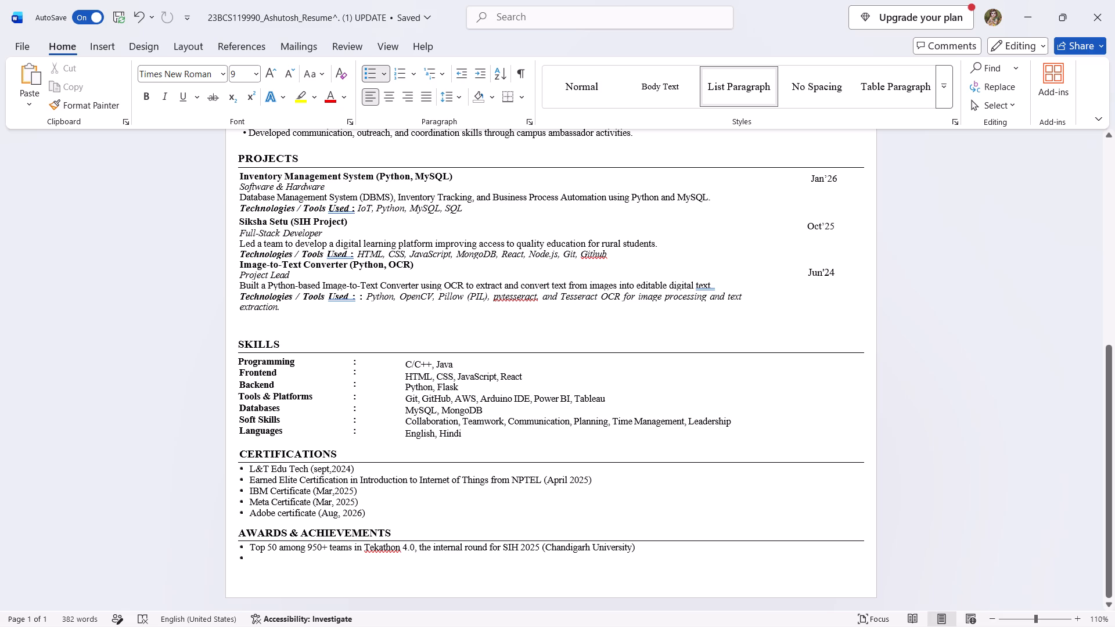
{"action": "scroll", "coordinate": [357, 415], "scroll_direction": "down", "scroll_amount": 2}
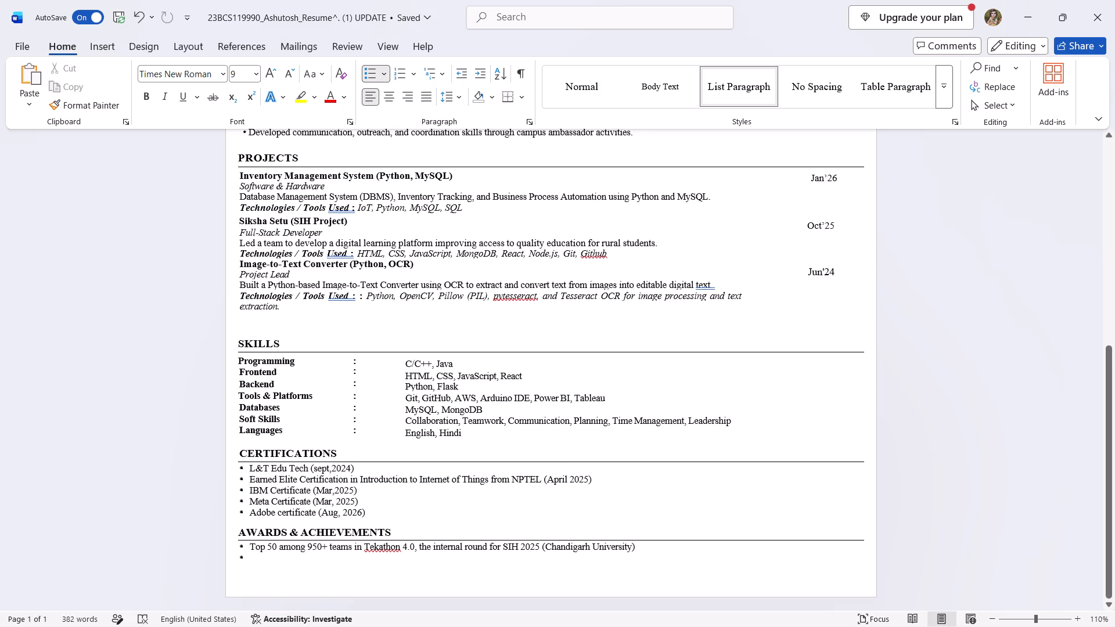
{"action": "scroll", "coordinate": [357, 415], "scroll_direction": "down", "scroll_amount": 1}
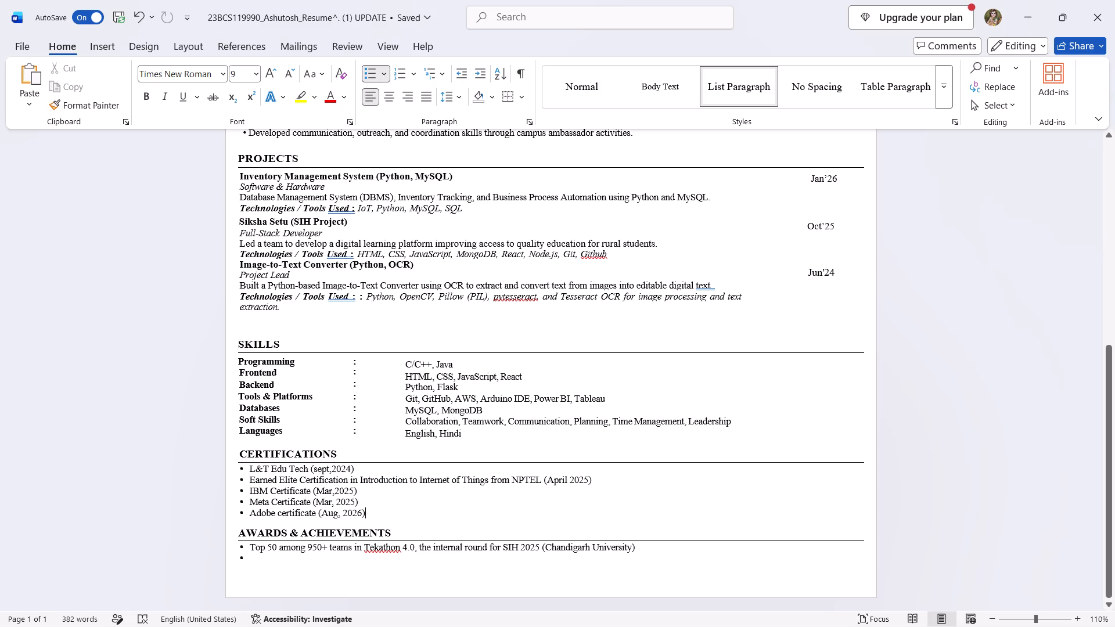
{"action": "scroll", "coordinate": [492, 448], "scroll_direction": "down", "scroll_amount": 1}
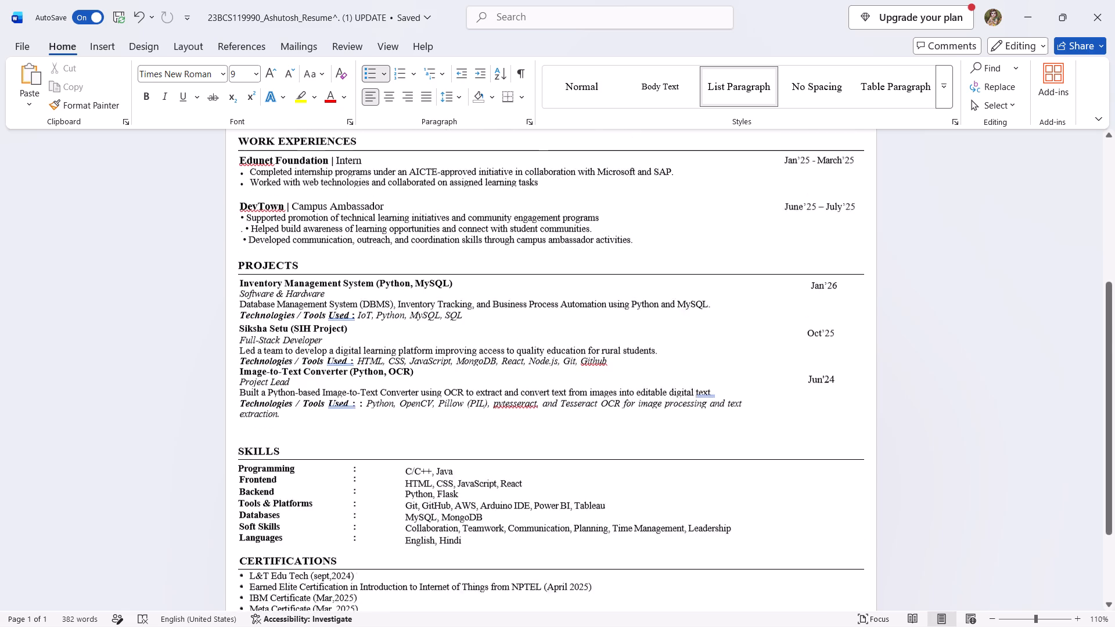
{"action": "scroll", "coordinate": [492, 448], "scroll_direction": "down", "scroll_amount": 1}
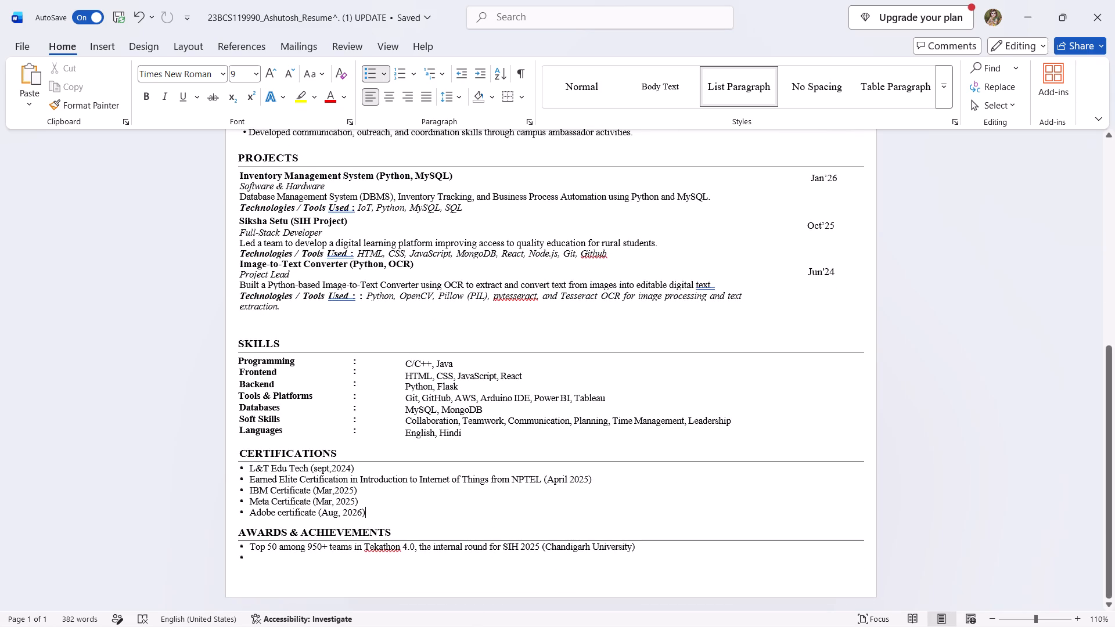
Delete all the skill values listed beside the Skills labels, from C/C++, Java down to English, Hindi.
{"action": "left_click", "coordinate": [476, 438]}
{"action": "key", "text": "BackSpace"}
{"action": "key", "text": "BackSpace"}
{"action": "key", "text": "BackSpace"}
{"action": "key", "text": "BackSpace"}
{"action": "key", "text": "BackSpace"}
{"action": "key", "text": "BackSpace"}
{"action": "key", "text": "BackSpace"}
{"action": "key", "text": "BackSpace"}
{"action": "key", "text": "BackSpace"}
{"action": "key", "text": "BackSpace"}
{"action": "key", "text": "BackSpace"}
{"action": "key", "text": "BackSpace"}
{"action": "key", "text": "BackSpace"}
{"action": "key", "text": "BackSpace"}
{"action": "key", "text": "BackSpace"}
{"action": "key", "text": "BackSpace"}
{"action": "key", "text": "BackSpace"}
{"action": "key", "text": "BackSpace"}
{"action": "key", "text": "BackSpace"}
{"action": "key", "text": "BackSpace"}
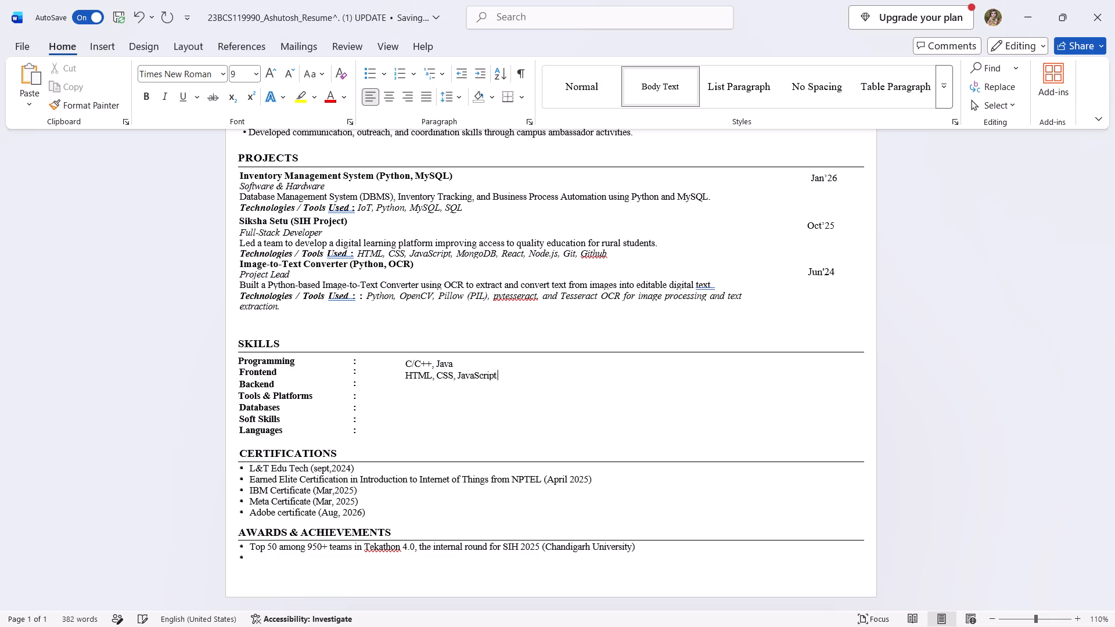
{"action": "key", "text": "BackSpace"}
{"action": "key", "text": "BackSpace"}
{"action": "key", "text": "BackSpace"}
{"action": "key", "text": "BackSpace"}
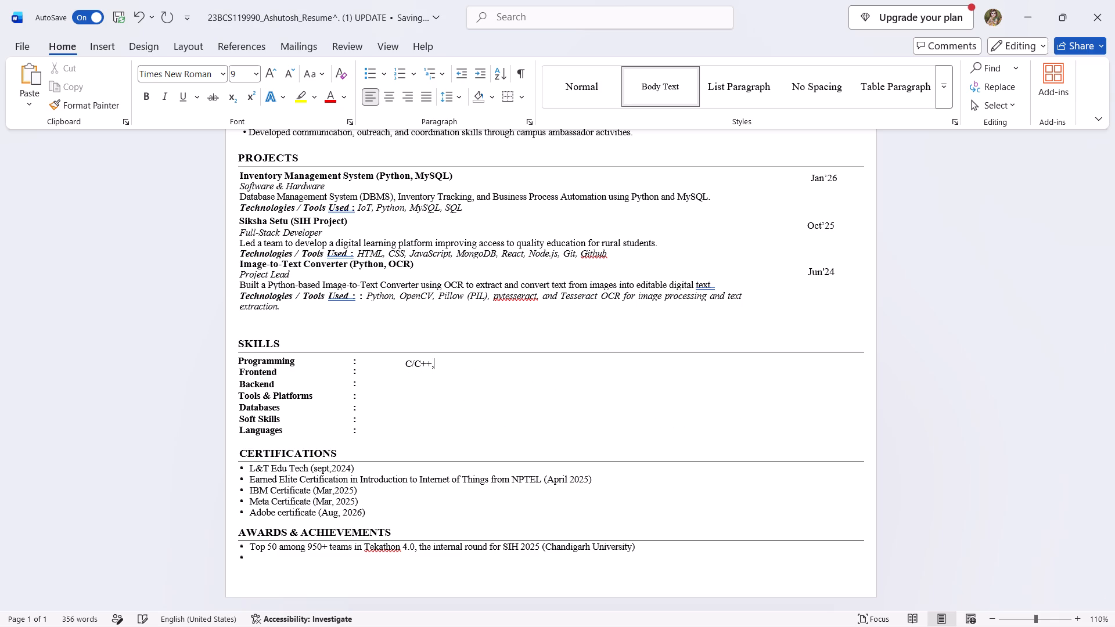
{"action": "key", "text": "BackSpace"}
{"action": "key", "text": "BackSpace"}
{"action": "key", "text": "BackSpace"}
{"action": "key", "text": "BackSpace"}
{"action": "key", "text": "BackSpace"}
{"action": "key", "text": "BackSpace"}
{"action": "key", "text": "BackSpace"}
Delete the Tools & Platforms, Databases, Soft Skills and Languages rows from Skills, along with the colon after Backend.
{"action": "left_click", "coordinate": [357, 428]}
{"action": "key", "text": "BackSpace"}
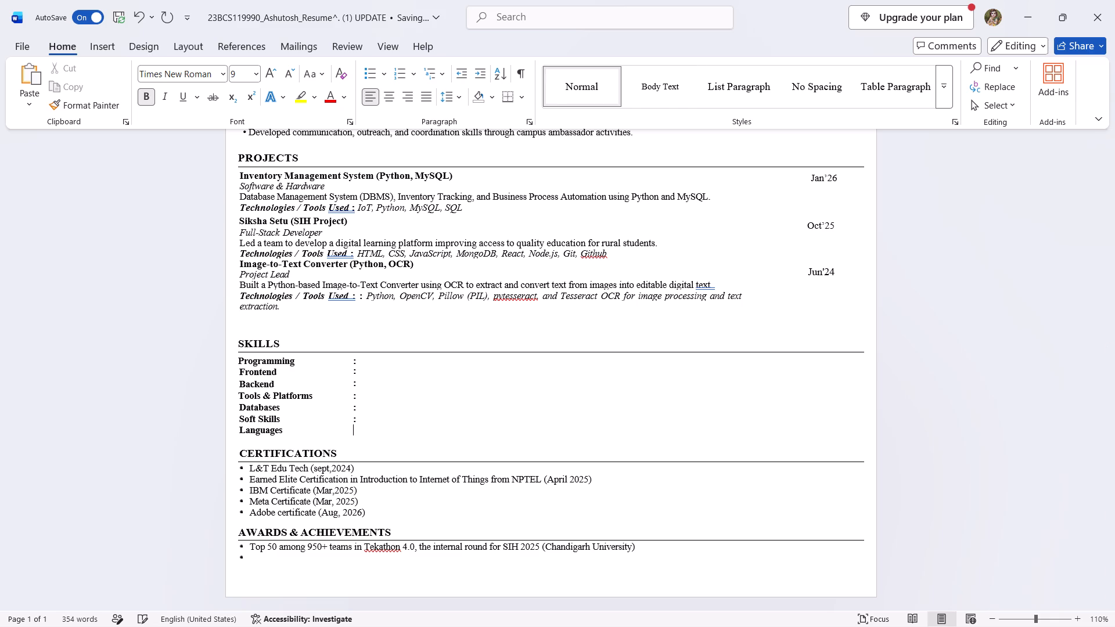
{"action": "key", "text": "Up"}
{"action": "key", "text": "Right"}
{"action": "key", "text": "BackSpace"}
{"action": "key", "text": "Right"}
{"action": "key", "text": "Up"}
{"action": "left_click_drag", "start_coordinate": [301, 430], "coordinate": [320, 429]}
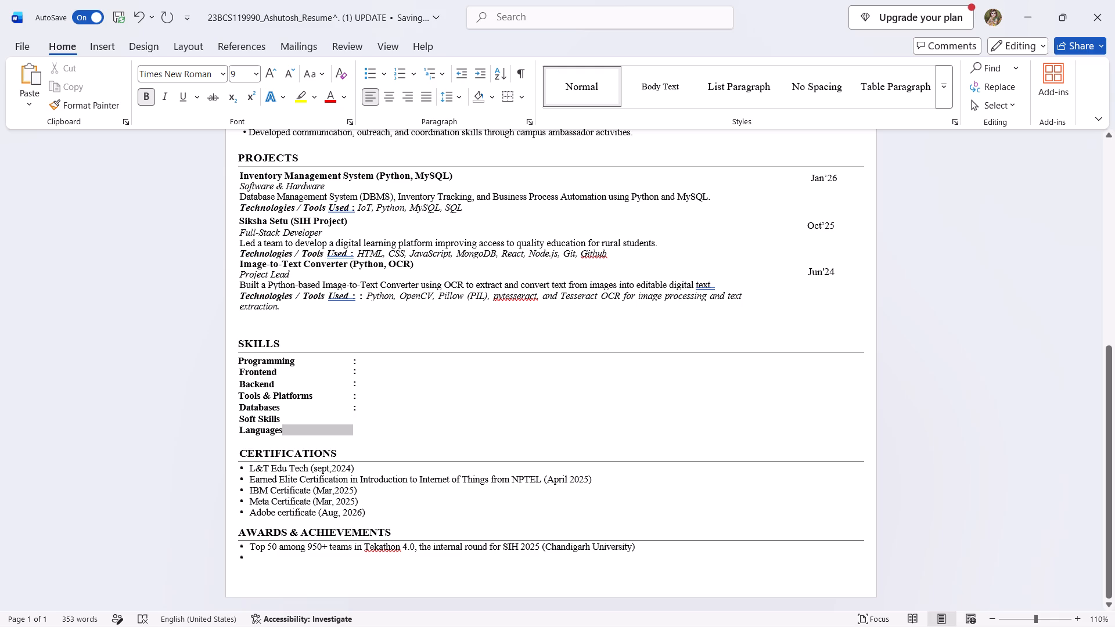
{"action": "left_click_drag", "start_coordinate": [320, 429], "coordinate": [346, 384]}
{"action": "key", "text": "BackSpace"}
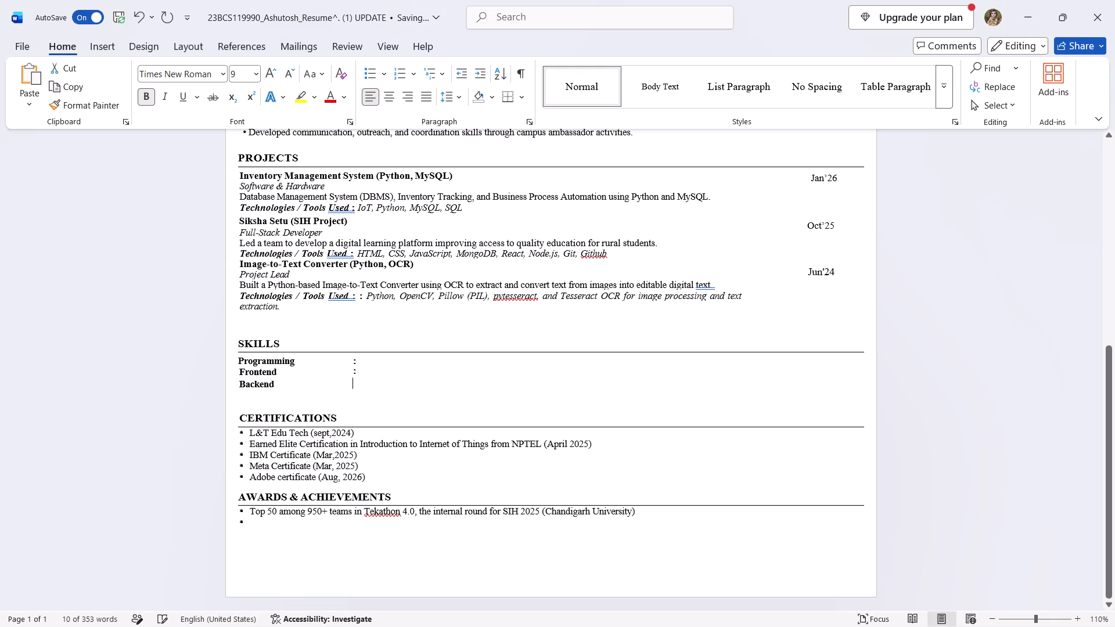
Remove the colons after the Frontend and Programming labels in Skills.
{"action": "left_click_drag", "start_coordinate": [380, 366], "coordinate": [360, 374]}
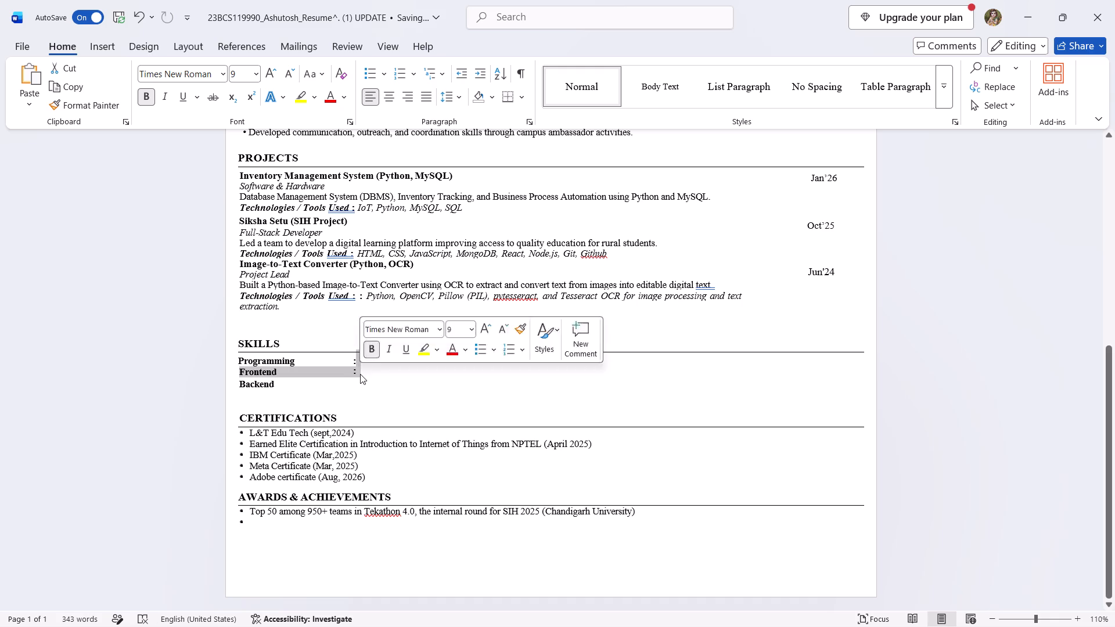
{"action": "left_click", "coordinate": [360, 374]}
{"action": "key", "text": "BackSpace"}
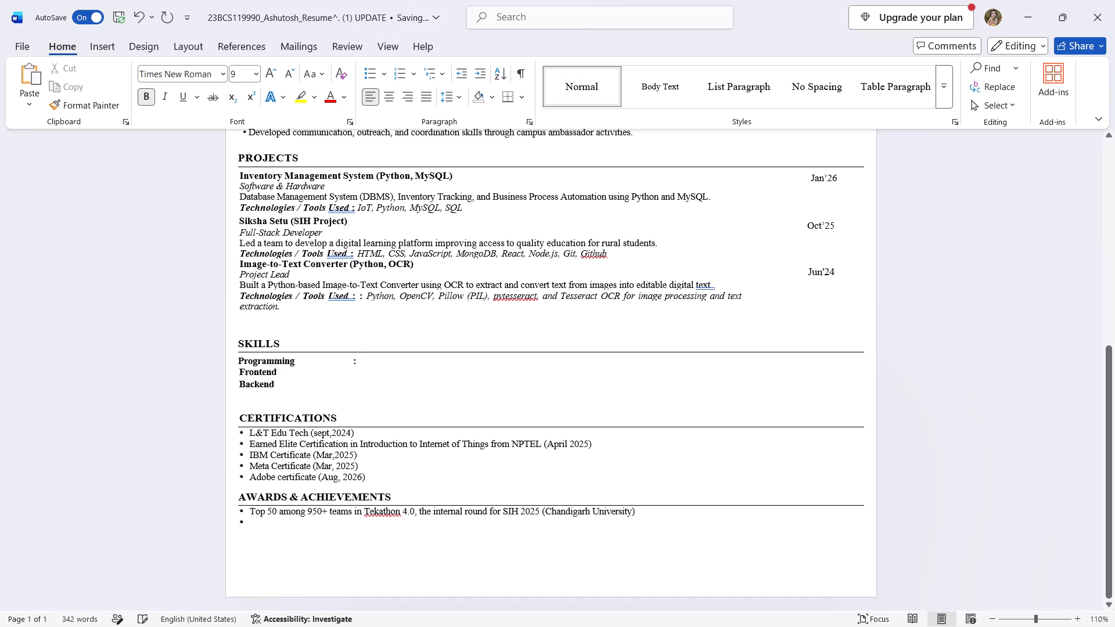
{"action": "left_click", "coordinate": [362, 360]}
{"action": "key", "text": "BackSpace"}
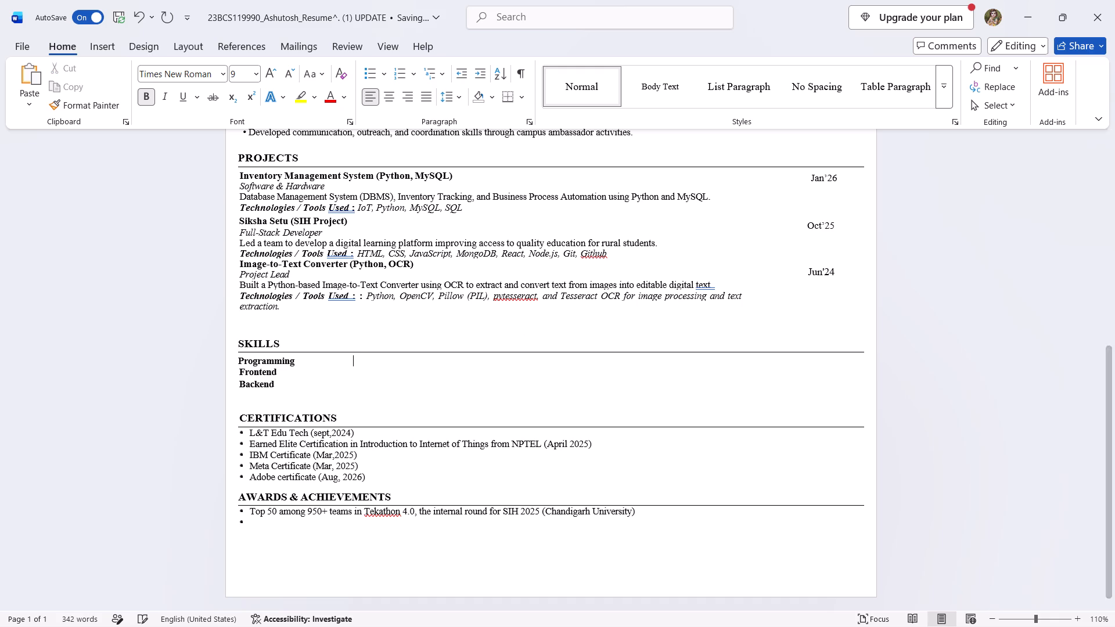
Delete the Backend and Frontend labels from Skills, keeping only the Programming label.
{"action": "left_click", "coordinate": [278, 383]}
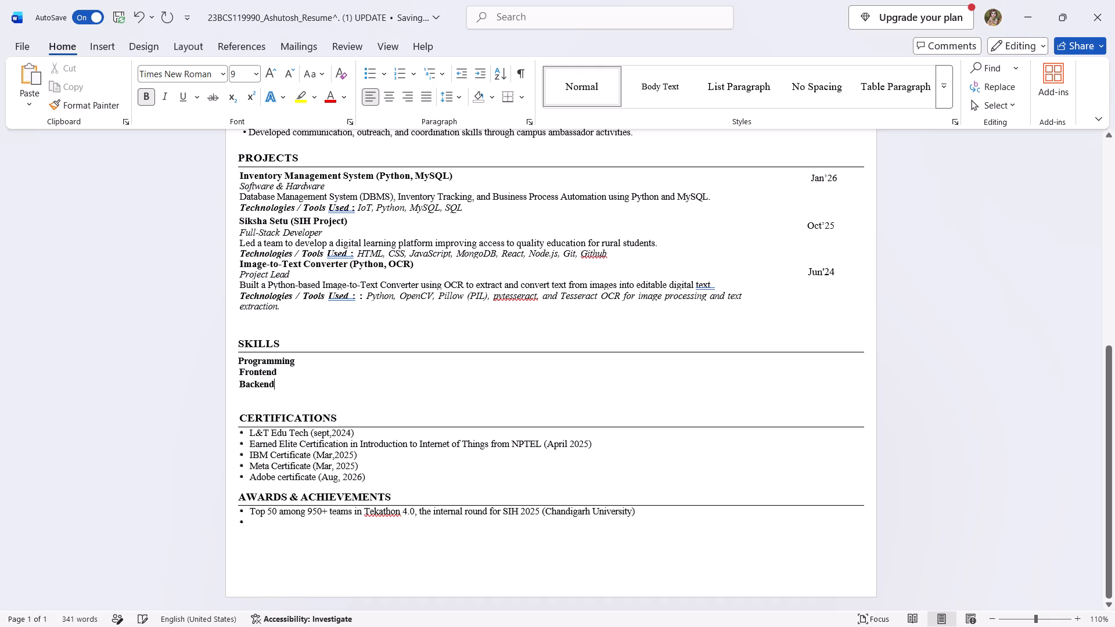
{"action": "key", "text": "BackSpace"}
{"action": "key", "text": "BackSpace"}
{"action": "key", "text": "BackSpace"}
{"action": "key", "text": "BackSpace"}
{"action": "key", "text": "BackSpace"}
{"action": "key", "text": "BackSpace"}
{"action": "key", "text": "BackSpace"}
{"action": "key", "text": "BackSpace"}
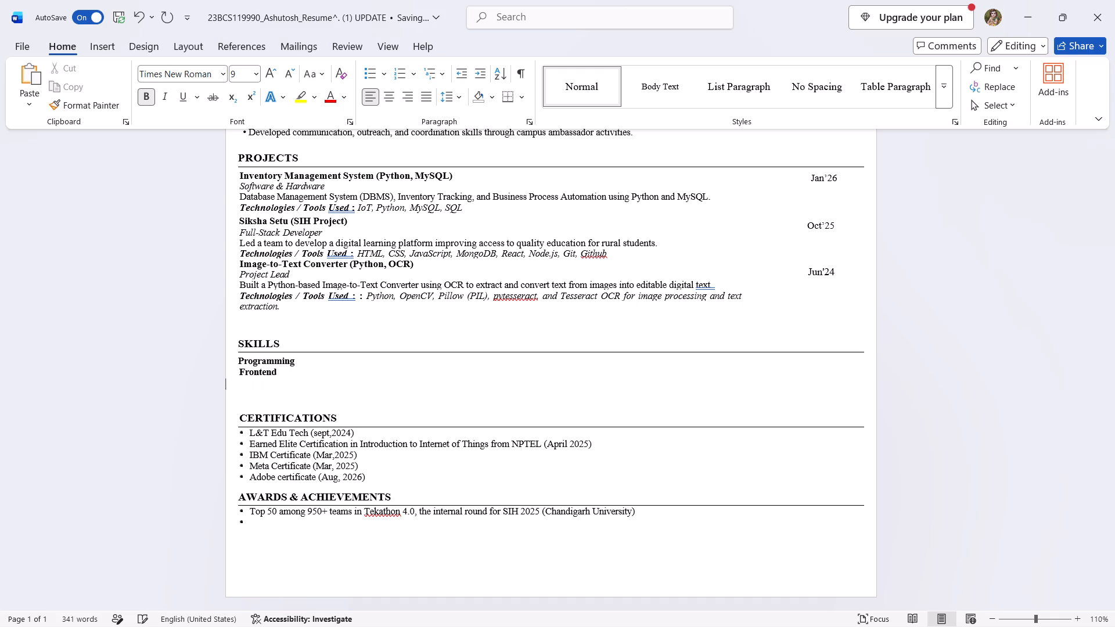
{"action": "key", "text": "BackSpace"}
{"action": "key", "text": "BackSpace"}
{"action": "key", "text": "BackSpace"}
{"action": "key", "text": "BackSpace"}
{"action": "key", "text": "BackSpace"}
{"action": "key", "text": "BackSpace"}
{"action": "key", "text": "BackSpace"}
{"action": "key", "text": "BackSpace"}
{"action": "key", "text": "BackSpace"}
{"action": "key", "text": "BackSpace"}
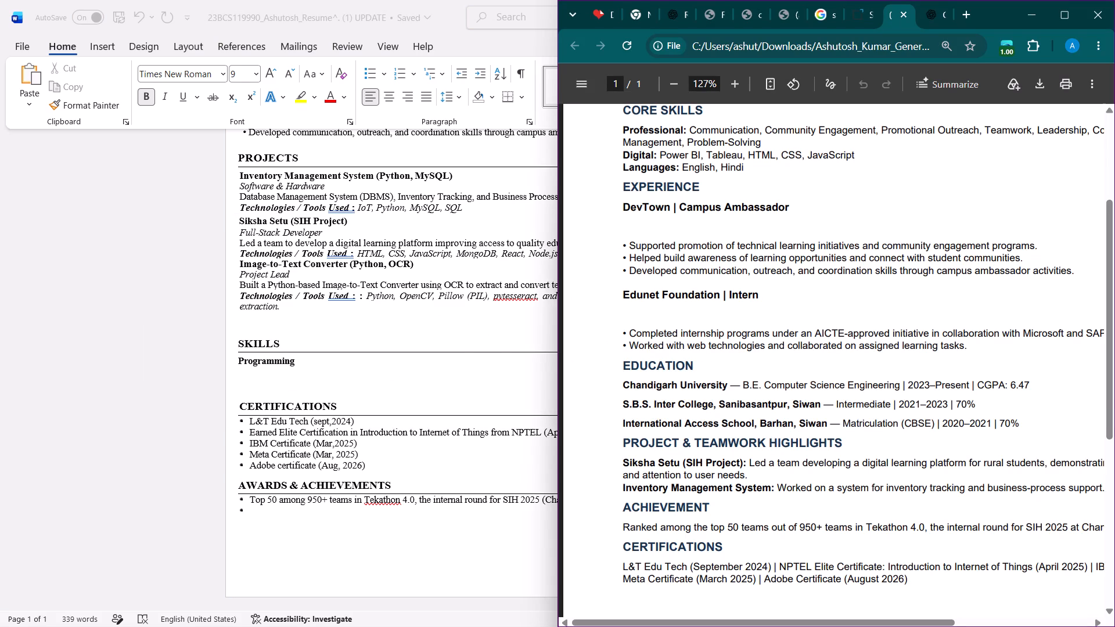
Check the skills heading in the sales PDF in Chrome and change the Word resume's heading to CORE SKILLS.
{"action": "scroll", "coordinate": [737, 312], "scroll_direction": "up", "scroll_amount": 1}
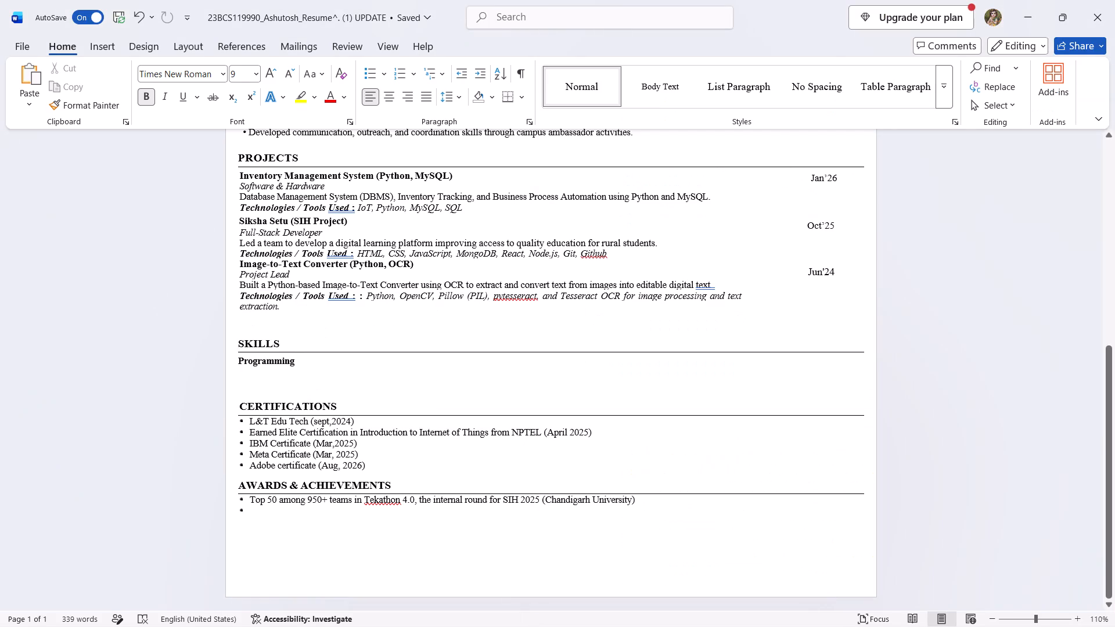
{"action": "left_click", "coordinate": [240, 345]}
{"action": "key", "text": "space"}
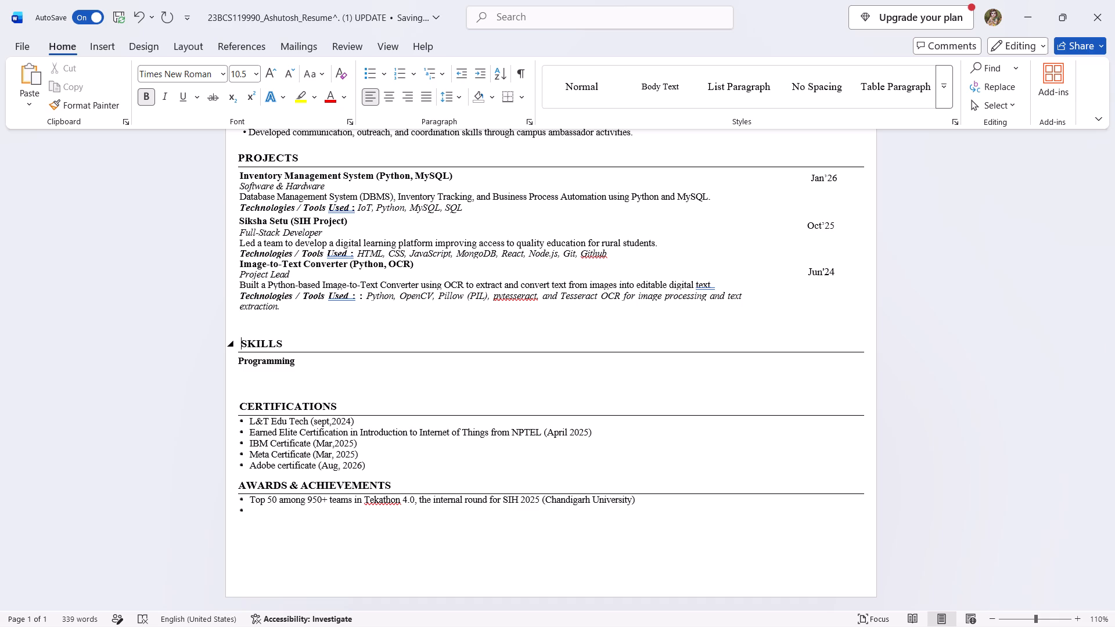
{"action": "key", "text": "BackSpace"}
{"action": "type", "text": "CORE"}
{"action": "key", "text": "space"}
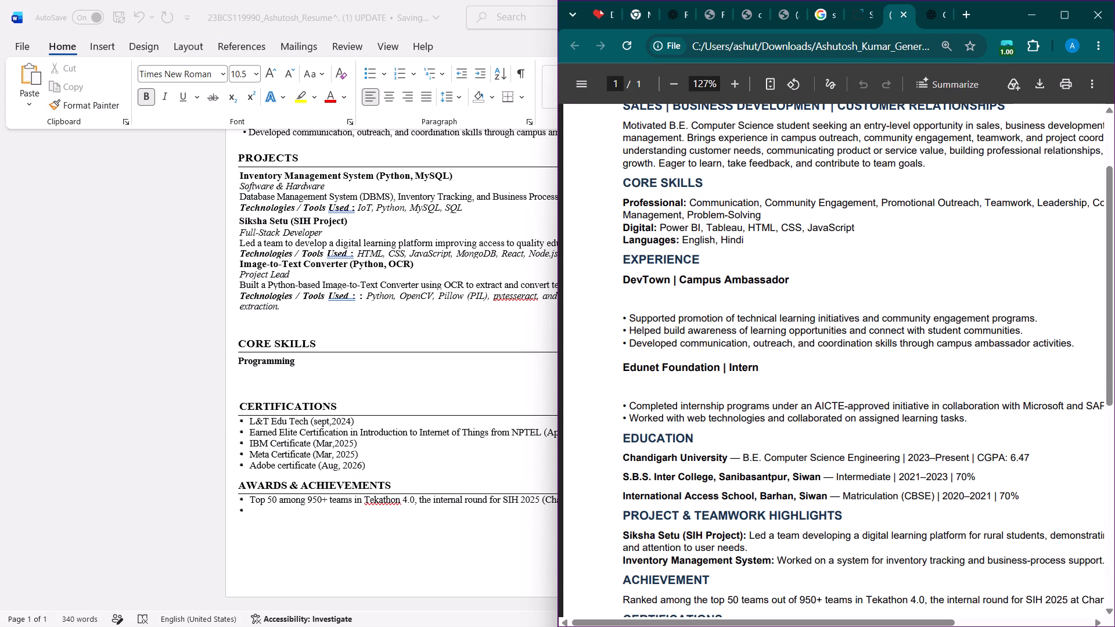
Copy the label Professional from the sales PDF in Chrome and replace the Programming label under CORE SKILLS in Word with it.
{"action": "left_click_drag", "start_coordinate": [685, 203], "coordinate": [623, 204]}
{"action": "key", "text": "ctrl+c"}
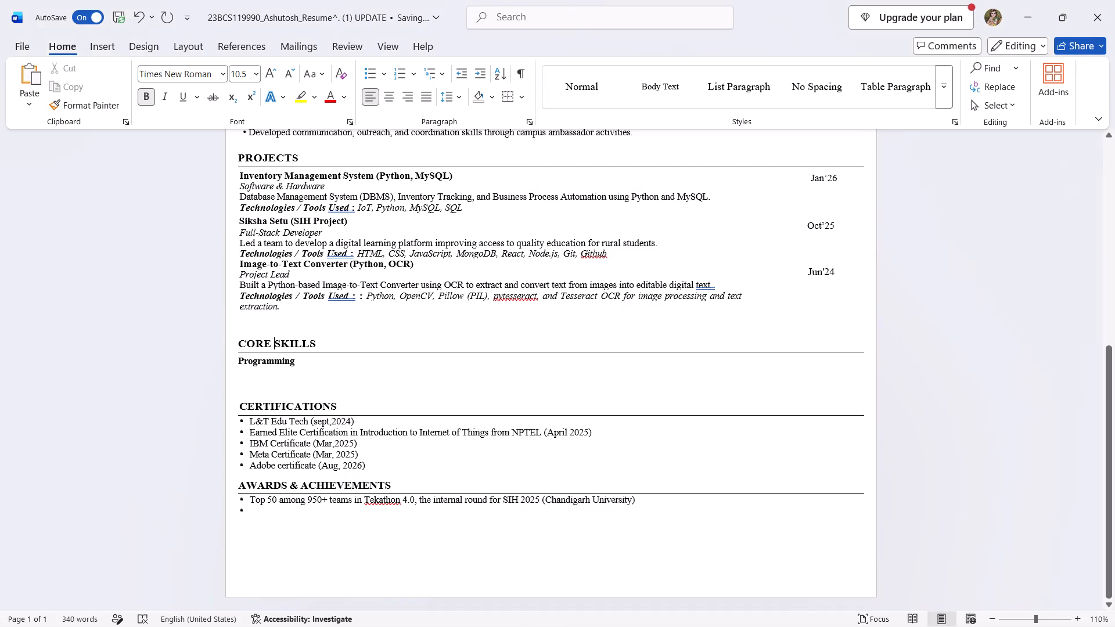
{"action": "left_click", "coordinate": [296, 367]}
{"action": "key", "text": "Up"}
{"action": "key", "text": "Right"}
{"action": "key", "text": "Right"}
{"action": "key", "text": "Right"}
{"action": "key", "text": "Right"}
{"action": "key", "text": "Right"}
{"action": "key", "text": "Right"}
{"action": "key", "text": "Right"}
{"action": "key", "text": "Right"}
{"action": "key", "text": "Right"}
{"action": "key", "text": "Right"}
{"action": "key", "text": "Right"}
{"action": "key", "text": "BackSpace"}
{"action": "key", "text": "BackSpace"}
{"action": "key", "text": "BackSpace"}
{"action": "key", "text": "BackSpace"}
{"action": "key", "text": "BackSpace"}
{"action": "key", "text": "BackSpace"}
{"action": "key", "text": "BackSpace"}
{"action": "key", "text": "BackSpace"}
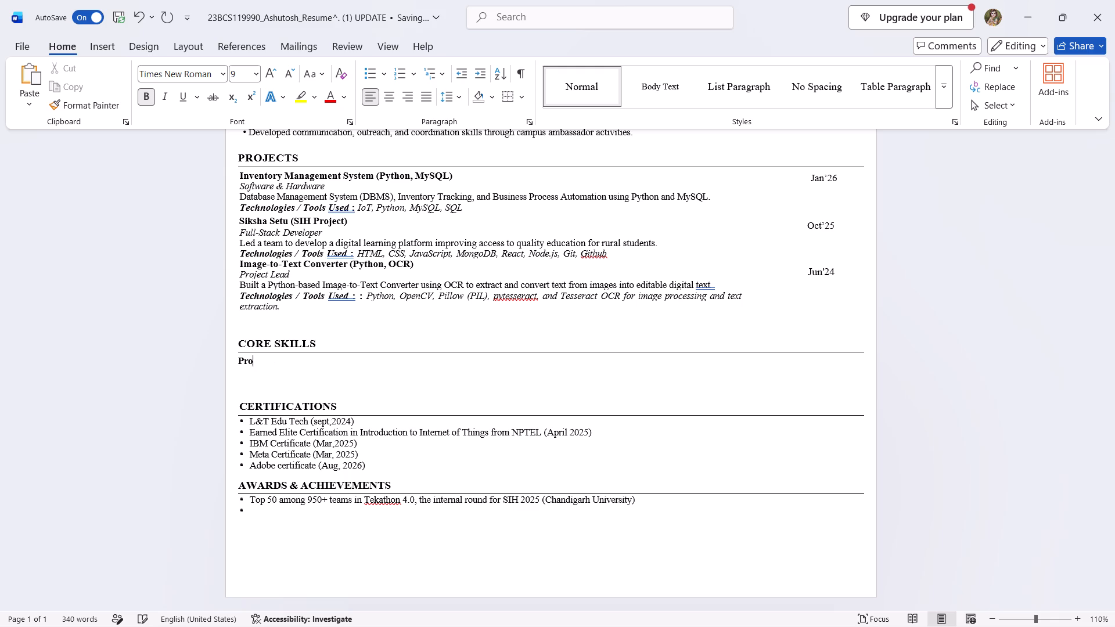
{"action": "key", "text": "BackSpace"}
{"action": "key", "text": "BackSpace"}
{"action": "key", "text": "ctrl+v"}
{"action": "key", "text": "Left"}
{"action": "key", "text": "Left"}
{"action": "key", "text": "Left"}
{"action": "key", "text": "Left"}
{"action": "key", "text": "Left"}
{"action": "key", "text": "Left"}
{"action": "key", "text": "Left"}
{"action": "key", "text": "Left"}
{"action": "key", "text": "Left"}
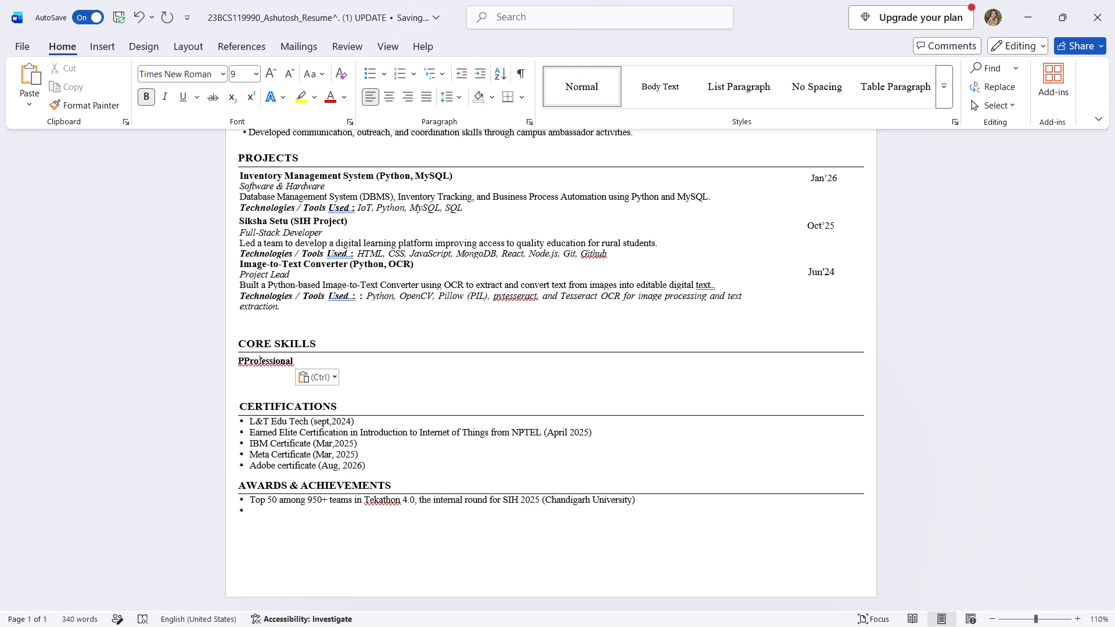
{"action": "key", "text": "Left"}
{"action": "key", "text": "Left"}
{"action": "key", "text": "Left"}
{"action": "key", "text": "Left"}
{"action": "key", "text": "Right"}
{"action": "key", "text": "BackSpace"}
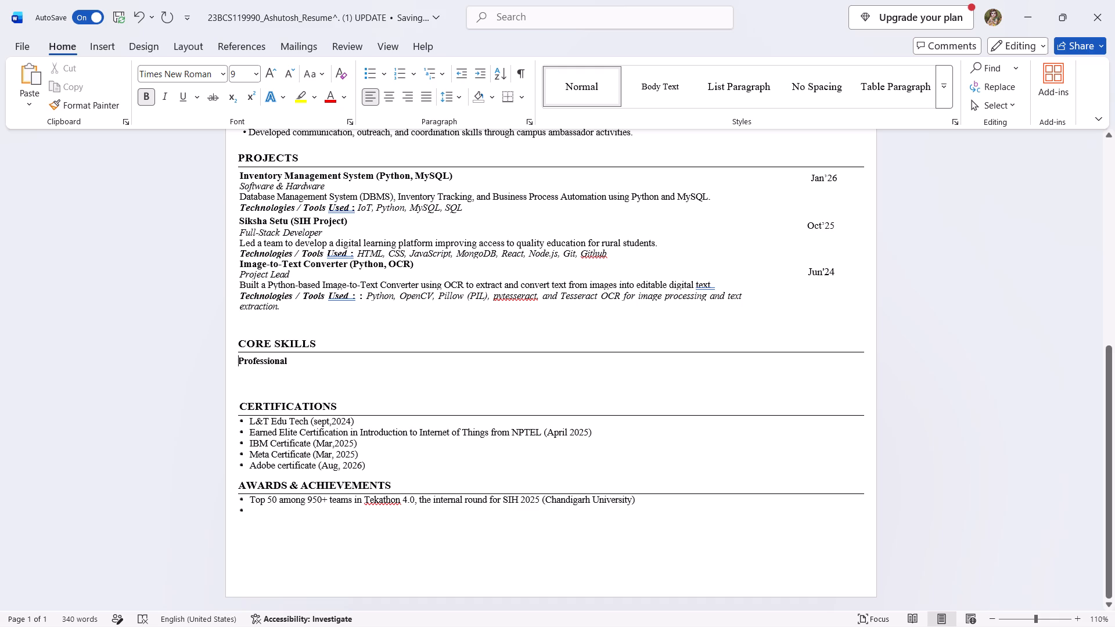
Set the Professional label's font size to 10.
{"action": "left_click", "coordinate": [297, 359]}
{"action": "left_click_drag", "start_coordinate": [297, 359], "coordinate": [226, 362]}
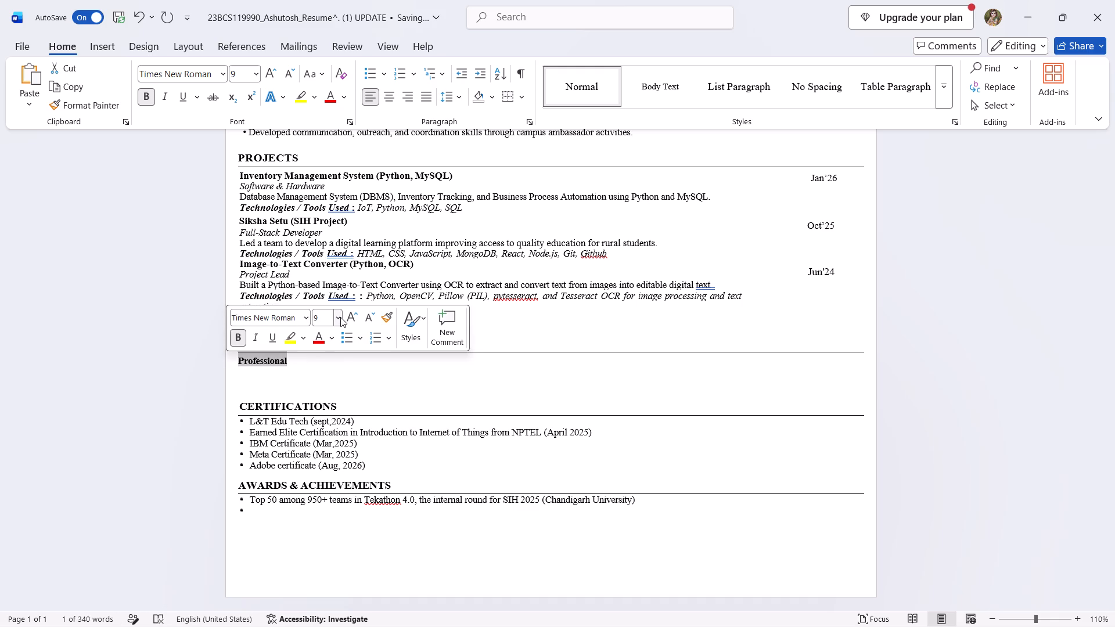
{"action": "left_click", "coordinate": [340, 318]}
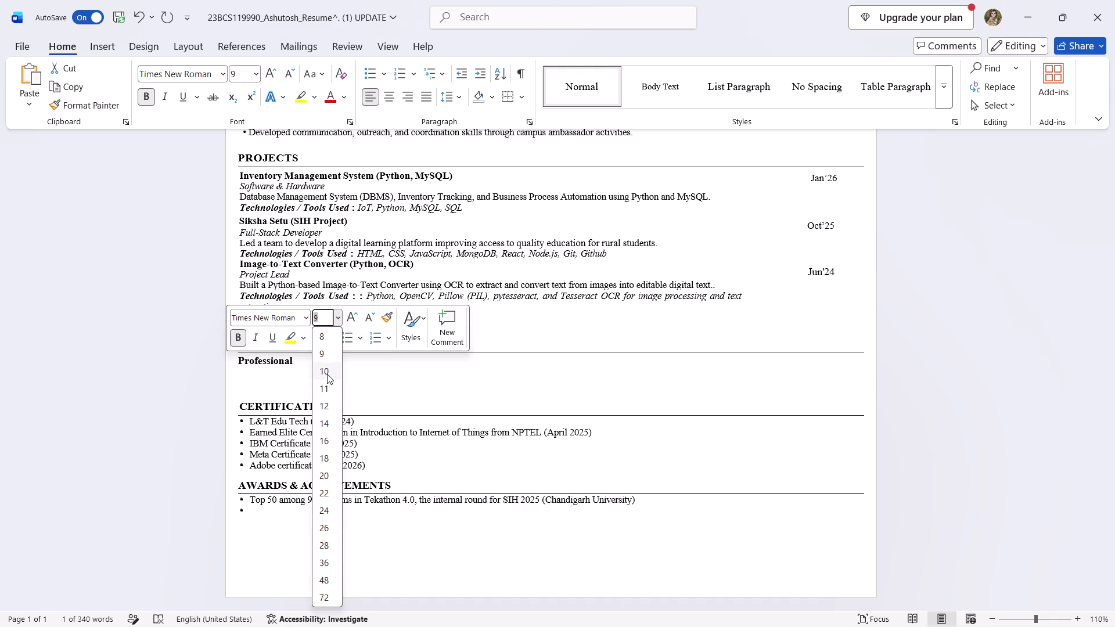
{"action": "left_click", "coordinate": [326, 370]}
Add a colon after the Professional label, with a space on each side of it.
{"action": "left_click", "coordinate": [315, 360]}
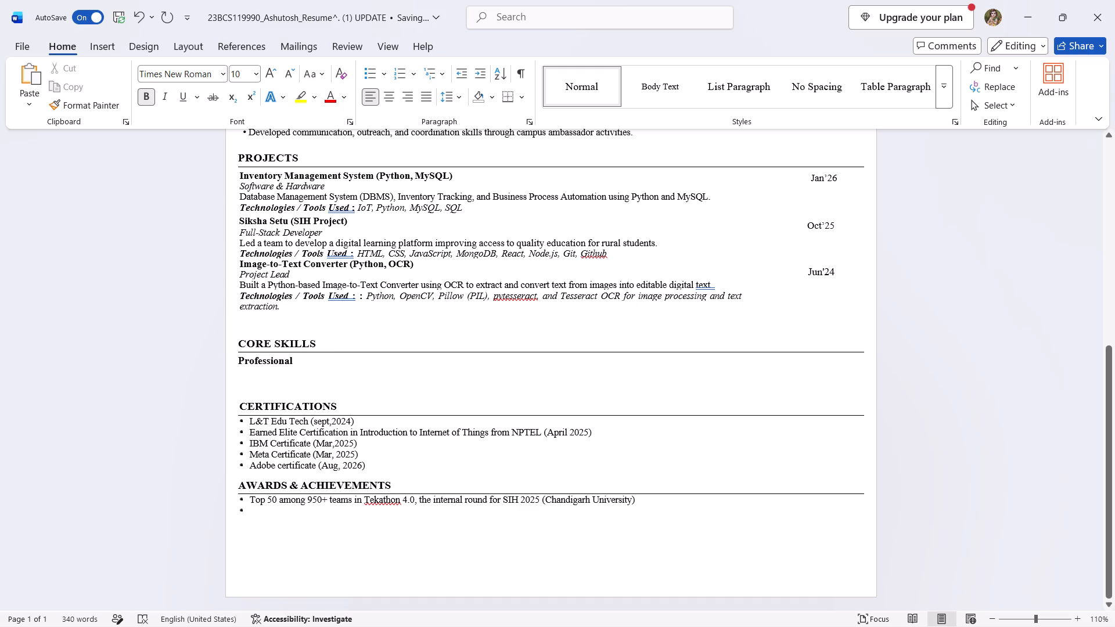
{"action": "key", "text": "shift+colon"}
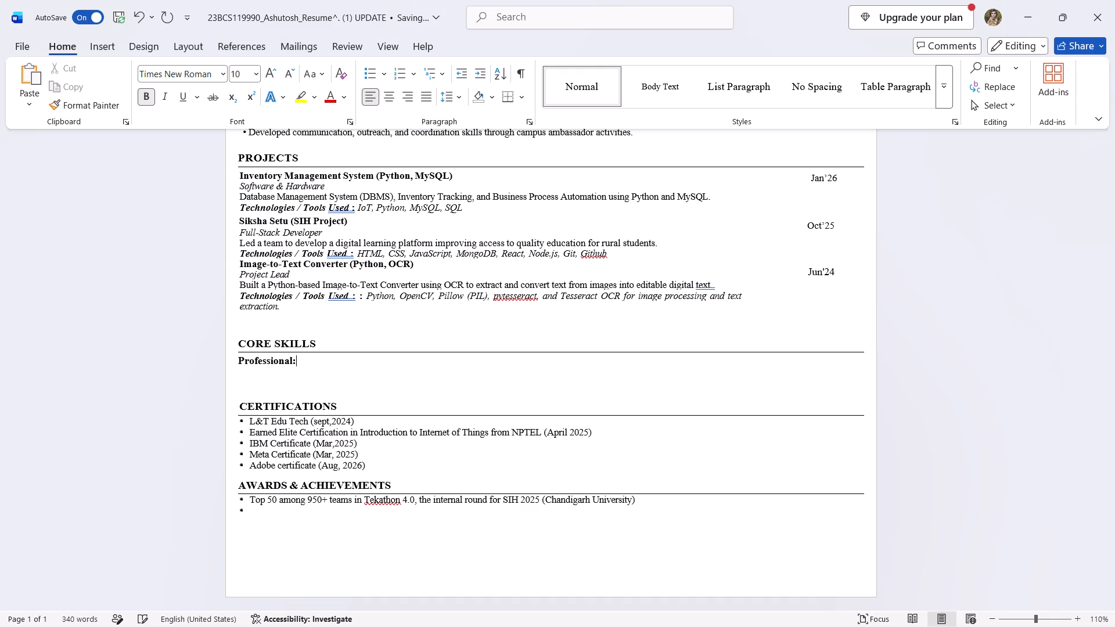
{"action": "key", "text": "BackSpace"}
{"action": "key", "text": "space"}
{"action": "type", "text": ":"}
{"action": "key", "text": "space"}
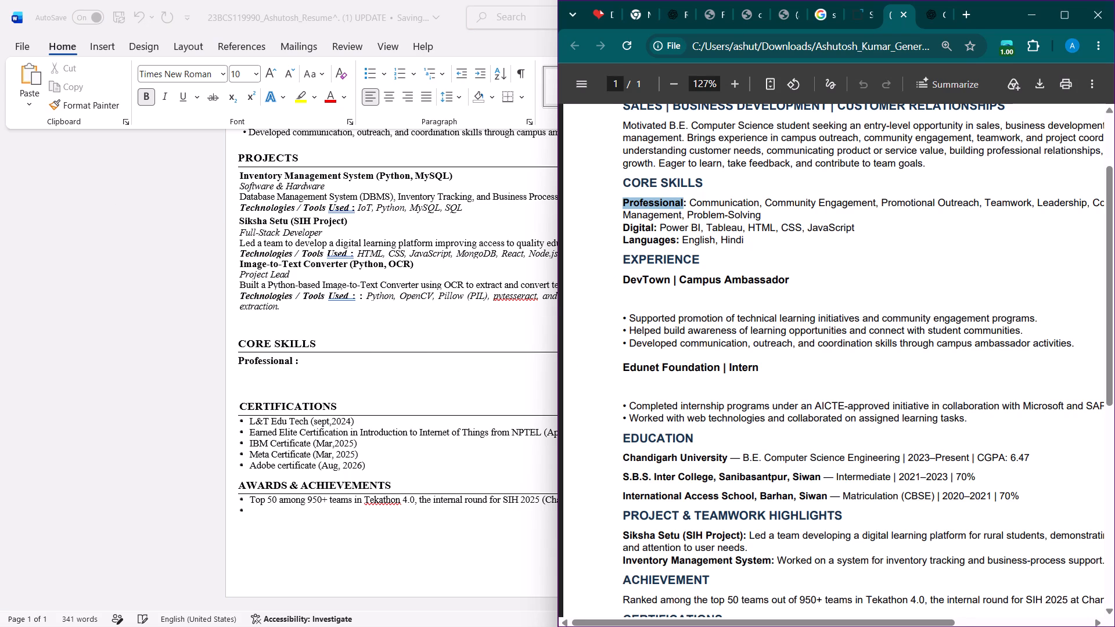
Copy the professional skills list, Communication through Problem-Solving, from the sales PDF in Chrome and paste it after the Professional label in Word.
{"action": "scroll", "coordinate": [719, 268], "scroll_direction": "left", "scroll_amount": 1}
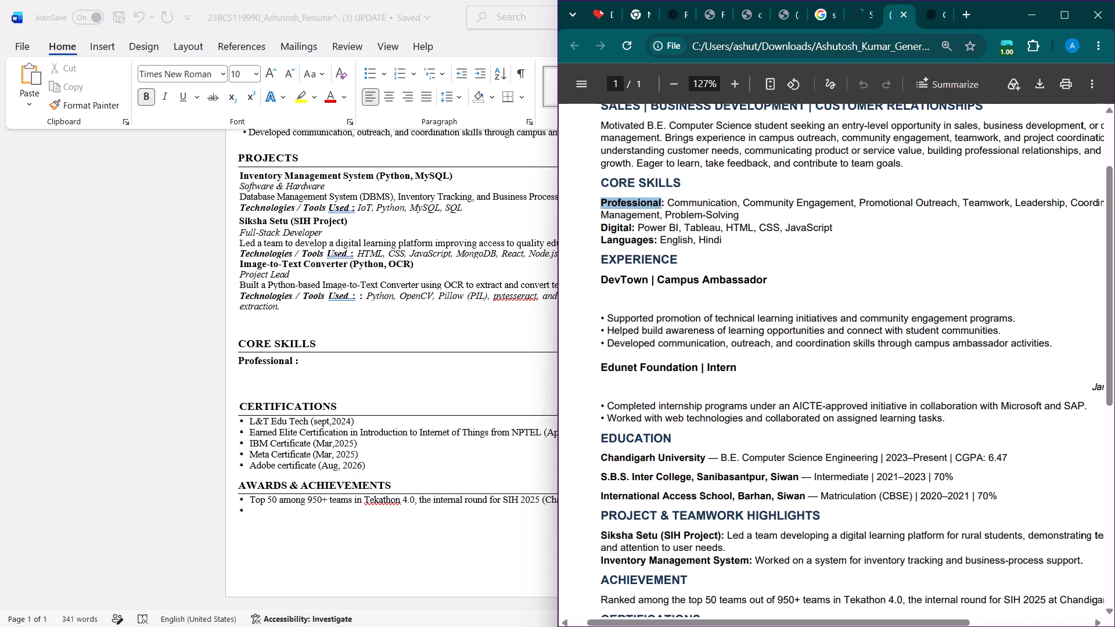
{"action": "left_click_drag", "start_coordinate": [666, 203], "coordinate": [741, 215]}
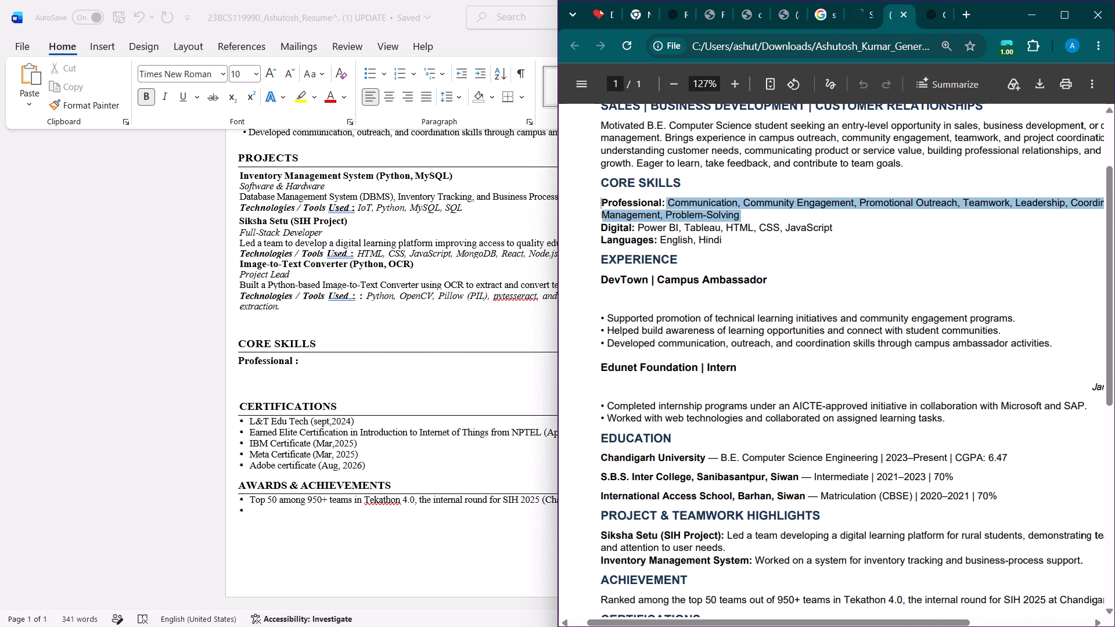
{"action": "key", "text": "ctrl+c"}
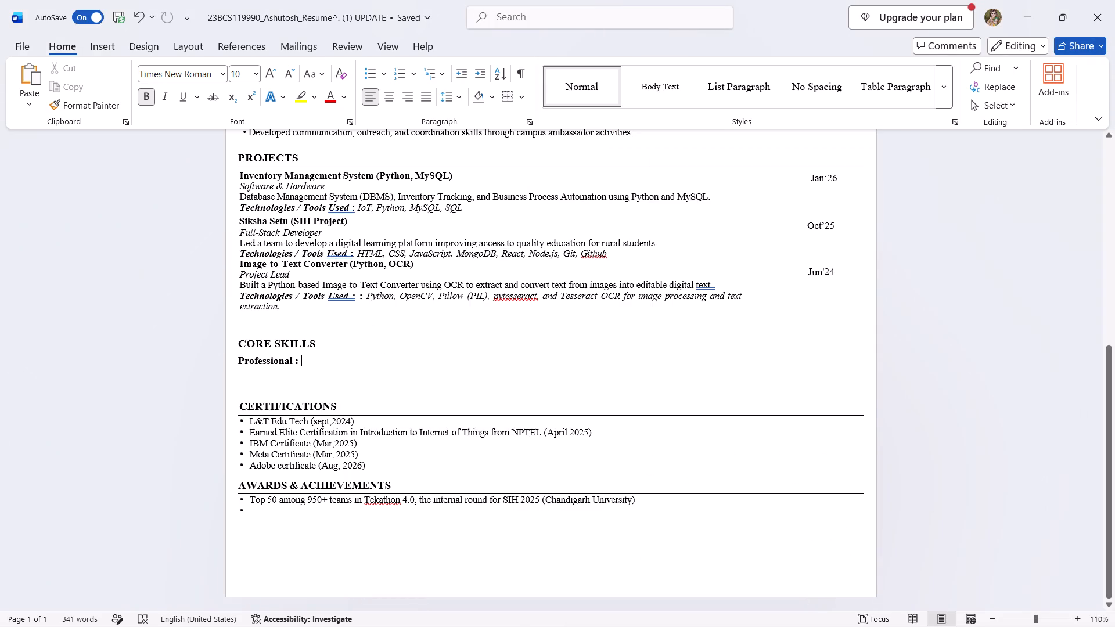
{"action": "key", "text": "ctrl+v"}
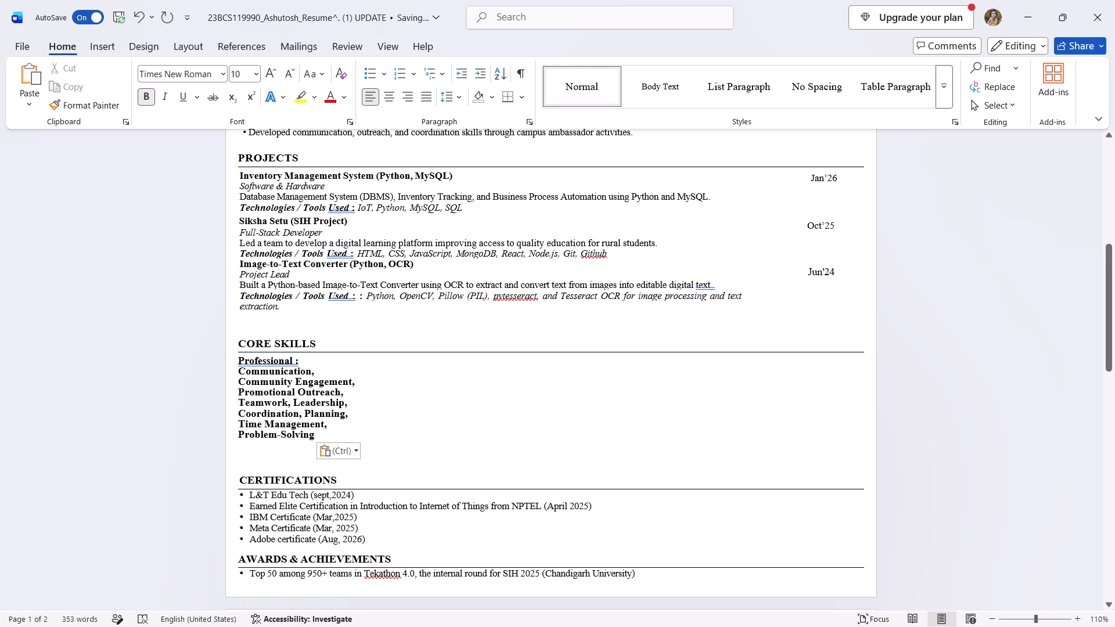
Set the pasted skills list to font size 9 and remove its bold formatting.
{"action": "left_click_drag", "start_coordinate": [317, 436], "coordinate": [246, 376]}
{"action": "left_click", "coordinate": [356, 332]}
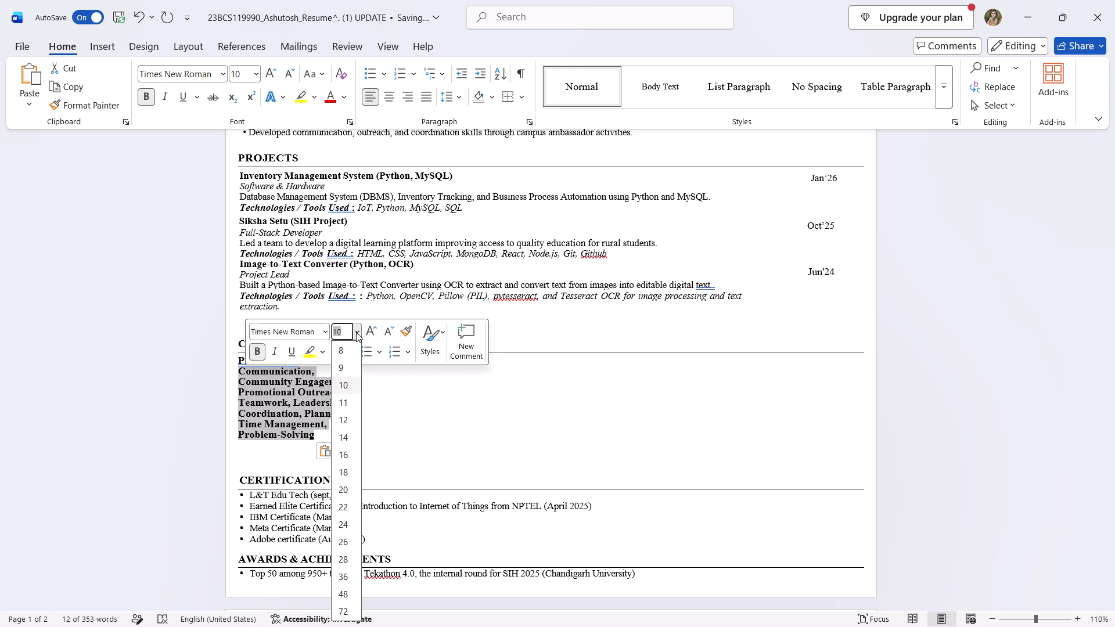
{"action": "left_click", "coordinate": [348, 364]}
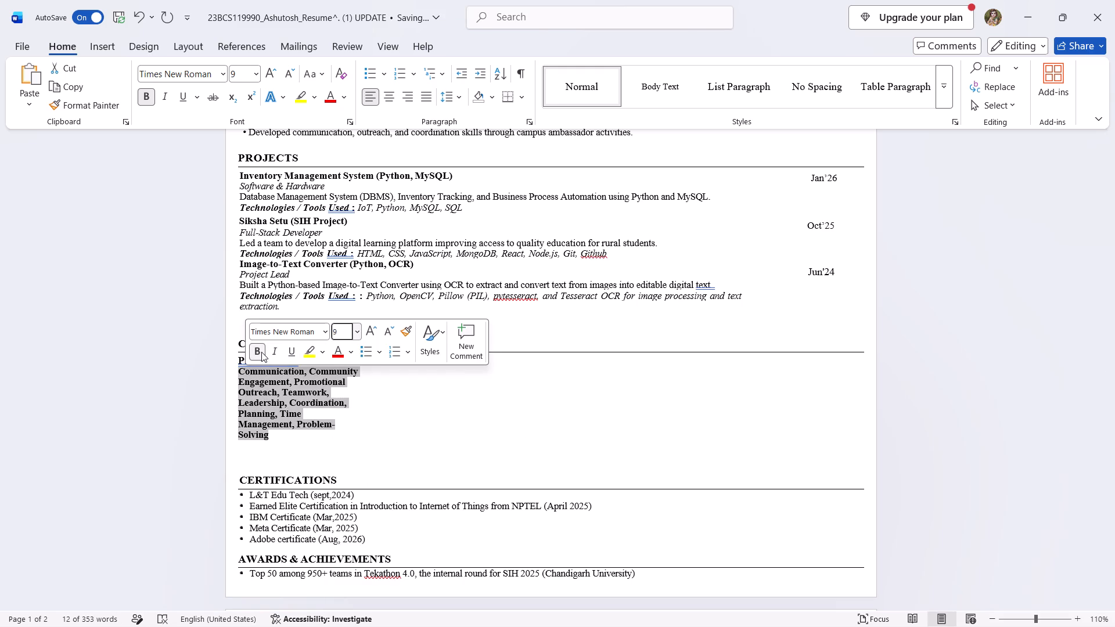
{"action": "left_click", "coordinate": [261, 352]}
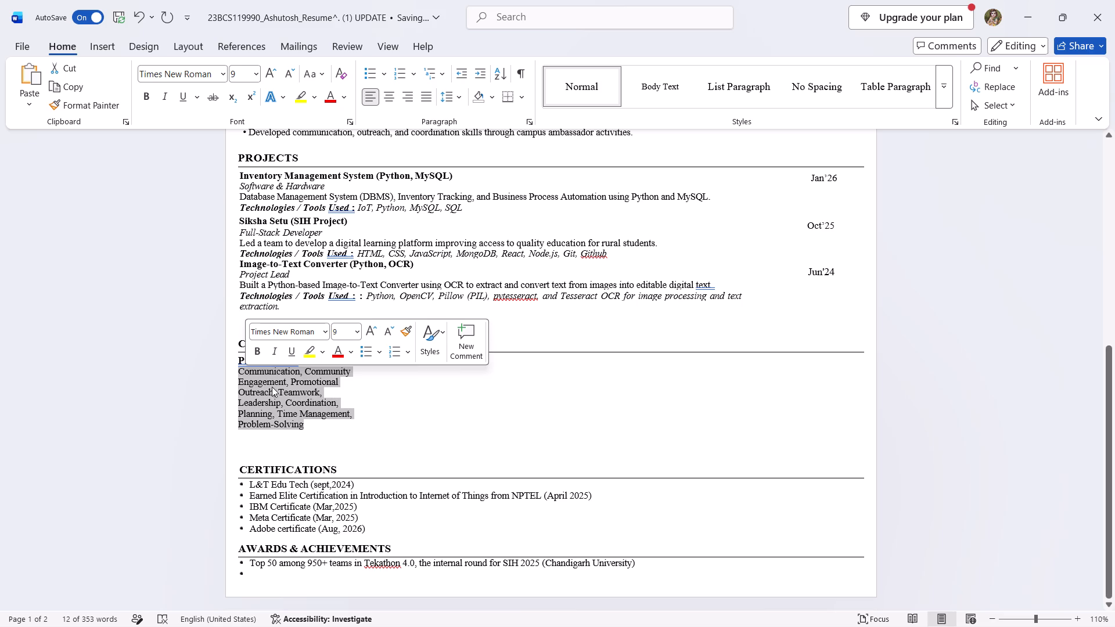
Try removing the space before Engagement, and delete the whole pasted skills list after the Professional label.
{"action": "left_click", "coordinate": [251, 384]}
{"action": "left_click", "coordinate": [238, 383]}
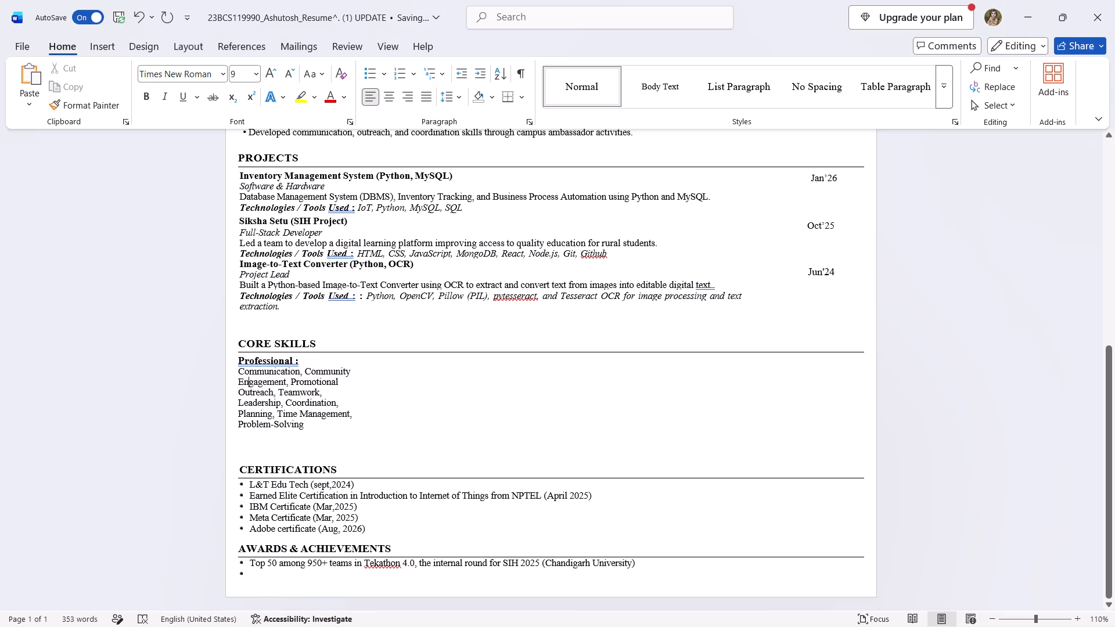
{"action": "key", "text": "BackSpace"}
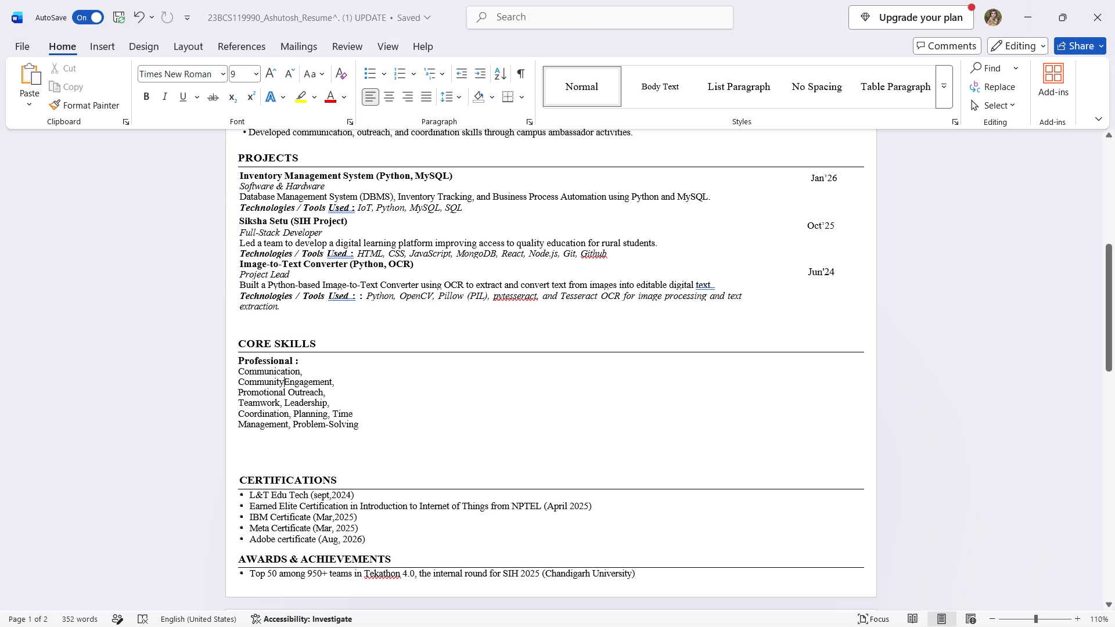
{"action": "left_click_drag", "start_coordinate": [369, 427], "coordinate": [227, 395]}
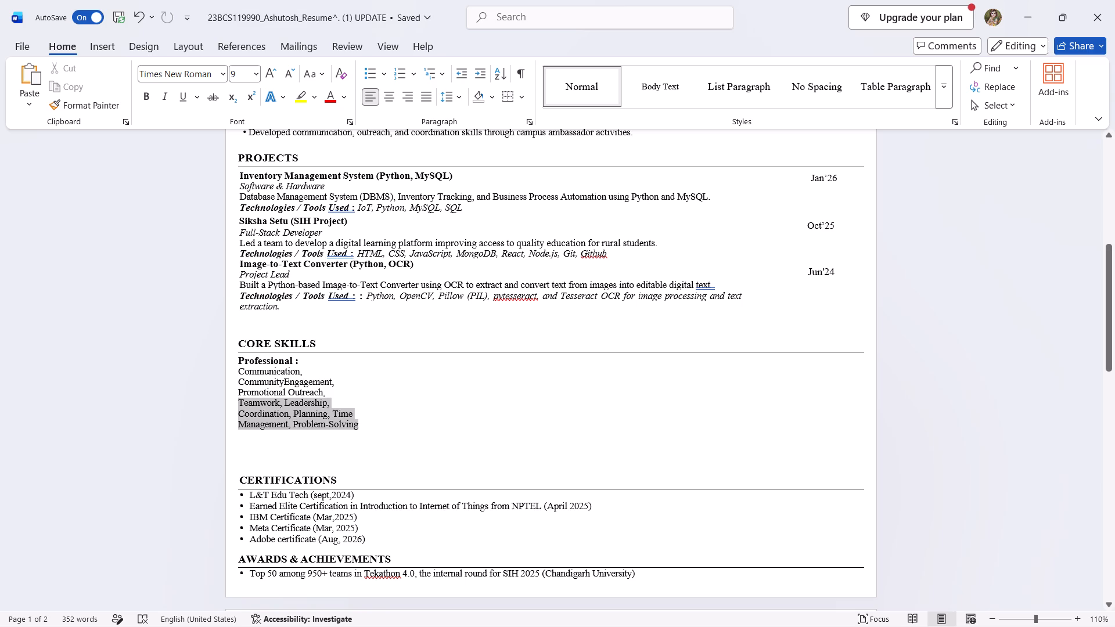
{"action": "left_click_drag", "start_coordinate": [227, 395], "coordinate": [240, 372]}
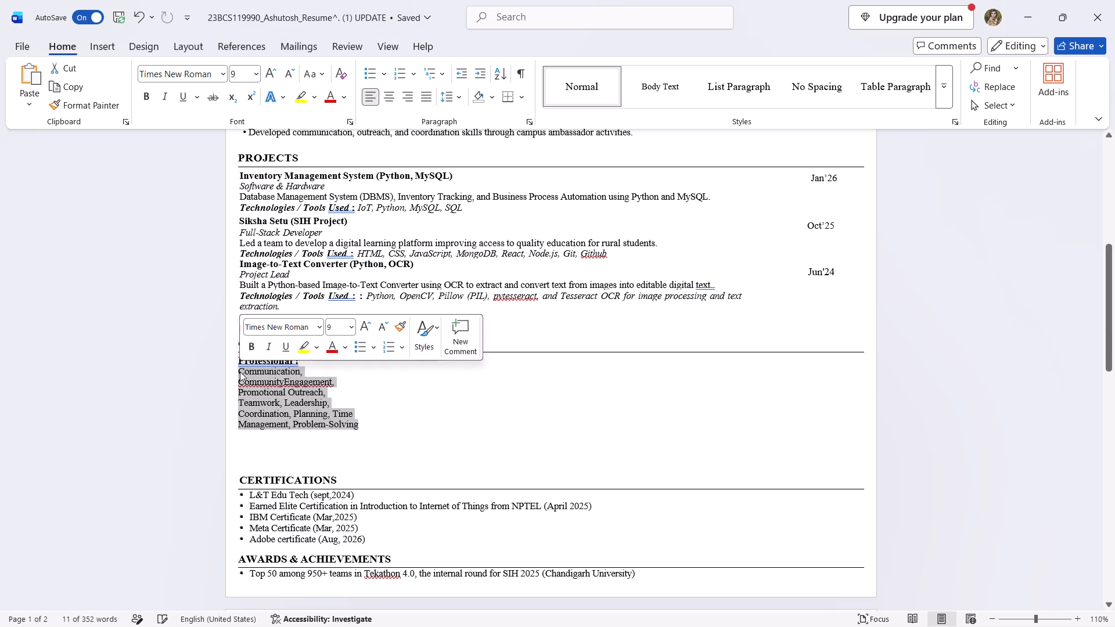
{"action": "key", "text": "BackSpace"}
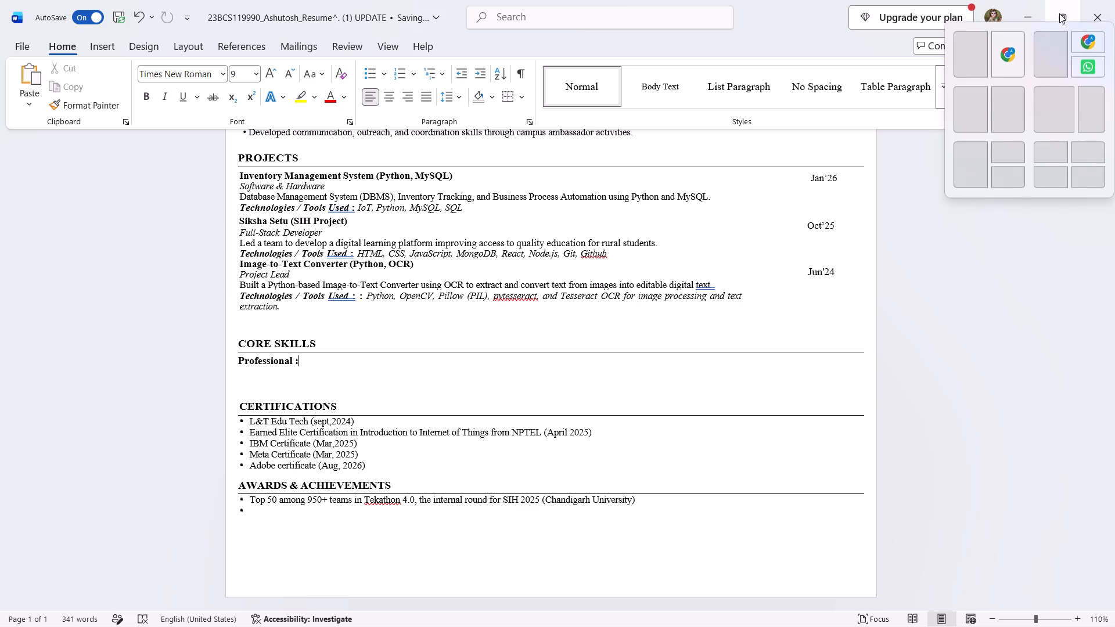
Place Word beside the sales PDF and enter Communication after the Professional label, separated by a space.
{"action": "left_click", "coordinate": [967, 59]}
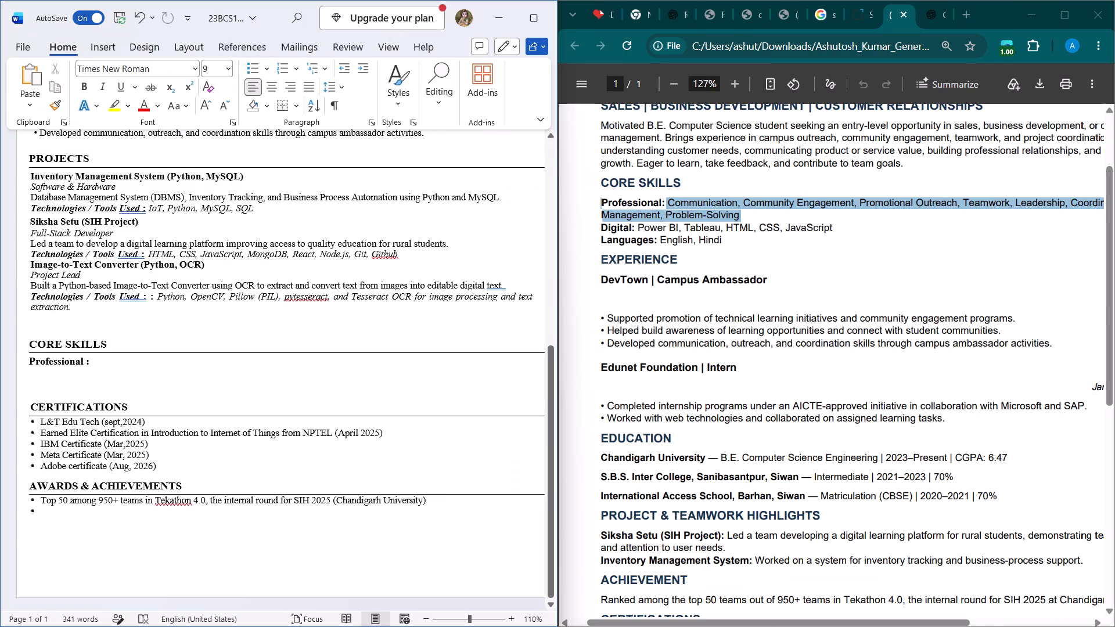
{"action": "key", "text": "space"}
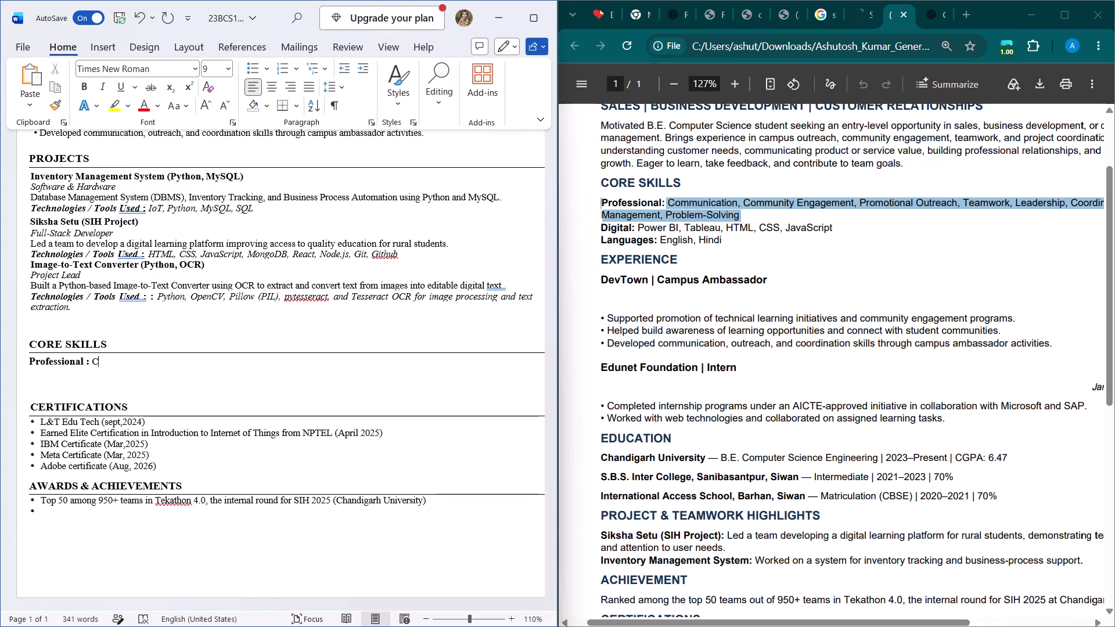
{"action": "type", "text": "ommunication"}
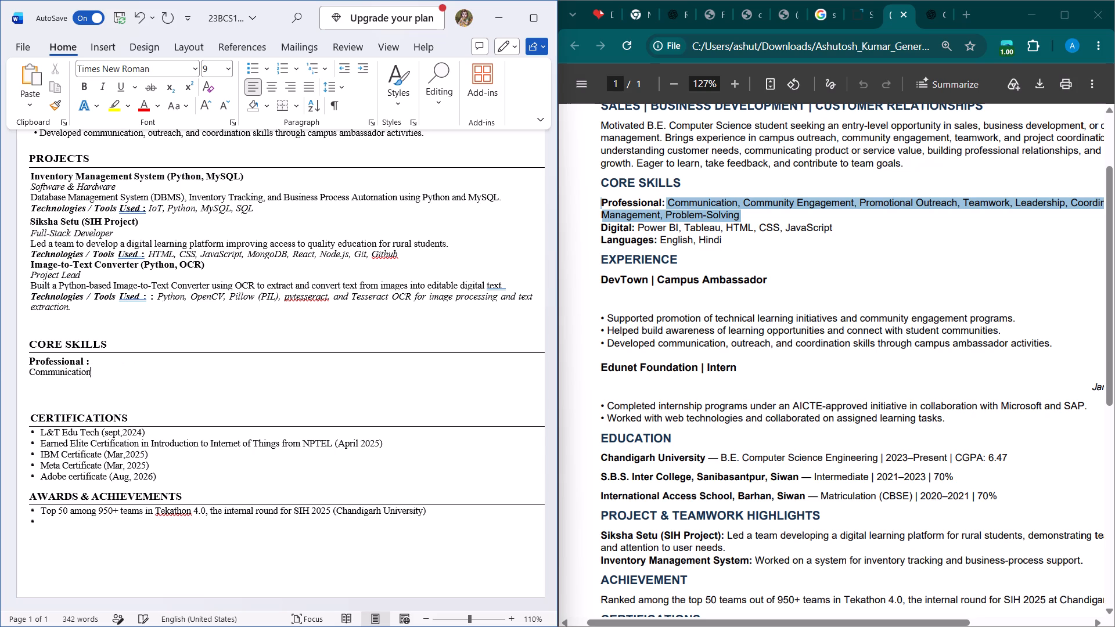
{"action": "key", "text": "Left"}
{"action": "left_click_drag", "start_coordinate": [155, 287], "coordinate": [51, 342]}
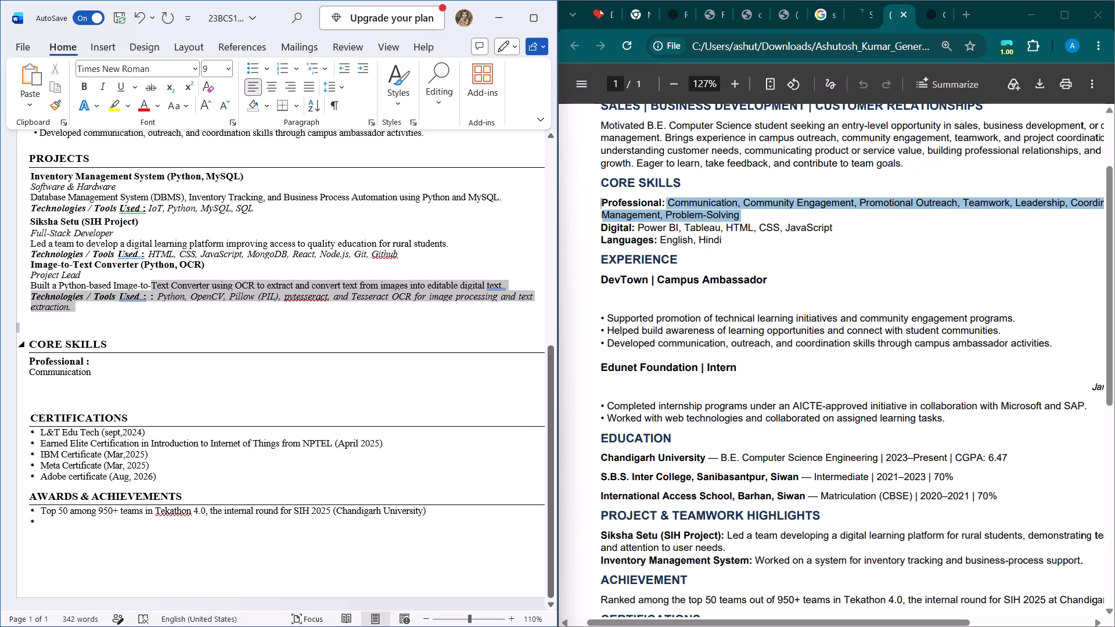
{"action": "left_click_drag", "start_coordinate": [51, 342], "coordinate": [109, 356]}
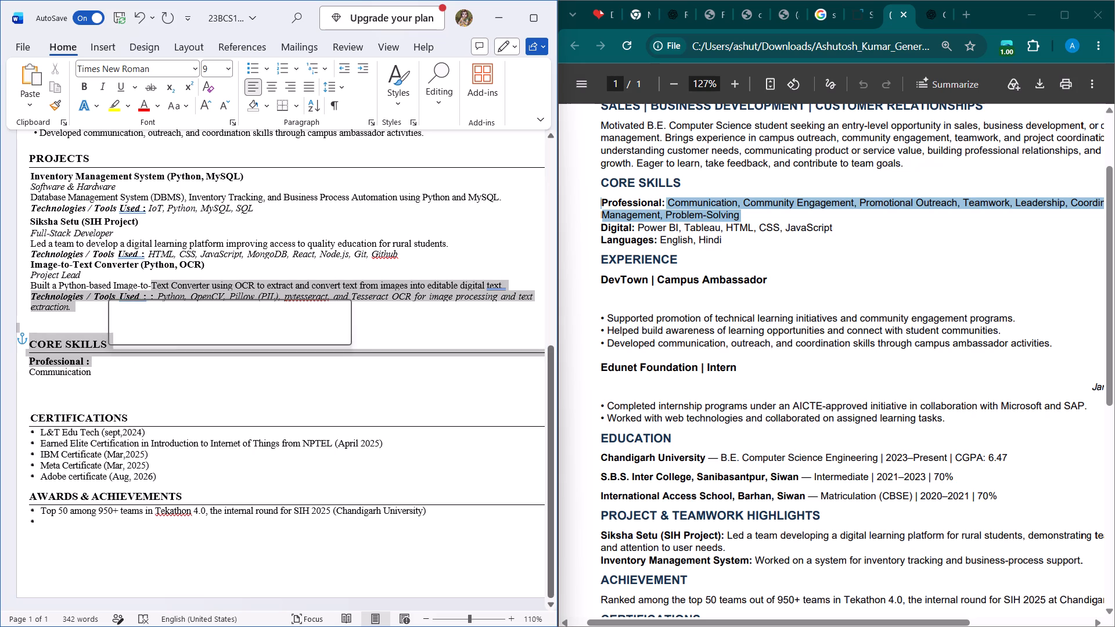
{"action": "left_click", "coordinate": [109, 356]}
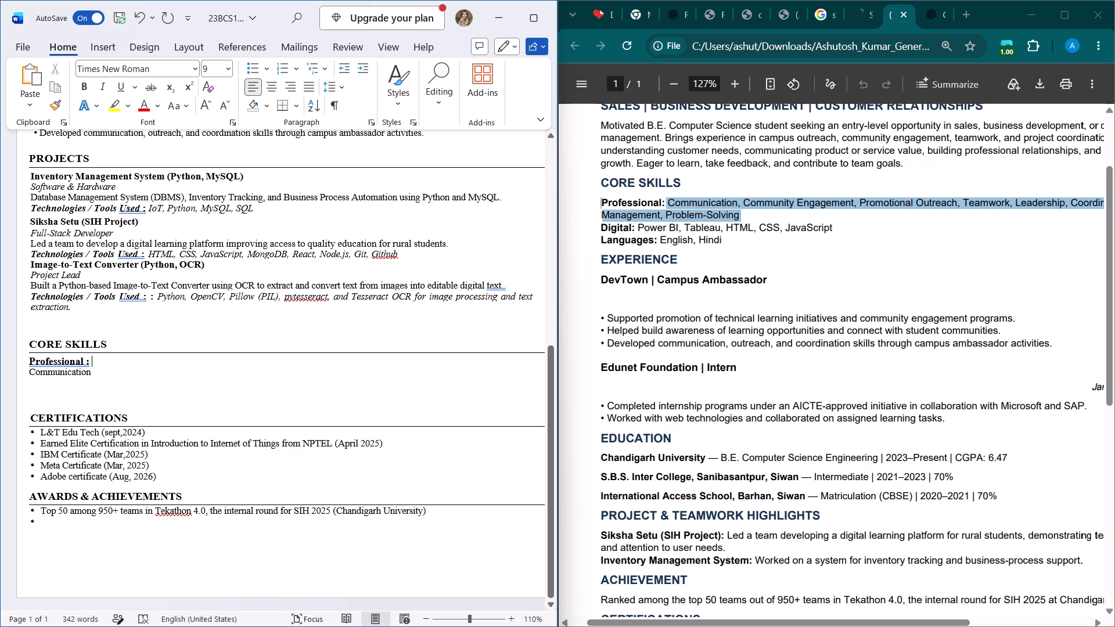
Delete the colon after Professional so that only a space separates the label from Communication.
{"action": "left_click", "coordinate": [30, 373]}
{"action": "key", "text": "BackSpace"}
{"action": "key", "text": "BackSpace"}
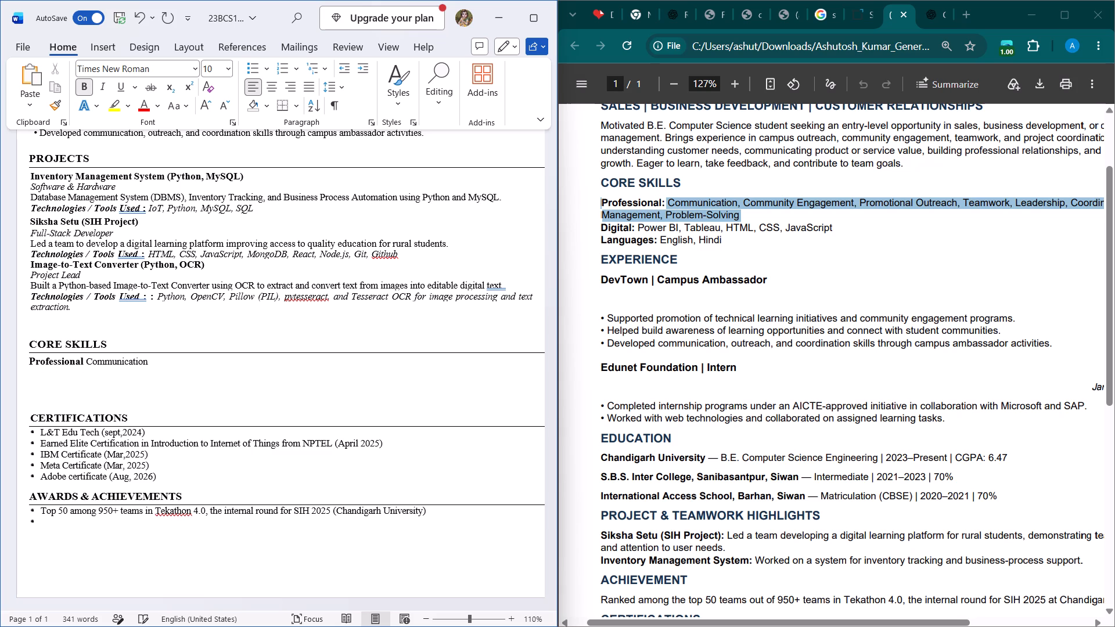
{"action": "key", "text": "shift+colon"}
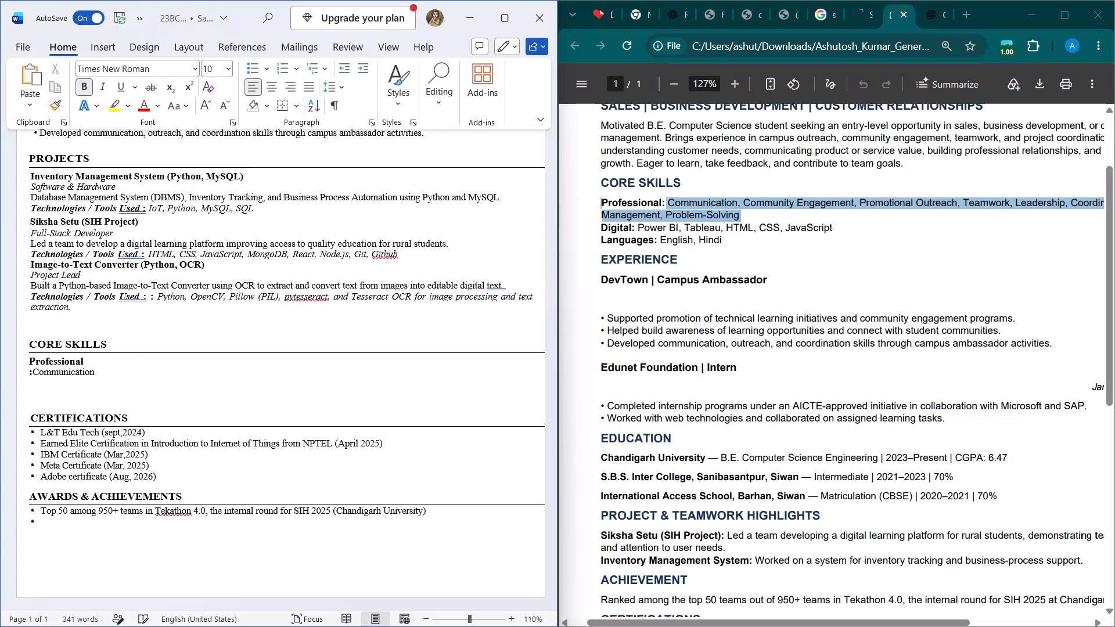
{"action": "key", "text": "BackSpace"}
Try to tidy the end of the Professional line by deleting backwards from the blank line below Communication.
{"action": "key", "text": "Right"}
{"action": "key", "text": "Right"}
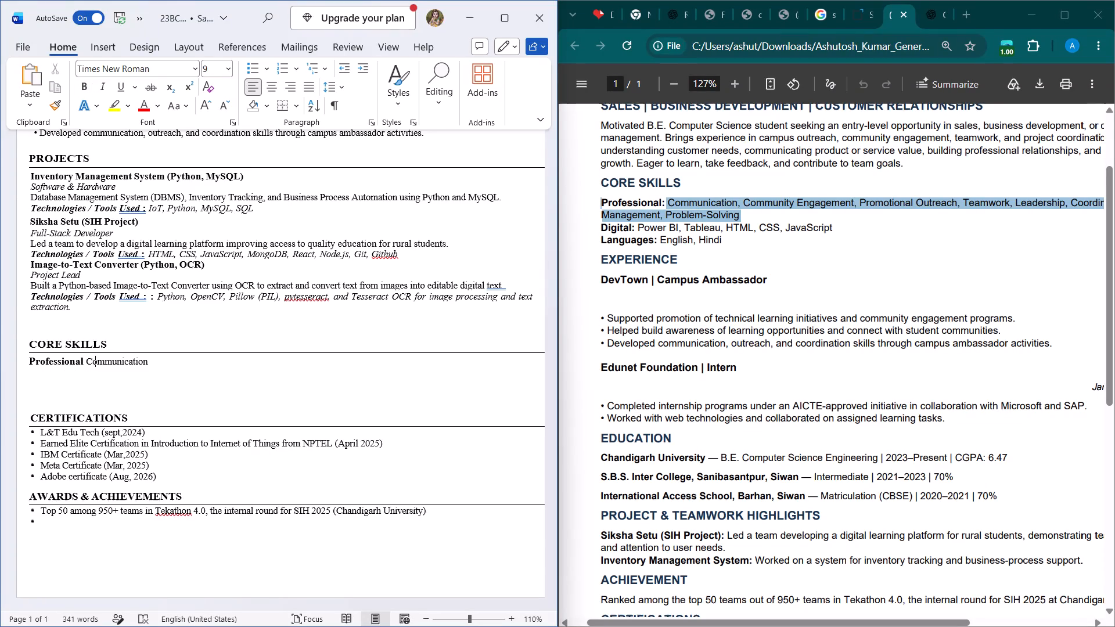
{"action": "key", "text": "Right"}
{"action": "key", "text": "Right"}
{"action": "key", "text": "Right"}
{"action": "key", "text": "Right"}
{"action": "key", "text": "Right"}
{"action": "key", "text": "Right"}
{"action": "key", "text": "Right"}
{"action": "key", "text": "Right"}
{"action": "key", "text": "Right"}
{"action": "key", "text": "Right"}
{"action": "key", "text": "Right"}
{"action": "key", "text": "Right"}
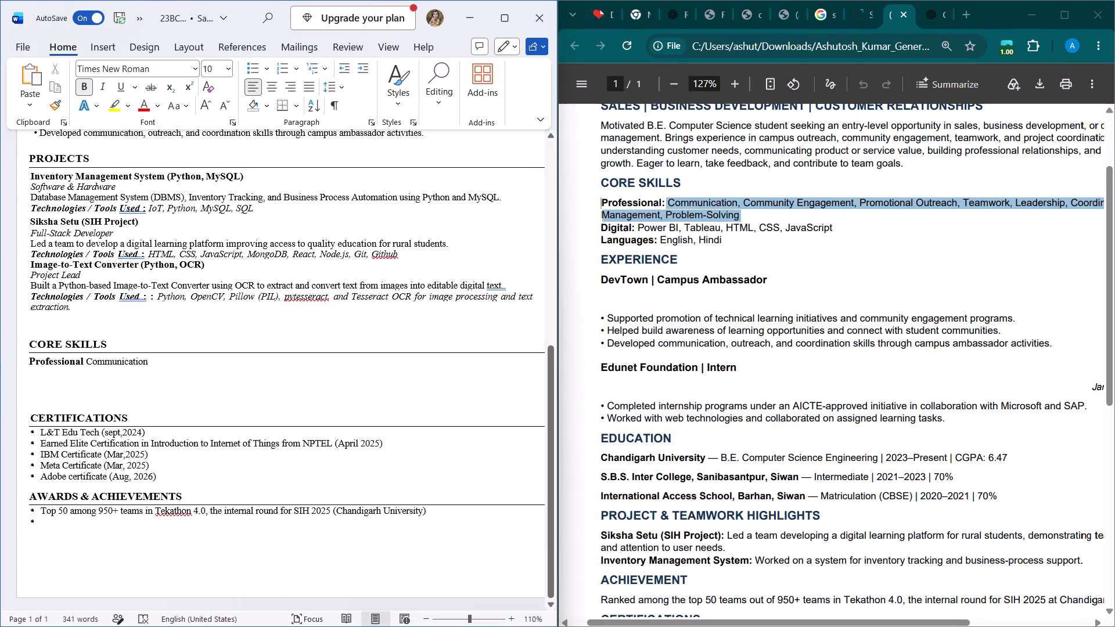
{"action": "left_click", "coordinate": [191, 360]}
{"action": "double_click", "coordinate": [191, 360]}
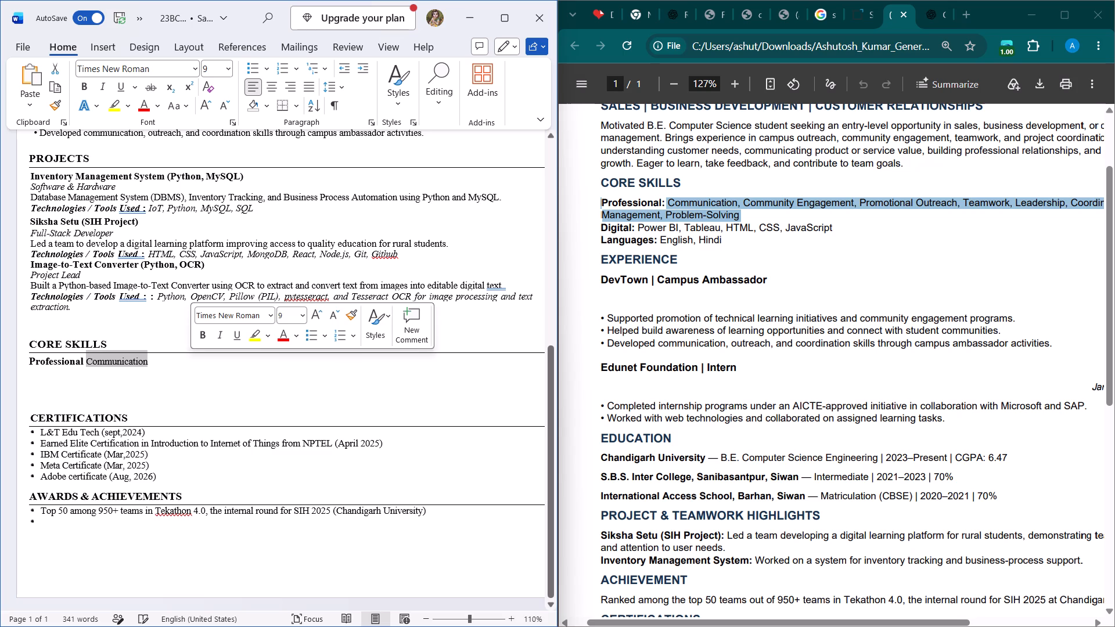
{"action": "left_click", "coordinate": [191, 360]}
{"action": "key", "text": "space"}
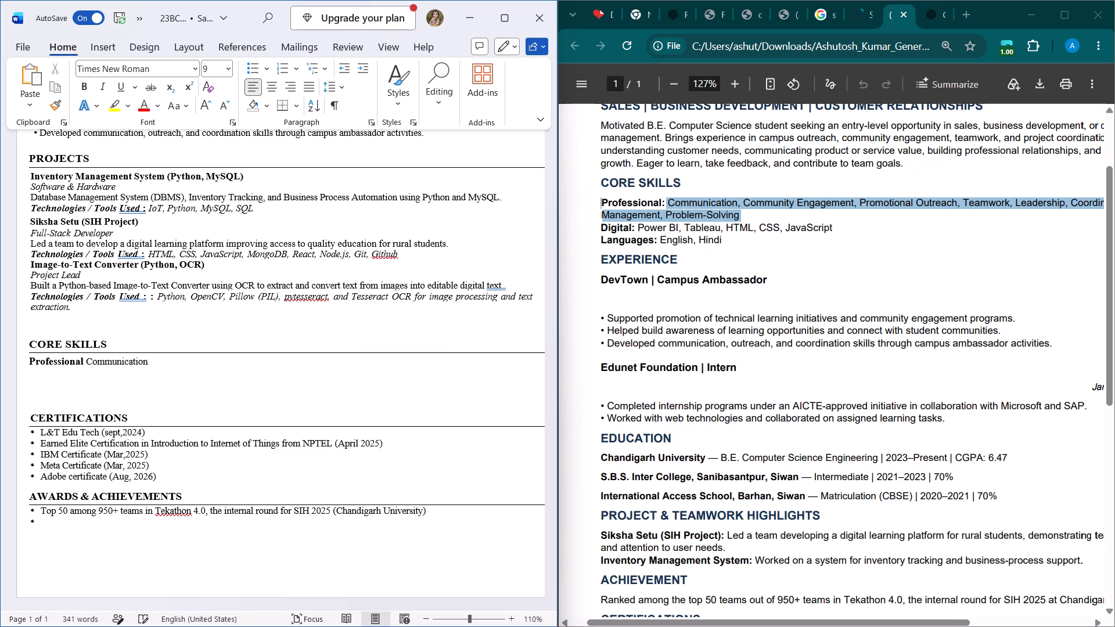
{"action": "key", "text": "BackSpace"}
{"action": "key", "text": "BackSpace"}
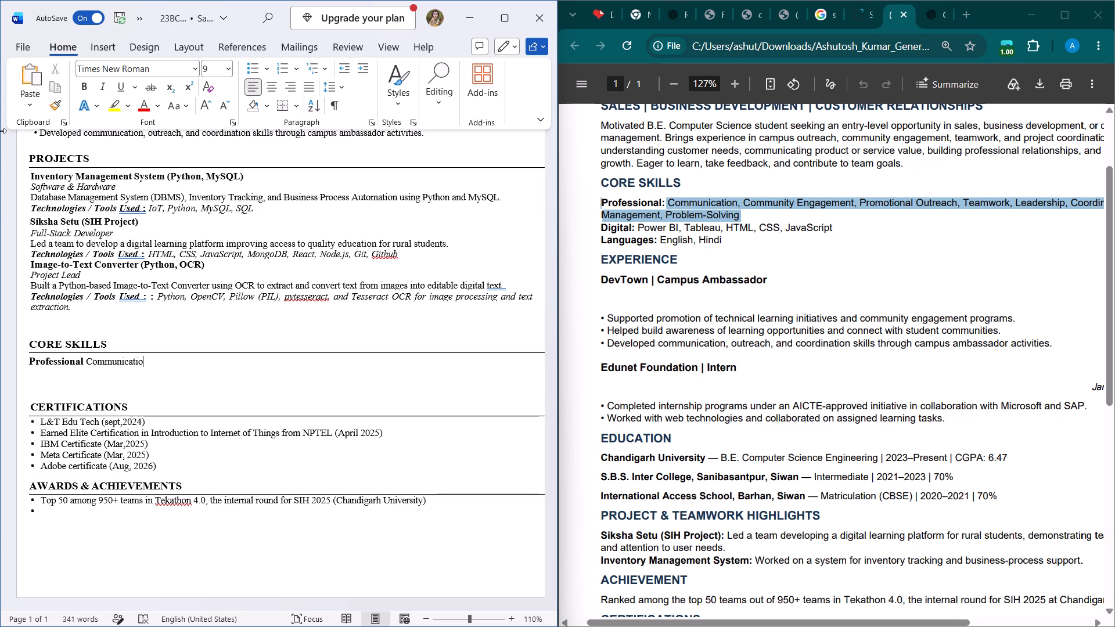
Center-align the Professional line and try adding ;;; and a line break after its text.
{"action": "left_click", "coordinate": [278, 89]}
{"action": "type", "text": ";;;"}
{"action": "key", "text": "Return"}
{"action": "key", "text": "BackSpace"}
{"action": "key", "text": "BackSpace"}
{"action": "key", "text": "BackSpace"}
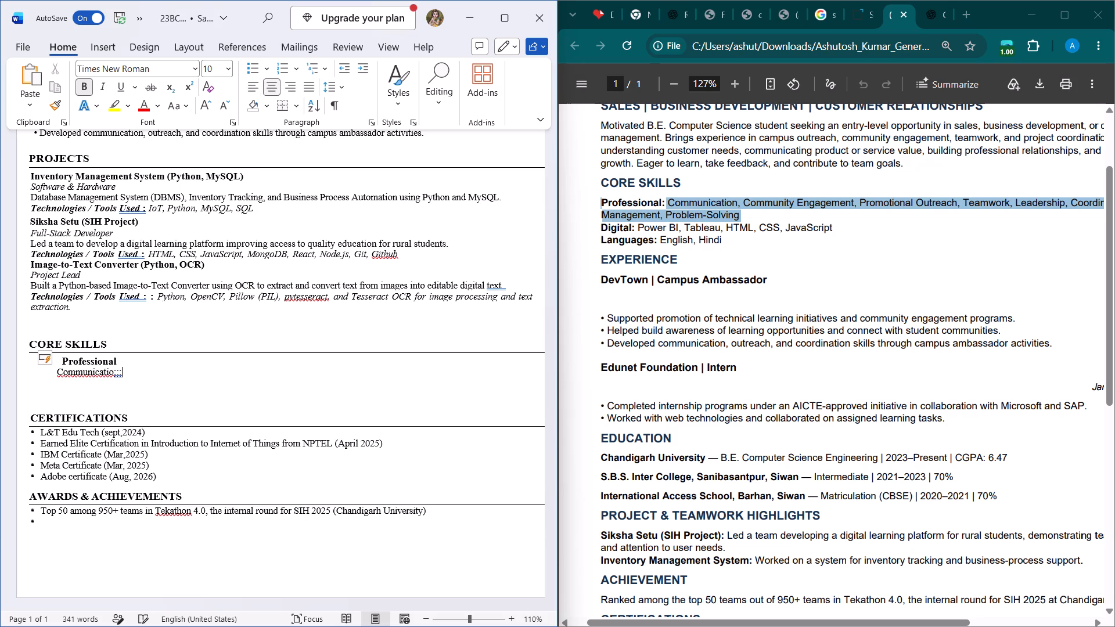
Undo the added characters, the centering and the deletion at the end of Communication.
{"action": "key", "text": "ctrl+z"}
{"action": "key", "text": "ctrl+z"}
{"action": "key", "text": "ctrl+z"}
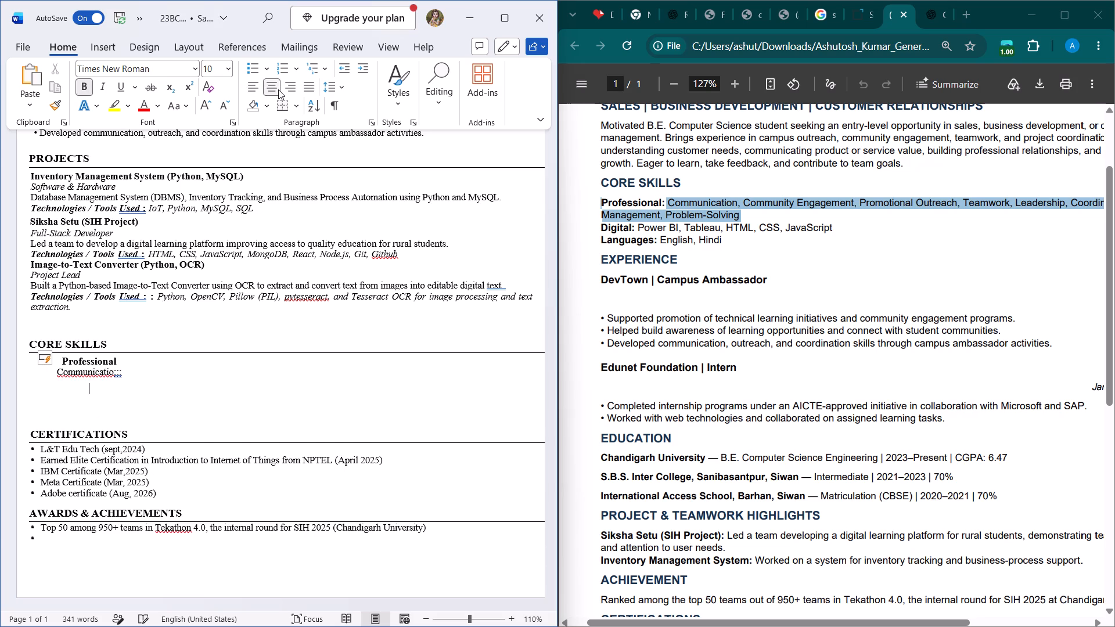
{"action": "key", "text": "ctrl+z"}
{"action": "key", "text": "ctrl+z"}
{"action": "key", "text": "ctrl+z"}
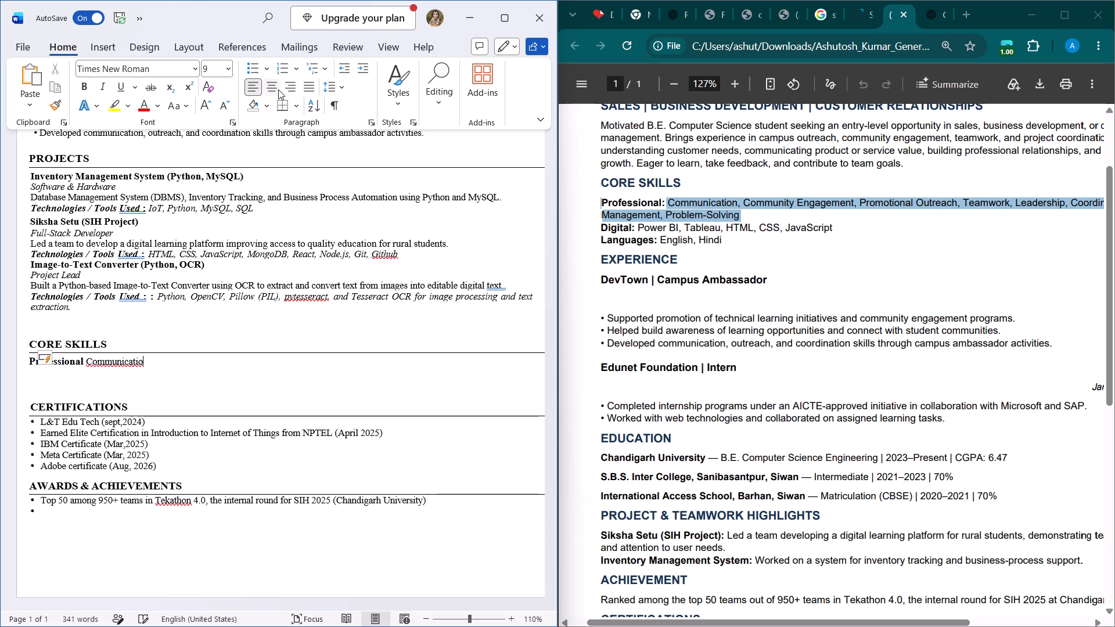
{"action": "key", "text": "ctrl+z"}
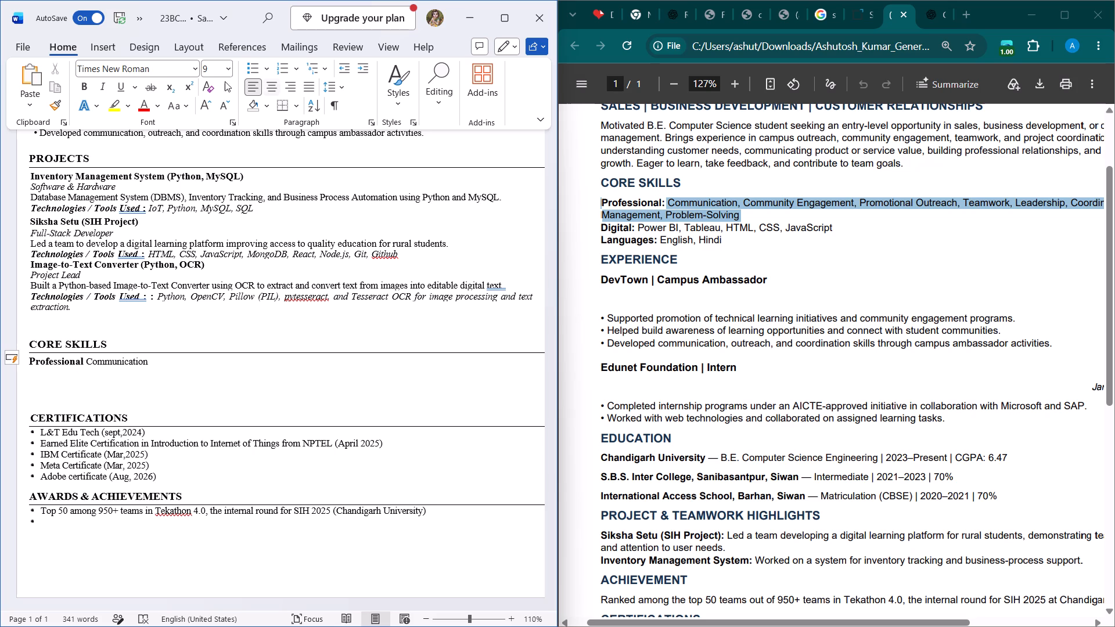
Justify the Professional line under CORE SKILLS and place the cursor after Communication.
{"action": "left_click", "coordinate": [304, 93]}
{"action": "left_click", "coordinate": [182, 371]}
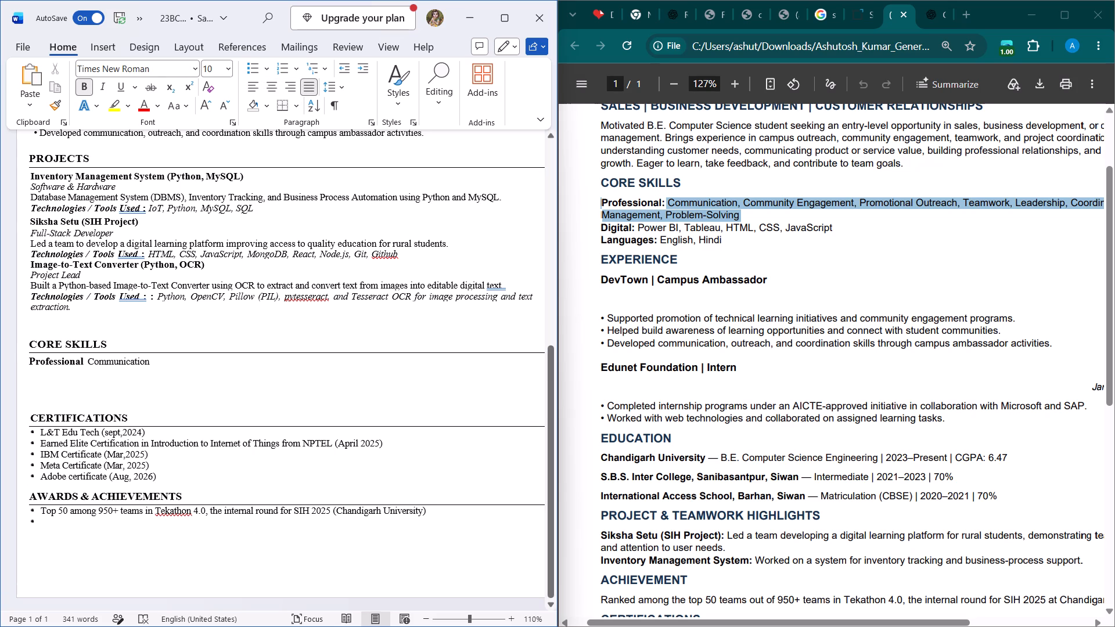
{"action": "key", "text": "Up"}
{"action": "key", "text": "Right"}
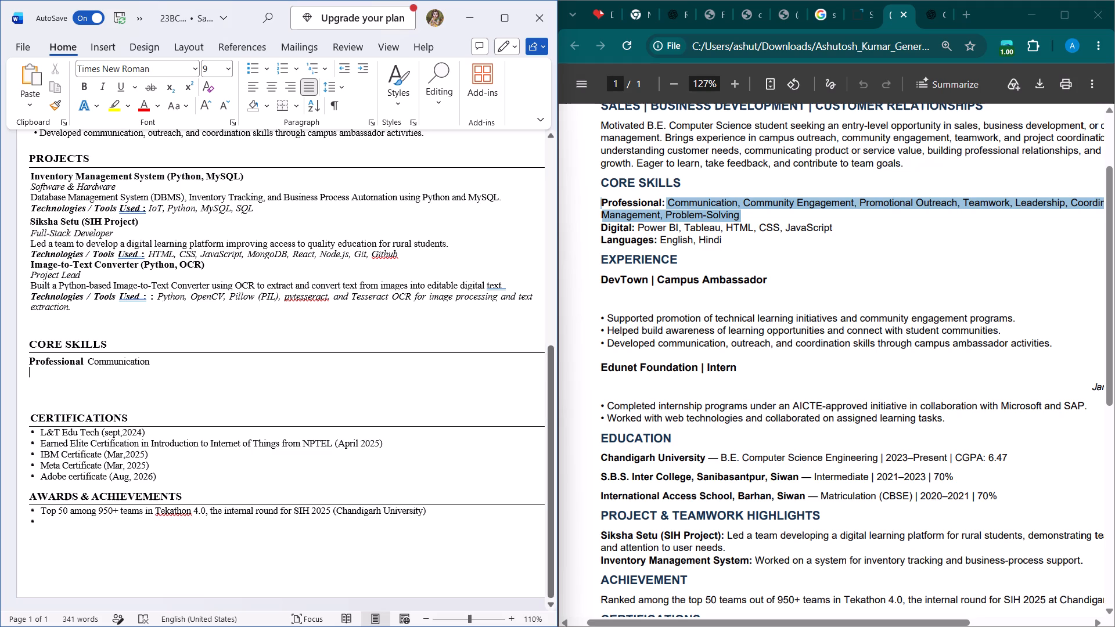
{"action": "left_click", "coordinate": [182, 366]}
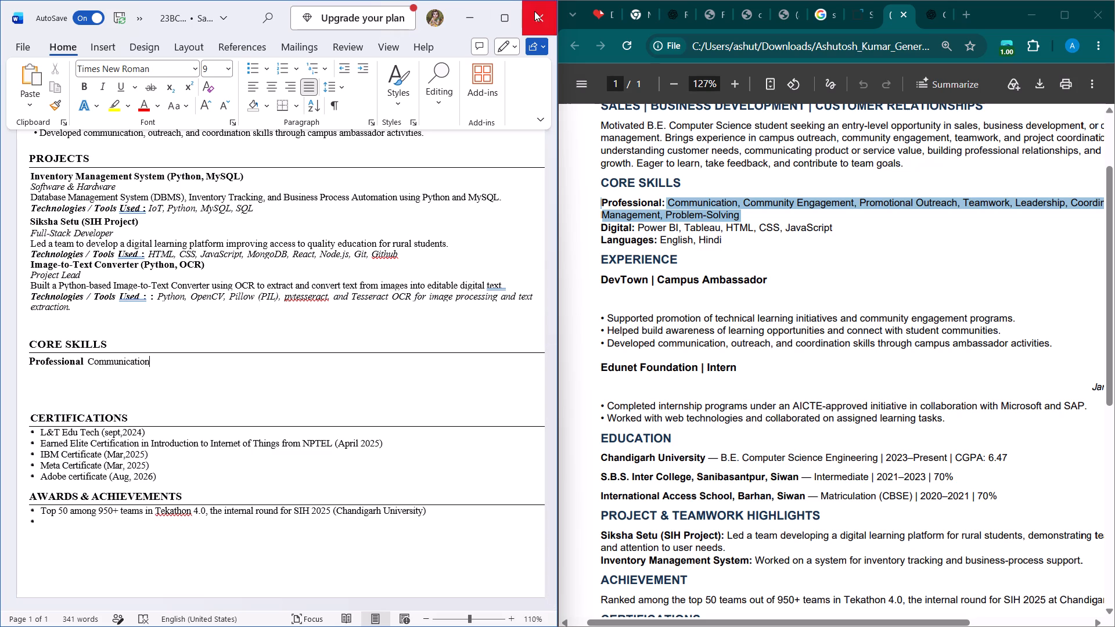
Maximize the Word window and add a space after Communication on the Professional line, testing the cursor's movement from there.
{"action": "left_click", "coordinate": [515, 16]}
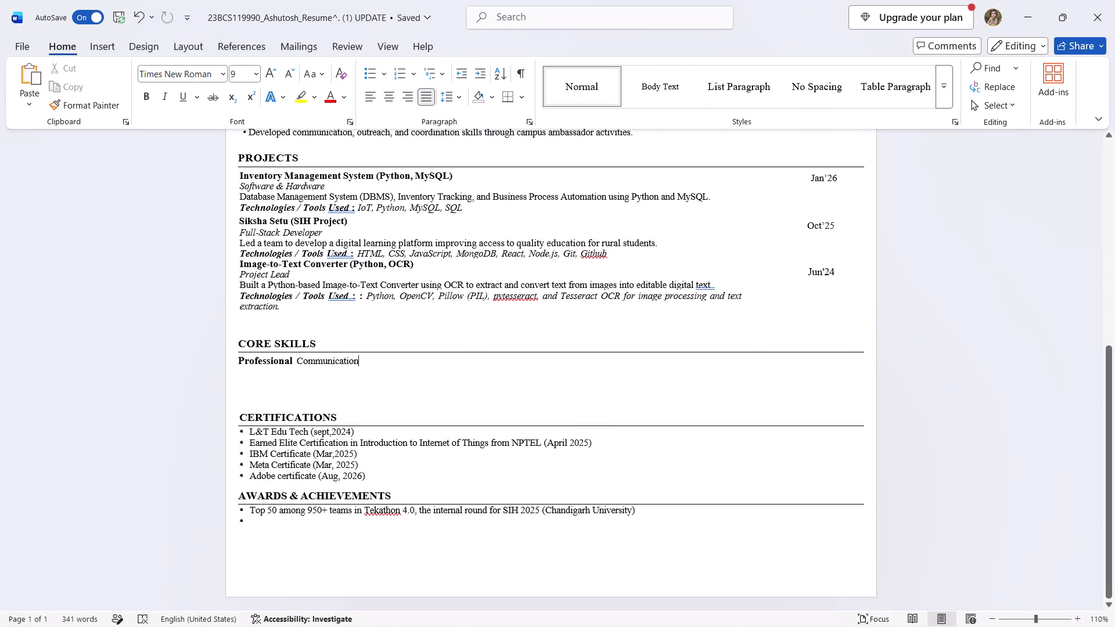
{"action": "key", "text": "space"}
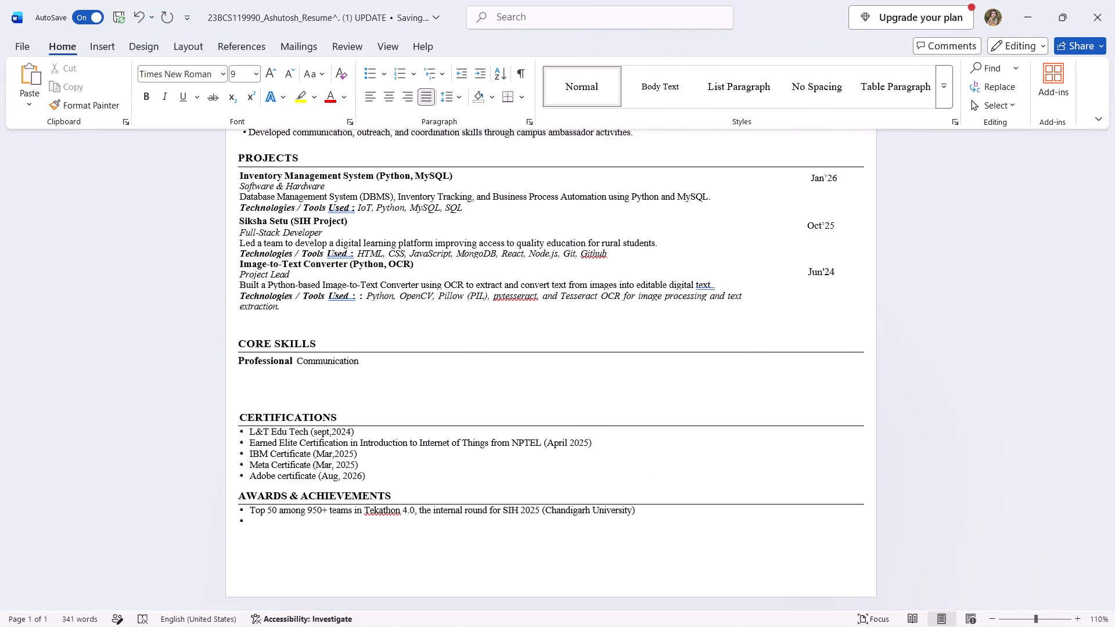
{"action": "left_click", "coordinate": [382, 366]}
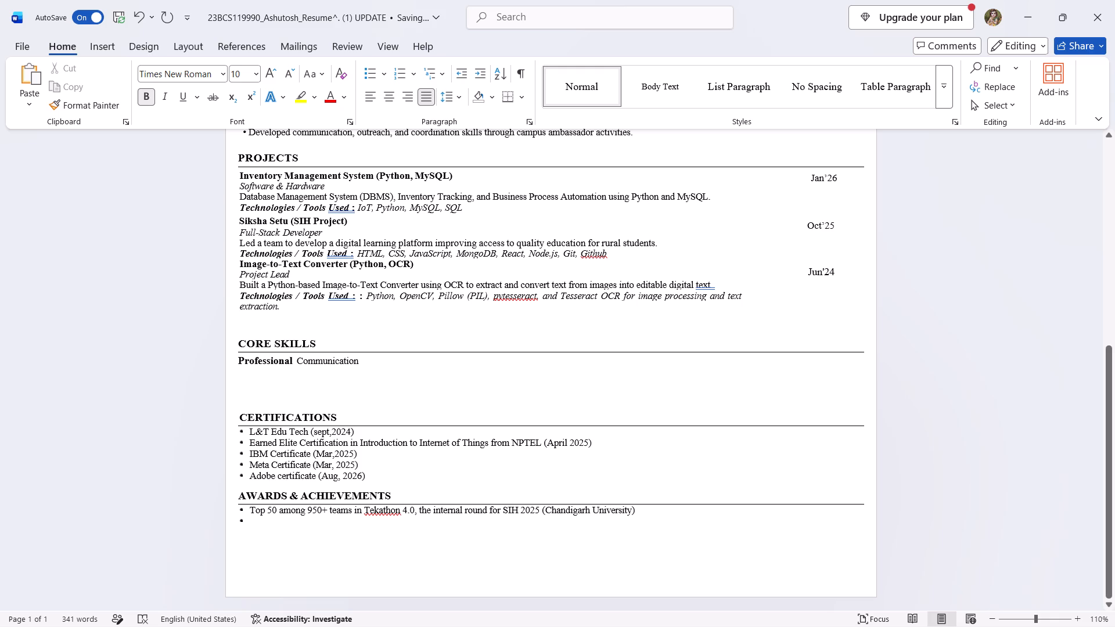
{"action": "key", "text": "Up"}
{"action": "left_click", "coordinate": [382, 362]}
{"action": "key", "text": "Right"}
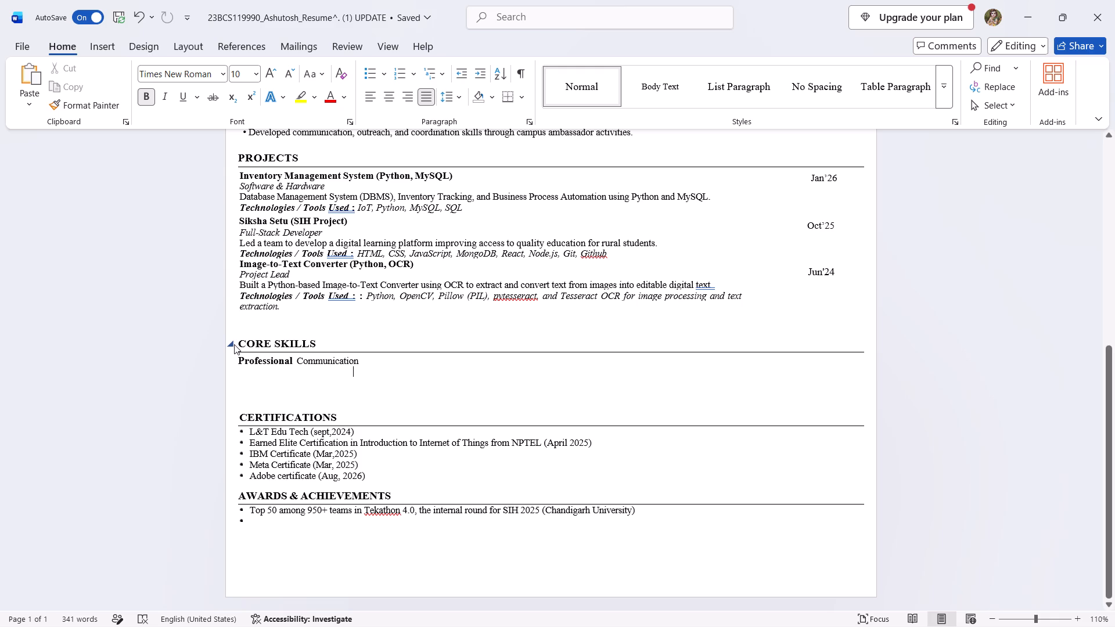
{"action": "key", "text": "Print"}
{"action": "left_click_drag", "start_coordinate": [231, 354], "coordinate": [506, 395]}
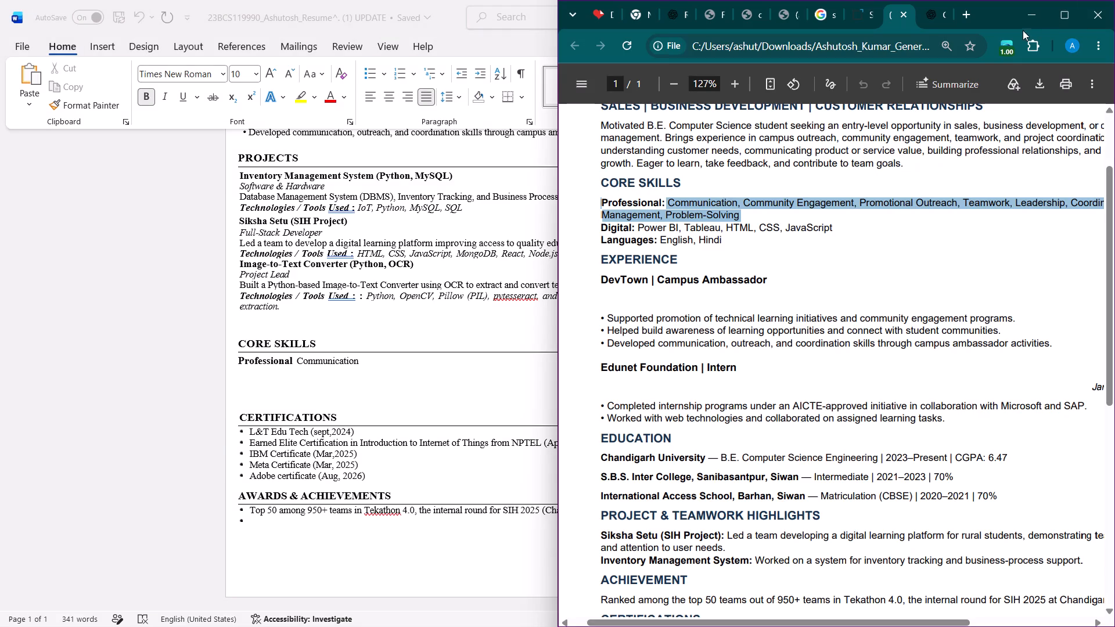
{"action": "left_click", "coordinate": [1062, 17]}
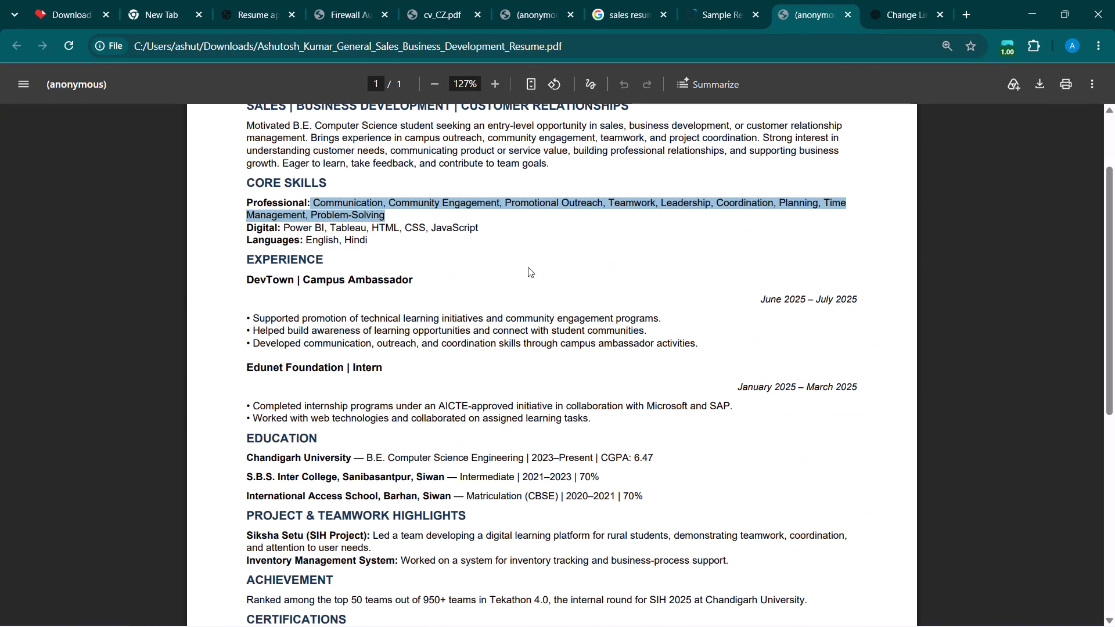
{"action": "left_click", "coordinate": [871, 7]}
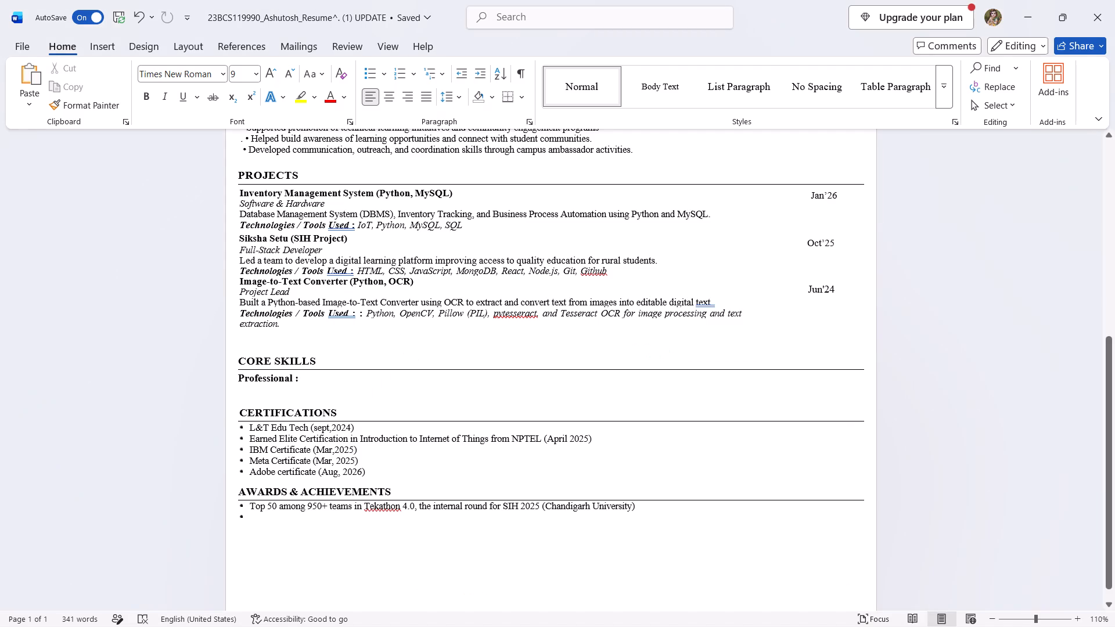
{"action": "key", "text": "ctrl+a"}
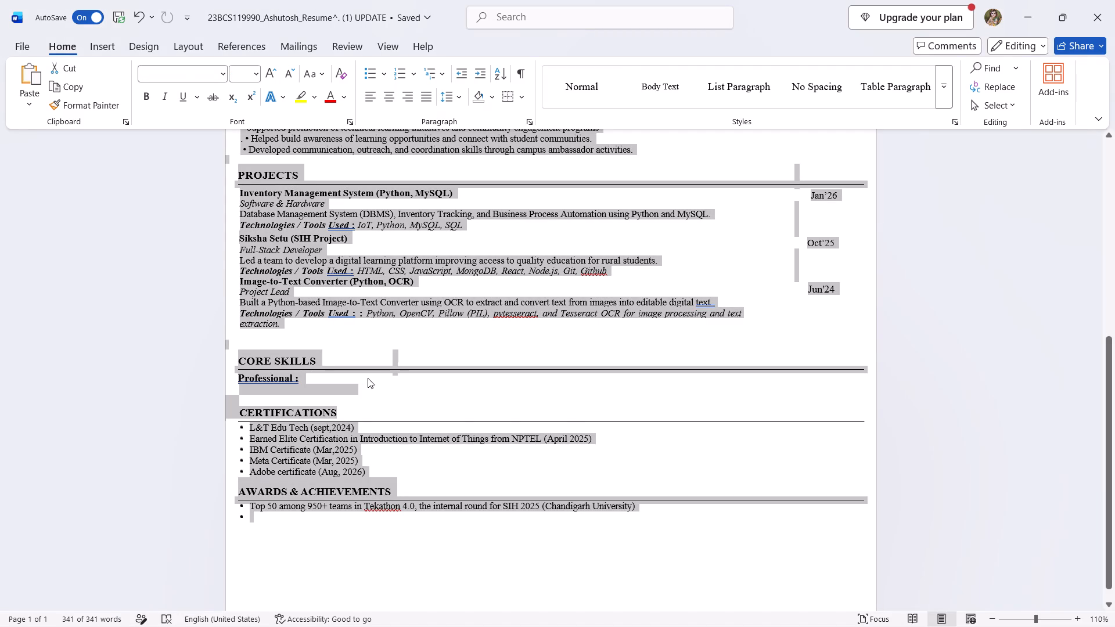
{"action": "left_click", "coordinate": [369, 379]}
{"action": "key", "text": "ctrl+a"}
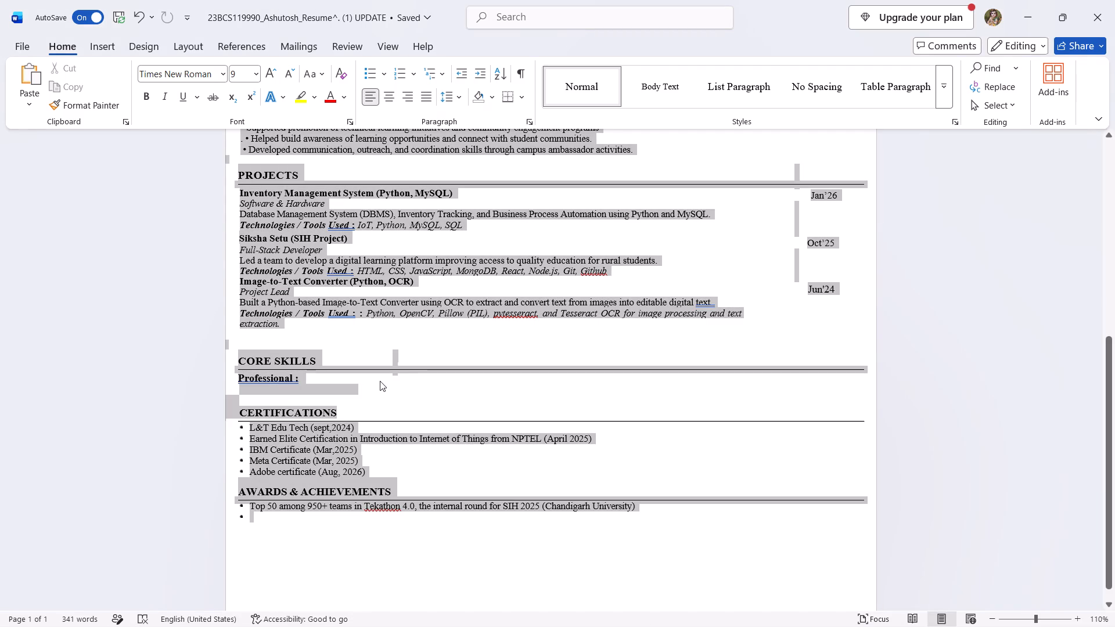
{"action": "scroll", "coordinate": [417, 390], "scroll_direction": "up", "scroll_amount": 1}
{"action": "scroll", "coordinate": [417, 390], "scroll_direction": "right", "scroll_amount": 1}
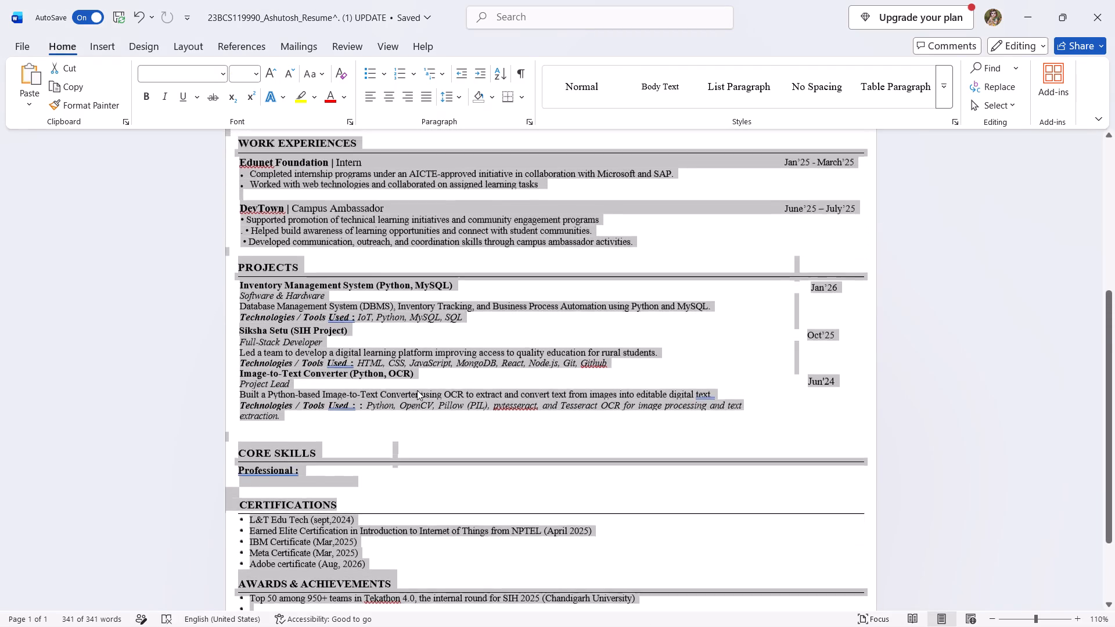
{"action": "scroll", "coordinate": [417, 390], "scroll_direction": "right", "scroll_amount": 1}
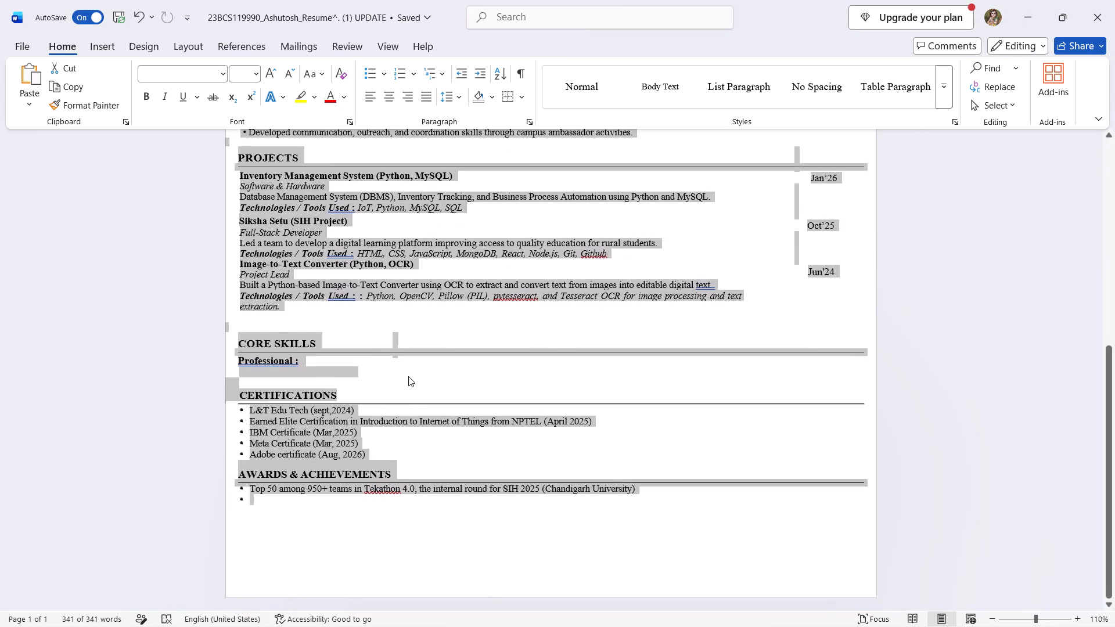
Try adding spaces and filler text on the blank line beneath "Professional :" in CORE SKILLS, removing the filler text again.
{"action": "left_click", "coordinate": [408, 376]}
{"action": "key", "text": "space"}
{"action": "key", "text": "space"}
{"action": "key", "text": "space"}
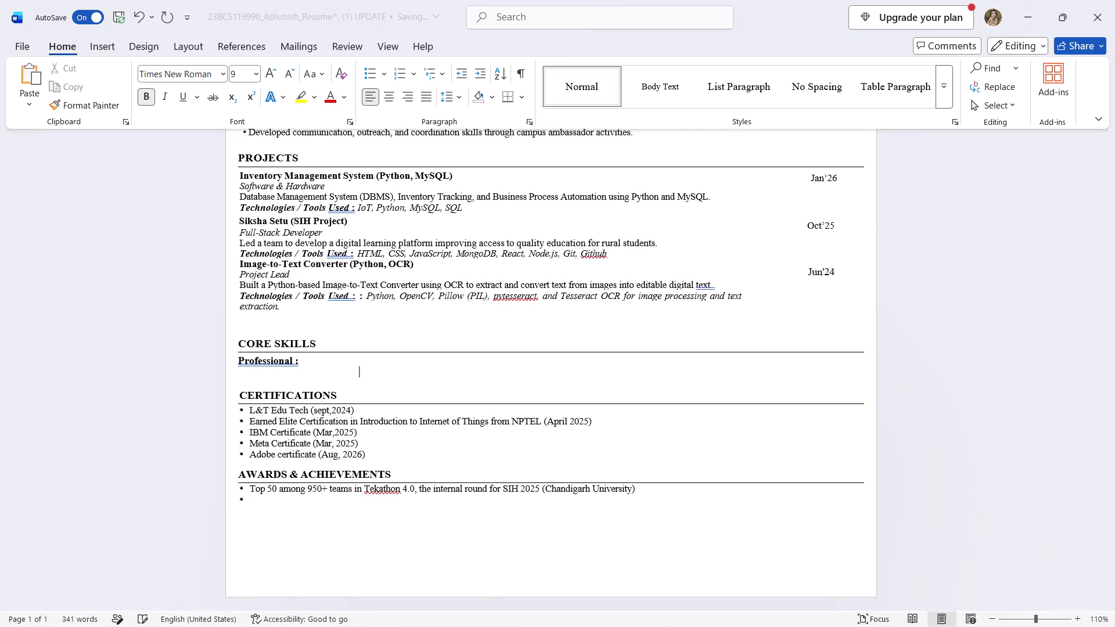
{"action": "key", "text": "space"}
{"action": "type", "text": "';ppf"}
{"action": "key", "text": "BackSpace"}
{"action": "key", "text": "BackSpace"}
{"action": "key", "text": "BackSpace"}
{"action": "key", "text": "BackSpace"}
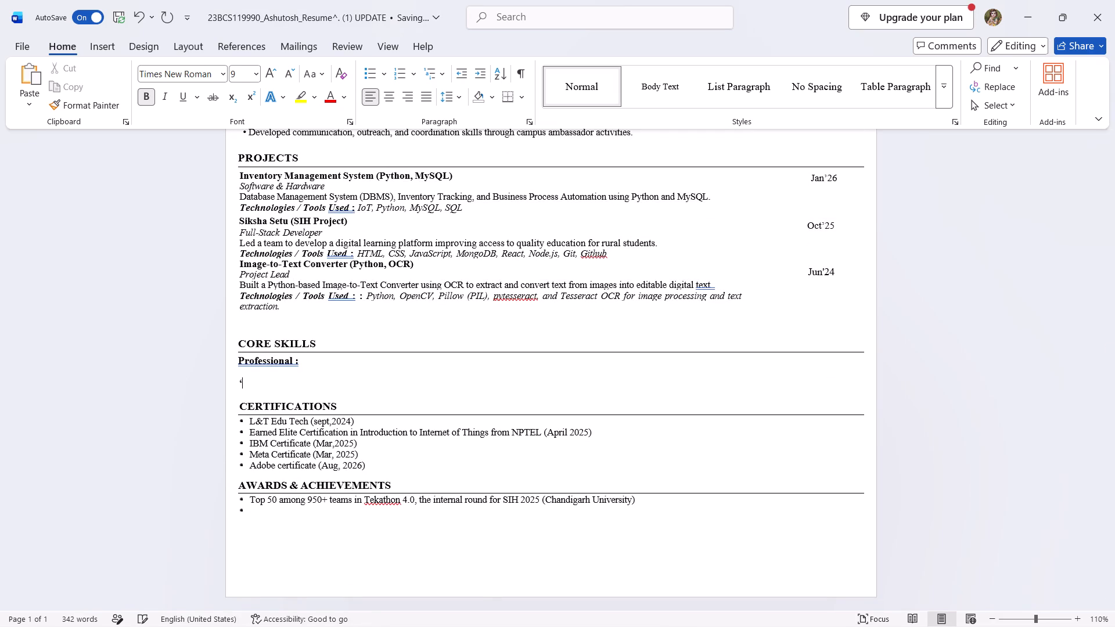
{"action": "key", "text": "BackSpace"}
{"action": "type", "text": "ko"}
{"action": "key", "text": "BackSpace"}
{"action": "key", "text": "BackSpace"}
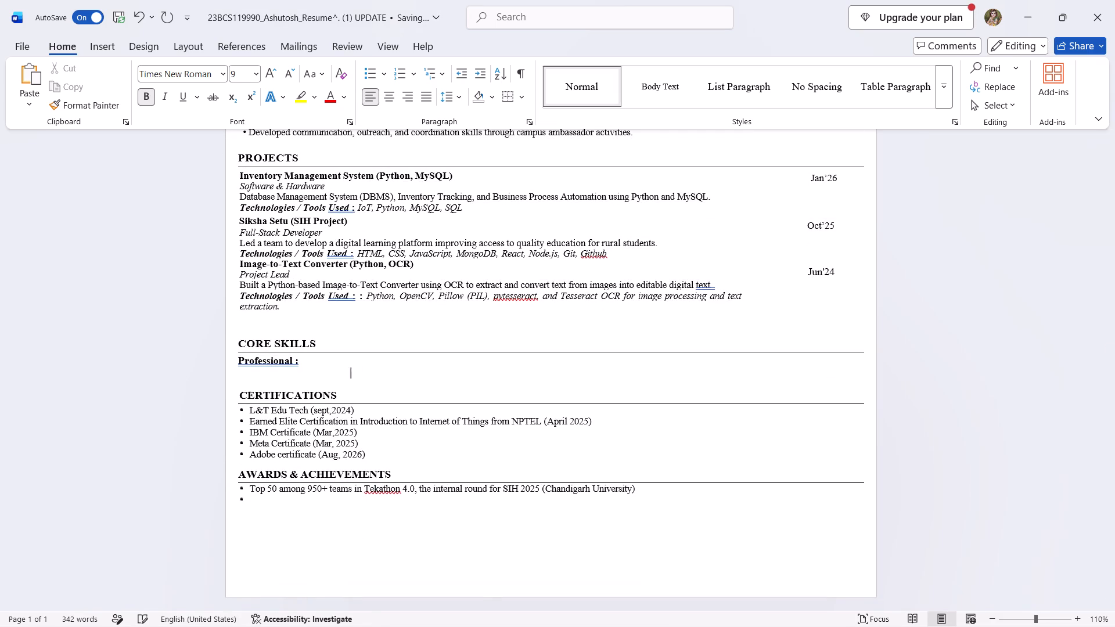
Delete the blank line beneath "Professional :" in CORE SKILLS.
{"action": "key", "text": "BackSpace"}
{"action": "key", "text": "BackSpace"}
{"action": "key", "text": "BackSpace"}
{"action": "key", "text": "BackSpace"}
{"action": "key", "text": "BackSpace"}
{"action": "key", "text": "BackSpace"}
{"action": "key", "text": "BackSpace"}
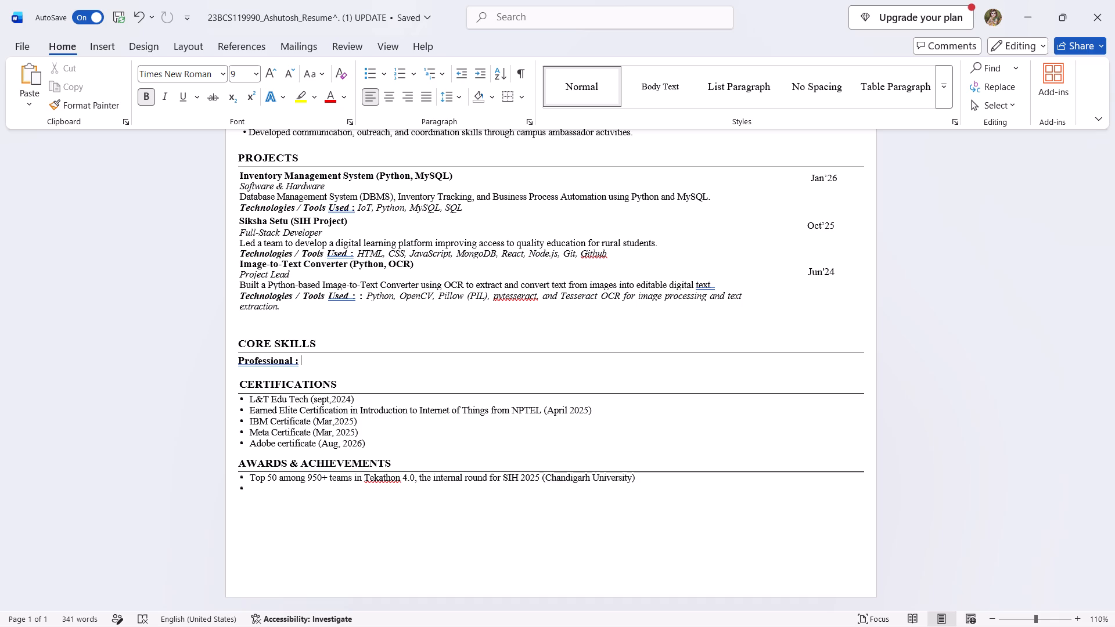
Undo the filler-text and deletion edits beneath "Professional :" back to the wrapped list from Communication to Problem-Solving.
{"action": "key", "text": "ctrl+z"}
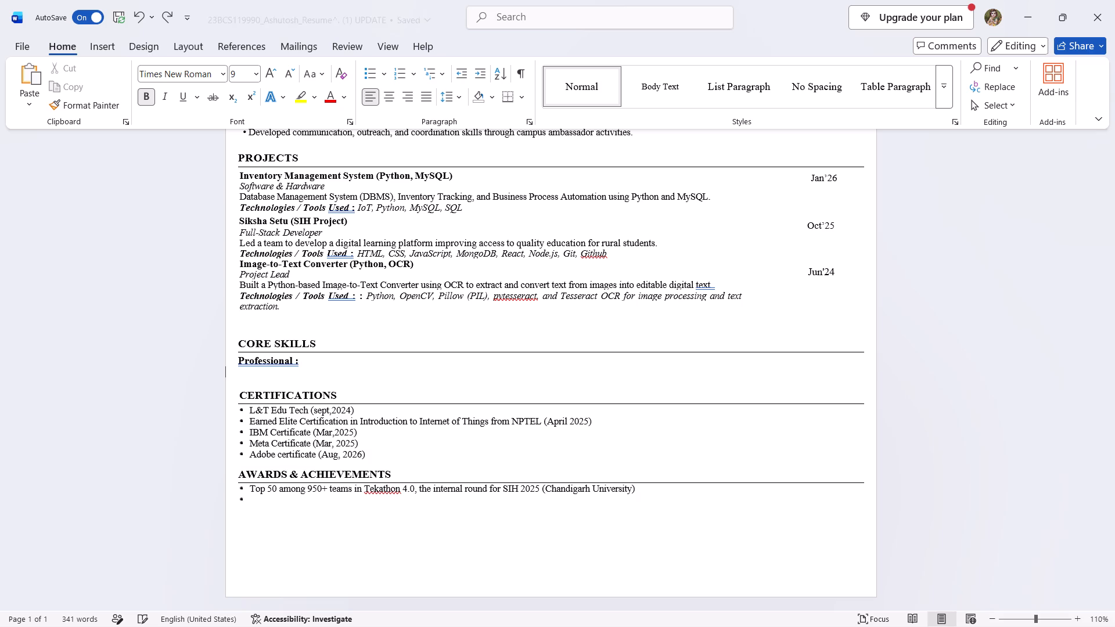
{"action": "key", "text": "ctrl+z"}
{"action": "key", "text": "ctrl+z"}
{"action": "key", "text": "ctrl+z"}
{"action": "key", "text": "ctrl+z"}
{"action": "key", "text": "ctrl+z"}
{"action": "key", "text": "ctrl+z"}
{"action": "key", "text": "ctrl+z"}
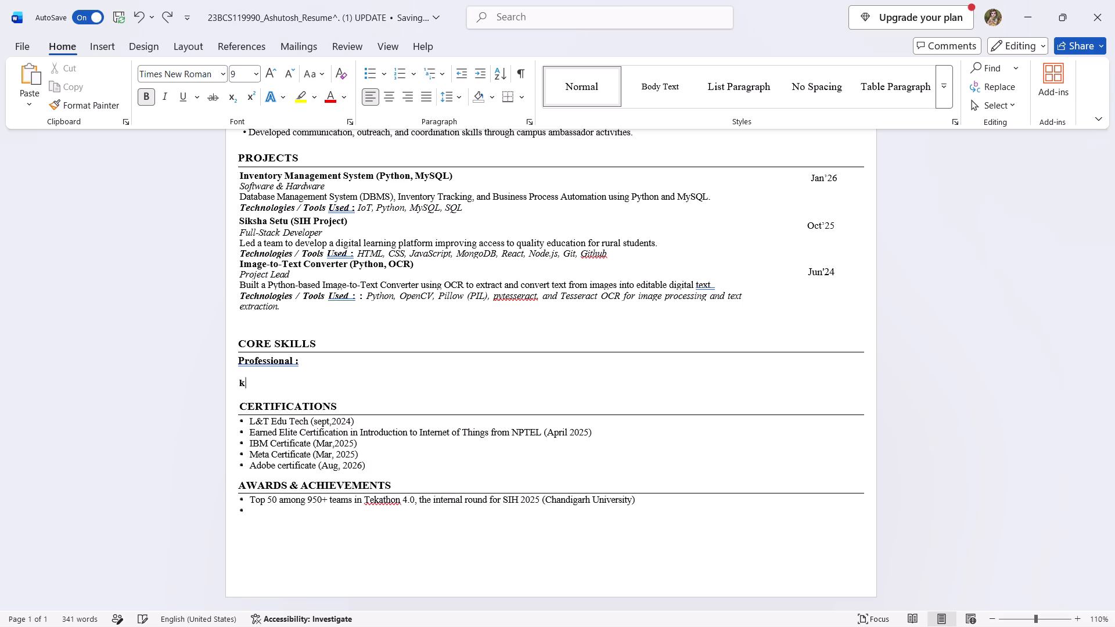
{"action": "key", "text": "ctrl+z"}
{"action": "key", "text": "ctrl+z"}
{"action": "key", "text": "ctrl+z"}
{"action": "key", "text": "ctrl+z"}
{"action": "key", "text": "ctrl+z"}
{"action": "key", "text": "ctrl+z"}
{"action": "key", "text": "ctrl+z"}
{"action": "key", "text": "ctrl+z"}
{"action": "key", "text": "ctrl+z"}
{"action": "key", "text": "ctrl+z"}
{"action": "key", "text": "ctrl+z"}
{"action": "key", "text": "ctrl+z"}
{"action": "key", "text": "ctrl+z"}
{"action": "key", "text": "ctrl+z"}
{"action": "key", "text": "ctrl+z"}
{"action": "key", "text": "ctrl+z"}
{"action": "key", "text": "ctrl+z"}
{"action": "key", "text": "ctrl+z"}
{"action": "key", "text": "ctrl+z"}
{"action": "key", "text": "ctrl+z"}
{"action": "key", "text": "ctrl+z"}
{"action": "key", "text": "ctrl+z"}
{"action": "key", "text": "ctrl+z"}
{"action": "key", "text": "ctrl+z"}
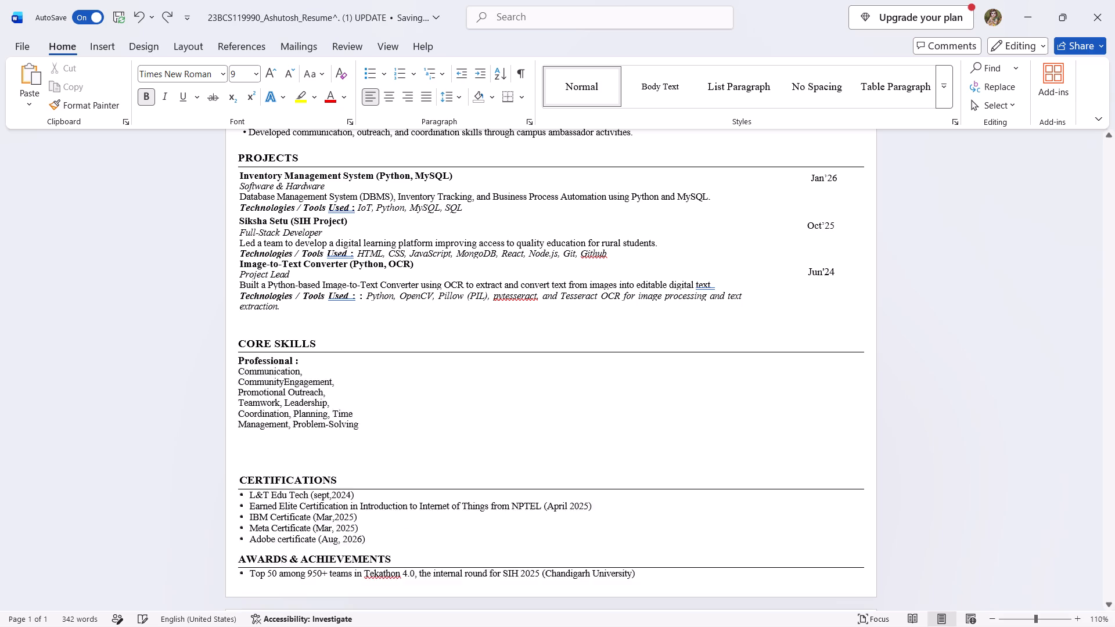
Undo the CORE SKILLS rewrite back to the original SKILLS heading with the Programming label.
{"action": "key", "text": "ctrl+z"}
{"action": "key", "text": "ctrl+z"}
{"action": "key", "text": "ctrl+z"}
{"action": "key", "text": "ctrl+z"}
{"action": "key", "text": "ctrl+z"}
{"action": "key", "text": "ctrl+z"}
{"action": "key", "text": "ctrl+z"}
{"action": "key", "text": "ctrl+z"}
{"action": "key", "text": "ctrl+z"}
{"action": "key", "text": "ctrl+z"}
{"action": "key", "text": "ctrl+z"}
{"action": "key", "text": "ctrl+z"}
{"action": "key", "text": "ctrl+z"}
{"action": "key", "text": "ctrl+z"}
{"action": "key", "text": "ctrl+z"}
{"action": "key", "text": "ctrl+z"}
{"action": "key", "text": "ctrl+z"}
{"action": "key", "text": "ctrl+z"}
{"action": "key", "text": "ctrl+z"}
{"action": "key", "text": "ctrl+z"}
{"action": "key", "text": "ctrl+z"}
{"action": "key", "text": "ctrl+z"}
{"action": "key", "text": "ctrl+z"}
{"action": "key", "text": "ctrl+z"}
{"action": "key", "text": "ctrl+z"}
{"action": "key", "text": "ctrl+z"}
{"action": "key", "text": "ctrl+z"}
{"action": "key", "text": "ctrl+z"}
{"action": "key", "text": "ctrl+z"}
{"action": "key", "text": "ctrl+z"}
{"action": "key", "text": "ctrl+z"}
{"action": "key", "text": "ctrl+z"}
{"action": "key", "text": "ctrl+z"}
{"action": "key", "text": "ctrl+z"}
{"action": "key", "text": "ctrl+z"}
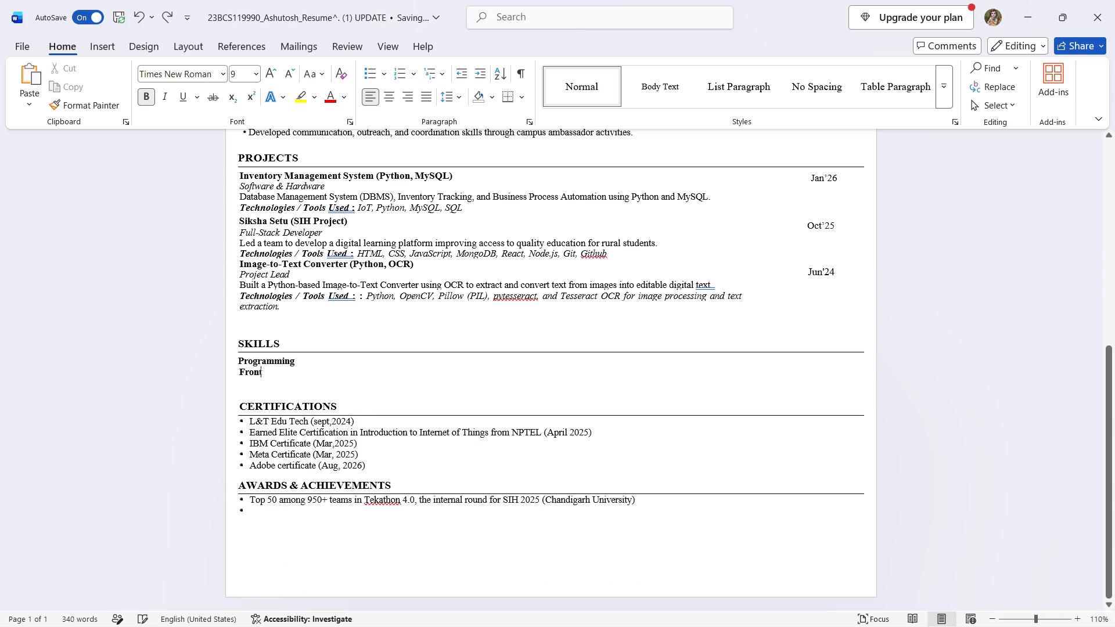
Undo the deletion of the SKILLS category labels and the Programming, Frontend and Backend values.
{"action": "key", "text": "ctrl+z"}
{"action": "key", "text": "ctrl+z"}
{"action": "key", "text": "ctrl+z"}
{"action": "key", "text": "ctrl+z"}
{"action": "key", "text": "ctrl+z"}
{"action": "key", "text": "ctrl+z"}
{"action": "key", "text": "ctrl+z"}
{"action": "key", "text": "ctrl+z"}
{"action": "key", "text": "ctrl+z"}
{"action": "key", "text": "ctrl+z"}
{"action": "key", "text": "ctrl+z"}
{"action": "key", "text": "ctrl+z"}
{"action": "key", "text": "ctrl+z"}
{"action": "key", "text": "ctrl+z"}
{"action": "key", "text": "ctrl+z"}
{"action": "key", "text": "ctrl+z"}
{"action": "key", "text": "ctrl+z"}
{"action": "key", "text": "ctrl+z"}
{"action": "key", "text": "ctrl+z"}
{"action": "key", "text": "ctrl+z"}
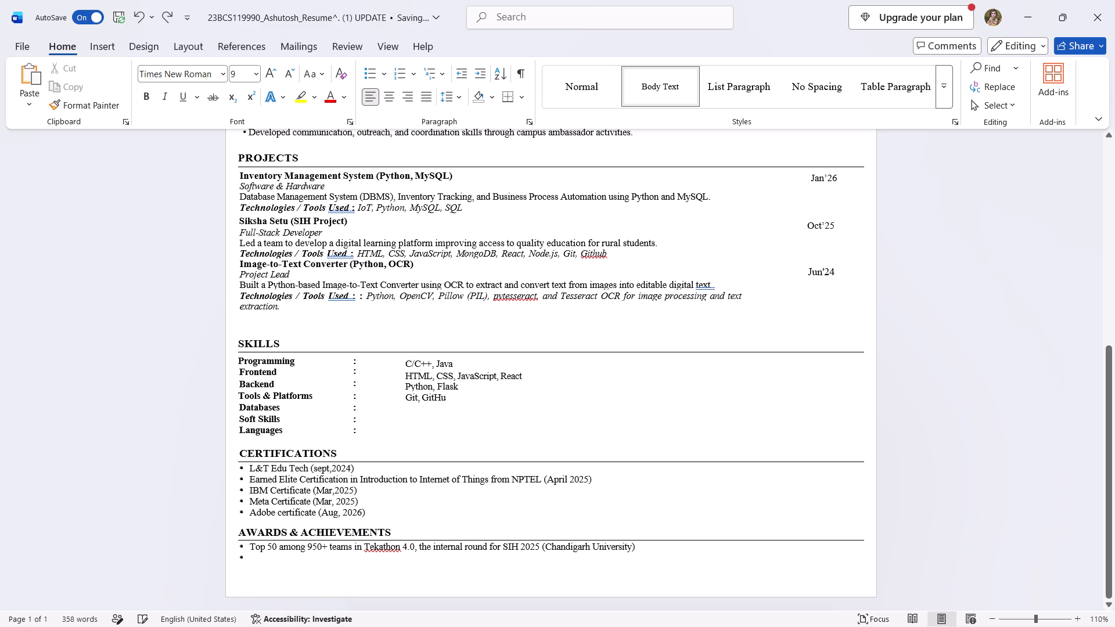
Undo the deletion of the Tools & Platforms values through Tableau and the Databases values MySQL, MongoDB.
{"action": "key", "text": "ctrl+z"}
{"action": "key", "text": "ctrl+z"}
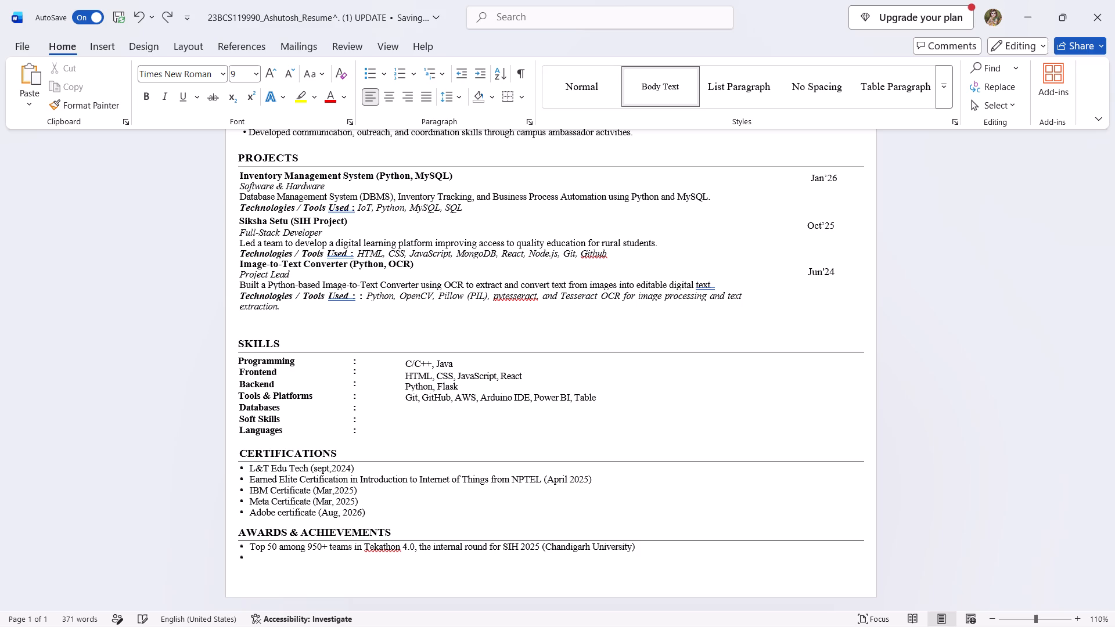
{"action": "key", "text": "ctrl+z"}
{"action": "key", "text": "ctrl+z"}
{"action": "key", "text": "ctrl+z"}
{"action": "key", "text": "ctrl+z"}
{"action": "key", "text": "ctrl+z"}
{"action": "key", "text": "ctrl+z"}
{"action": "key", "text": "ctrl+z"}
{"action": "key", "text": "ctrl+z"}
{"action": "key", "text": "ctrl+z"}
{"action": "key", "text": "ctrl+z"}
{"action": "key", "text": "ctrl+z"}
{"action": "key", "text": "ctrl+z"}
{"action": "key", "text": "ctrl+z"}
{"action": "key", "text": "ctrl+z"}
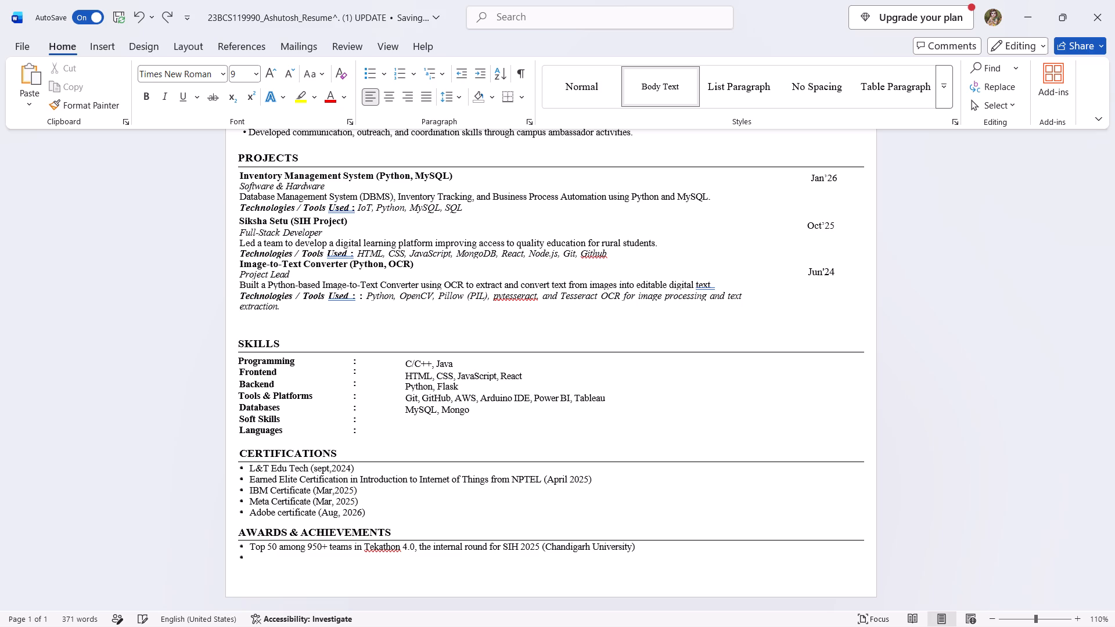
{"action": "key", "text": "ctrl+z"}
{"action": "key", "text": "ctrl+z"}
Undo the deletion of MongoDB in the Databases row and of Collaboration, Teamwork in the Soft Skills row.
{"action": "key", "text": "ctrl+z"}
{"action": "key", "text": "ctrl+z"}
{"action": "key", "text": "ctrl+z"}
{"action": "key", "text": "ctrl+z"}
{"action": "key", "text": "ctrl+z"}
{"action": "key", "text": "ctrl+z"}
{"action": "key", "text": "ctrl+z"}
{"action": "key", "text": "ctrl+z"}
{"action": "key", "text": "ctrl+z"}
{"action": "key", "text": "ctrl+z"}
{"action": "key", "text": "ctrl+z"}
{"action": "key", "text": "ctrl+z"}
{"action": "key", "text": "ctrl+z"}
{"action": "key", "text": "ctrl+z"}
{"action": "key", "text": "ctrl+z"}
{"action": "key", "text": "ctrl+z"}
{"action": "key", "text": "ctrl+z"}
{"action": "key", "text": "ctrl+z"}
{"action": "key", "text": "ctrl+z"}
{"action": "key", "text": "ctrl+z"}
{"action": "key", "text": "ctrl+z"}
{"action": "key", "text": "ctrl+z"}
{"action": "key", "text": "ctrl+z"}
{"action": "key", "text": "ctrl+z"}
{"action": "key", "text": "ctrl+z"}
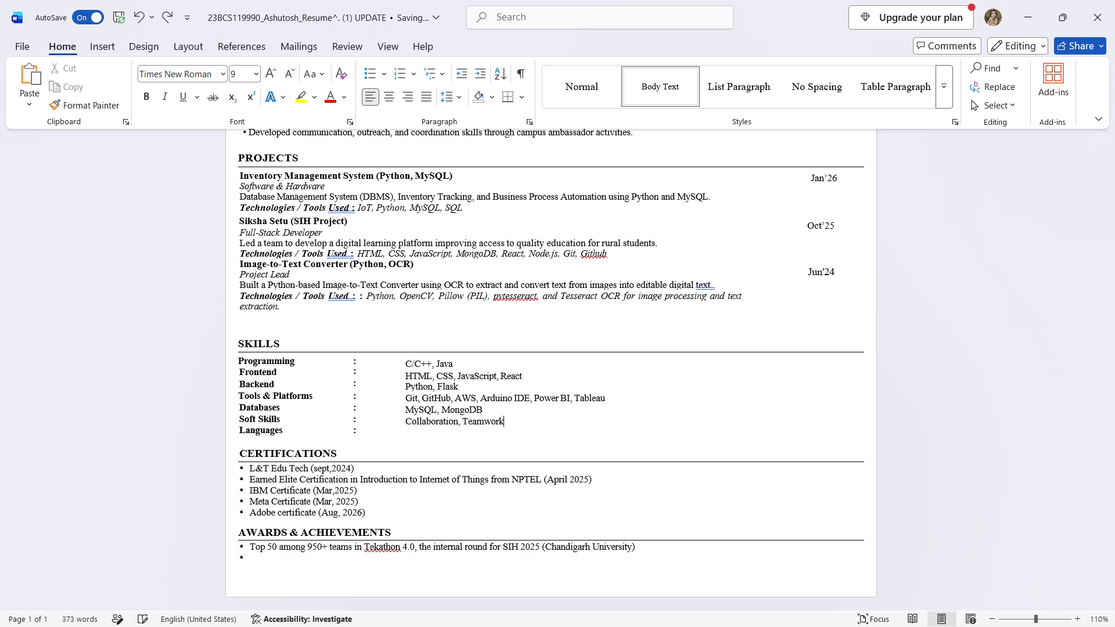
Undo the deletion of the Soft Skills values Communication and Planning.
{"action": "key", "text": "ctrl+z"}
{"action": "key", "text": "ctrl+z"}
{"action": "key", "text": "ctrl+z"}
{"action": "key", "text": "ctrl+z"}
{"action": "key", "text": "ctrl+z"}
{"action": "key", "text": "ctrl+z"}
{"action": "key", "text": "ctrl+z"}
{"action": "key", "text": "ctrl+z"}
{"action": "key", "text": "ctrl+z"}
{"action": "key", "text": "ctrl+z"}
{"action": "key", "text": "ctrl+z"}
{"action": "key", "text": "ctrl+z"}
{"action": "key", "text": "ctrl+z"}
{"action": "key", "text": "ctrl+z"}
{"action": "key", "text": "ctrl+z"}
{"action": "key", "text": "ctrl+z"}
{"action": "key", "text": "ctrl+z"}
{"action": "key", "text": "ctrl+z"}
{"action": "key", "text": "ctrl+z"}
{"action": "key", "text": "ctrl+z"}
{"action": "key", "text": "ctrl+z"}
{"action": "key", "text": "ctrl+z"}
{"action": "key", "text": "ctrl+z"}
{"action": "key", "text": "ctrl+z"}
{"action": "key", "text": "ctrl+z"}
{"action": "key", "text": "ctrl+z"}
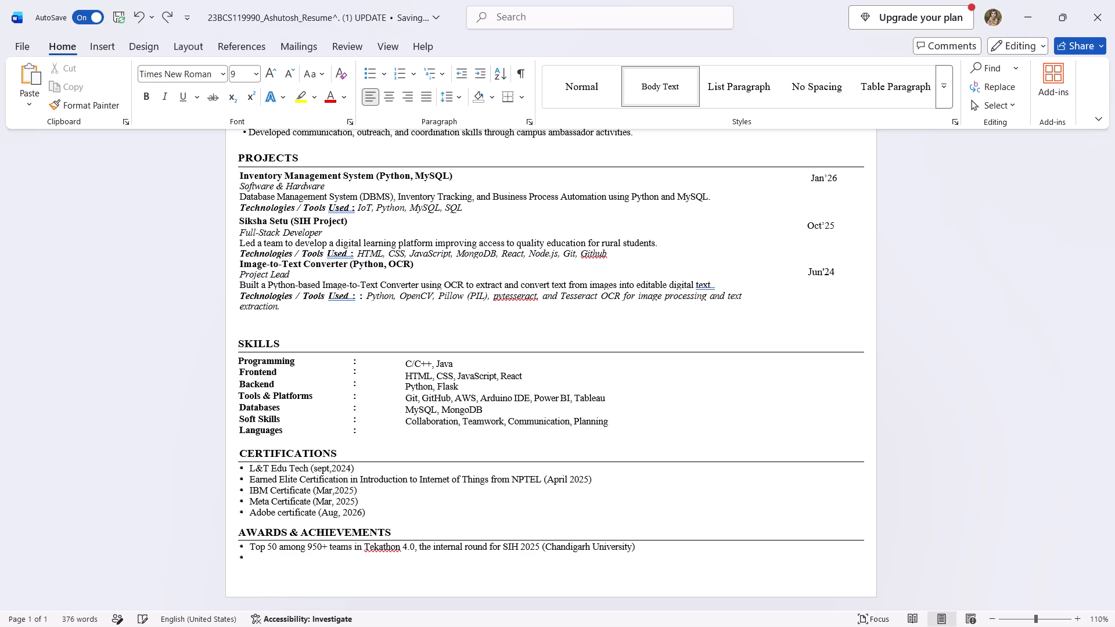
Undo the deletion of the Soft Skills values Time Management and Leadership.
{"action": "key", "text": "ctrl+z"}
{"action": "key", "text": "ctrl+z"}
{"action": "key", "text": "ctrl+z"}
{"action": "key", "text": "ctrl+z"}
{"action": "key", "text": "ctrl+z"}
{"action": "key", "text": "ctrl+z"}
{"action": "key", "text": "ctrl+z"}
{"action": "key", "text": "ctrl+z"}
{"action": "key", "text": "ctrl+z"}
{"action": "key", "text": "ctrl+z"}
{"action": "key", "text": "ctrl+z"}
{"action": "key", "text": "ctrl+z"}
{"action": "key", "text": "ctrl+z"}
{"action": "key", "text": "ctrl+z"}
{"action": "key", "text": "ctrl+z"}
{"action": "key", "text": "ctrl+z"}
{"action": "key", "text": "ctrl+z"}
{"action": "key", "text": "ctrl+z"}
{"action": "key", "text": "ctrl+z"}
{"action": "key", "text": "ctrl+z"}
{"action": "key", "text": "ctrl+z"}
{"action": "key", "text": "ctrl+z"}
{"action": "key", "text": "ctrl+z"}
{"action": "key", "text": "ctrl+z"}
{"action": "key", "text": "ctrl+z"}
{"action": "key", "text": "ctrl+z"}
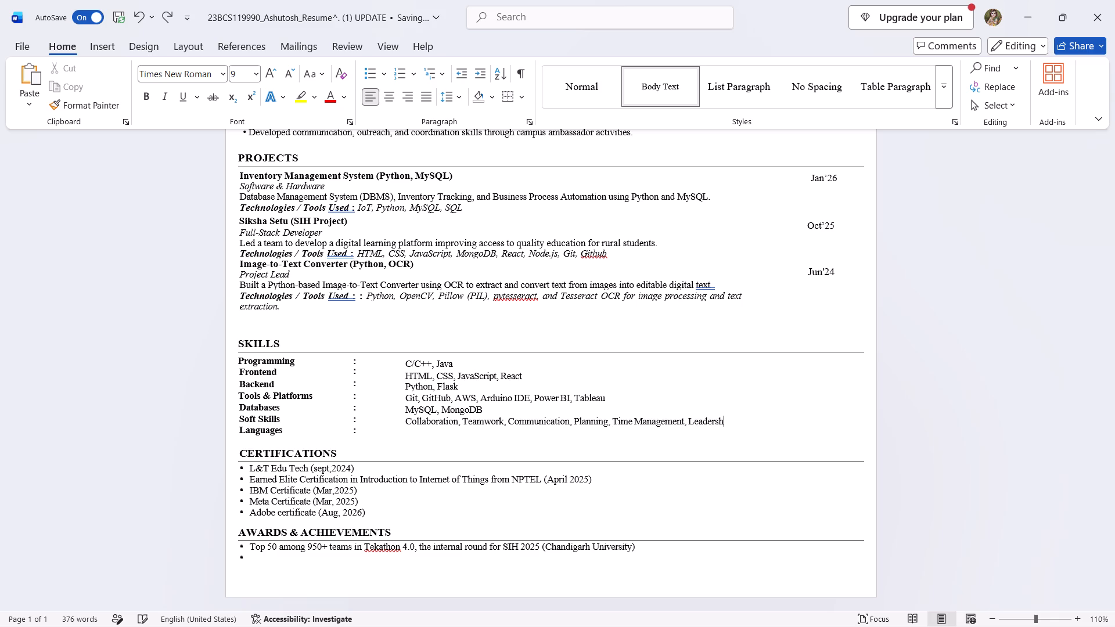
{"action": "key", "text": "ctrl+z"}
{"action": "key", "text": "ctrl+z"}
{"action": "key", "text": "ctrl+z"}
Undo the deletion of the Languages values English, Hindi, back on their own line below the Soft Skills values.
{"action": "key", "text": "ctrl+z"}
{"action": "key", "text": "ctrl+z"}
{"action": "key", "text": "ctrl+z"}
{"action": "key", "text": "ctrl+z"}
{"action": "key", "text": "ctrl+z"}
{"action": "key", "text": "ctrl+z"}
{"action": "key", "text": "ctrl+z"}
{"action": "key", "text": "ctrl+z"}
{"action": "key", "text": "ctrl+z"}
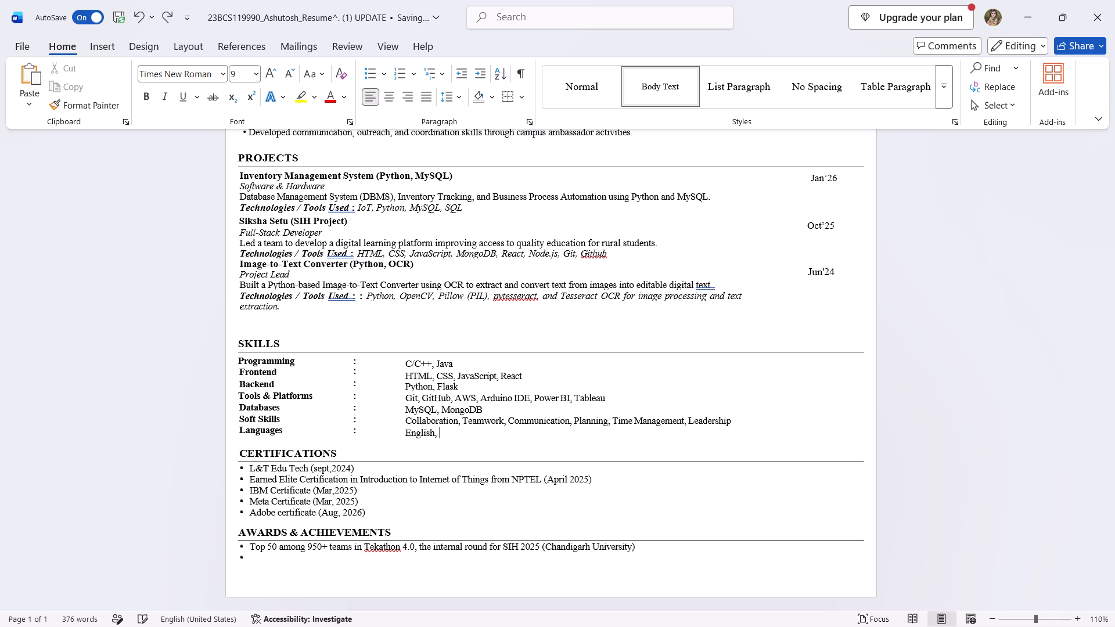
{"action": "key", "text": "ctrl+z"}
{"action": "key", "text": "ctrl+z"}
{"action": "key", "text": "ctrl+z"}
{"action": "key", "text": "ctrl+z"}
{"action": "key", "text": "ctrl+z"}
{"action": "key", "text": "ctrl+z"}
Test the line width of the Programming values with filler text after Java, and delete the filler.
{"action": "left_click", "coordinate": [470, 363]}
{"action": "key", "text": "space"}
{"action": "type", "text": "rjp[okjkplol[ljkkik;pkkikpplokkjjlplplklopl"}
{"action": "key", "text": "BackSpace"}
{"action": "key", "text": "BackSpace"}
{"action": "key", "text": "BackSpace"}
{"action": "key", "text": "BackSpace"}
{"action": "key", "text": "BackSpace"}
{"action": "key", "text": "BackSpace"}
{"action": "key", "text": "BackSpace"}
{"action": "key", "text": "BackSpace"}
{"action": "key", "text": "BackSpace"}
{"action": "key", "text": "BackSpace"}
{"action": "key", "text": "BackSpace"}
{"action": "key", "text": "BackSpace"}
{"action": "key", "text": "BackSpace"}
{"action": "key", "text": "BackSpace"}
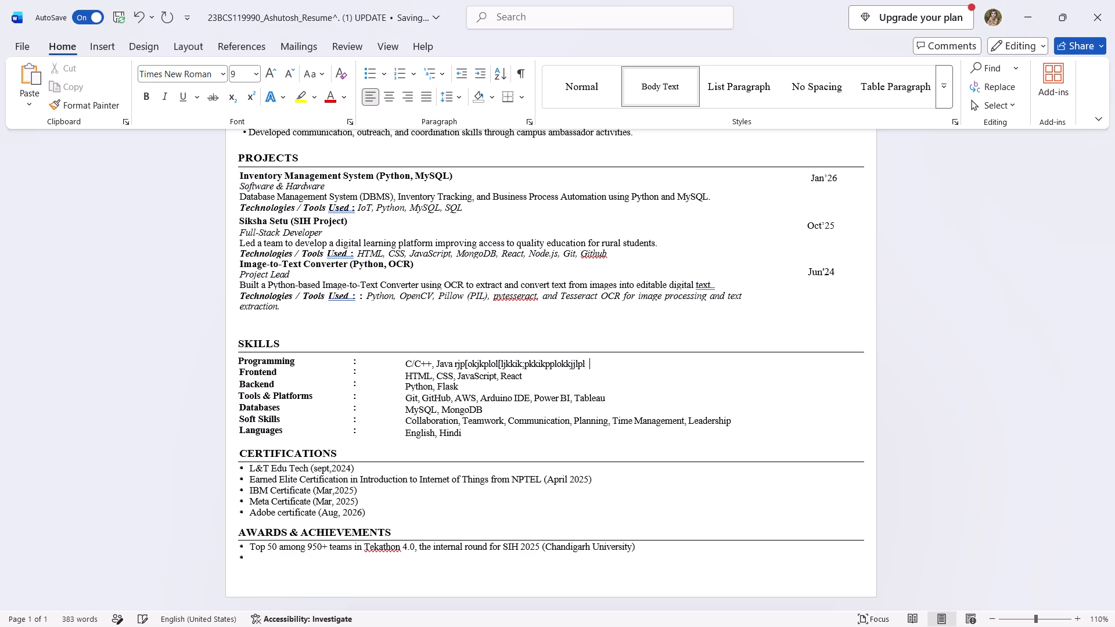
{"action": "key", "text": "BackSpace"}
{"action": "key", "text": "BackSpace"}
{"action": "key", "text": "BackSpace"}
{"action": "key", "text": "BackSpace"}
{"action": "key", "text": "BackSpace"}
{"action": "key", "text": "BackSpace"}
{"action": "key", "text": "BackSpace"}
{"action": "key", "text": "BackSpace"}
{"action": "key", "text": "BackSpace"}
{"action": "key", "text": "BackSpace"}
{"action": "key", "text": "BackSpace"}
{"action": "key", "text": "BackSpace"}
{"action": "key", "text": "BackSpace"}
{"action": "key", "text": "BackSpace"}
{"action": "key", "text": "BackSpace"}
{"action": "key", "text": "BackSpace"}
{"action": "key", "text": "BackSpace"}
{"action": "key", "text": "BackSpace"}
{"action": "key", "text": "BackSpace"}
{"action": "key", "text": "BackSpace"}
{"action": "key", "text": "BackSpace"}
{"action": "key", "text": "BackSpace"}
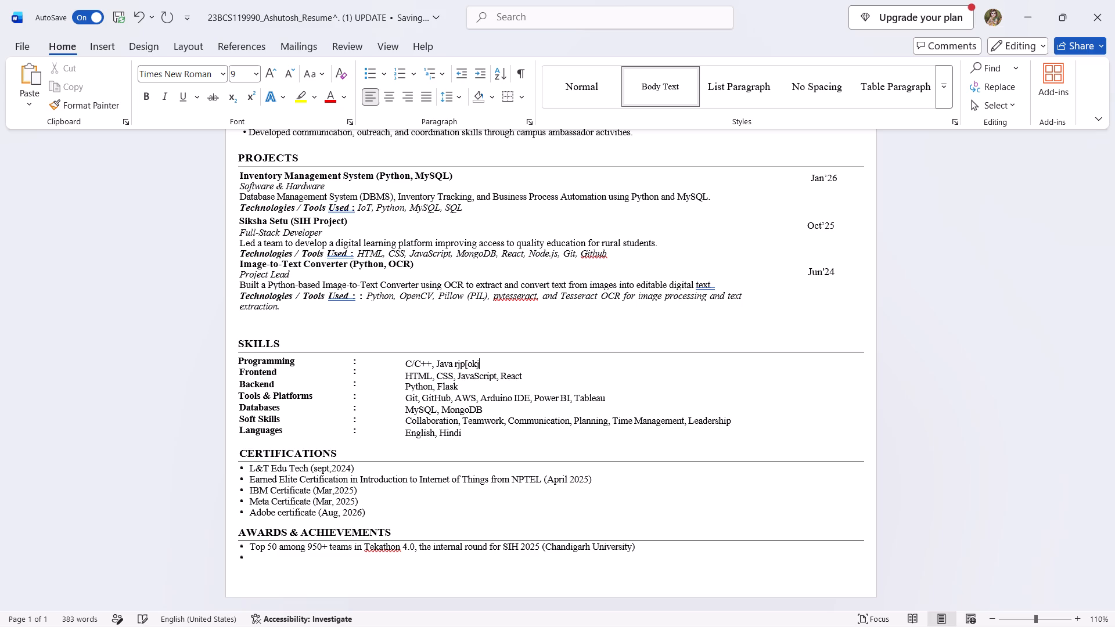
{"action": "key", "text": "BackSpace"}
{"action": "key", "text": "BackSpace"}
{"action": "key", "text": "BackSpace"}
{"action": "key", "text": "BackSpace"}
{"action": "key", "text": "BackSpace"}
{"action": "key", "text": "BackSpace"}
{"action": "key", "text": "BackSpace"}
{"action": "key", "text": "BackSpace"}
Delete Java from the Programming values in the SKILLS section, keeping C/C++ and its comma.
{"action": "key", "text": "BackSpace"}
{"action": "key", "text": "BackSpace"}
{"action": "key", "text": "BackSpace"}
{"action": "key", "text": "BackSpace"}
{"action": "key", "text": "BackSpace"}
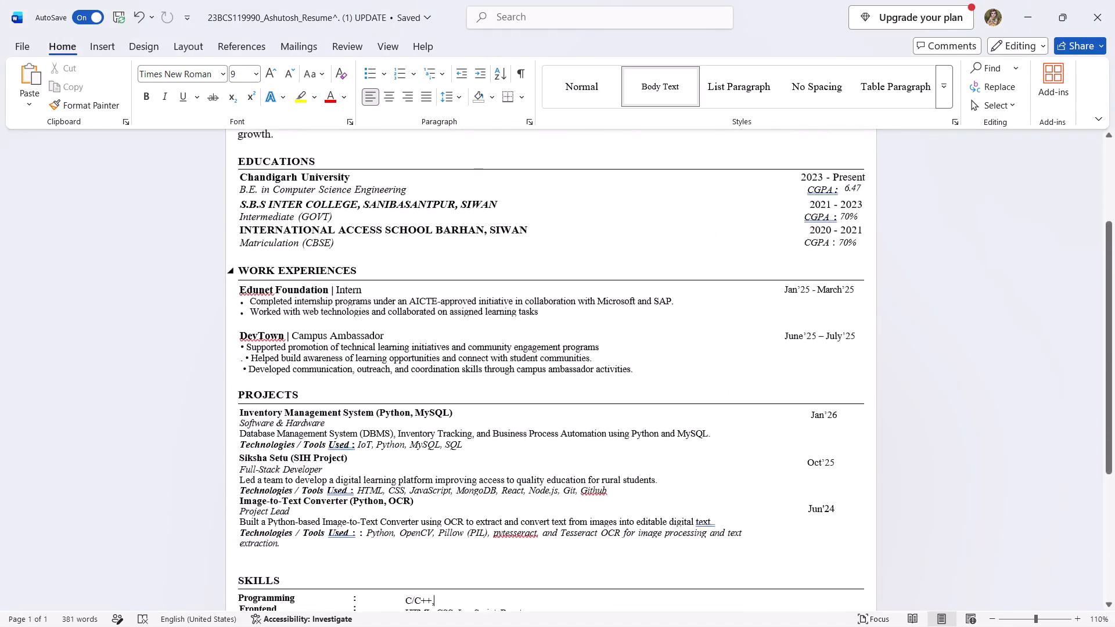
{"action": "scroll", "coordinate": [688, 268], "scroll_direction": "down", "scroll_amount": 2}
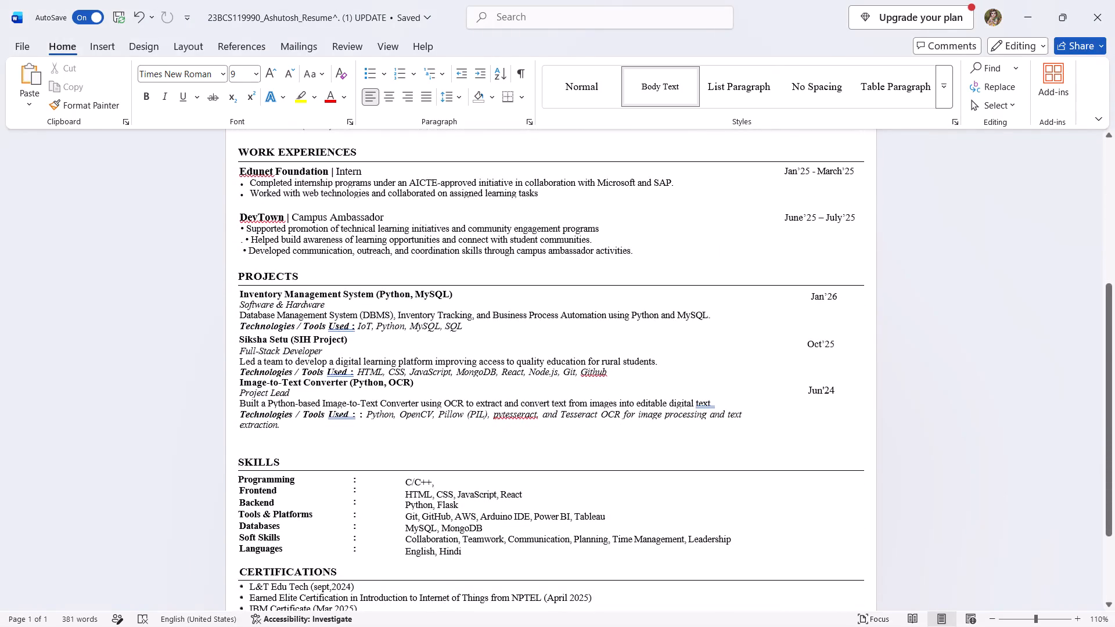
Trim the Programming values in the SKILLS section to C, and copy the full line of Soft Skills values.
{"action": "key", "text": "BackSpace"}
{"action": "key", "text": "BackSpace"}
{"action": "key", "text": "BackSpace"}
{"action": "key", "text": "BackSpace"}
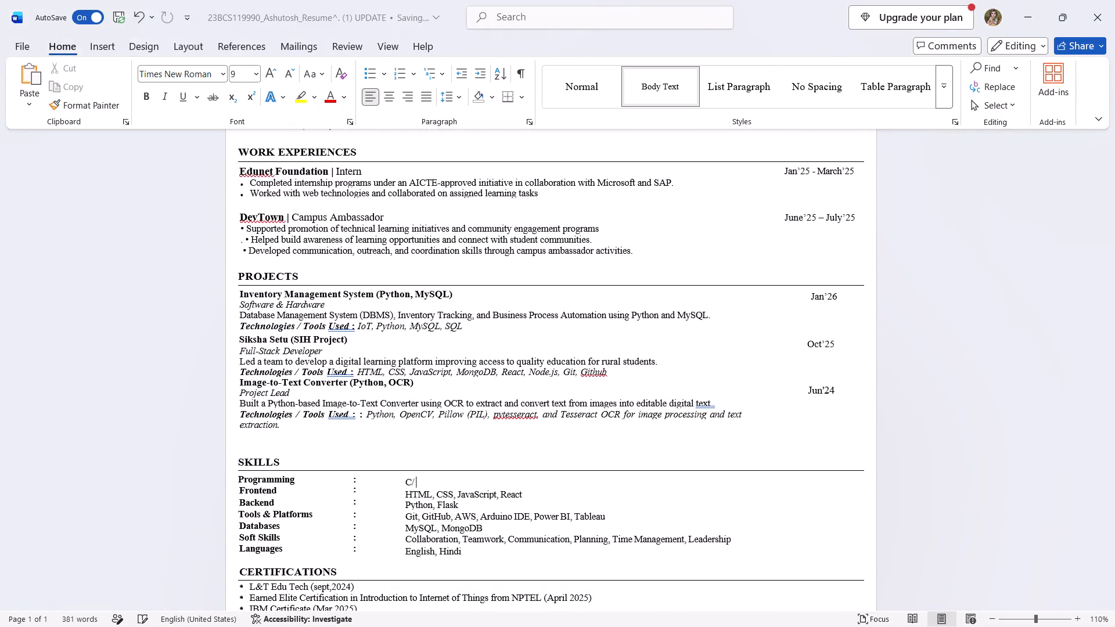
{"action": "key", "text": "BackSpace"}
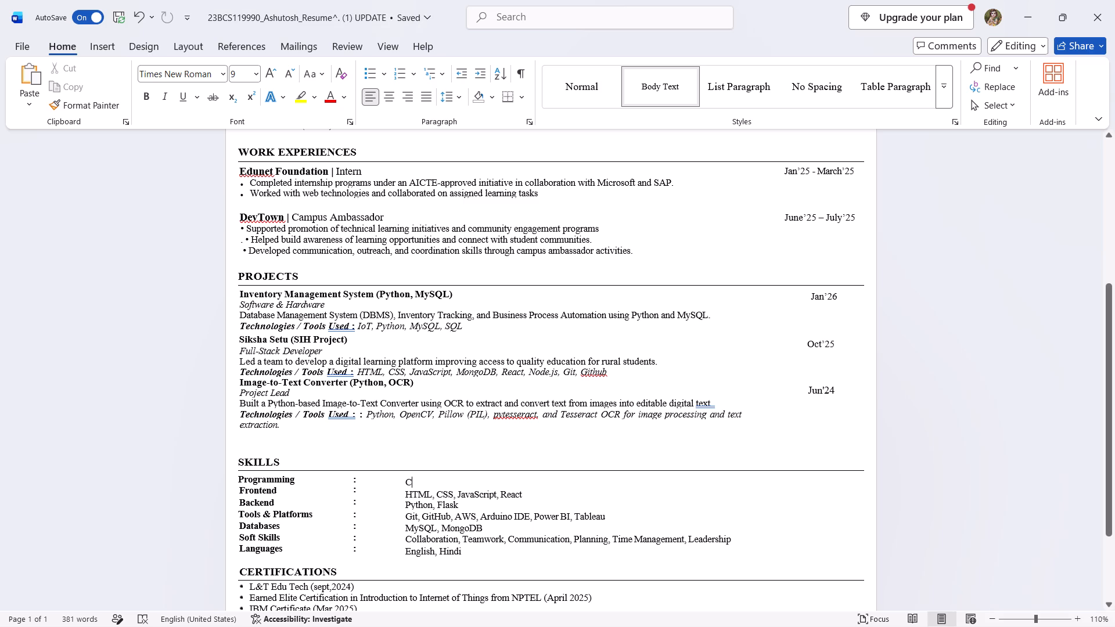
{"action": "left_click_drag", "start_coordinate": [407, 539], "coordinate": [749, 542]}
{"action": "key", "text": "ctrl+c"}
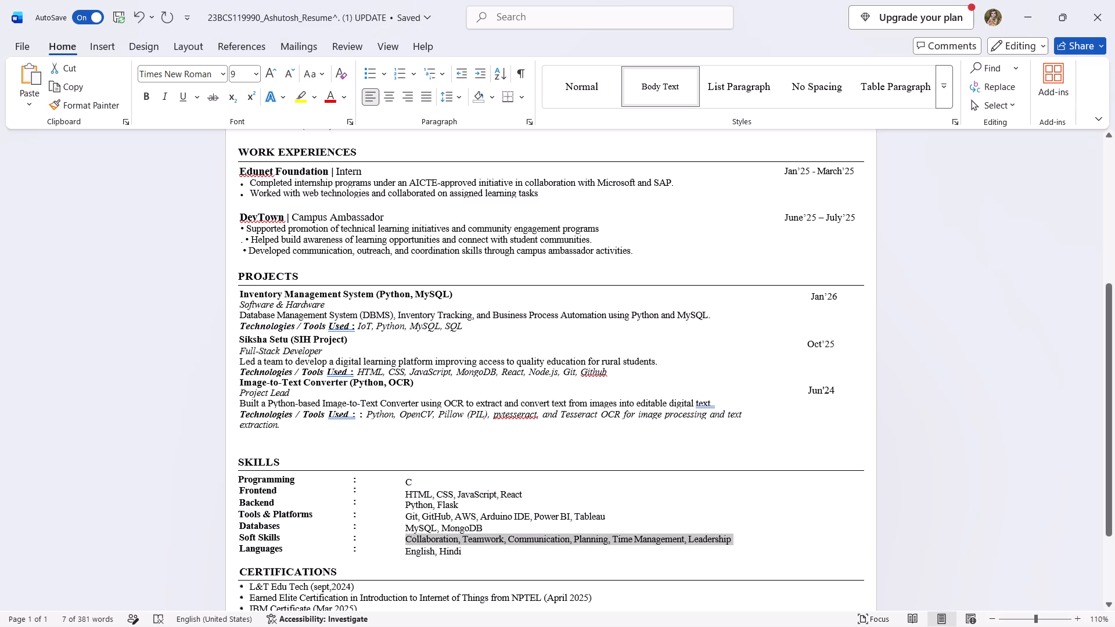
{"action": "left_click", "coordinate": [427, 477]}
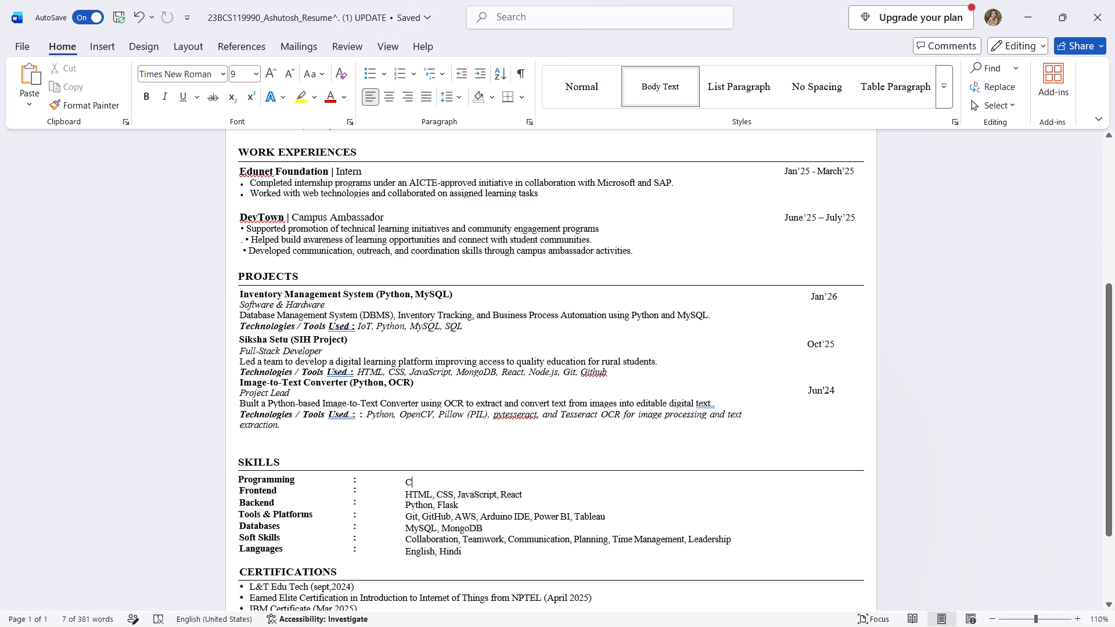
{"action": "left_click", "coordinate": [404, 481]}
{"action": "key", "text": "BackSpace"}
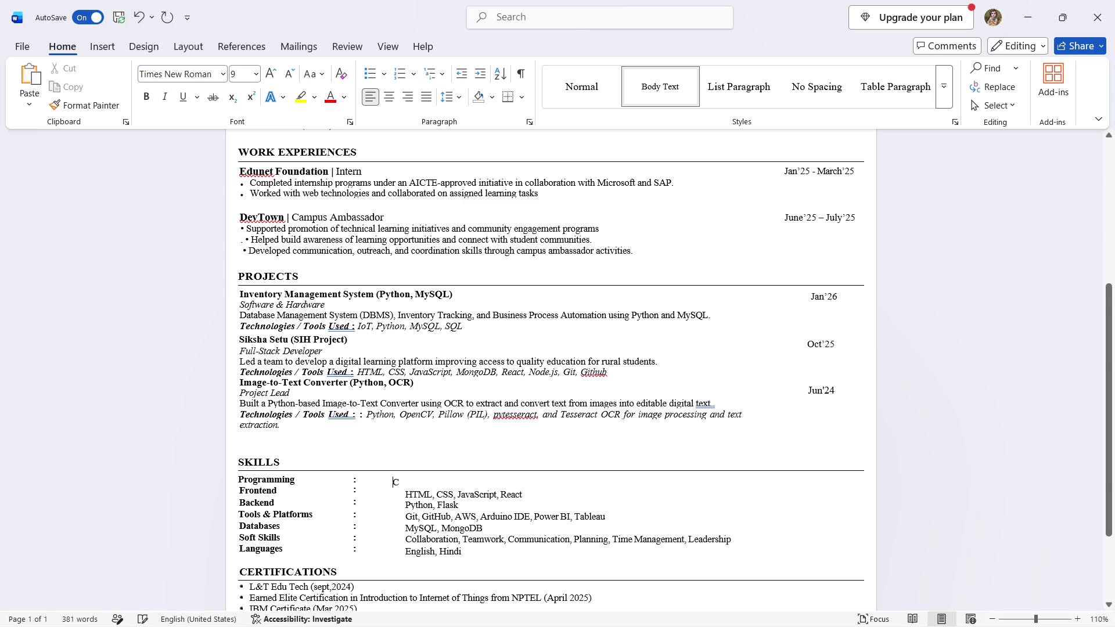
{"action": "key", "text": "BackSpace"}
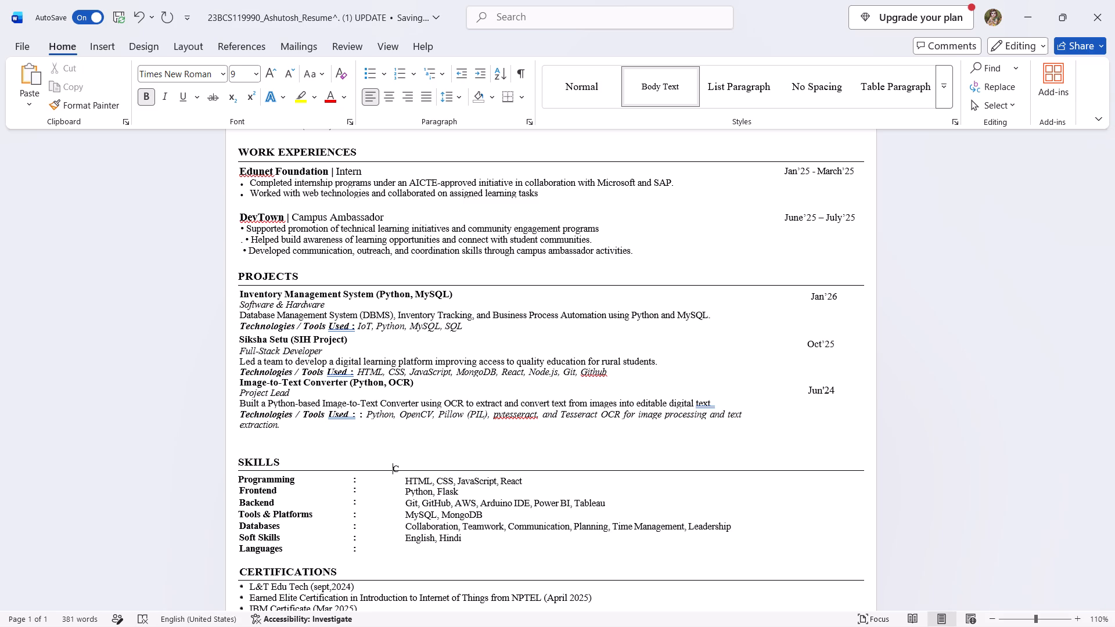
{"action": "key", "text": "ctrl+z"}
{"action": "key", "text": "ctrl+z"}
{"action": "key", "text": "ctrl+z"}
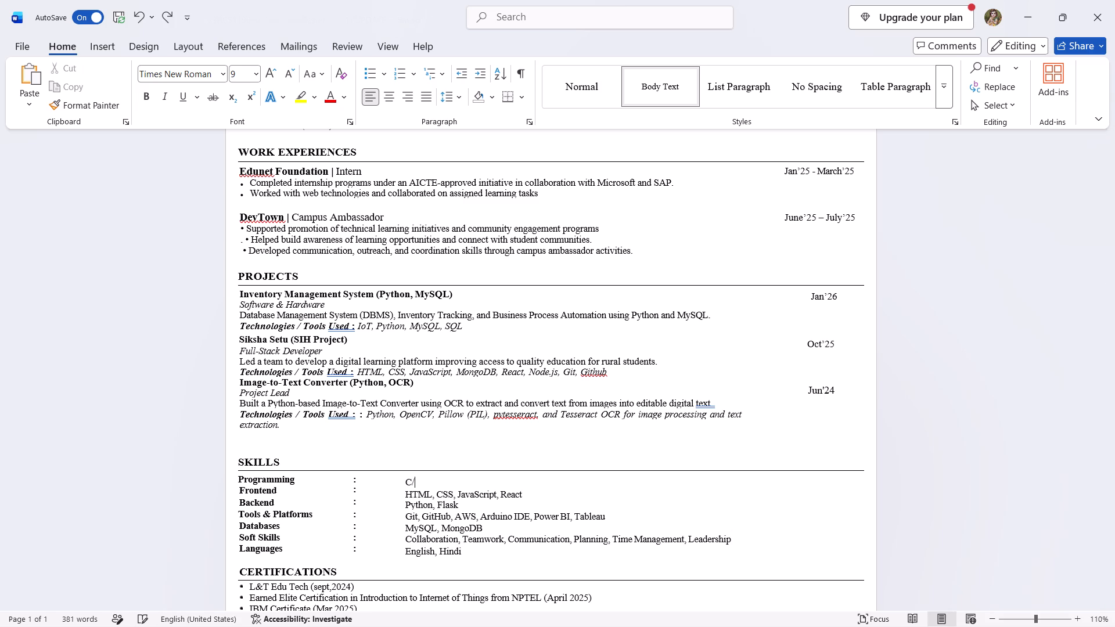
Replace the remaining Programming value with the copied line Collaboration, Teamwork, Communication, Planning, Time Management, Leadership.
{"action": "key", "text": "BackSpace"}
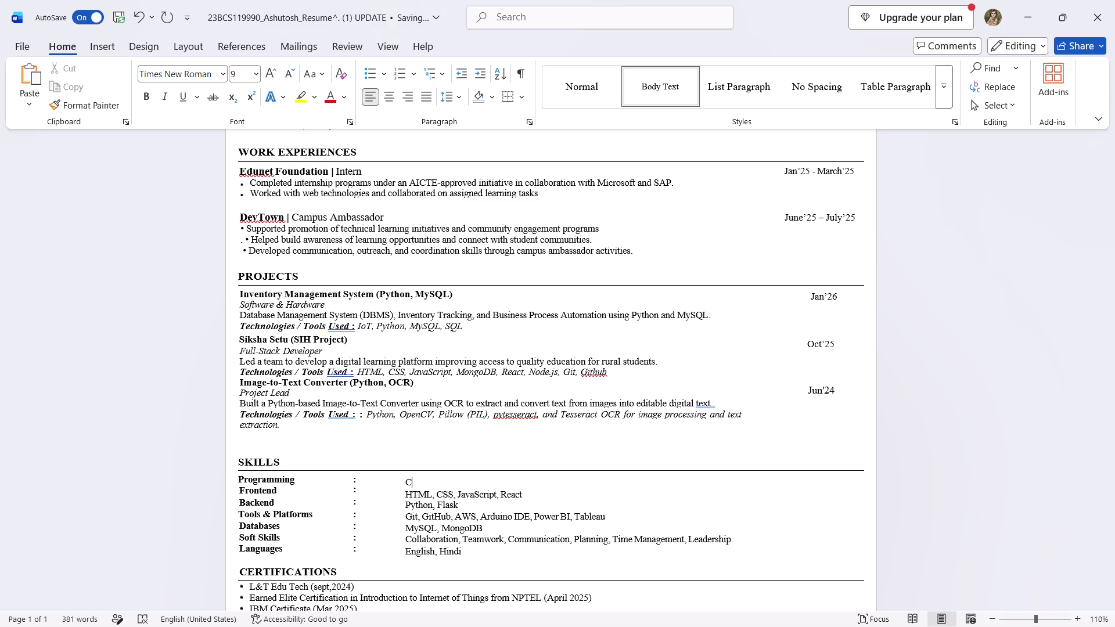
{"action": "key", "text": "ctrl+v"}
{"action": "left_click", "coordinate": [414, 481]}
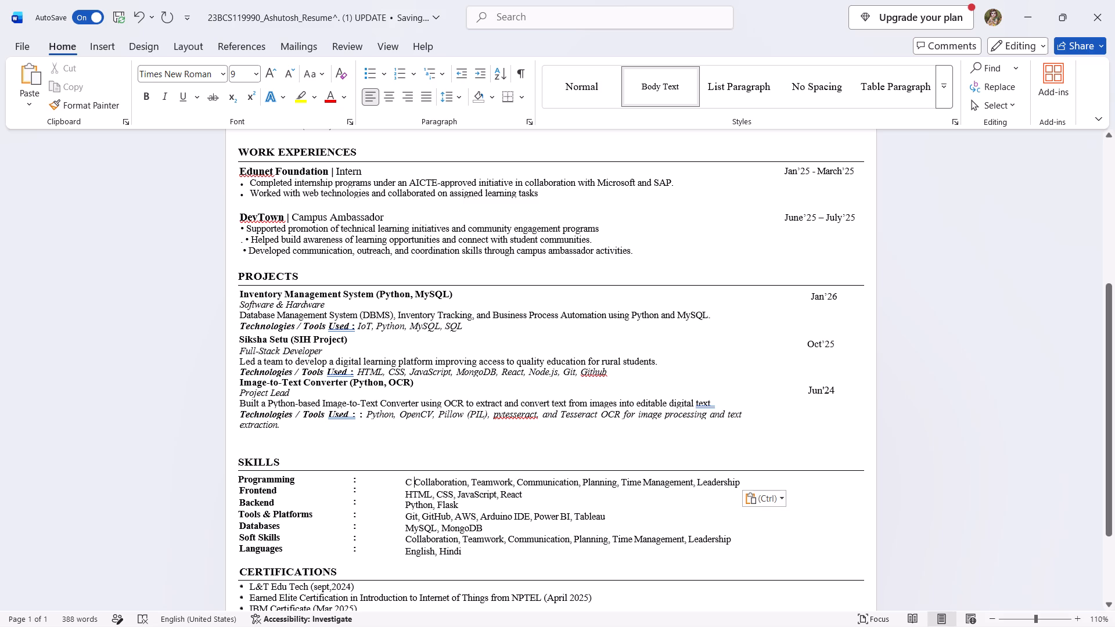
{"action": "key", "text": "BackSpace"}
{"action": "key", "text": "BackSpace"}
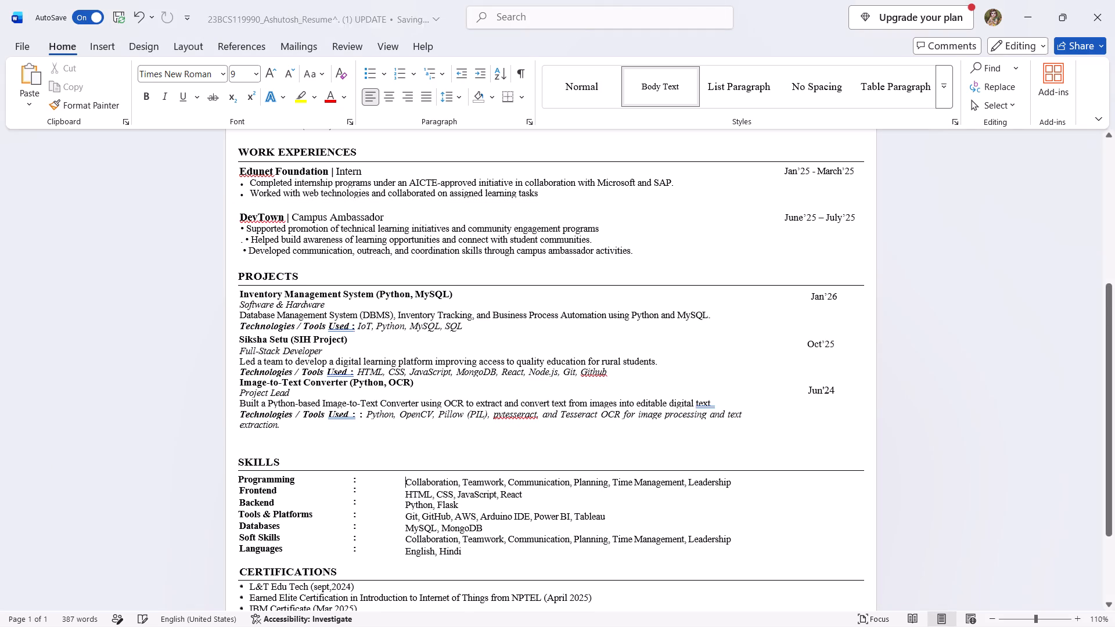
Switch to the sales resume PDF in Chrome and copy the Professional: label from its Core Skills section.
{"action": "scroll", "coordinate": [321, 364], "scroll_direction": "right", "scroll_amount": 1}
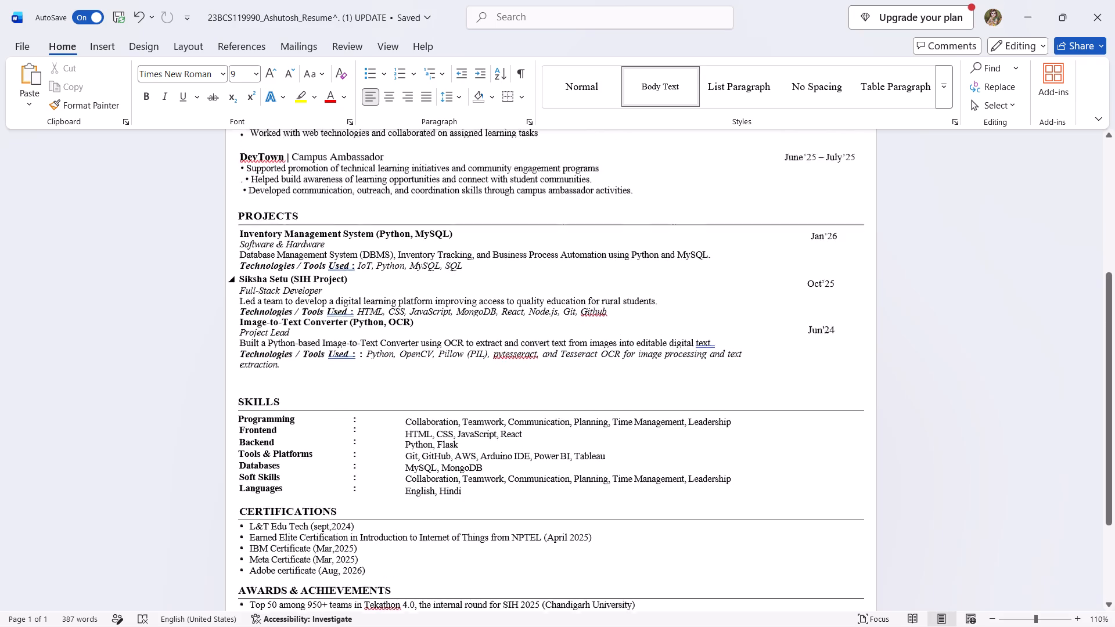
{"action": "scroll", "coordinate": [321, 364], "scroll_direction": "right", "scroll_amount": 1}
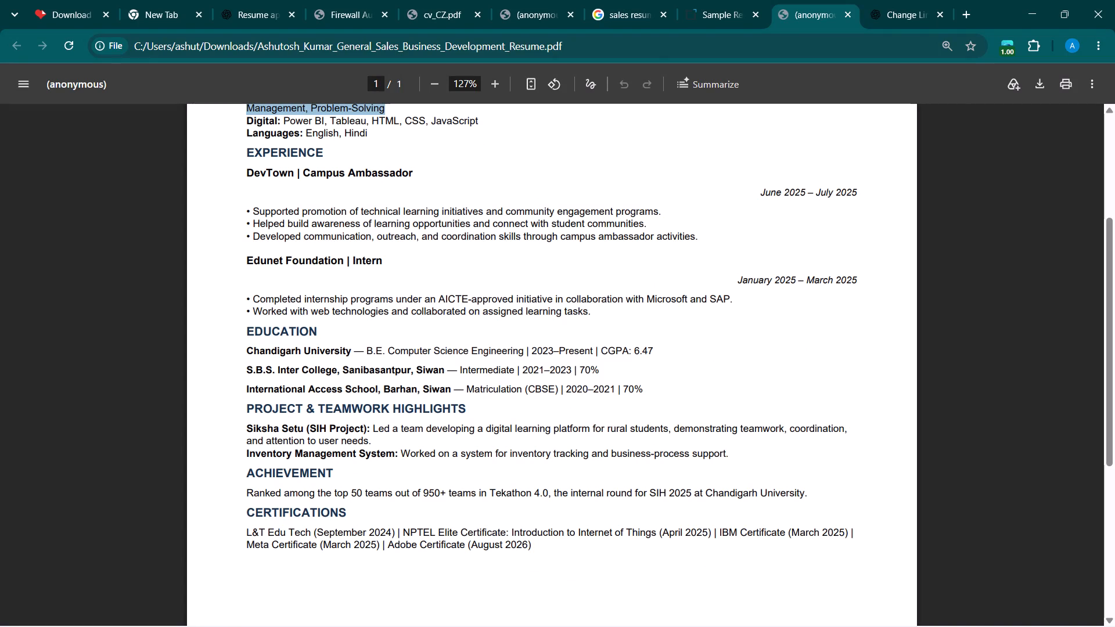
{"action": "scroll", "coordinate": [298, 316], "scroll_direction": "up", "scroll_amount": 2}
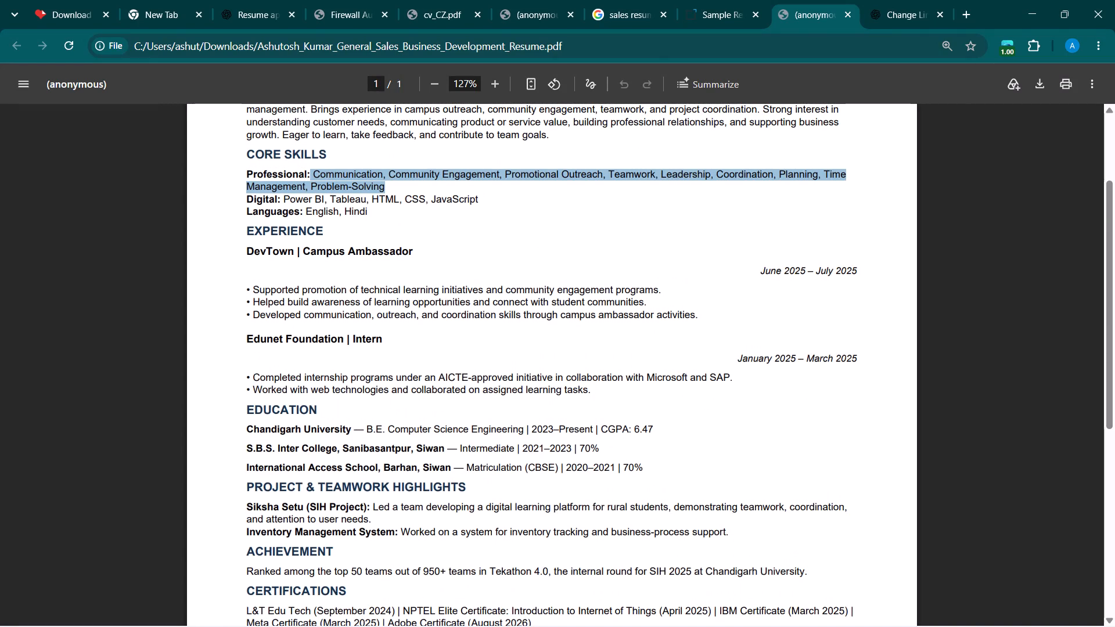
{"action": "left_click_drag", "start_coordinate": [310, 171], "coordinate": [239, 171]}
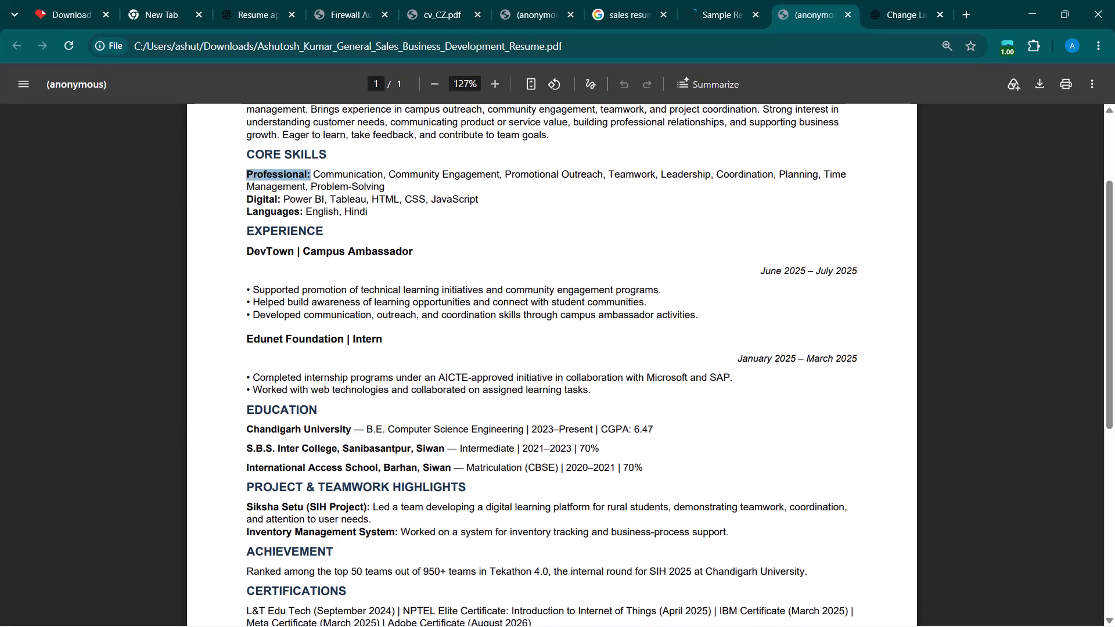
{"action": "key", "text": "ctrl+c"}
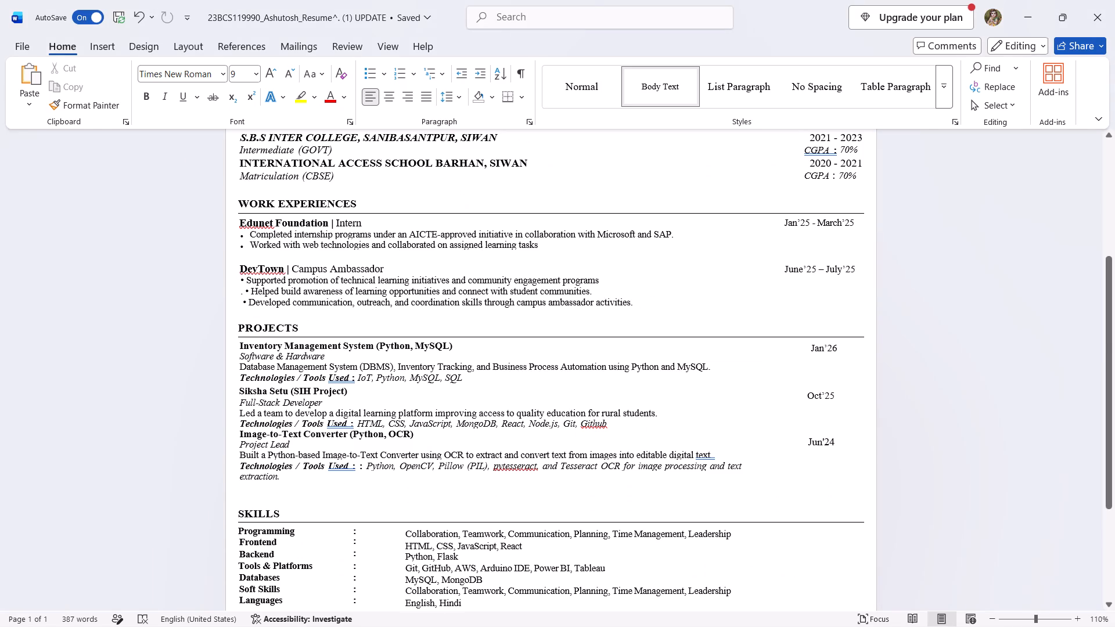
Replace the Programming label in the Word resume's SKILLS section with the copied Professional: label, leaving no stray letter or space.
{"action": "scroll", "coordinate": [318, 235], "scroll_direction": "down", "scroll_amount": 1}
{"action": "left_click", "coordinate": [296, 363]}
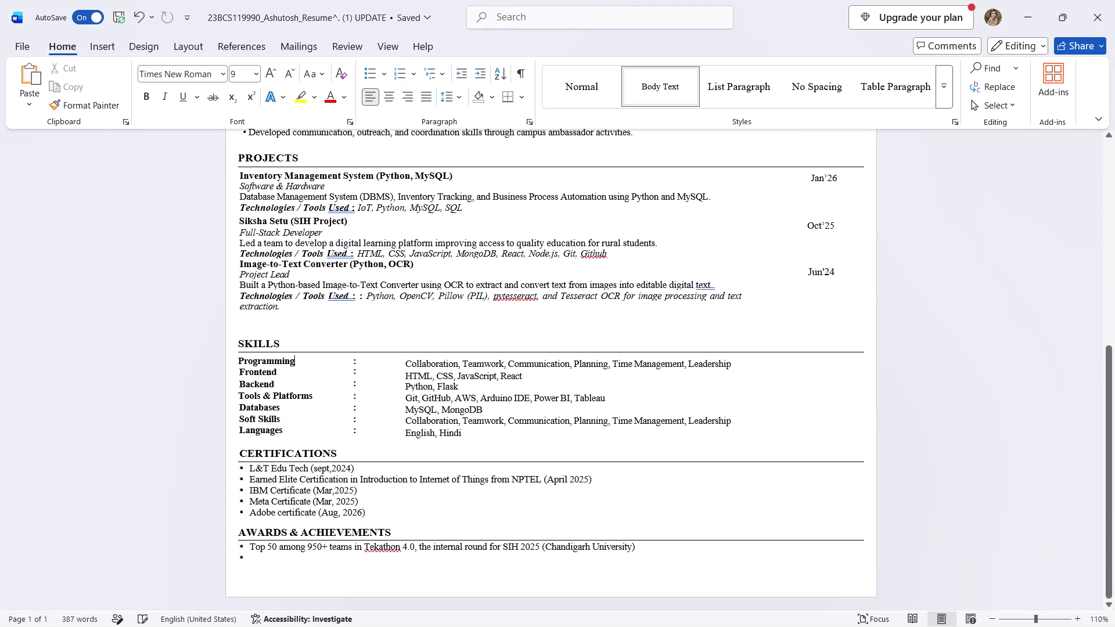
{"action": "key", "text": "BackSpace"}
{"action": "key", "text": "BackSpace"}
{"action": "key", "text": "BackSpace"}
{"action": "key", "text": "BackSpace"}
{"action": "key", "text": "BackSpace"}
{"action": "key", "text": "BackSpace"}
{"action": "key", "text": "BackSpace"}
{"action": "key", "text": "BackSpace"}
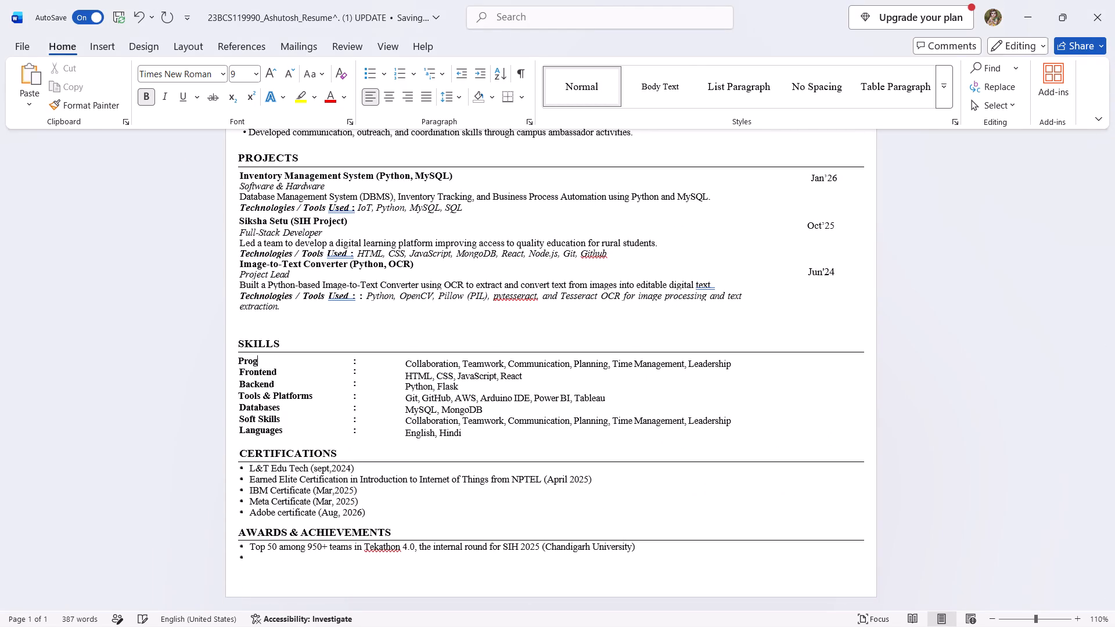
{"action": "key", "text": "BackSpace"}
{"action": "key", "text": "BackSpace"}
{"action": "key", "text": "ctrl+v"}
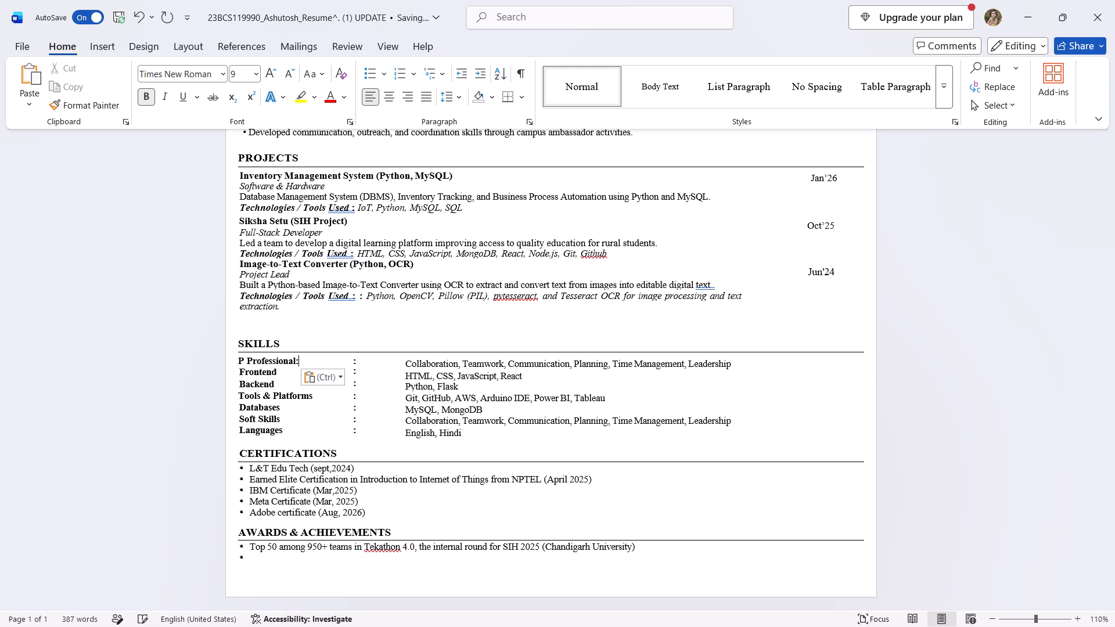
{"action": "key", "text": "Left"}
{"action": "key", "text": "Left"}
{"action": "key", "text": "Left"}
{"action": "key", "text": "Left"}
{"action": "key", "text": "Left"}
{"action": "key", "text": "Left"}
{"action": "key", "text": "Left"}
{"action": "key", "text": "Left"}
{"action": "key", "text": "Left"}
{"action": "key", "text": "Left"}
{"action": "key", "text": "Left"}
{"action": "key", "text": "Left"}
{"action": "key", "text": "Left"}
{"action": "key", "text": "BackSpace"}
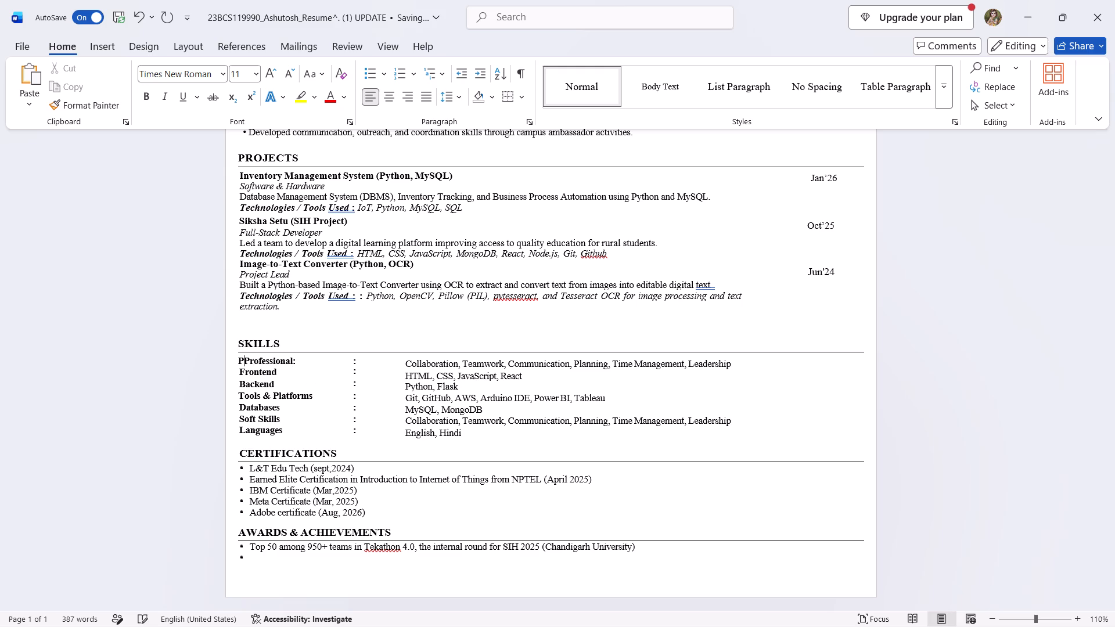
{"action": "key", "text": "BackSpace"}
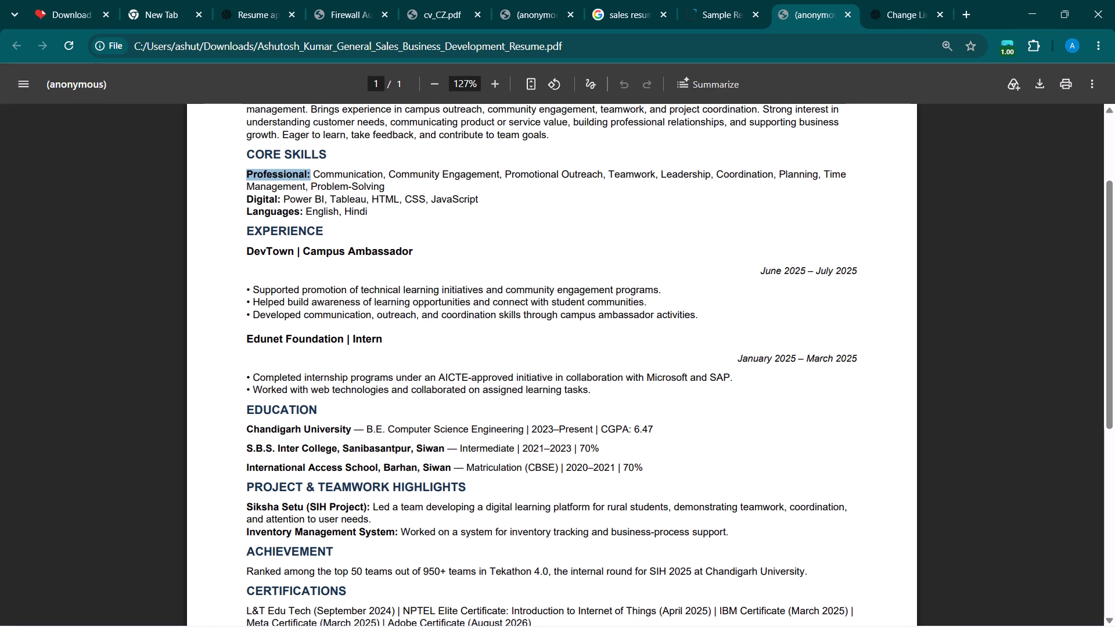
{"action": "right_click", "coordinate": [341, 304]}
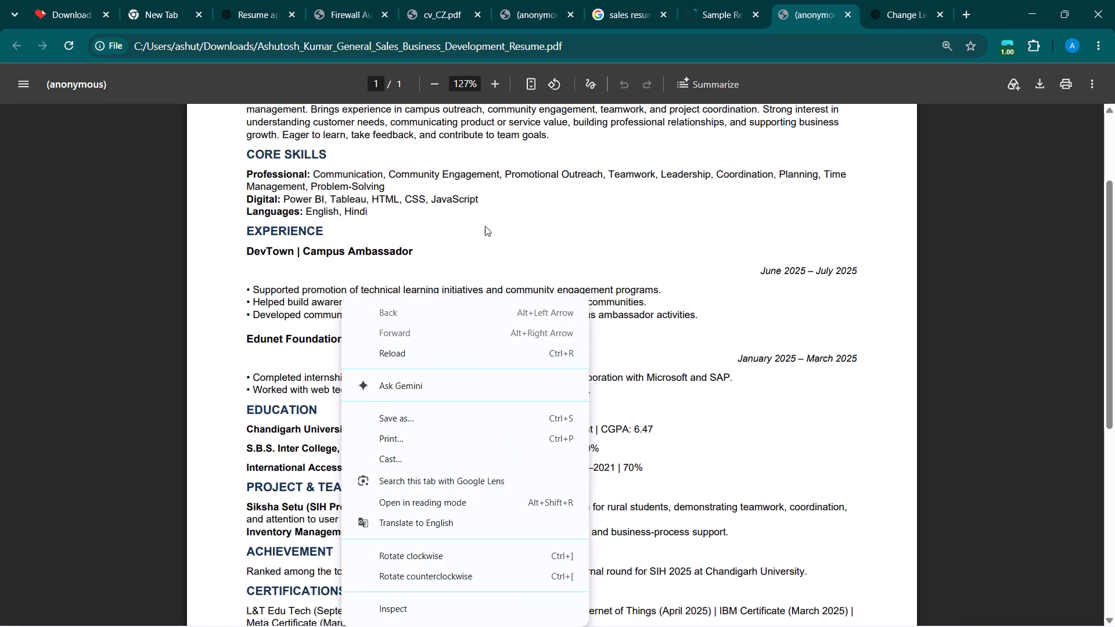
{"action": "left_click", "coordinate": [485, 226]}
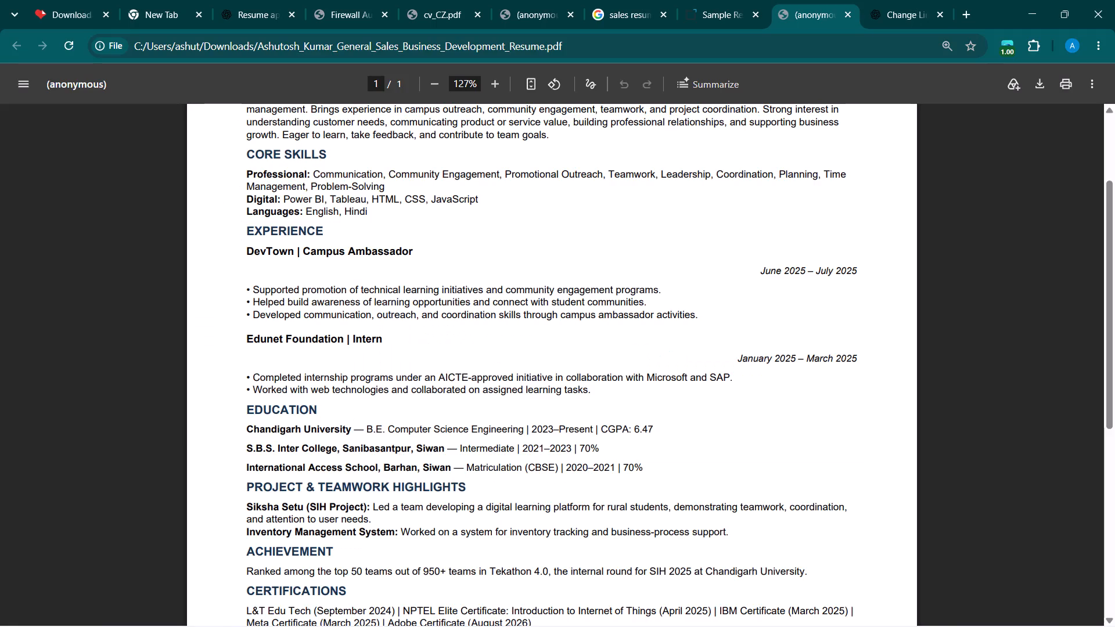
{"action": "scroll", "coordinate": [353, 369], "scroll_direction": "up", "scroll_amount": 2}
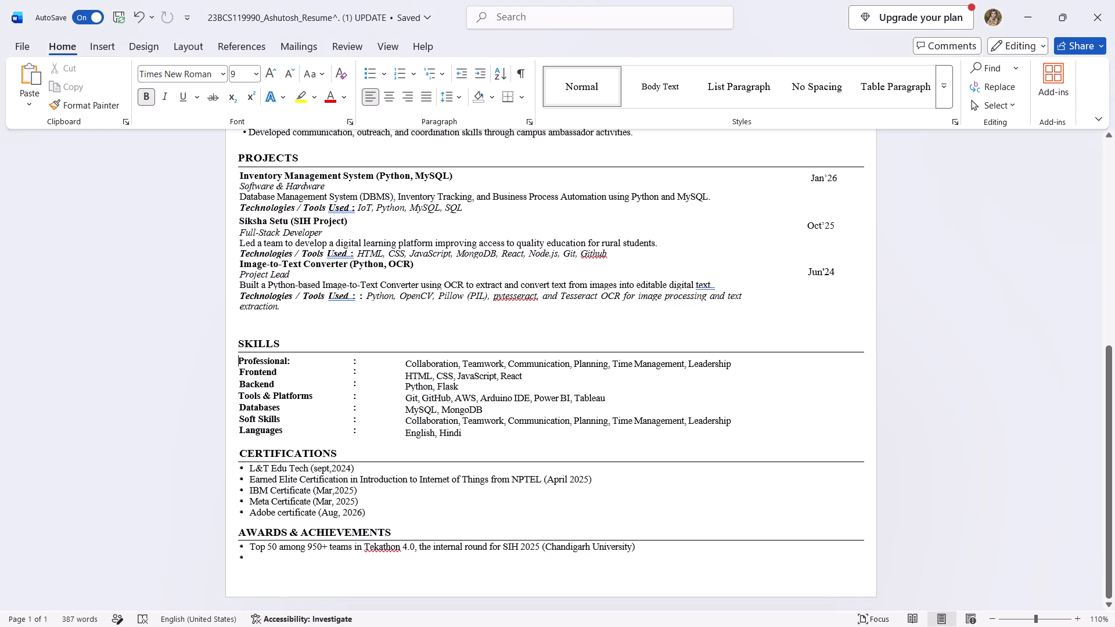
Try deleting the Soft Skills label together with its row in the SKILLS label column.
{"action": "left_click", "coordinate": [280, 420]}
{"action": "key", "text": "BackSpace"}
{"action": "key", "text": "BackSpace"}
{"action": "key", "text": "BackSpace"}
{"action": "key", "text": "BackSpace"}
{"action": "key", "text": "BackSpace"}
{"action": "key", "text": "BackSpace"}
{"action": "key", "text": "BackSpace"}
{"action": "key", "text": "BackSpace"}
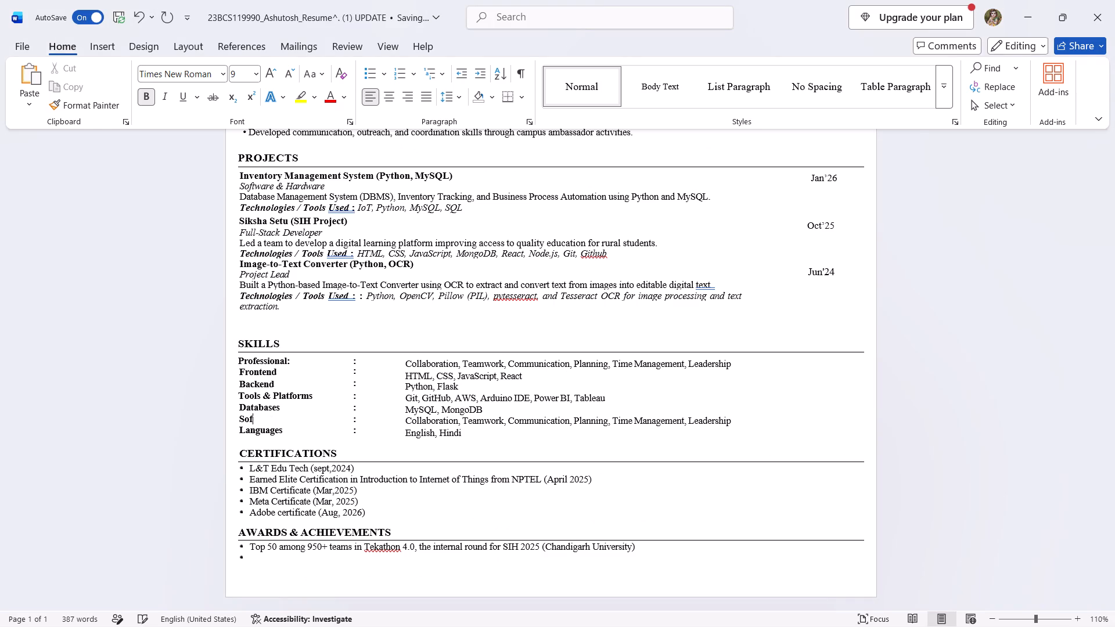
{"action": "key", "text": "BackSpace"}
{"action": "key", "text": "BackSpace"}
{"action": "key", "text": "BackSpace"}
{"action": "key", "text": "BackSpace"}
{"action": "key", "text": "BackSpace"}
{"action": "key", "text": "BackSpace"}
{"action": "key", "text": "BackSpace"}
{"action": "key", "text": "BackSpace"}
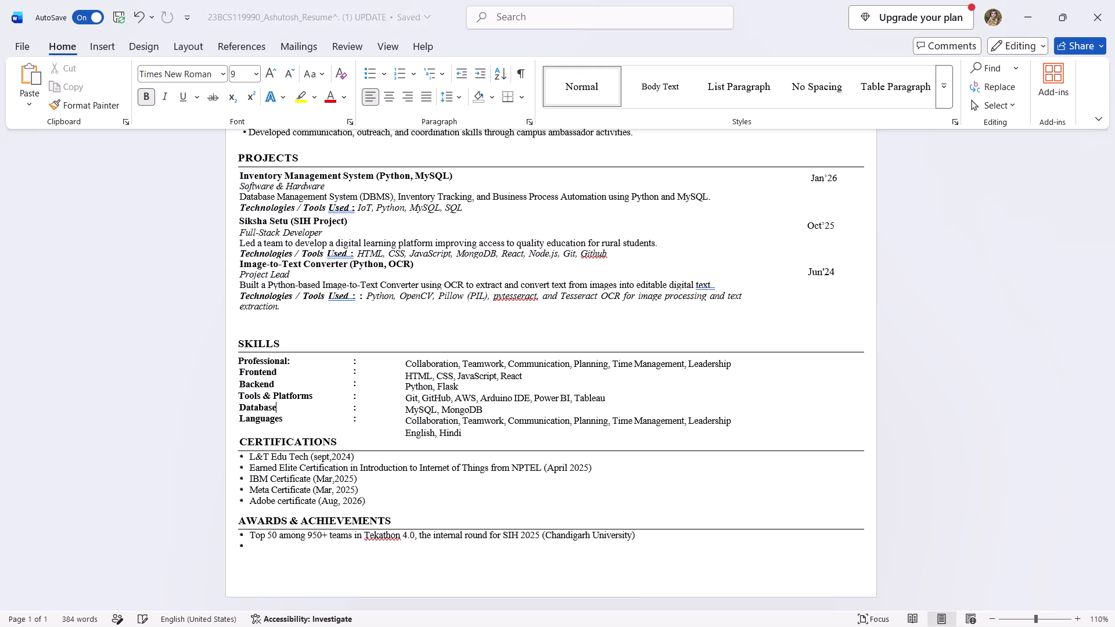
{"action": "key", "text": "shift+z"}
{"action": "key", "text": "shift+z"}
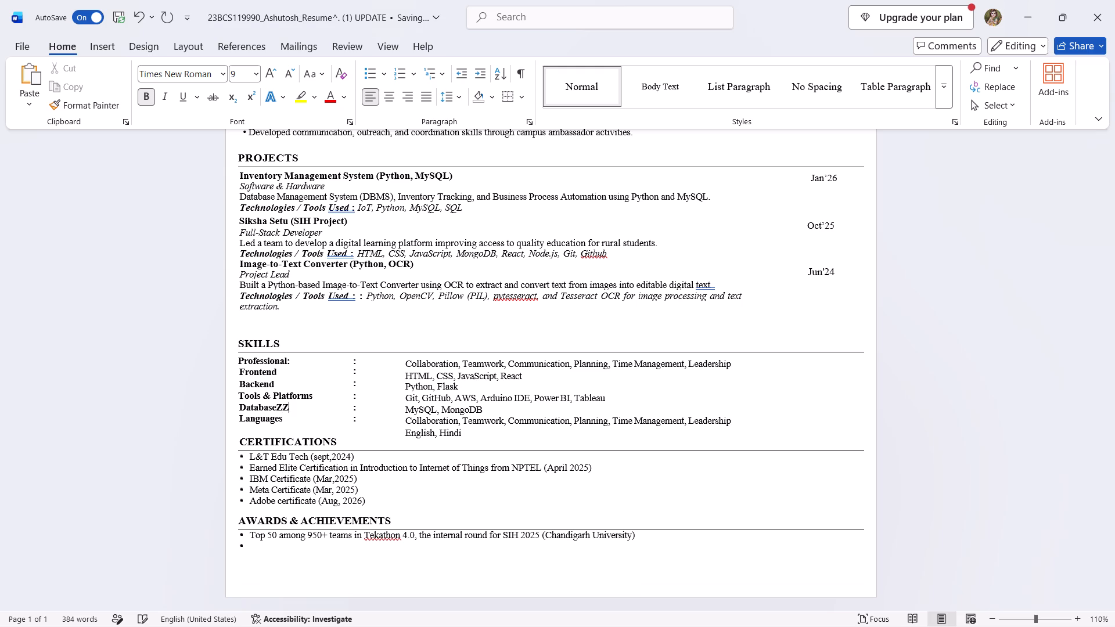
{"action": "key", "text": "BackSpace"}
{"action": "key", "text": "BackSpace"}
Undo the recent deletions in the SKILLS label column back to the full Databases label and the Soft label row beneath it.
{"action": "key", "text": "ctrl+z"}
{"action": "key", "text": "ctrl+z"}
{"action": "key", "text": "ctrl+z"}
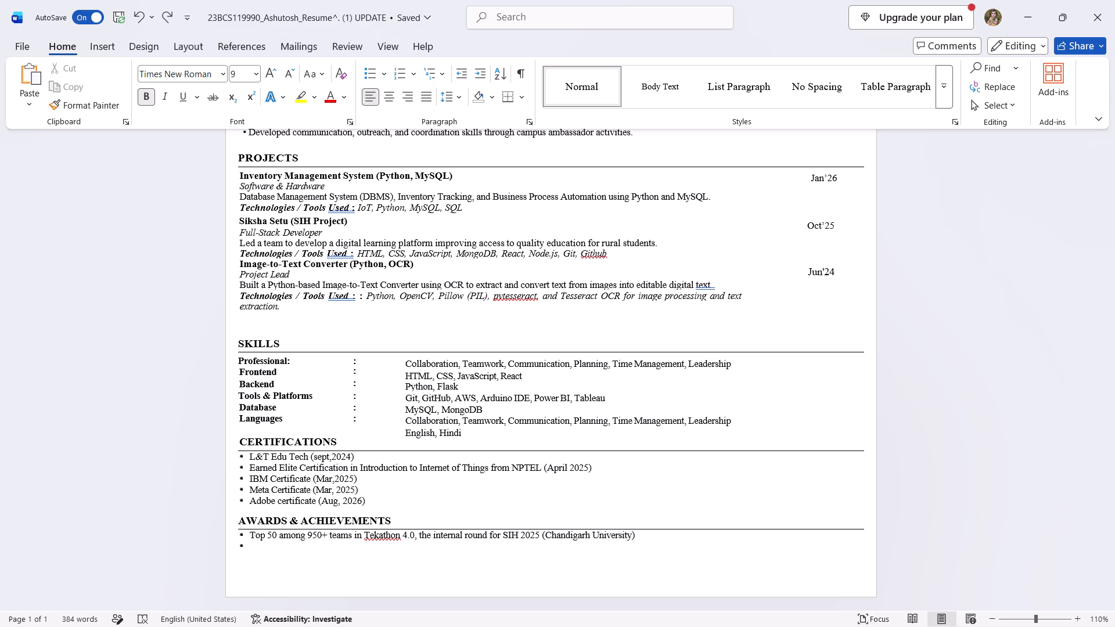
{"action": "key", "text": "ctrl+z"}
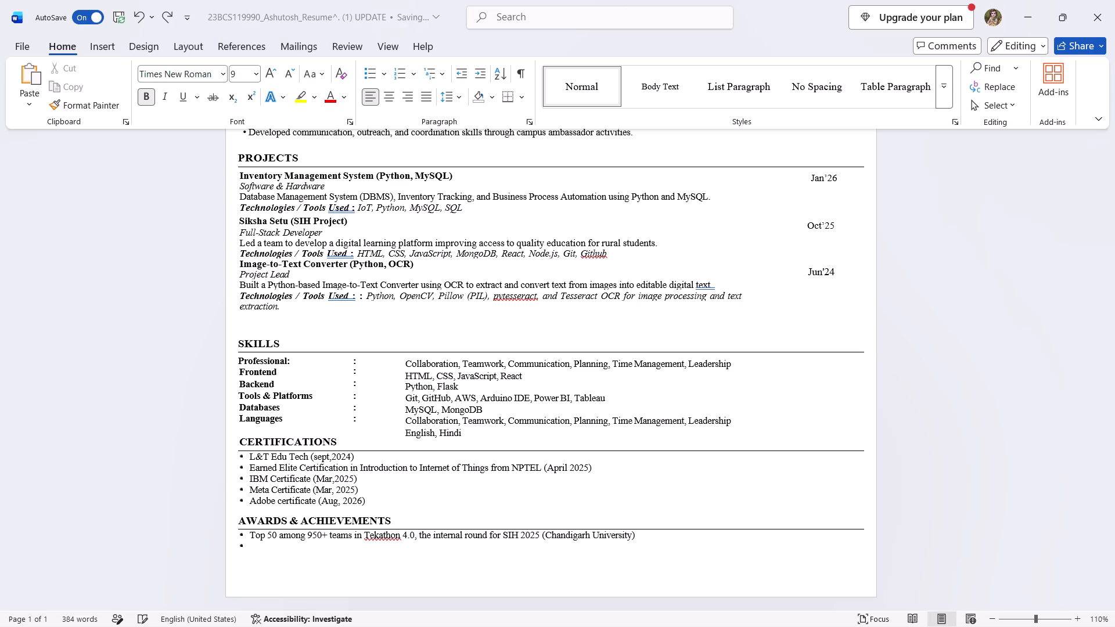
{"action": "key", "text": "ctrl+z"}
{"action": "key", "text": "ctrl+z"}
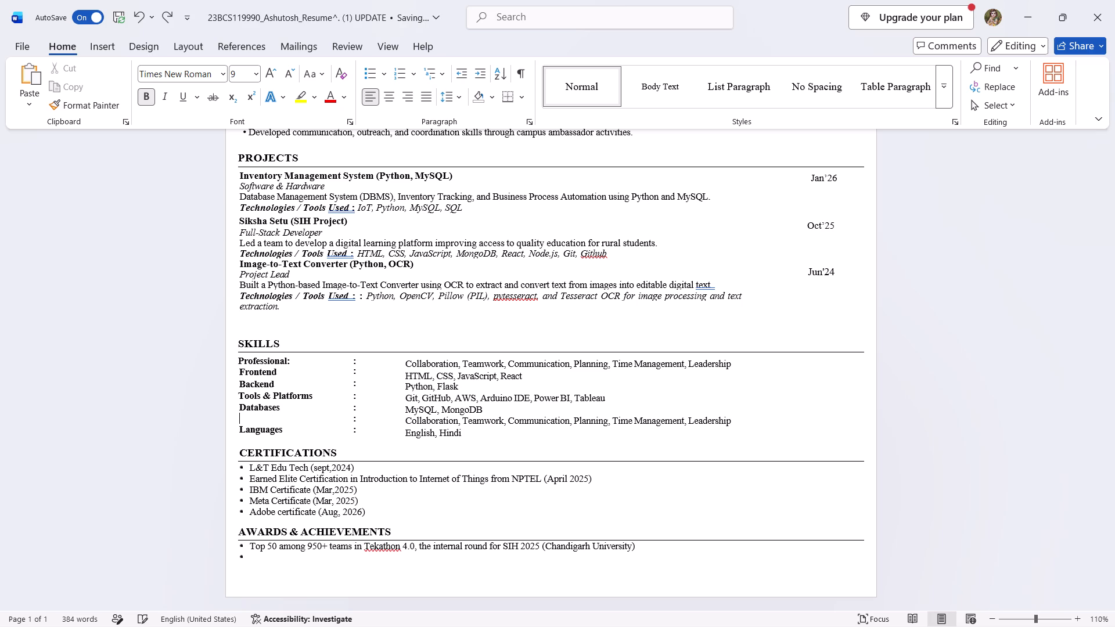
{"action": "key", "text": "ctrl+z"}
{"action": "key", "text": "ctrl+z"}
{"action": "key", "text": "ctrl+z"}
{"action": "key", "text": "ctrl+z"}
{"action": "key", "text": "ctrl+z"}
{"action": "key", "text": "ctrl+z"}
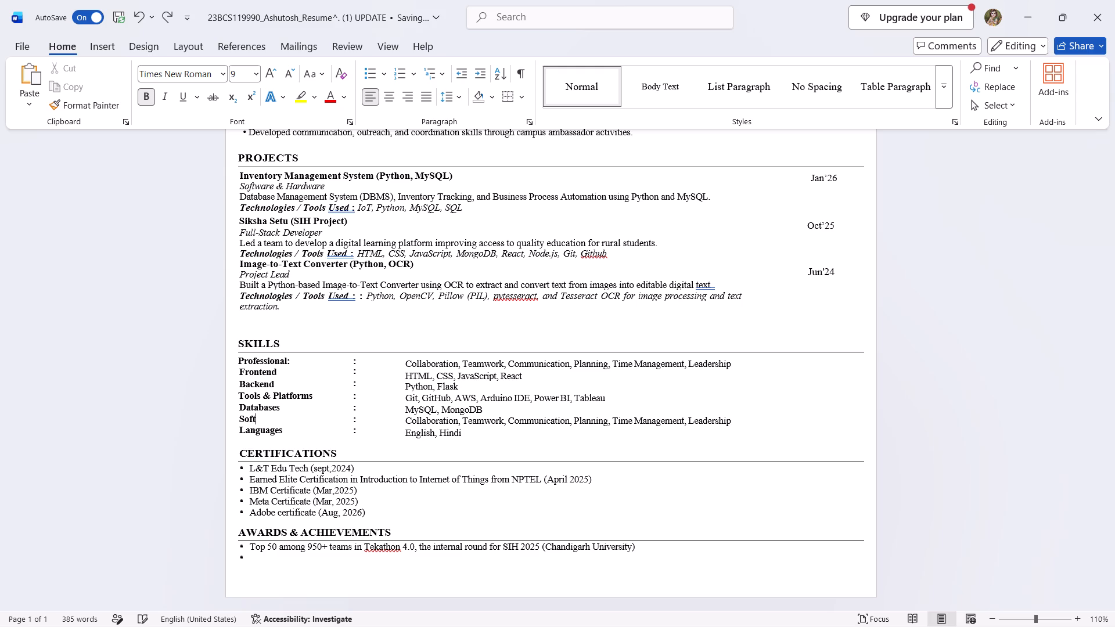
Replace the Soft label below Databases in the SKILLS section with Digital, leaving no stray letter.
{"action": "key", "text": "BackSpace"}
{"action": "key", "text": "BackSpace"}
{"action": "key", "text": "BackSpace"}
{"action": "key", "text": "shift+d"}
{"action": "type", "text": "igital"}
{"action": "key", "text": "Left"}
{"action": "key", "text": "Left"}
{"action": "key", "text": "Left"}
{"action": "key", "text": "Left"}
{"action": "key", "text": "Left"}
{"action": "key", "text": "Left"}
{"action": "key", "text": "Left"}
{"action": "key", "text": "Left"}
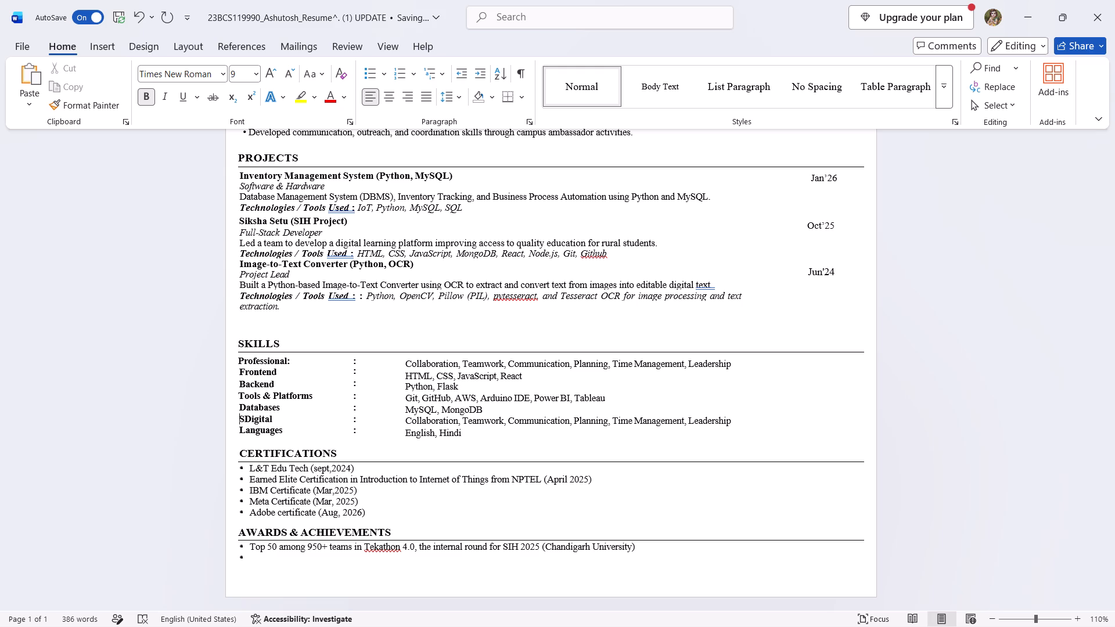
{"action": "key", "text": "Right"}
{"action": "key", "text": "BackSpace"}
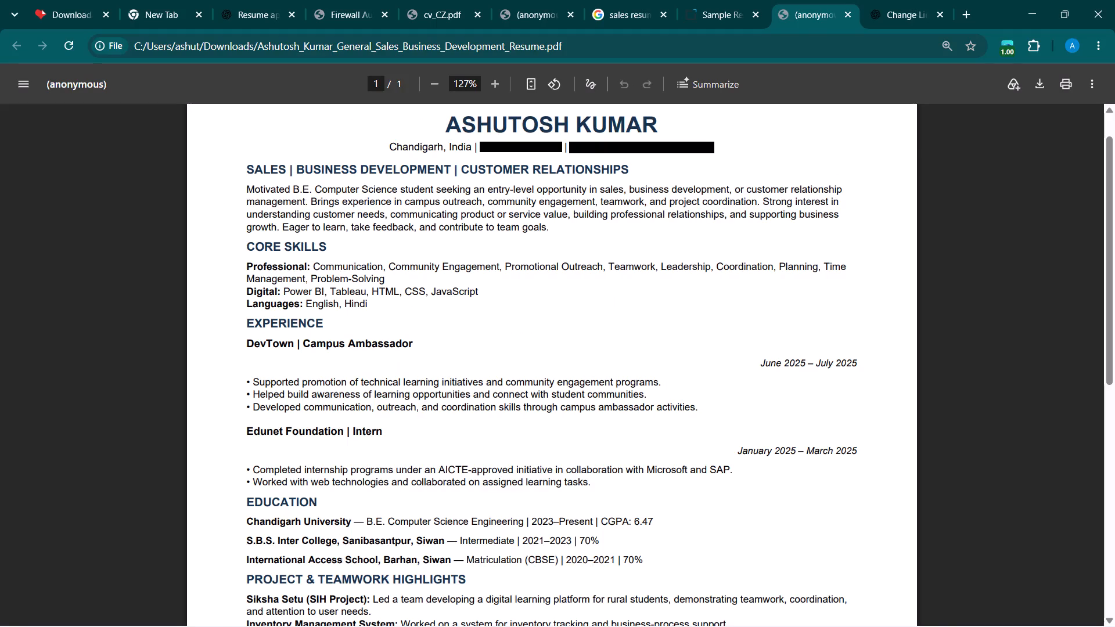
Switch to the sales resume PDF in Chrome and copy the Digital skills Power BI, Tableau, HTML, CSS, JavaScript.
{"action": "left_click_drag", "start_coordinate": [285, 291], "coordinate": [438, 320]}
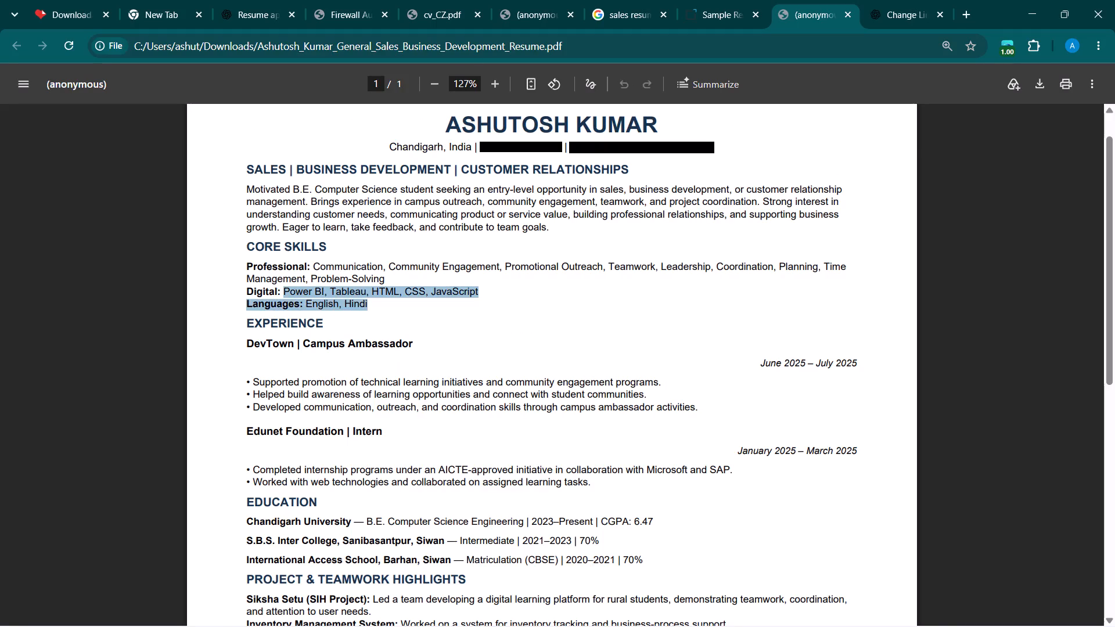
{"action": "left_click_drag", "start_coordinate": [438, 320], "coordinate": [481, 292]}
{"action": "key", "text": "ctrl+c"}
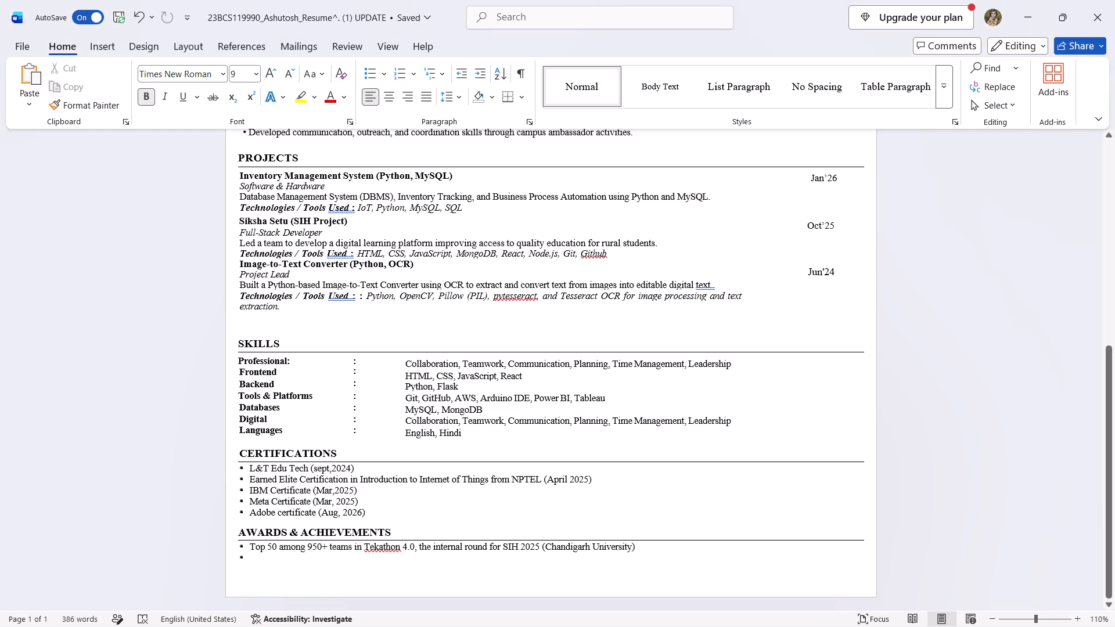
Replace the Collaboration-to-Leadership value beside Digital in the Word resume with the copied Power BI, Tableau, HTML, CSS, JavaScript.
{"action": "left_click", "coordinate": [729, 423]}
{"action": "key", "text": "BackSpace"}
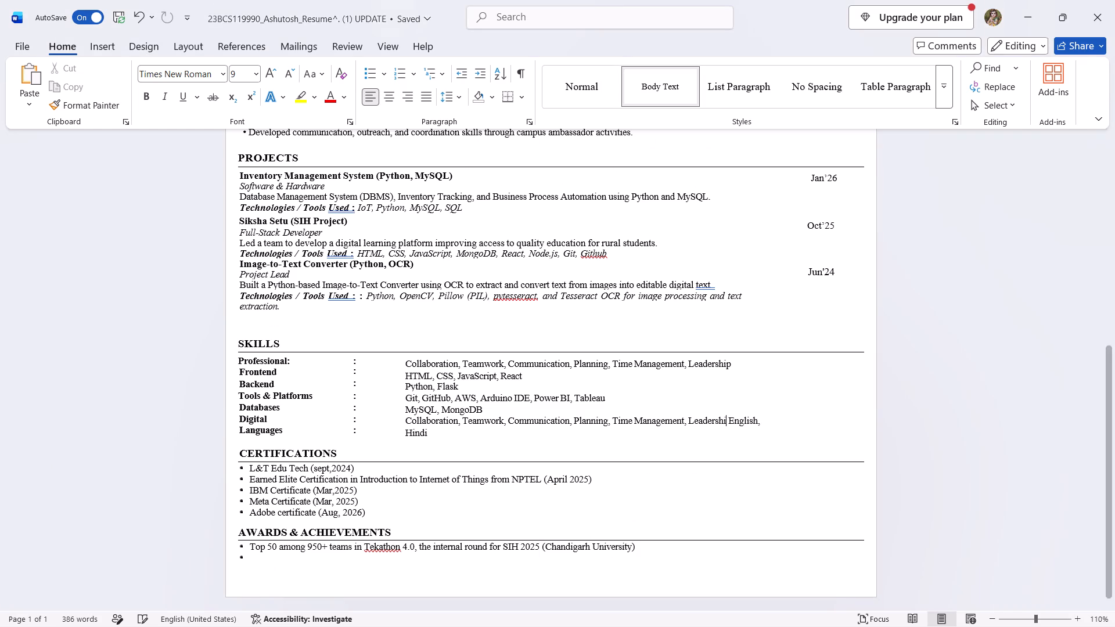
{"action": "key", "text": "BackSpace"}
{"action": "key", "text": "BackSpace"}
{"action": "key", "text": "BackSpace"}
{"action": "key", "text": "BackSpace"}
{"action": "key", "text": "BackSpace"}
{"action": "key", "text": "BackSpace"}
{"action": "key", "text": "BackSpace"}
{"action": "key", "text": "BackSpace"}
{"action": "key", "text": "BackSpace"}
{"action": "key", "text": "BackSpace"}
{"action": "key", "text": "BackSpace"}
{"action": "key", "text": "BackSpace"}
{"action": "key", "text": "BackSpace"}
{"action": "key", "text": "BackSpace"}
{"action": "key", "text": "BackSpace"}
{"action": "key", "text": "BackSpace"}
{"action": "key", "text": "BackSpace"}
{"action": "key", "text": "BackSpace"}
{"action": "key", "text": "BackSpace"}
{"action": "key", "text": "BackSpace"}
{"action": "key", "text": "BackSpace"}
{"action": "key", "text": "BackSpace"}
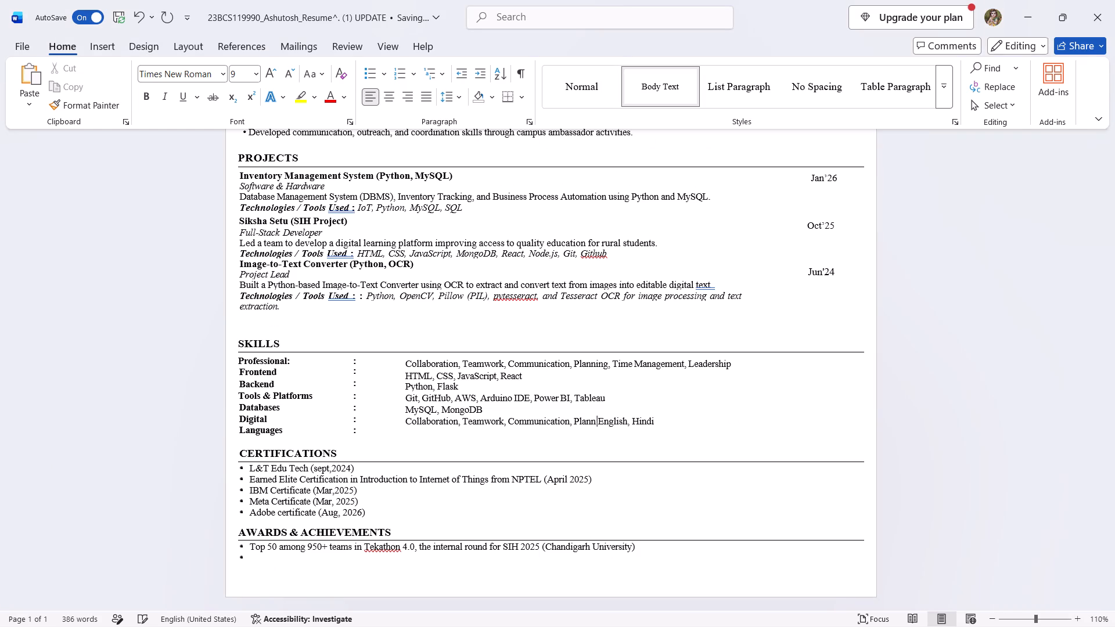
{"action": "key", "text": "BackSpace"}
{"action": "key", "text": "BackSpace"}
{"action": "key", "text": "BackSpace"}
{"action": "key", "text": "BackSpace"}
{"action": "key", "text": "BackSpace"}
{"action": "key", "text": "BackSpace"}
{"action": "key", "text": "BackSpace"}
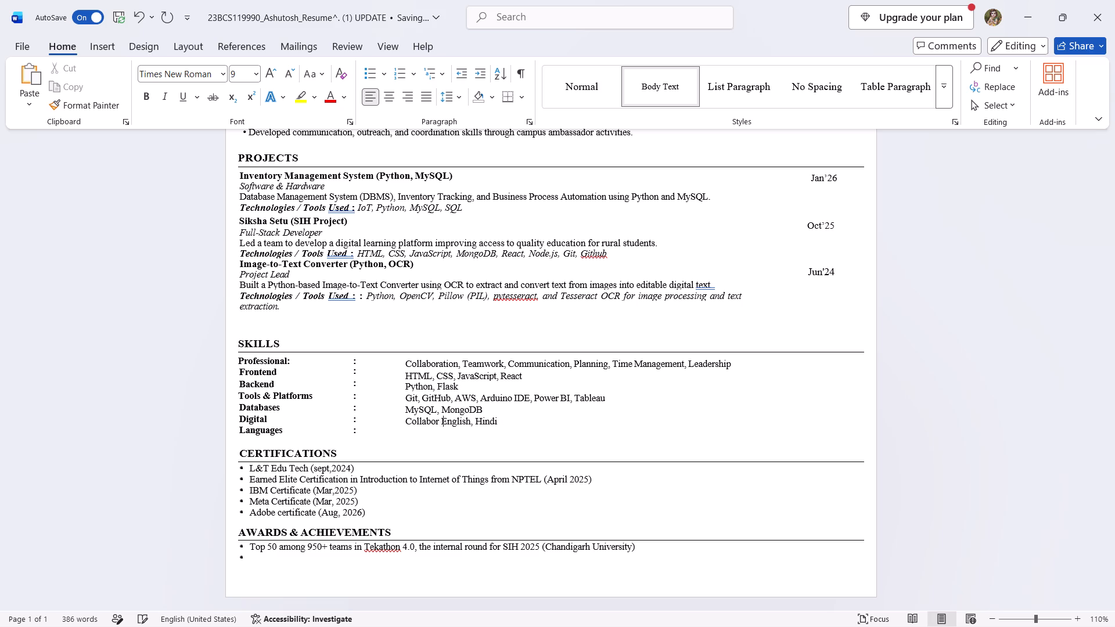
{"action": "key", "text": "BackSpace"}
{"action": "key", "text": "BackSpace"}
{"action": "key", "text": "BackSpace"}
{"action": "key", "text": "BackSpace"}
{"action": "key", "text": "BackSpace"}
{"action": "key", "text": "BackSpace"}
{"action": "key", "text": "BackSpace"}
{"action": "key", "text": "BackSpace"}
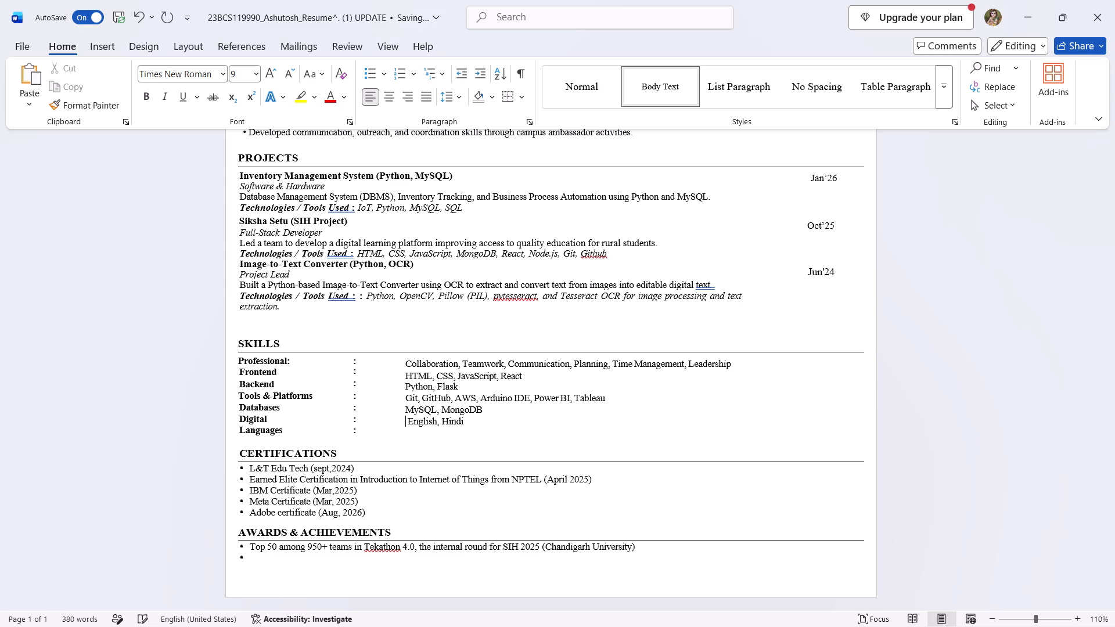
{"action": "key", "text": "ctrl+v"}
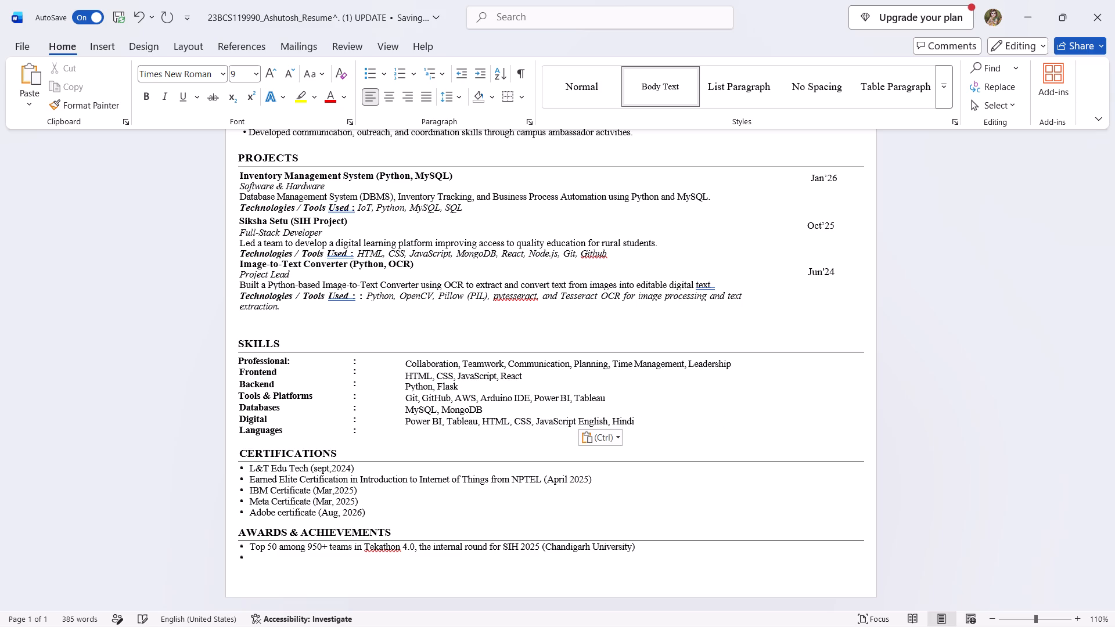
Move English, Hindi from the end of the Digital value down to the Languages row, using spaces as padding.
{"action": "key", "text": "Return"}
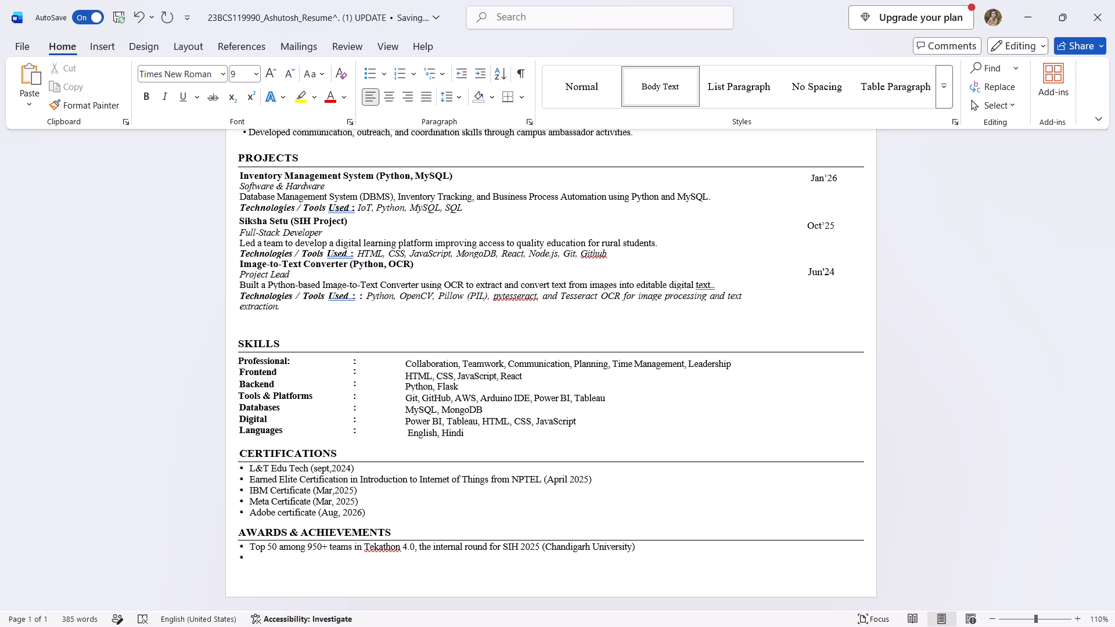
{"action": "key", "text": "BackSpace"}
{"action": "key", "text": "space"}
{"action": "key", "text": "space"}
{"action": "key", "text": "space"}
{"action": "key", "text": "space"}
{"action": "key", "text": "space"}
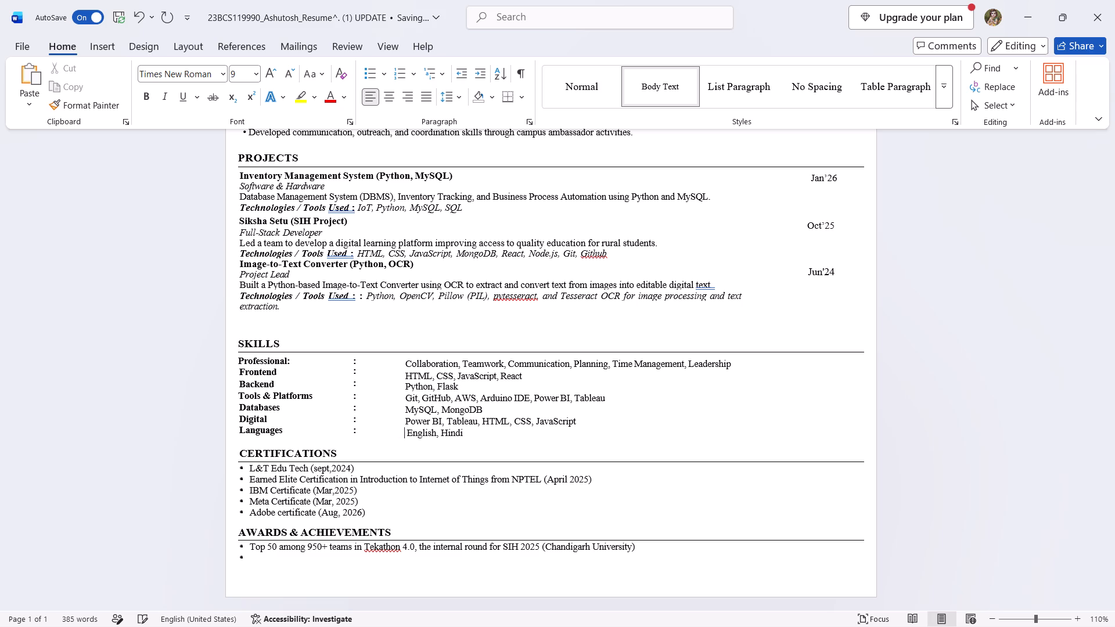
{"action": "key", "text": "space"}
{"action": "key", "text": "BackSpace"}
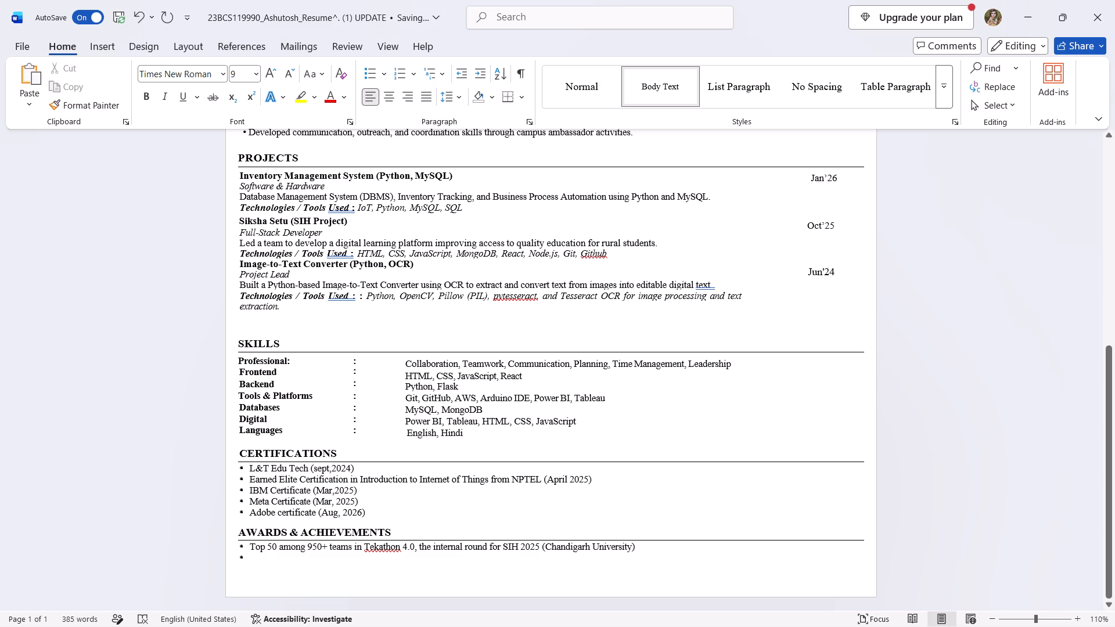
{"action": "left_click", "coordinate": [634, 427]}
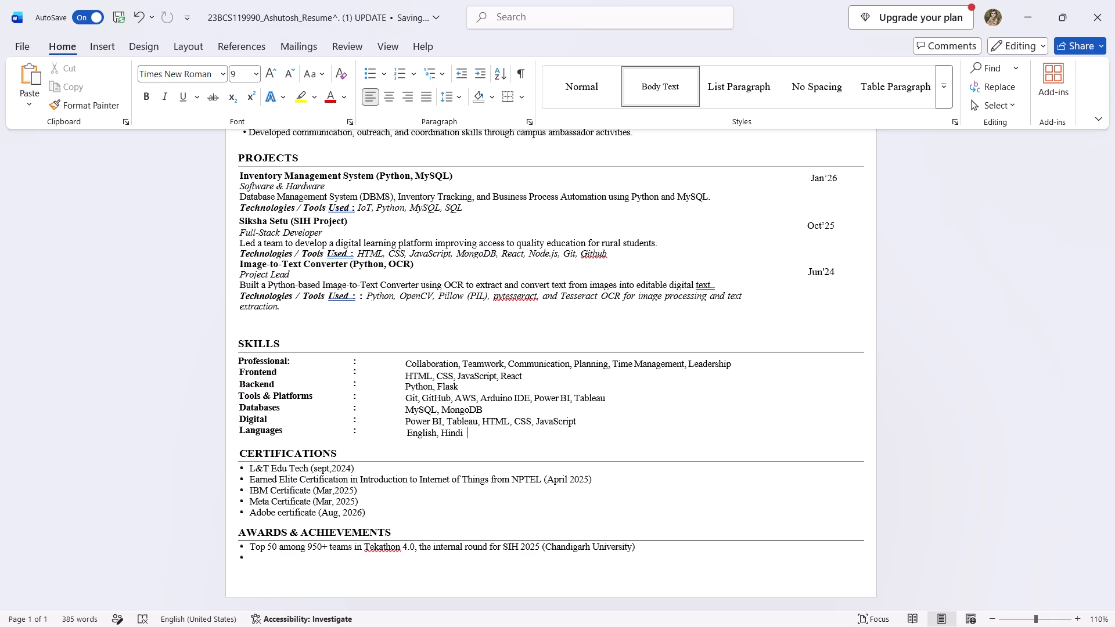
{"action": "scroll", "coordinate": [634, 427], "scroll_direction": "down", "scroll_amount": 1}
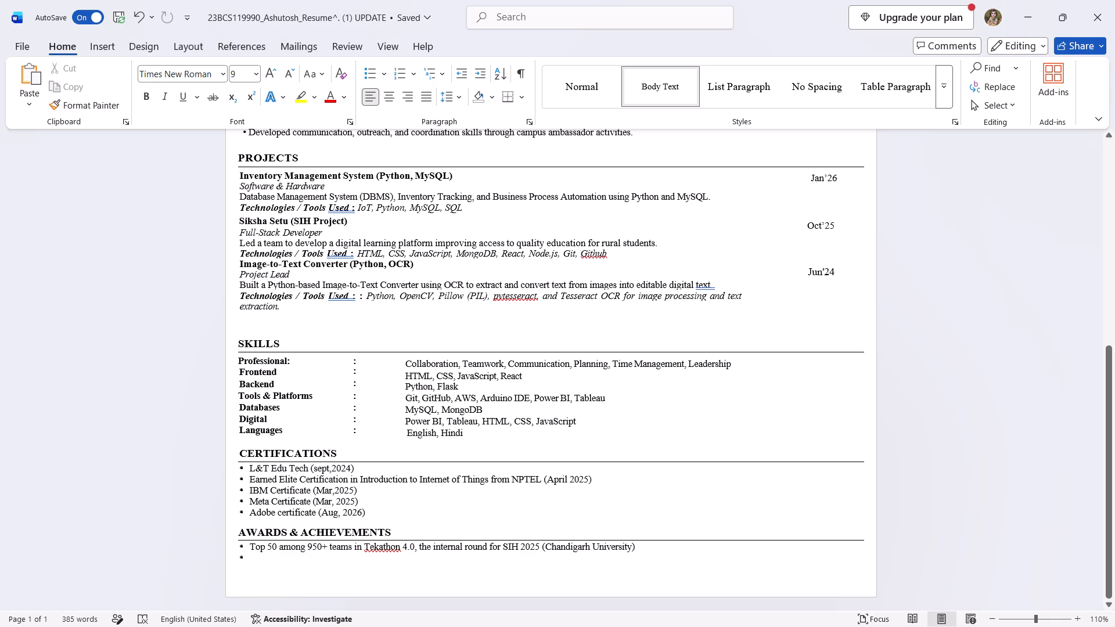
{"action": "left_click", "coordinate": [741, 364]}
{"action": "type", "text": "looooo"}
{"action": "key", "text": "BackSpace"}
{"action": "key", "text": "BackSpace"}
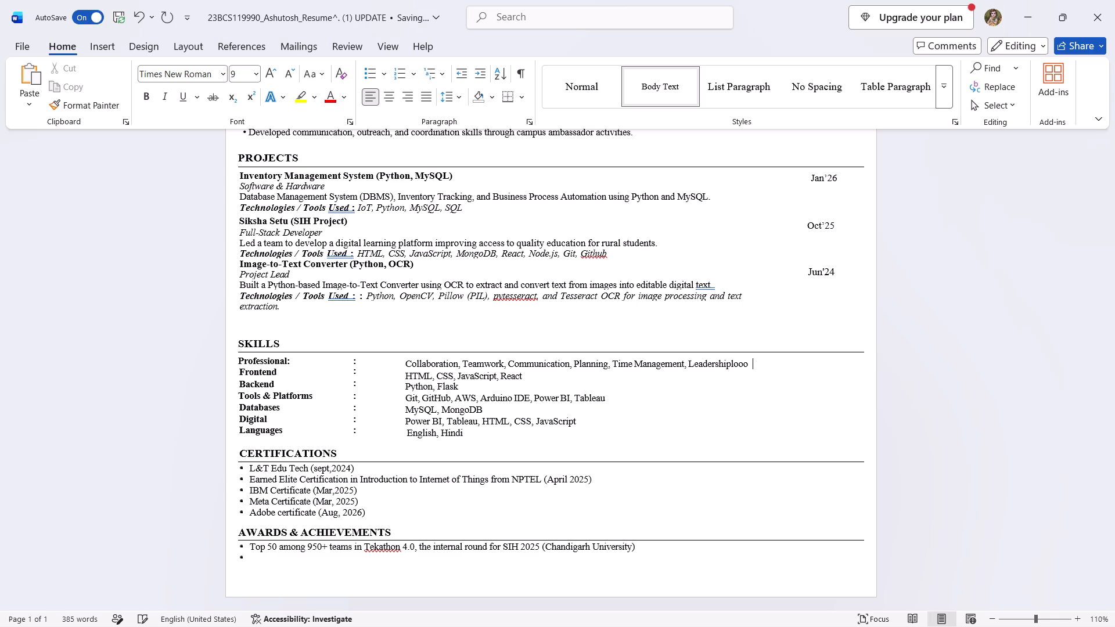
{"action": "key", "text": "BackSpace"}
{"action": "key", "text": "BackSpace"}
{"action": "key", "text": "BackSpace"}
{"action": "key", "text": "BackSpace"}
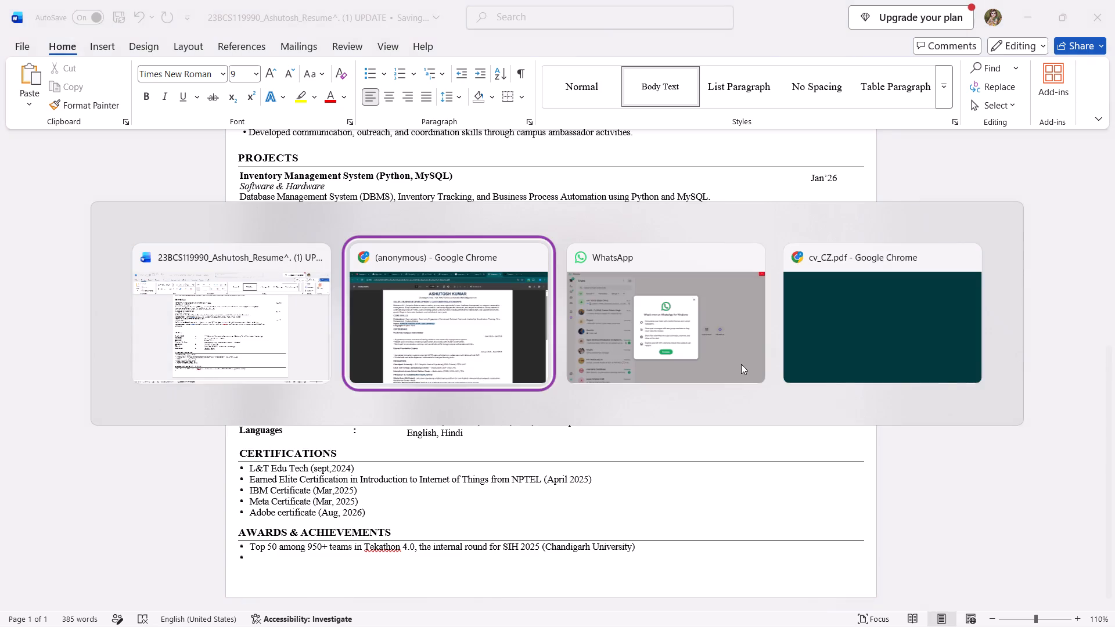
Switch to the sales resume PDF in Chrome and copy Coordination, Planning from its Professional skills.
{"action": "scroll", "coordinate": [507, 267], "scroll_direction": "up", "scroll_amount": 1}
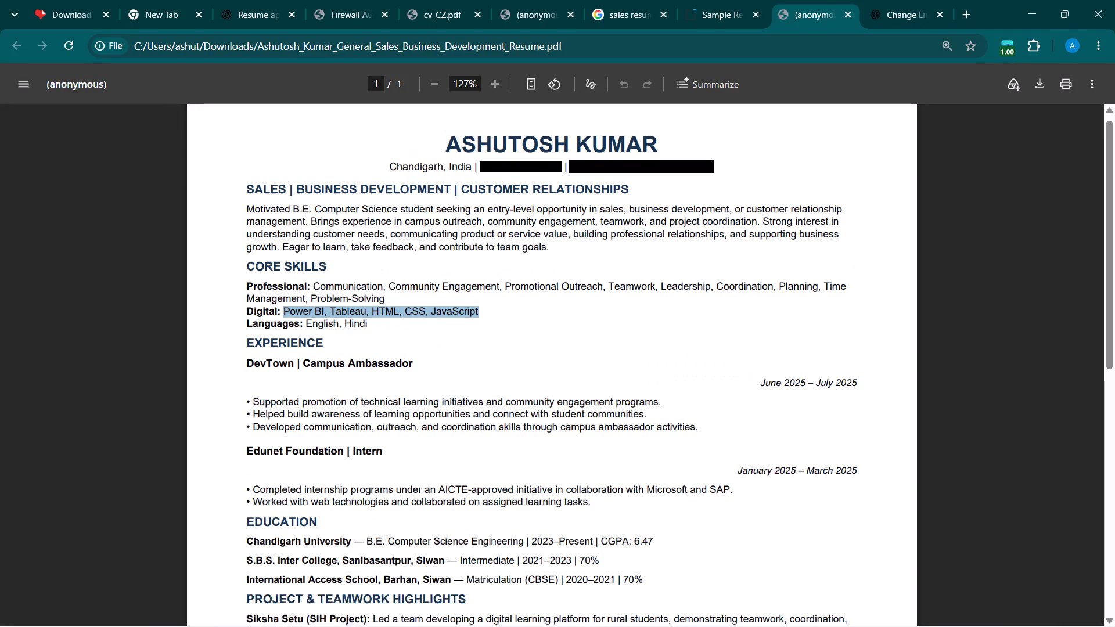
{"action": "scroll", "coordinate": [507, 267], "scroll_direction": "up", "scroll_amount": 2}
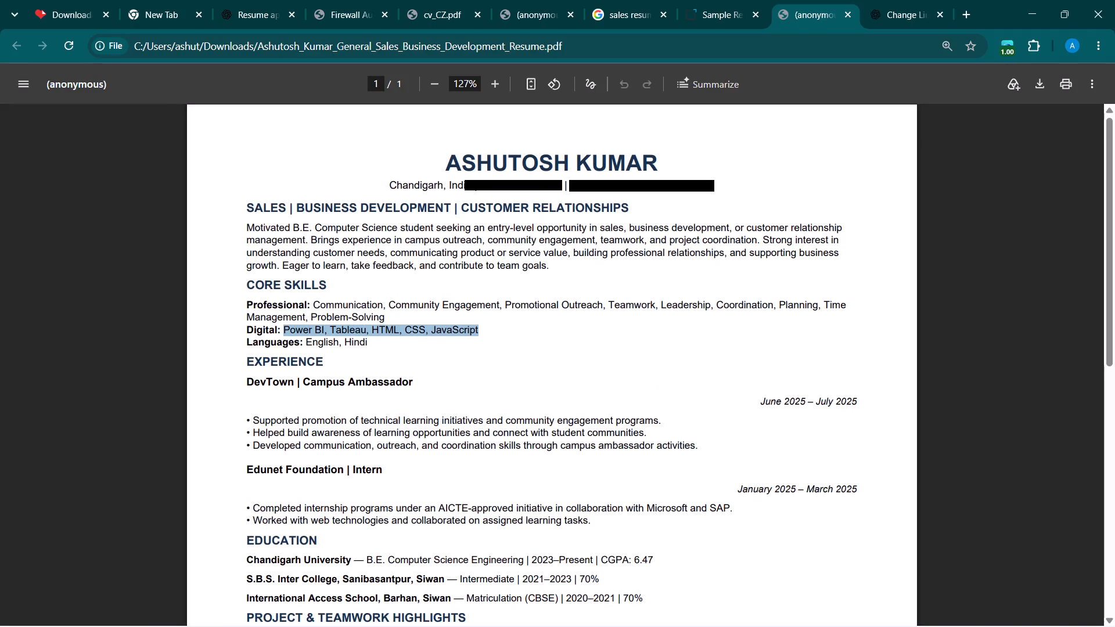
{"action": "left_click_drag", "start_coordinate": [717, 302], "coordinate": [817, 306]}
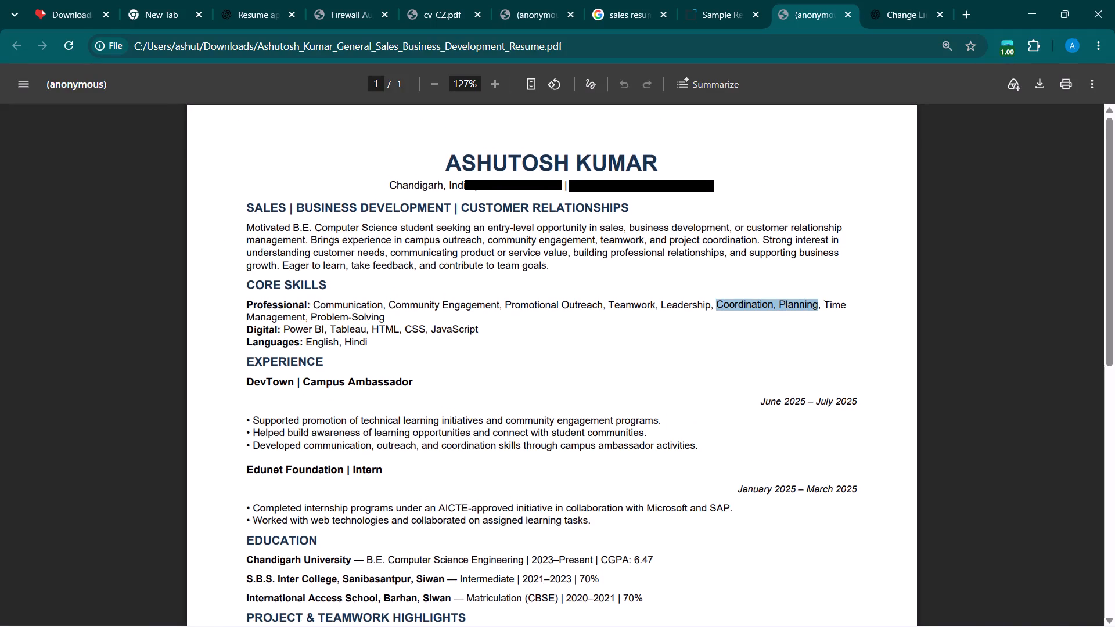
{"action": "key", "text": "ctrl+c"}
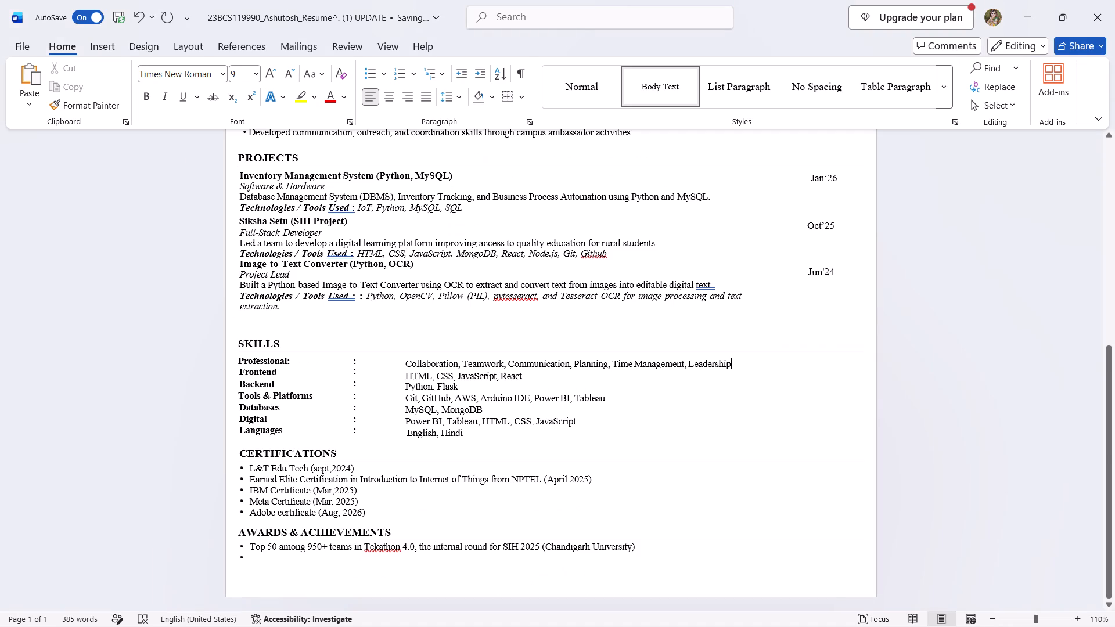
Append a comma and the copied Coordination, Planning after Leadership in the Word resume's Professional value.
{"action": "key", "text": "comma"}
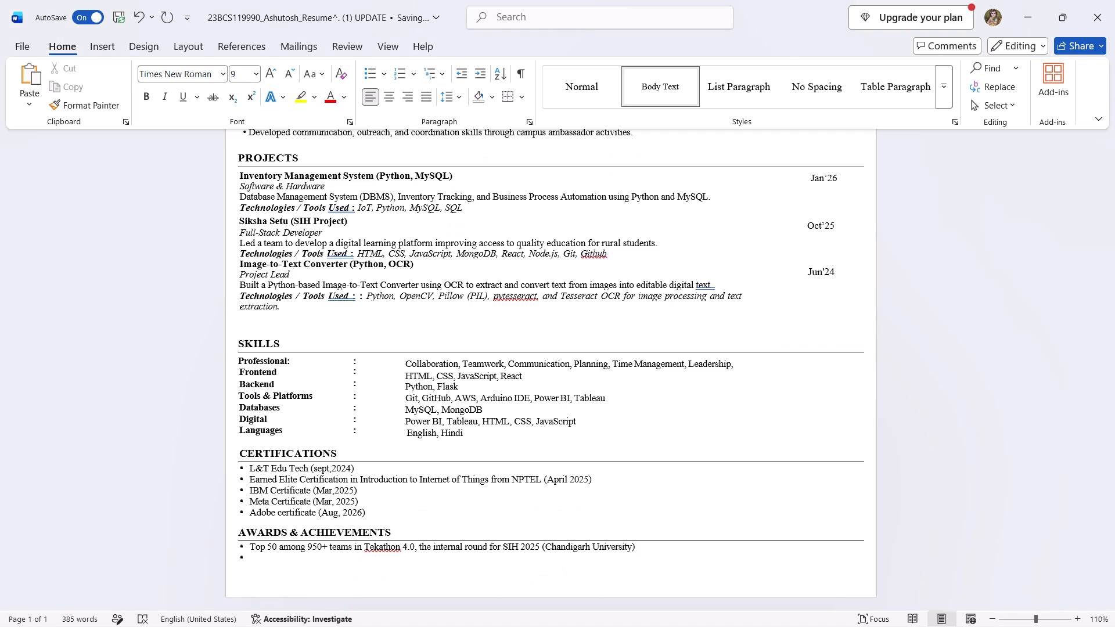
{"action": "key", "text": "ctrl+v"}
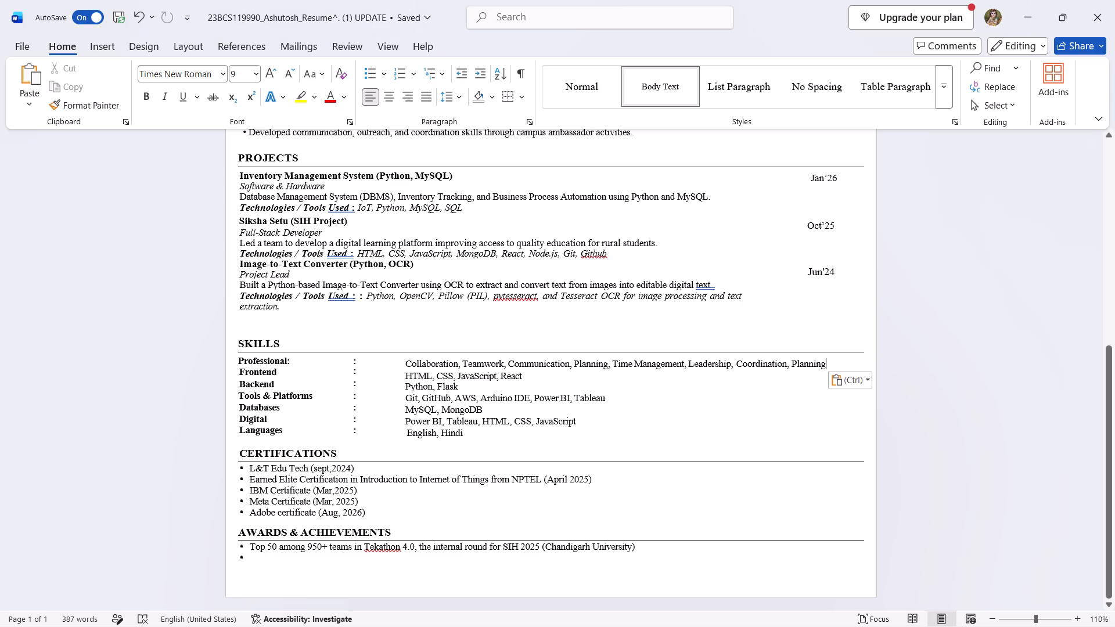
Move the Collaboration-to-Planning value up in SKILLS so it sits level with the Professional label.
{"action": "left_click", "coordinate": [402, 367]}
{"action": "key", "text": "BackSpace"}
{"action": "key", "text": "BackSpace"}
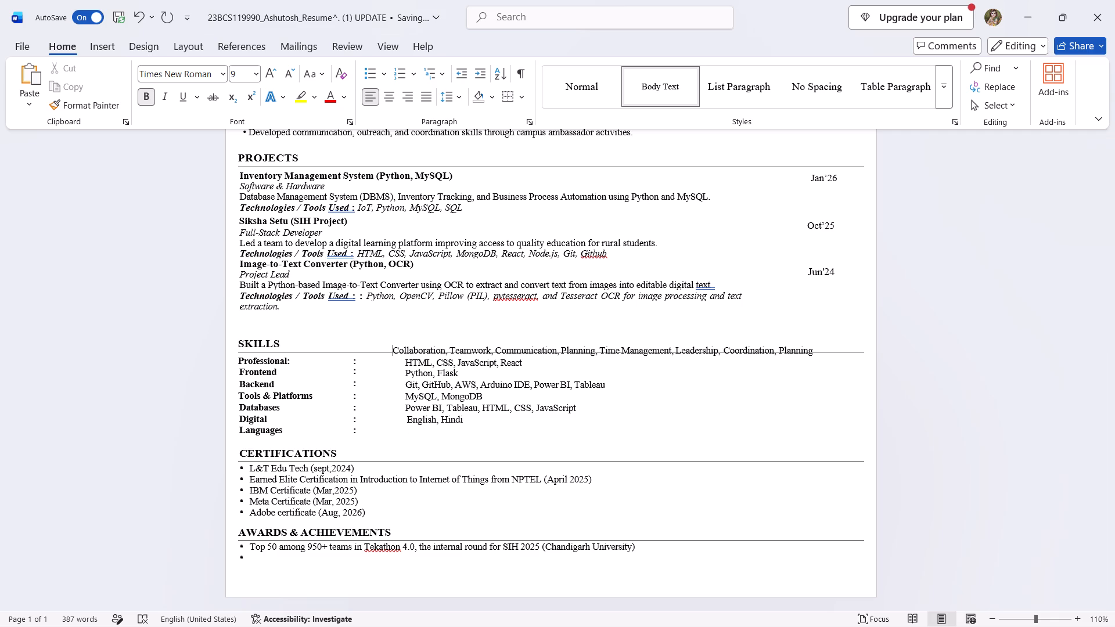
{"action": "key", "text": "Return"}
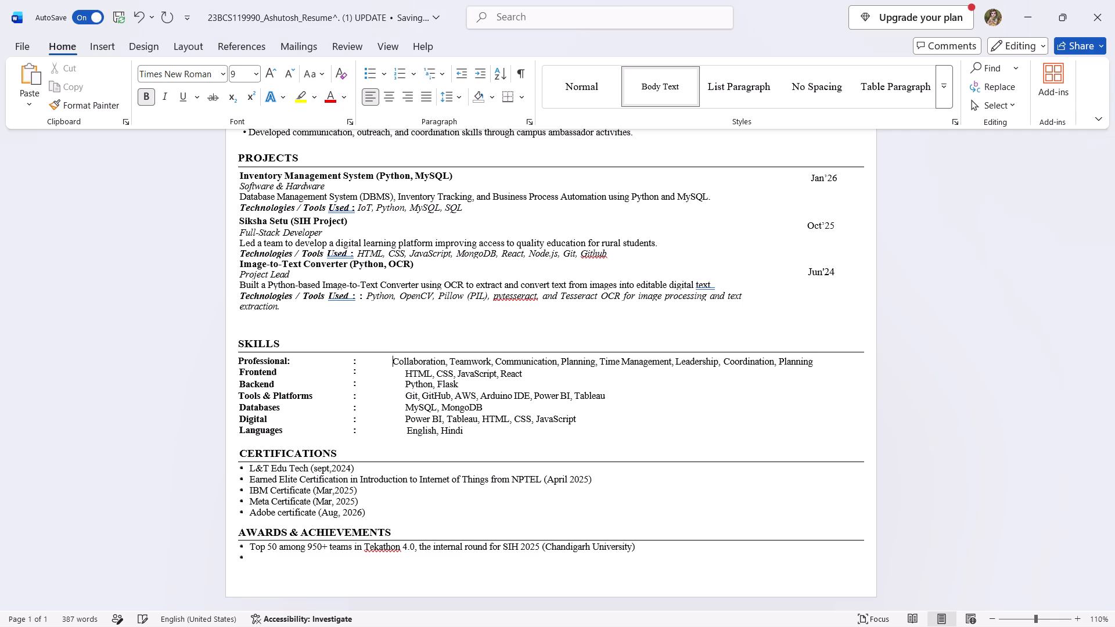
{"action": "key", "text": "BackSpace"}
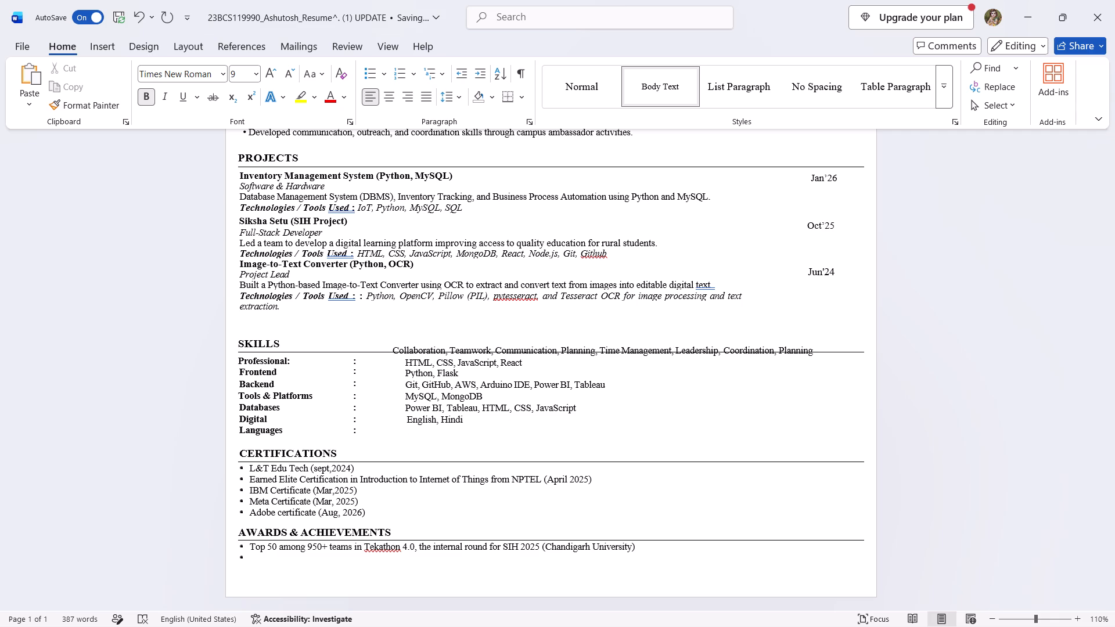
{"action": "key", "text": "Return"}
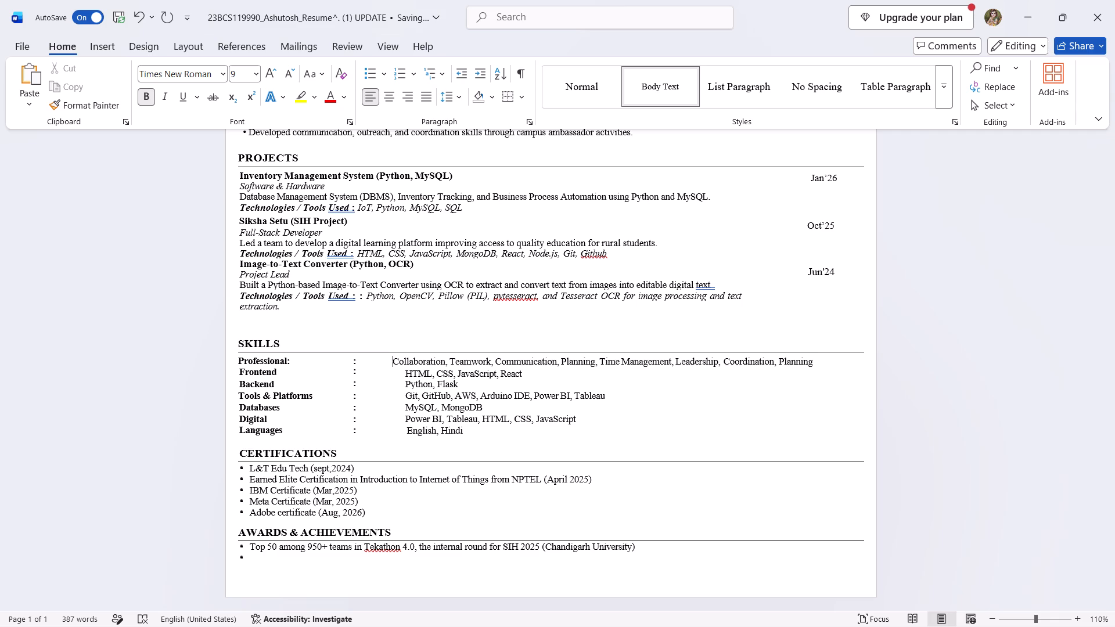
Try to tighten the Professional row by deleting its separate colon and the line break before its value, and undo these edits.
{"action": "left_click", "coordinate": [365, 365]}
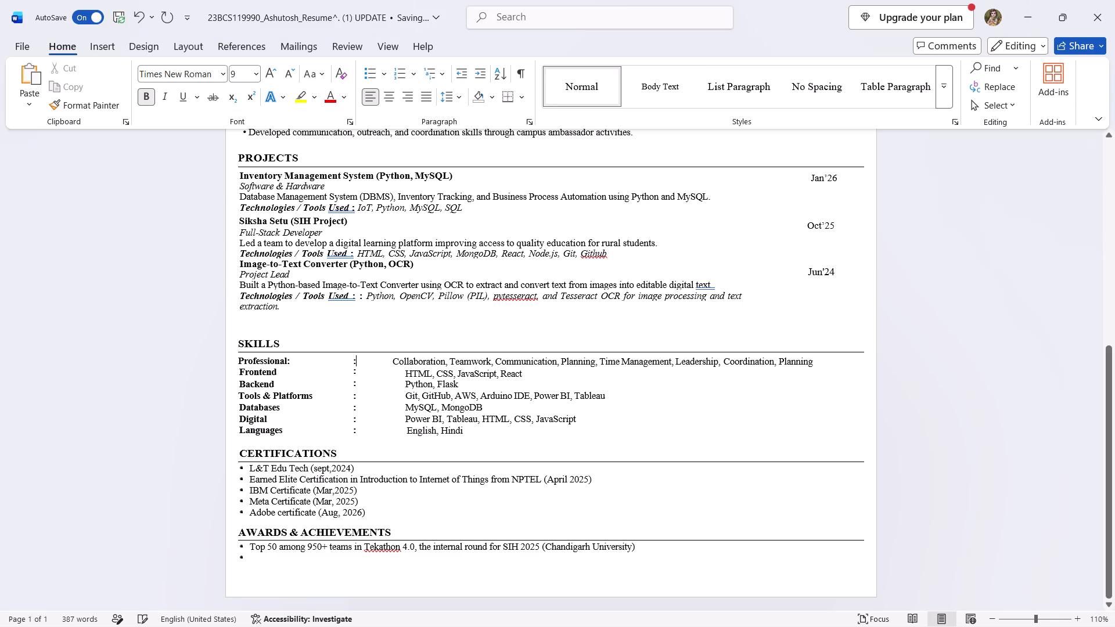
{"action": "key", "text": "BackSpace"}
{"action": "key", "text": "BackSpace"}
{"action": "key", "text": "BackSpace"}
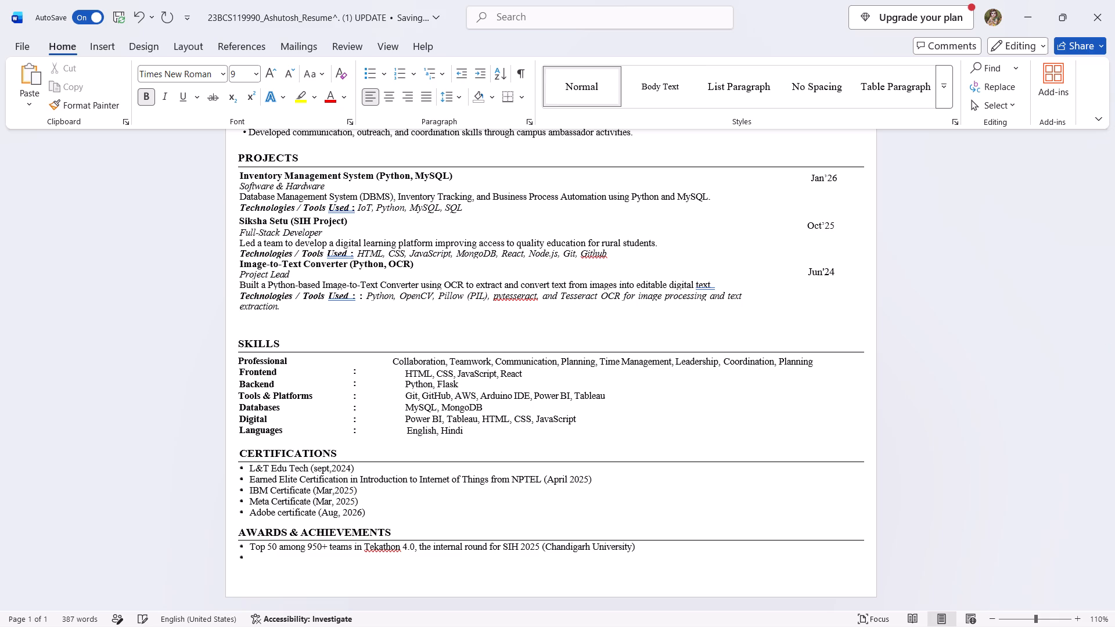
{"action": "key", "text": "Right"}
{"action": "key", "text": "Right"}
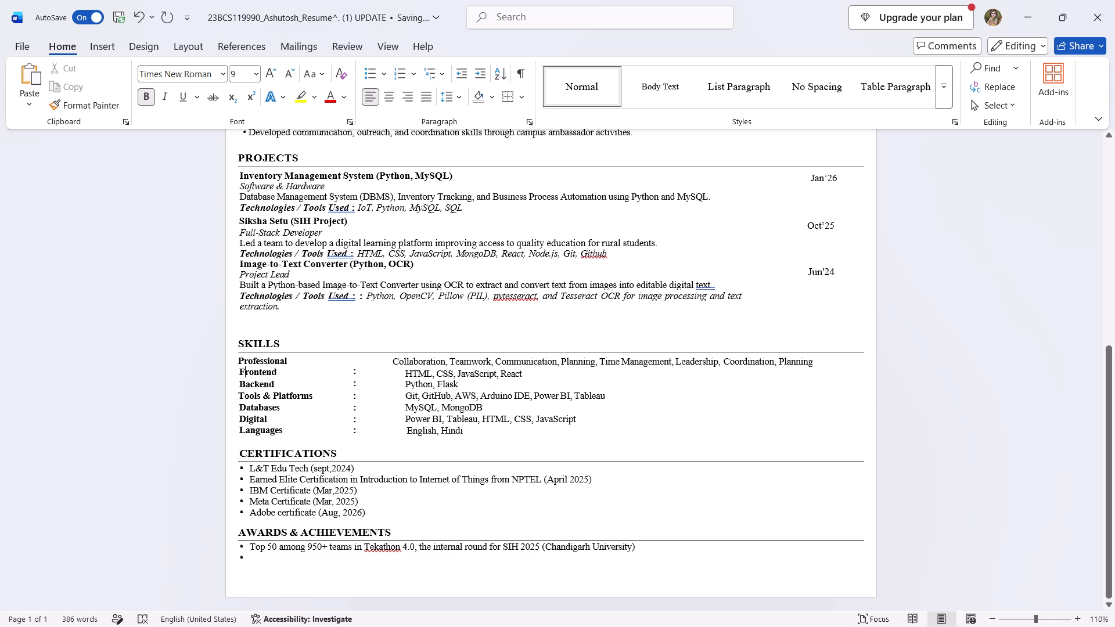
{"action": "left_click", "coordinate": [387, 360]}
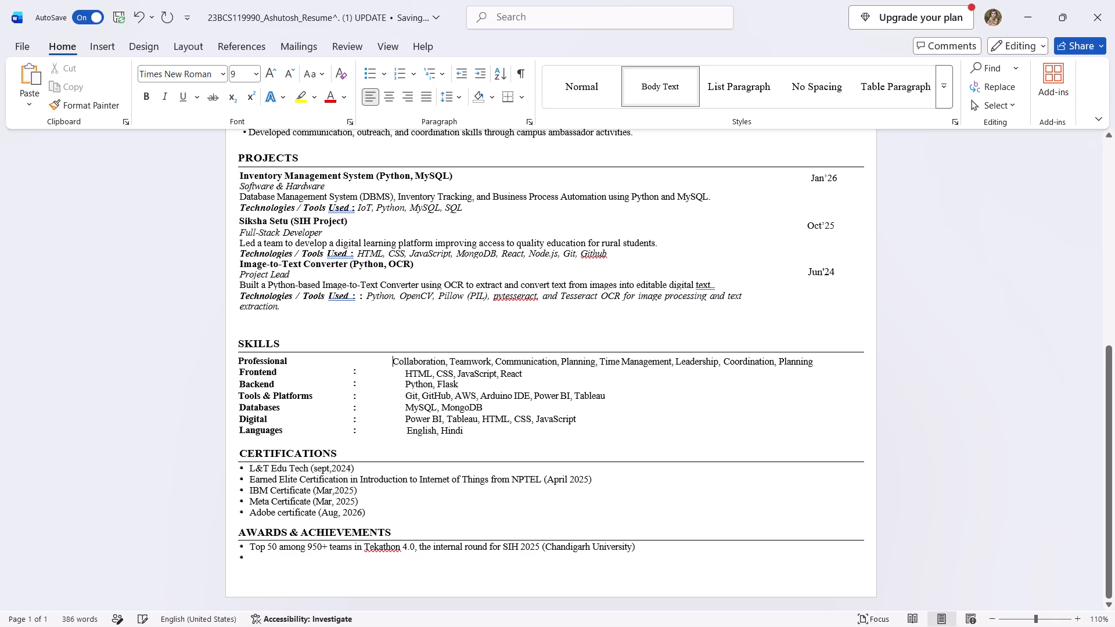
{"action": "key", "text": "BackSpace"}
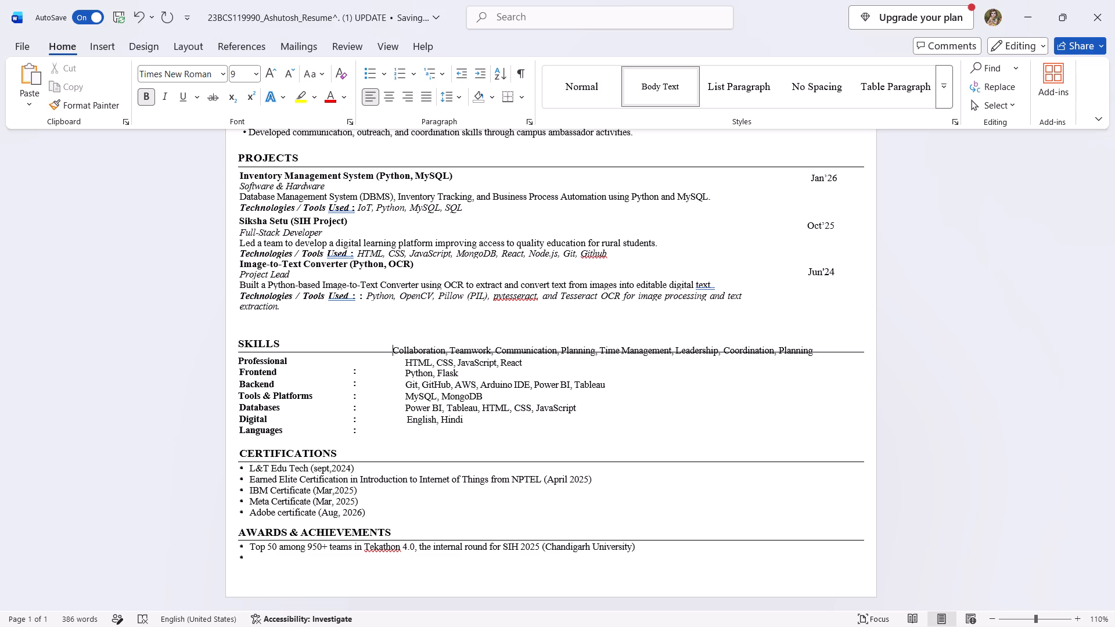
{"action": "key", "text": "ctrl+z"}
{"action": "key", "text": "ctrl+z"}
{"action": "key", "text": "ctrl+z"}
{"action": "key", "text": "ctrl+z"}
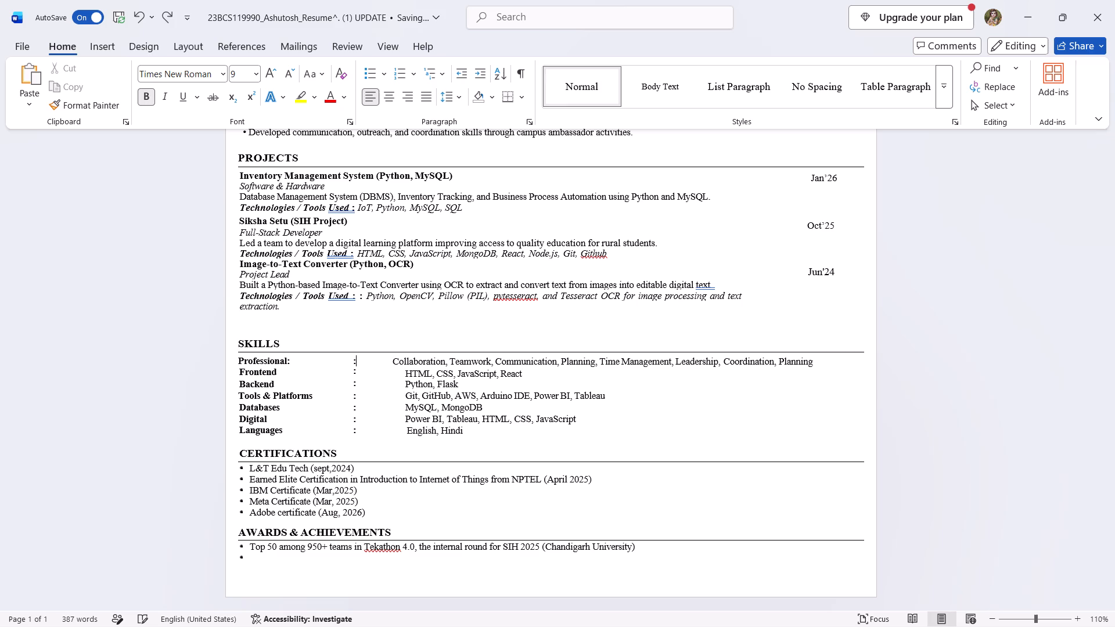
Pad the start of the Professional value with spaces so Collaboration lines up with the skill values below.
{"action": "left_click", "coordinate": [387, 360]}
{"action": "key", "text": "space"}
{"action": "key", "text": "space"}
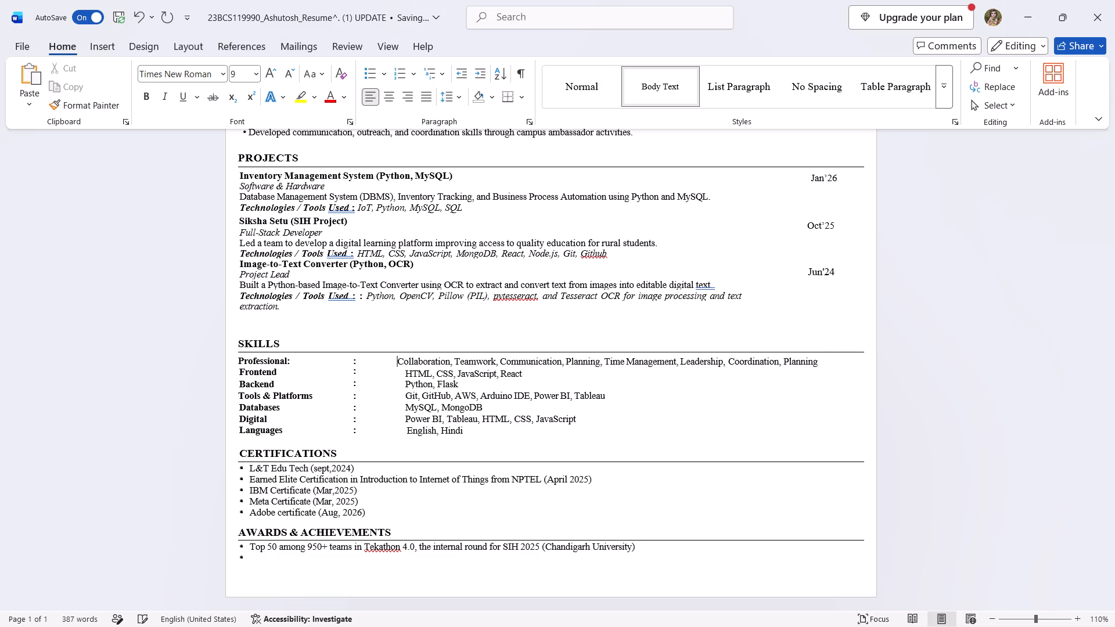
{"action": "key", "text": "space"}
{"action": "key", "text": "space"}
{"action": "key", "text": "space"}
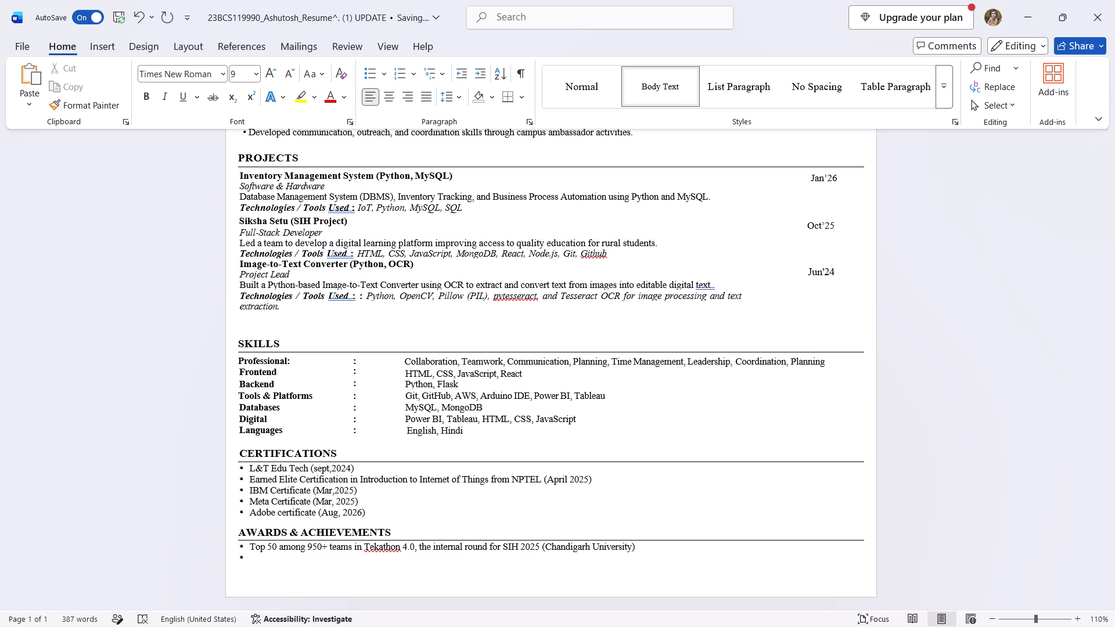
{"action": "key", "text": "BackSpace"}
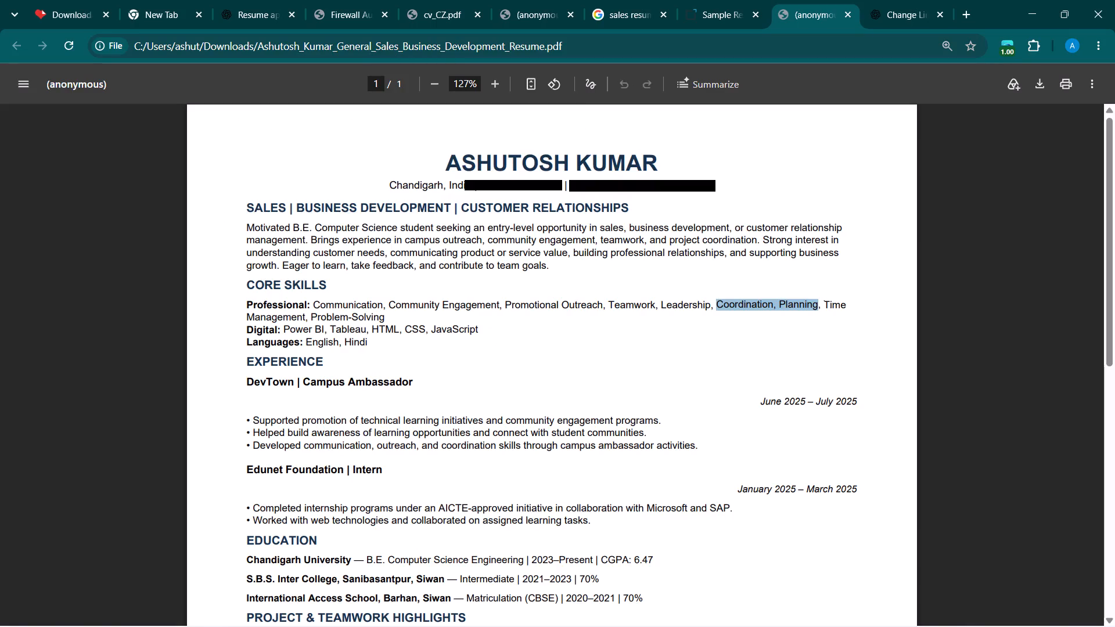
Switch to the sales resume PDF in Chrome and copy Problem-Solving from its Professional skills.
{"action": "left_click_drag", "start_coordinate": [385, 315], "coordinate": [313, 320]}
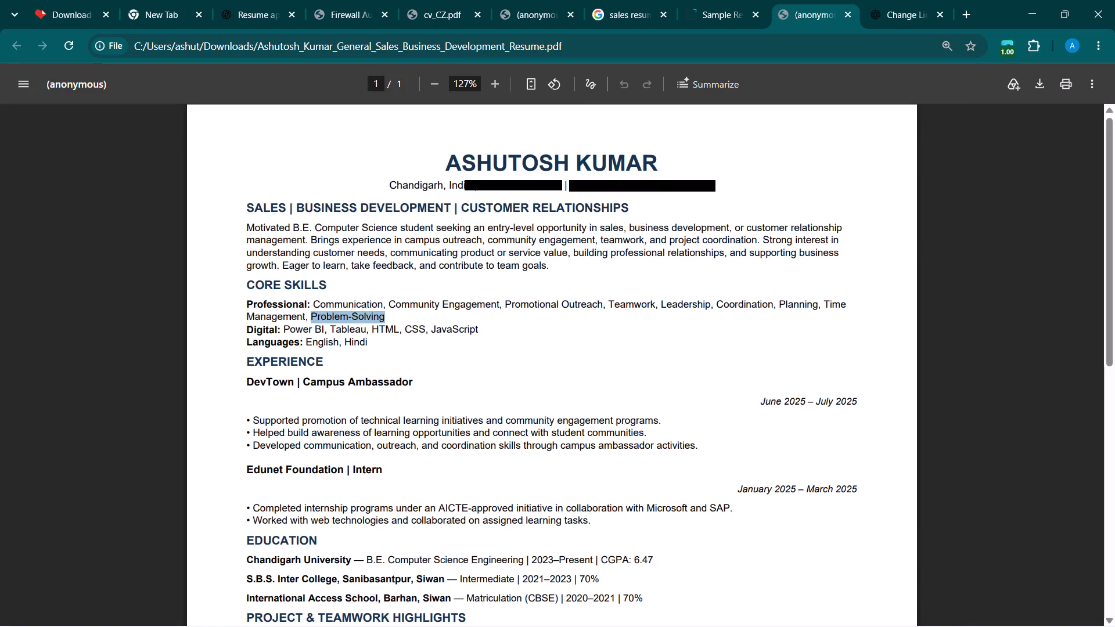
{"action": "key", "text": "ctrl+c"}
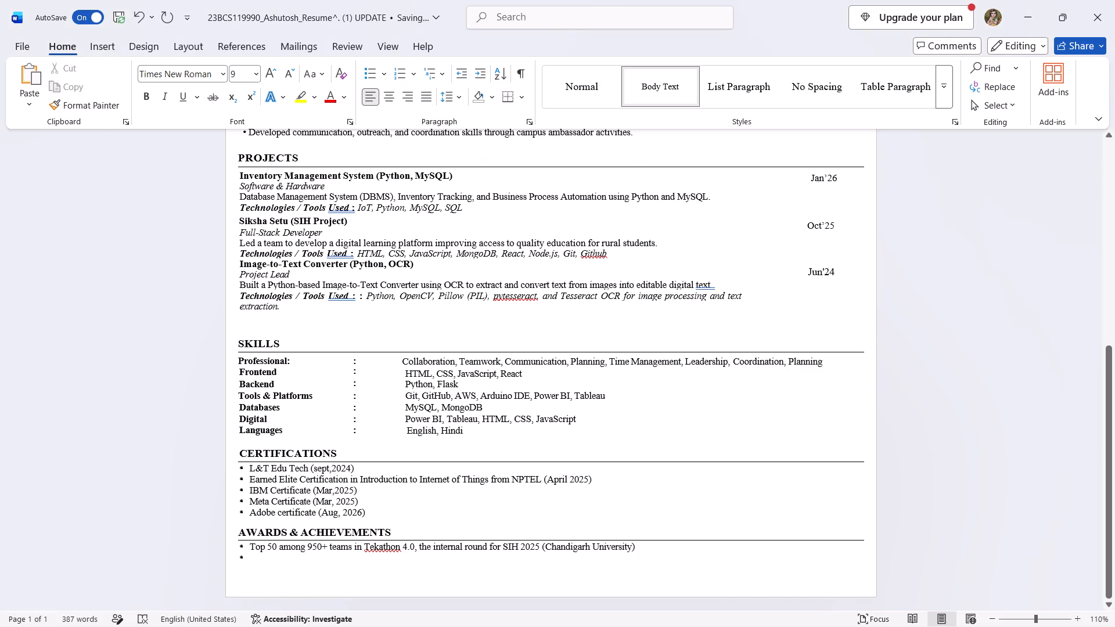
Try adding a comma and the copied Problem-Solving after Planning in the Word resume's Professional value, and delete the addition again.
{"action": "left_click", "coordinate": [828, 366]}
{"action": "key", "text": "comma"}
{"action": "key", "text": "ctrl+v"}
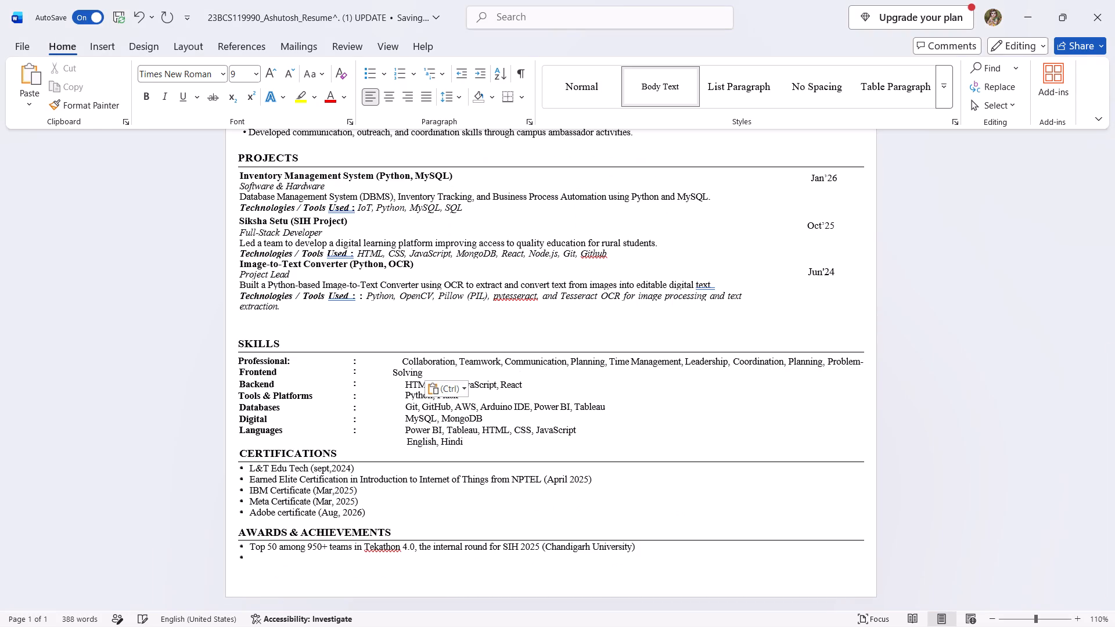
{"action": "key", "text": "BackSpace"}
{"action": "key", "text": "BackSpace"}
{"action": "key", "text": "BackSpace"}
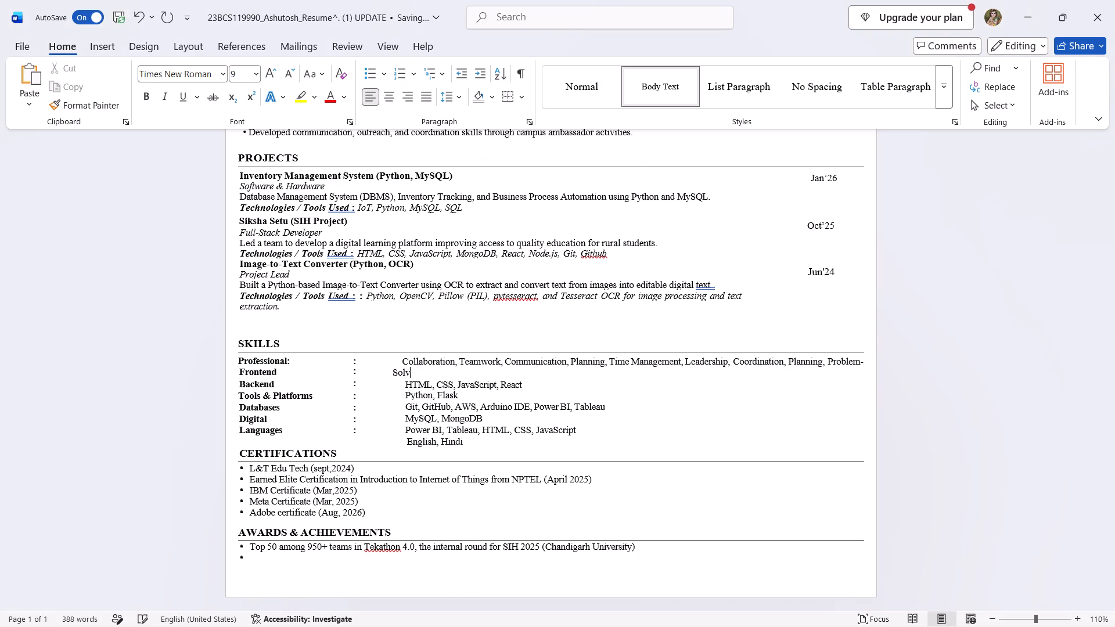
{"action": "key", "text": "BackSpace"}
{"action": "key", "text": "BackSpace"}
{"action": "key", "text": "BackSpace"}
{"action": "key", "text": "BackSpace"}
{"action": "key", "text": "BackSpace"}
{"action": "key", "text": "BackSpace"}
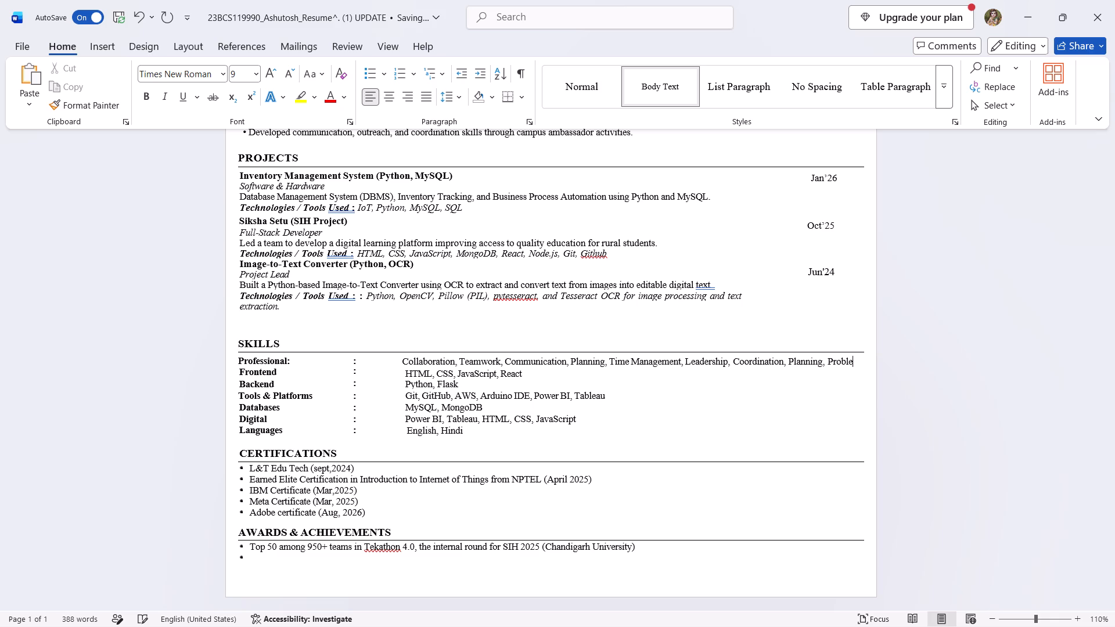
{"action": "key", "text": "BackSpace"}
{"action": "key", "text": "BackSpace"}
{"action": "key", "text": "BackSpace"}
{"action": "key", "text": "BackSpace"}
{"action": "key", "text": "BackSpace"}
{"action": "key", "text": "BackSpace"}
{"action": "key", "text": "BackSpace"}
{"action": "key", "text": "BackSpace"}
End the Professional value with a period after Planning.
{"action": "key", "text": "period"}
Review the edited Word resume from the Professional Summary through the Awards & Achievements section.
{"action": "scroll", "coordinate": [828, 366], "scroll_direction": "down", "scroll_amount": 2}
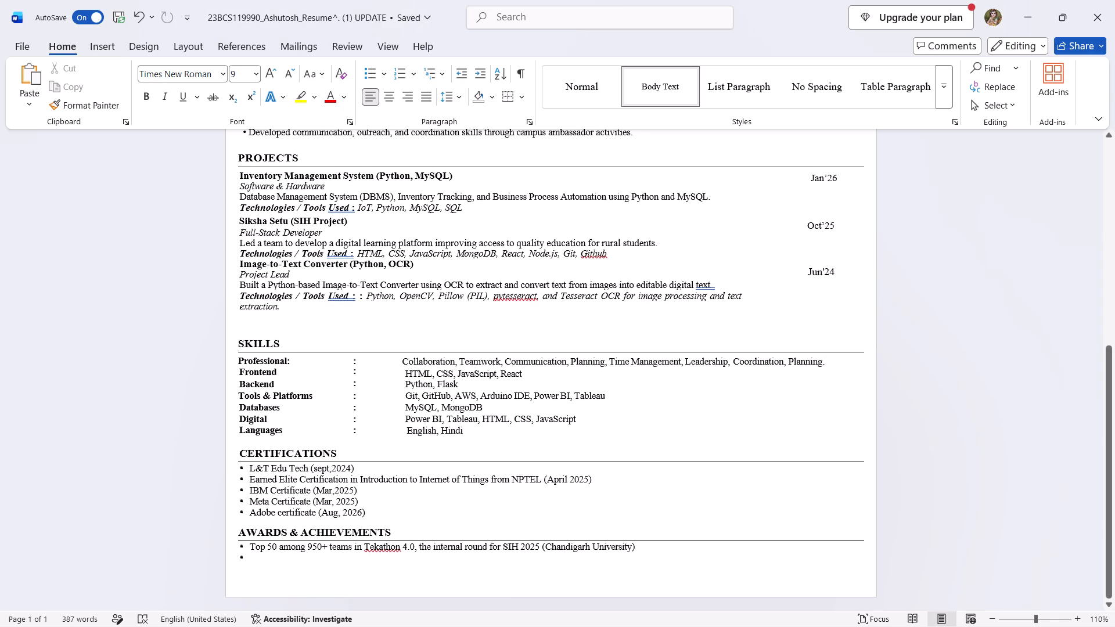
{"action": "scroll", "coordinate": [828, 366], "scroll_direction": "up", "scroll_amount": 2}
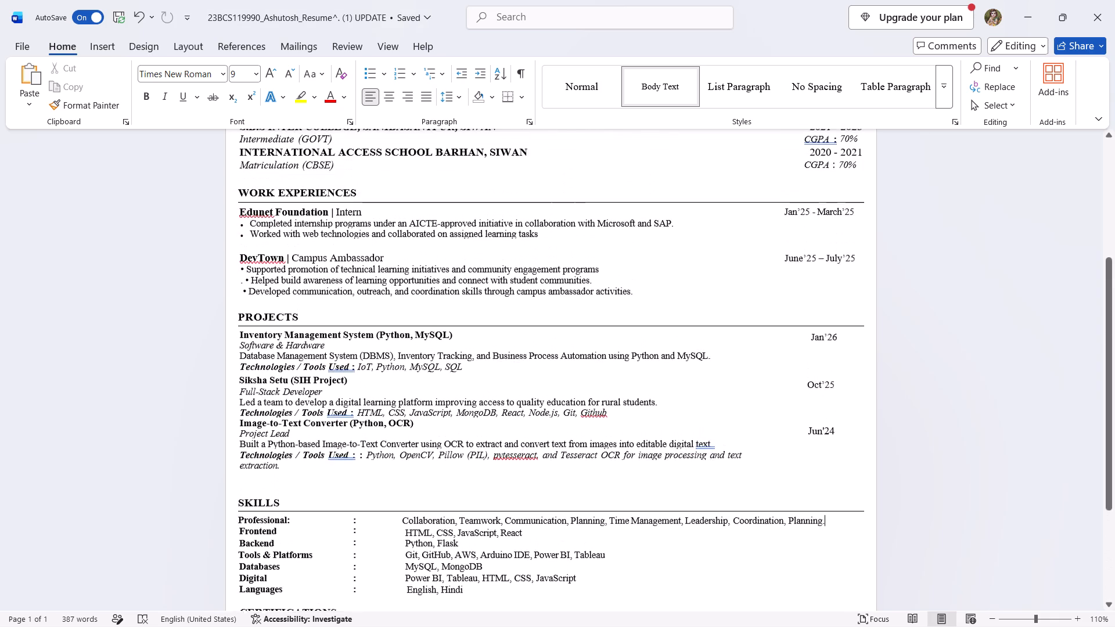
{"action": "scroll", "coordinate": [828, 366], "scroll_direction": "up", "scroll_amount": 2}
{"action": "scroll", "coordinate": [828, 366], "scroll_direction": "down", "scroll_amount": 1}
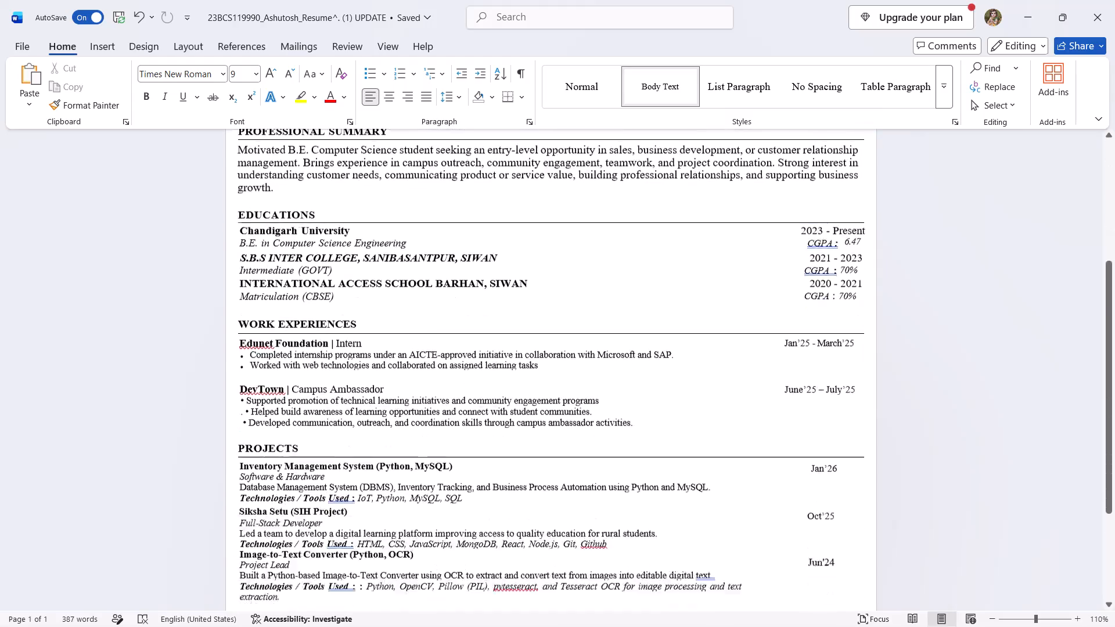
{"action": "scroll", "coordinate": [828, 366], "scroll_direction": "down", "scroll_amount": 2}
Switch to the sales resume PDF in Chrome and compare its skills, experience, education and project sections with the Word resume.
{"action": "scroll", "coordinate": [828, 366], "scroll_direction": "down", "scroll_amount": 1}
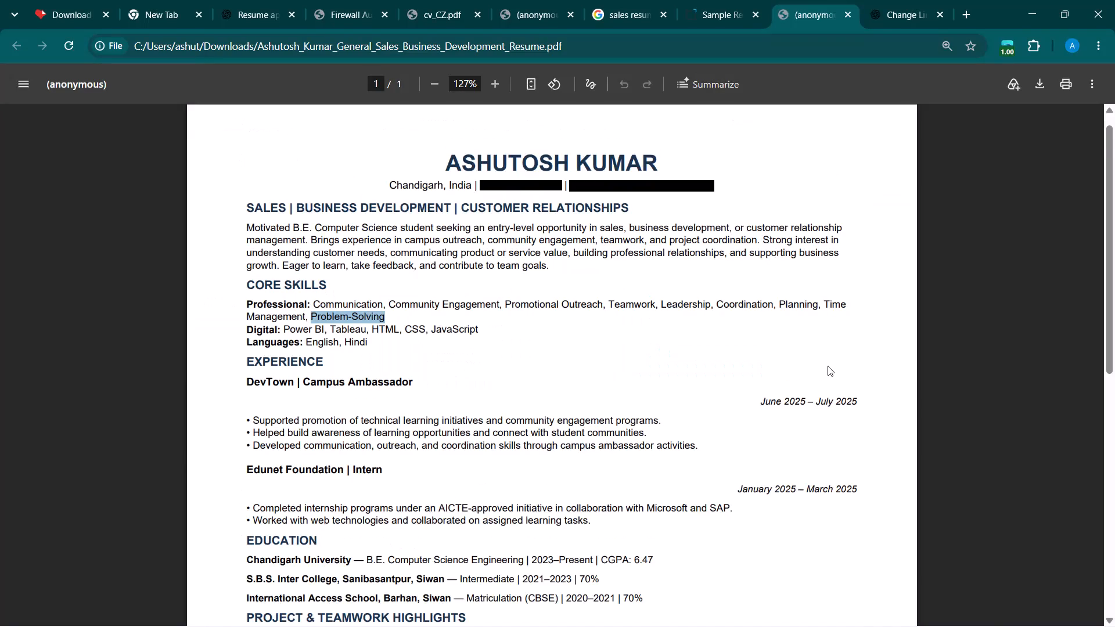
{"action": "scroll", "coordinate": [828, 366], "scroll_direction": "down", "scroll_amount": 3}
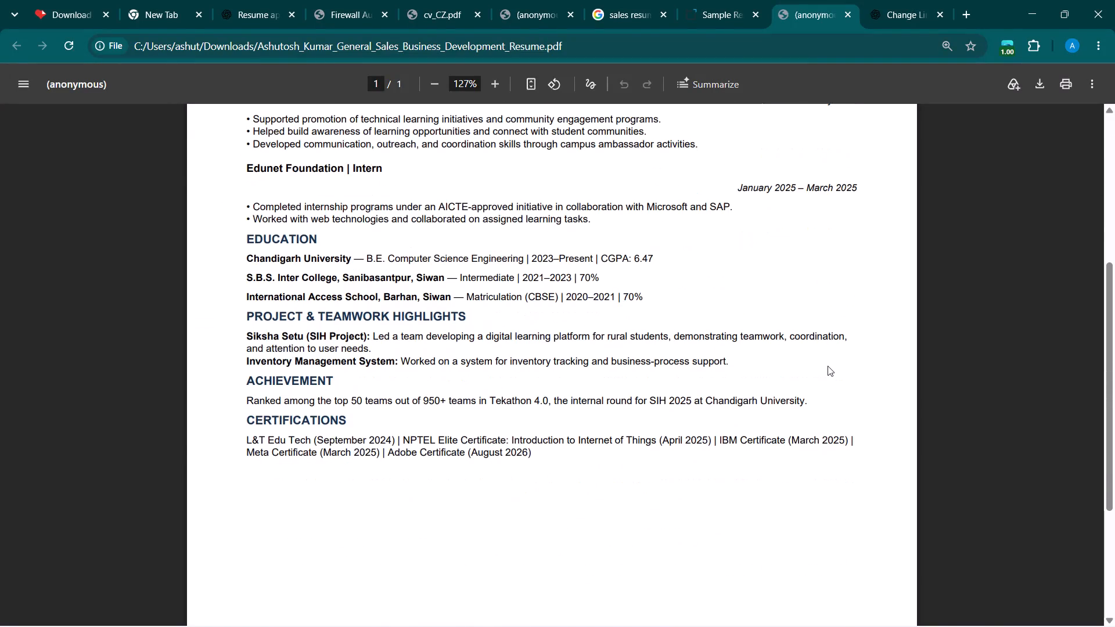
{"action": "scroll", "coordinate": [828, 366], "scroll_direction": "up", "scroll_amount": 6}
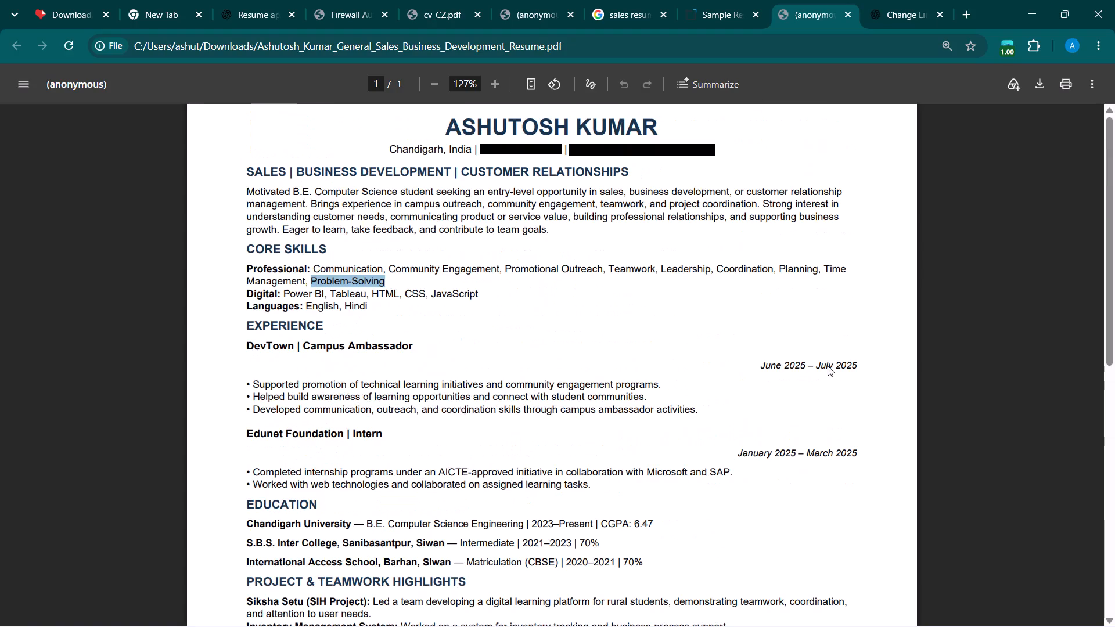
{"action": "scroll", "coordinate": [828, 366], "scroll_direction": "up", "scroll_amount": 1}
{"action": "left_click", "coordinate": [740, 385]}
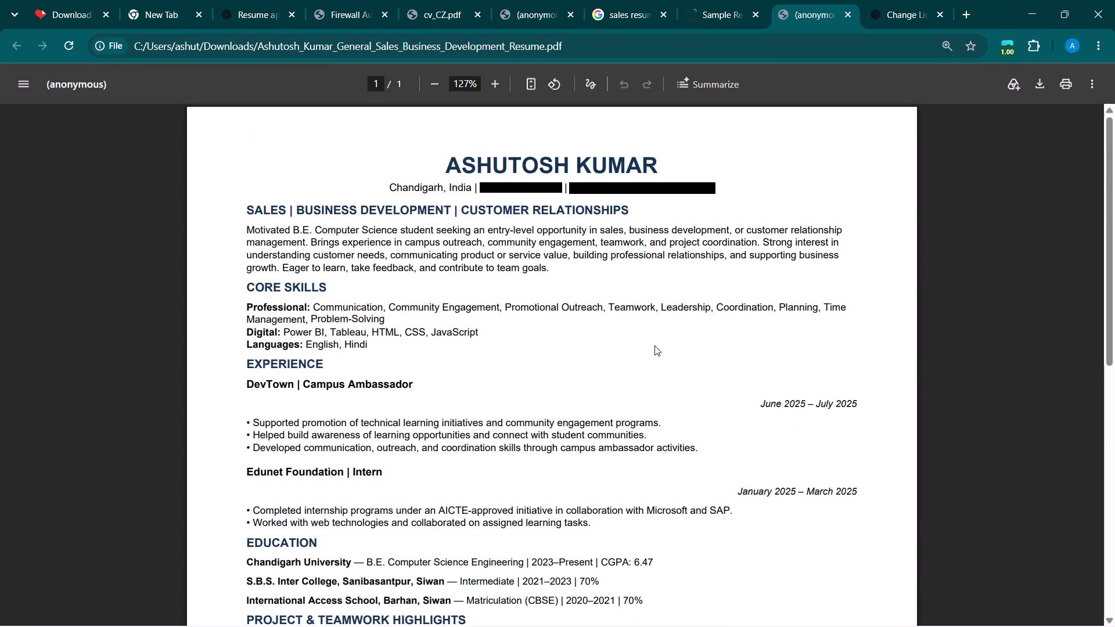
{"action": "scroll", "coordinate": [654, 344], "scroll_direction": "up", "scroll_amount": 1}
{"action": "scroll", "coordinate": [654, 344], "scroll_direction": "down", "scroll_amount": 1}
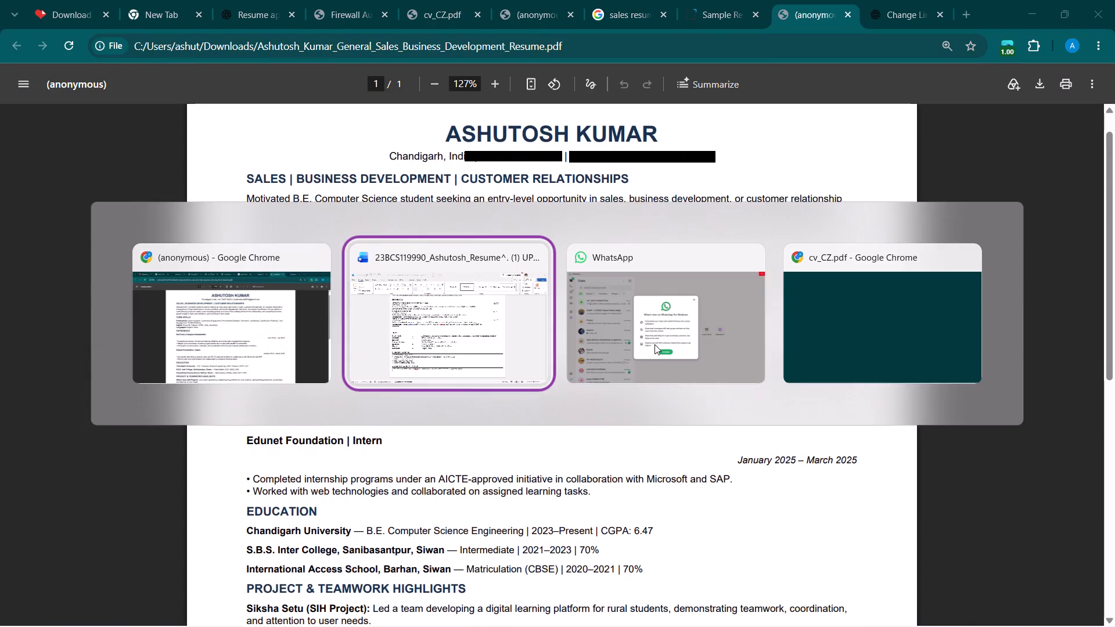
{"action": "scroll", "coordinate": [548, 321], "scroll_direction": "up", "scroll_amount": 1}
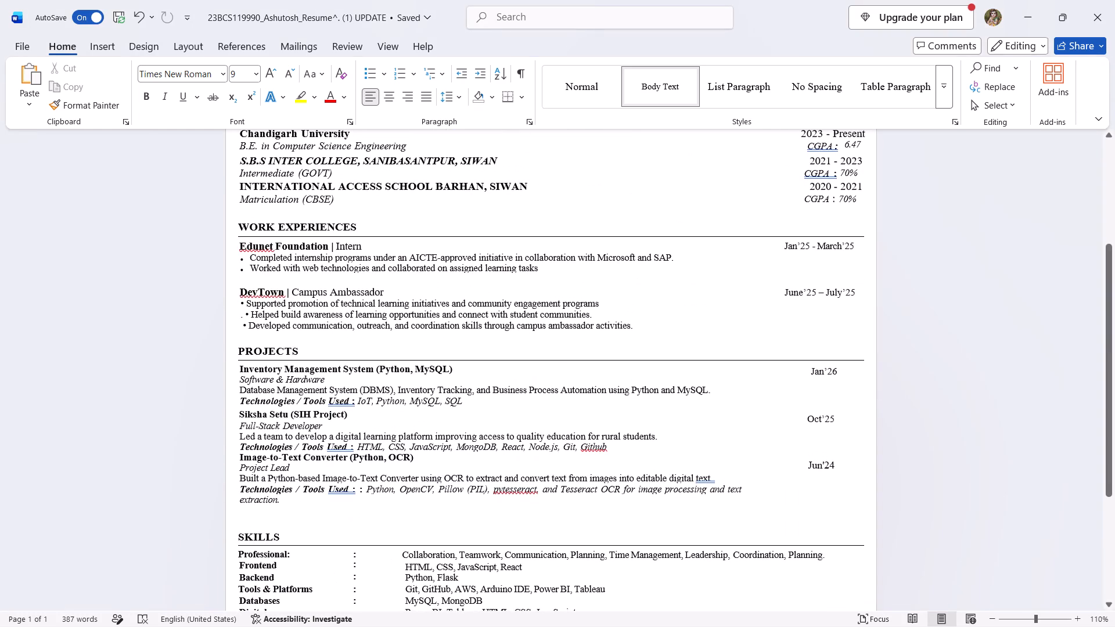
{"action": "scroll", "coordinate": [548, 321], "scroll_direction": "up", "scroll_amount": 2}
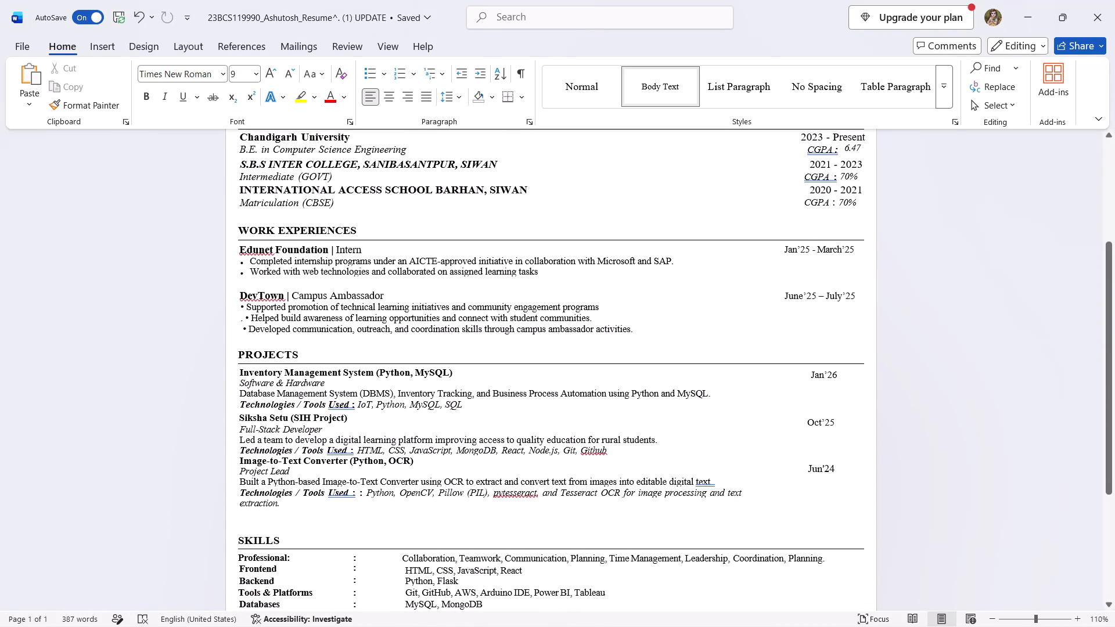
{"action": "scroll", "coordinate": [548, 321], "scroll_direction": "down", "scroll_amount": 2}
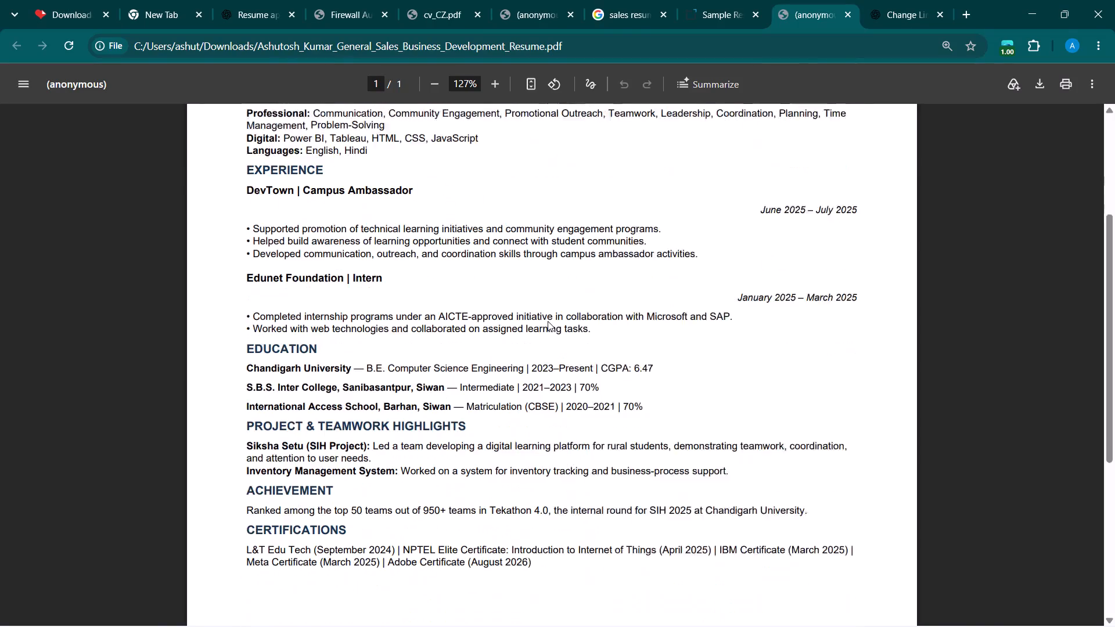
{"action": "scroll", "coordinate": [548, 321], "scroll_direction": "up", "scroll_amount": 3}
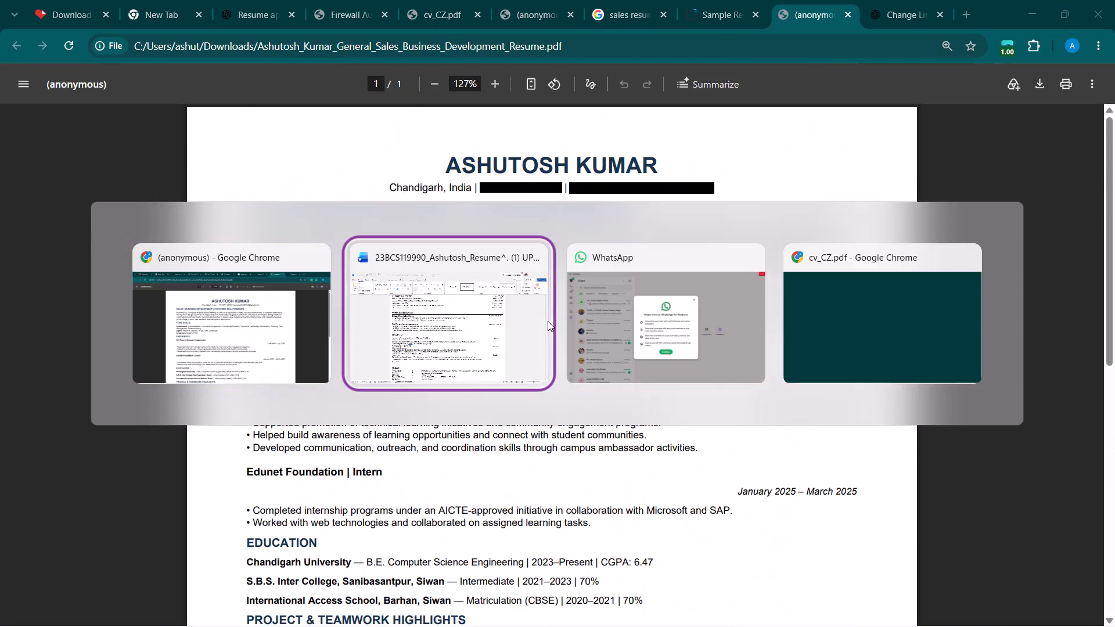
Return to the Word resume and proofread it from the name header down to the Awards & Achievements section.
{"action": "scroll", "coordinate": [548, 321], "scroll_direction": "up", "scroll_amount": 1}
{"action": "scroll", "coordinate": [548, 321], "scroll_direction": "down", "scroll_amount": 2}
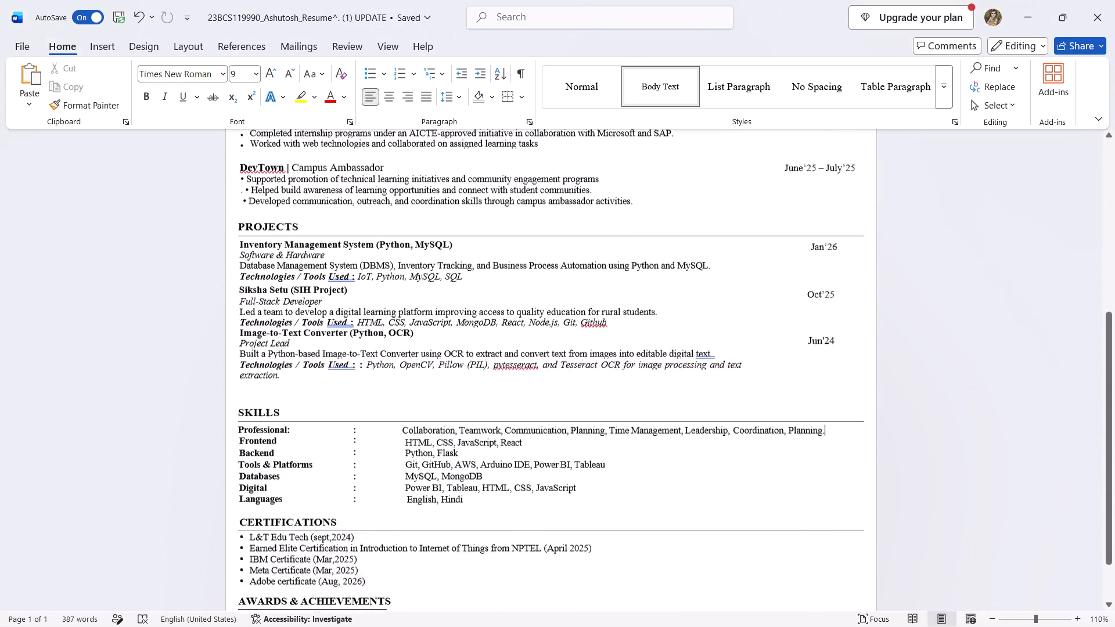
{"action": "scroll", "coordinate": [548, 321], "scroll_direction": "up", "scroll_amount": 3}
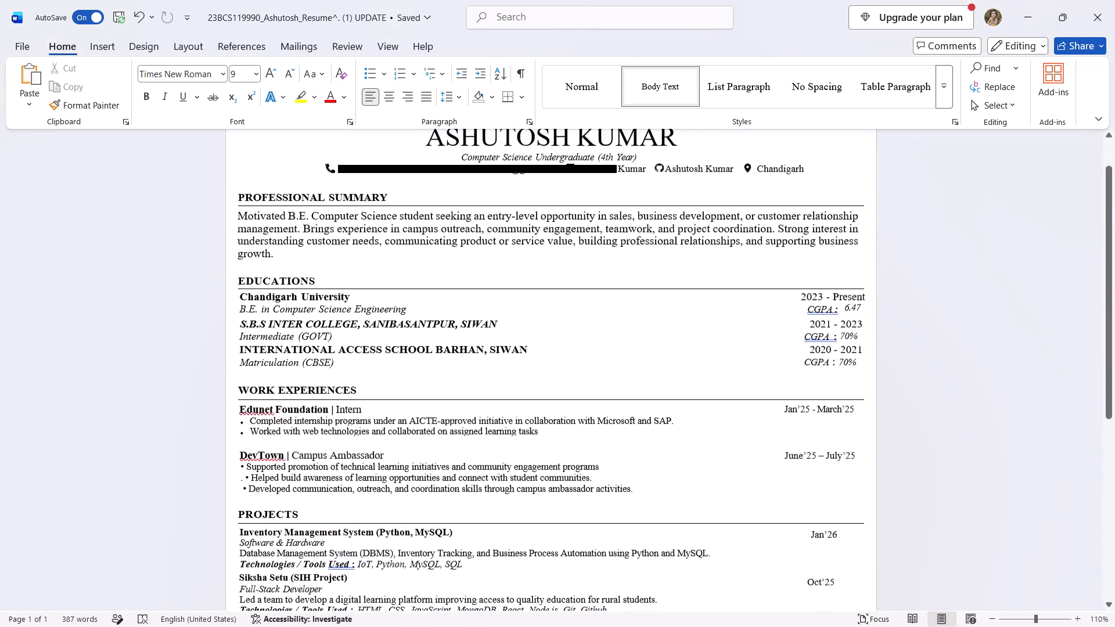
{"action": "scroll", "coordinate": [548, 321], "scroll_direction": "down", "scroll_amount": 3}
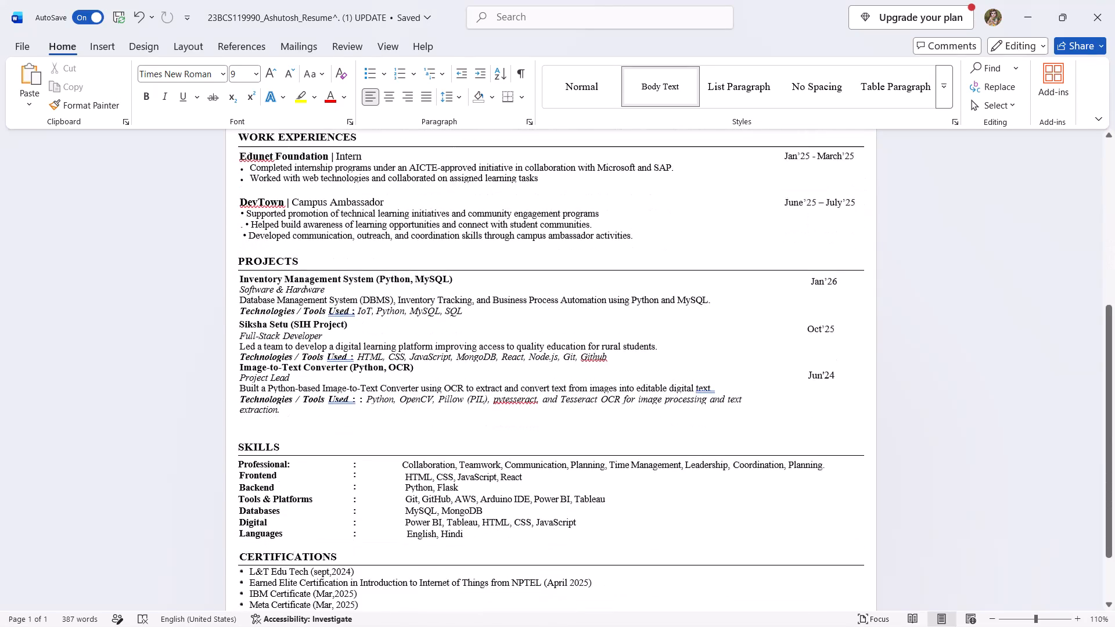
{"action": "scroll", "coordinate": [548, 321], "scroll_direction": "down", "scroll_amount": 2}
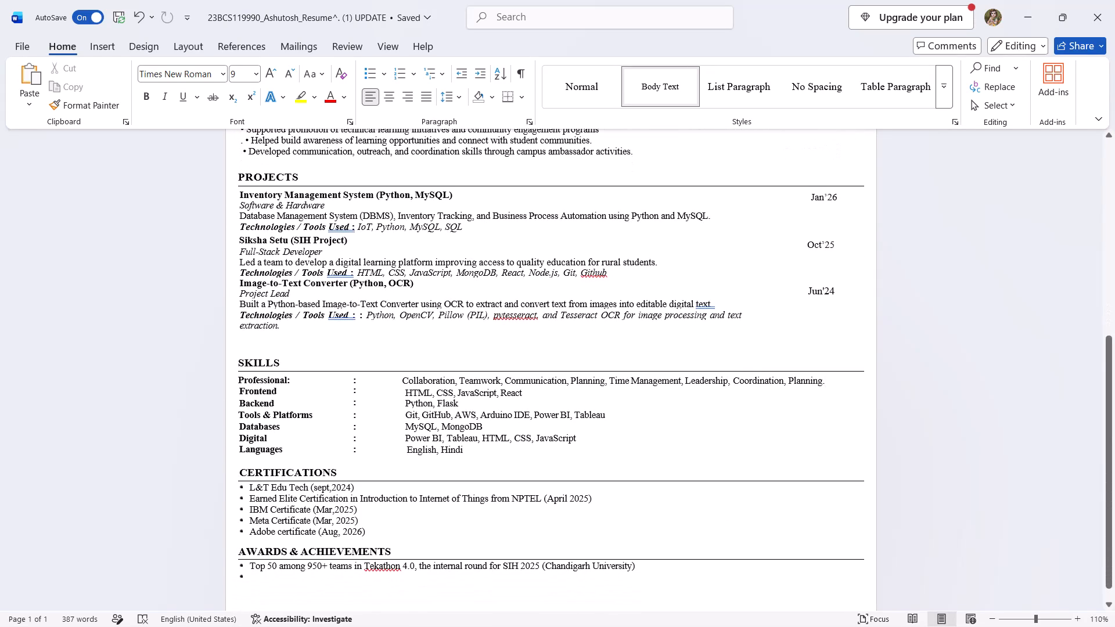
{"action": "scroll", "coordinate": [548, 321], "scroll_direction": "down", "scroll_amount": 5}
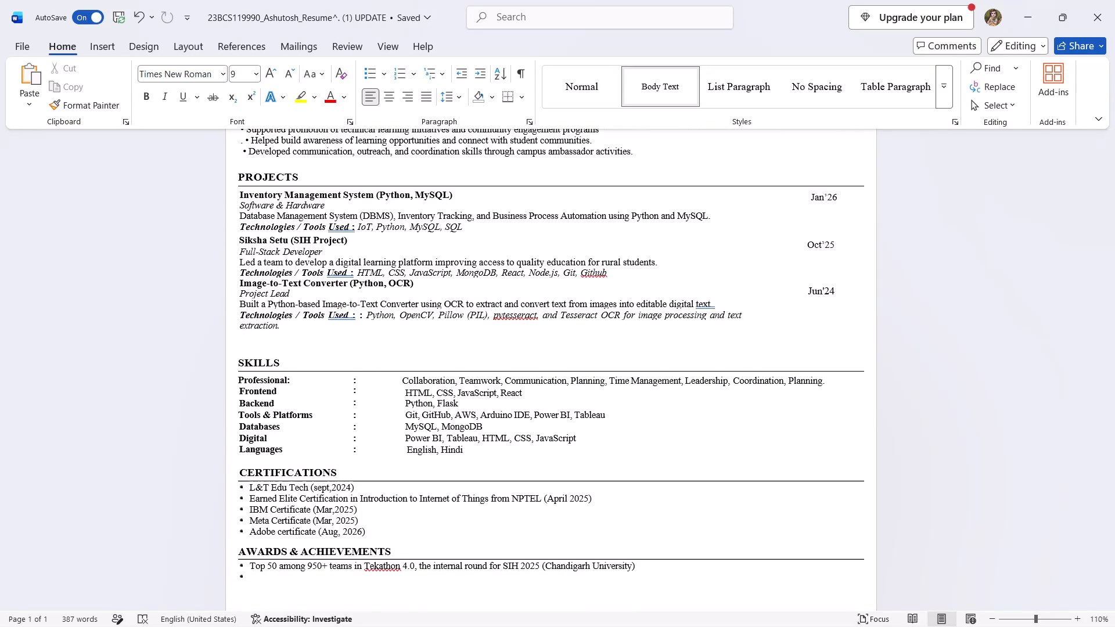
{"action": "scroll", "coordinate": [548, 321], "scroll_direction": "down", "scroll_amount": 1}
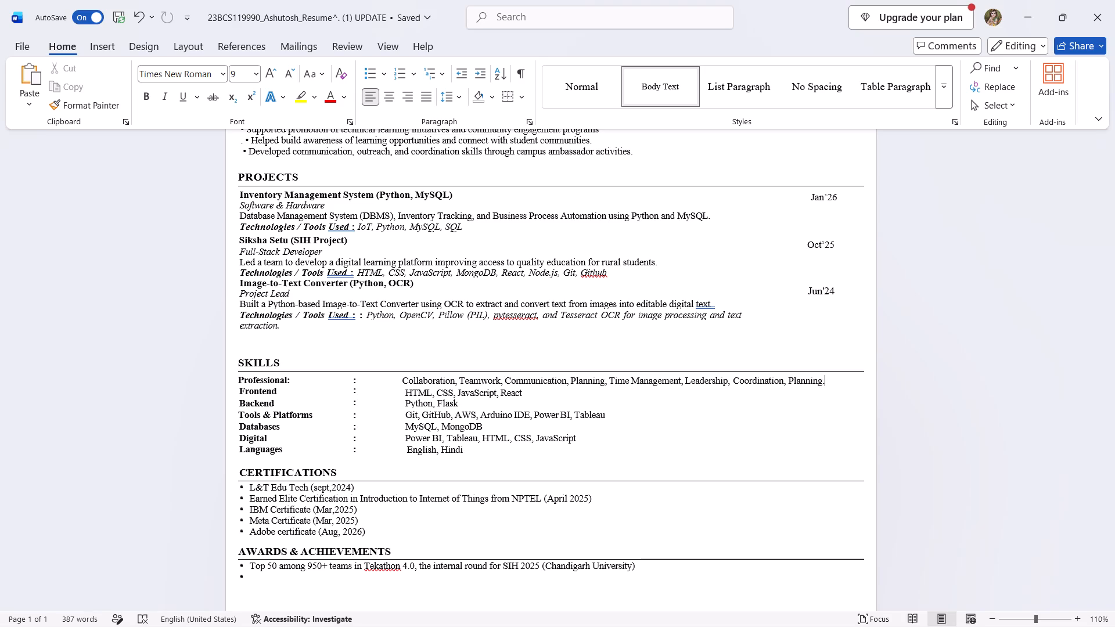
{"action": "scroll", "coordinate": [548, 321], "scroll_direction": "down", "scroll_amount": 1}
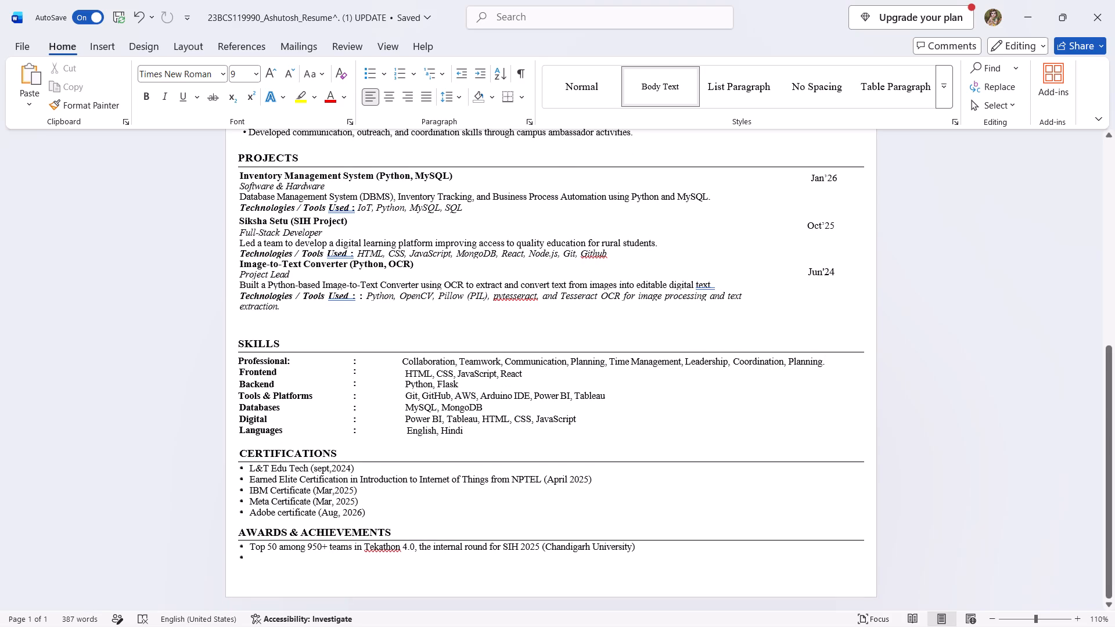
Open Word's page for creating a new document from a template.
{"action": "left_click", "coordinate": [23, 46]}
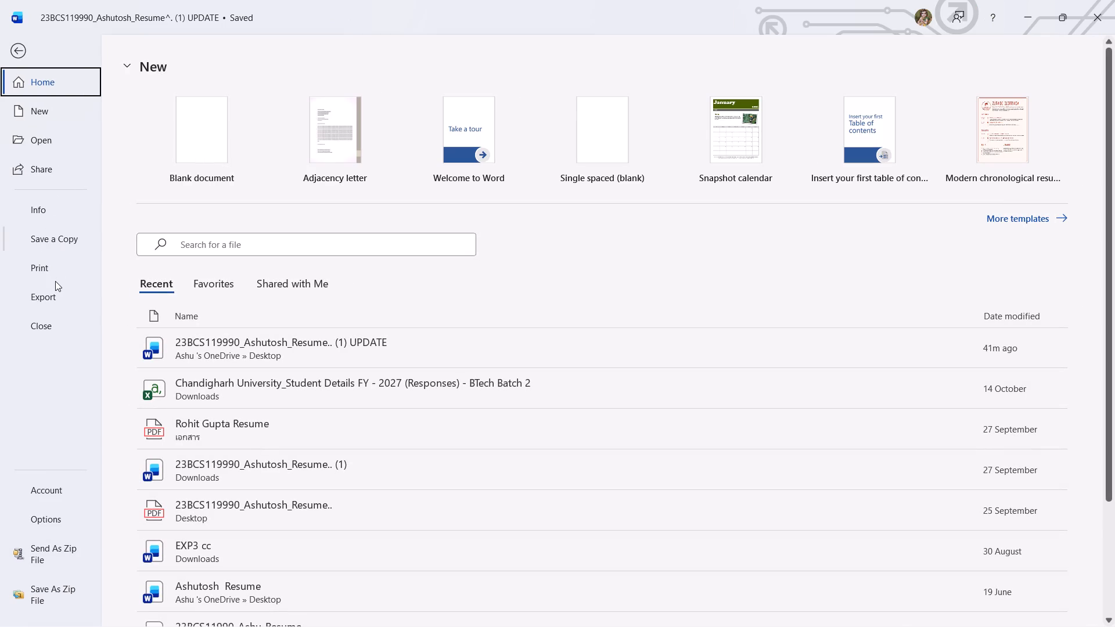
{"action": "left_click", "coordinate": [56, 117]}
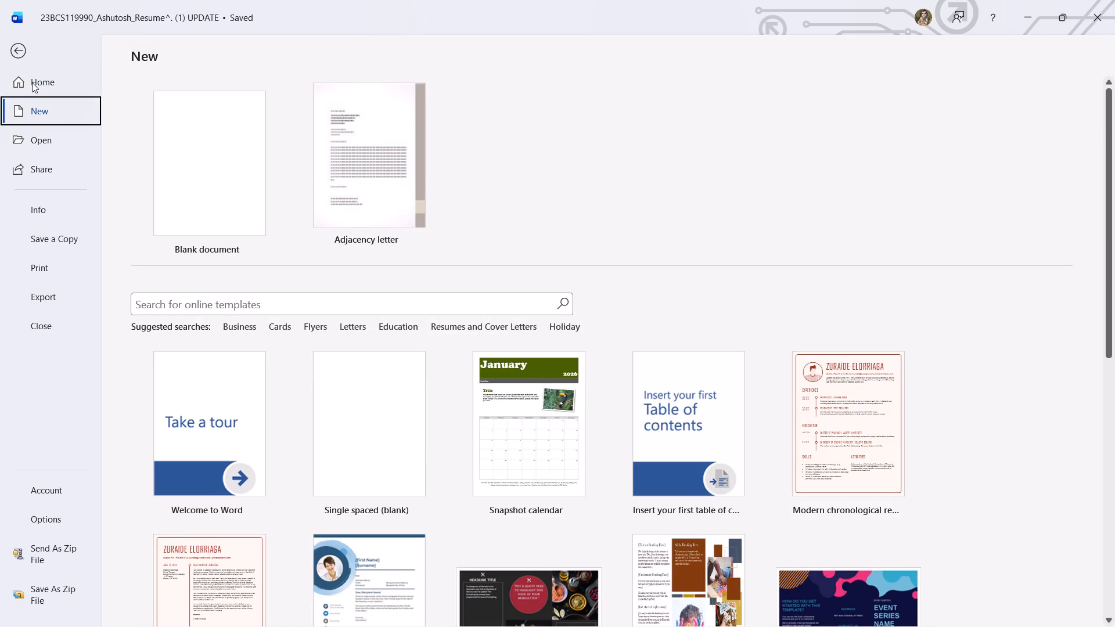
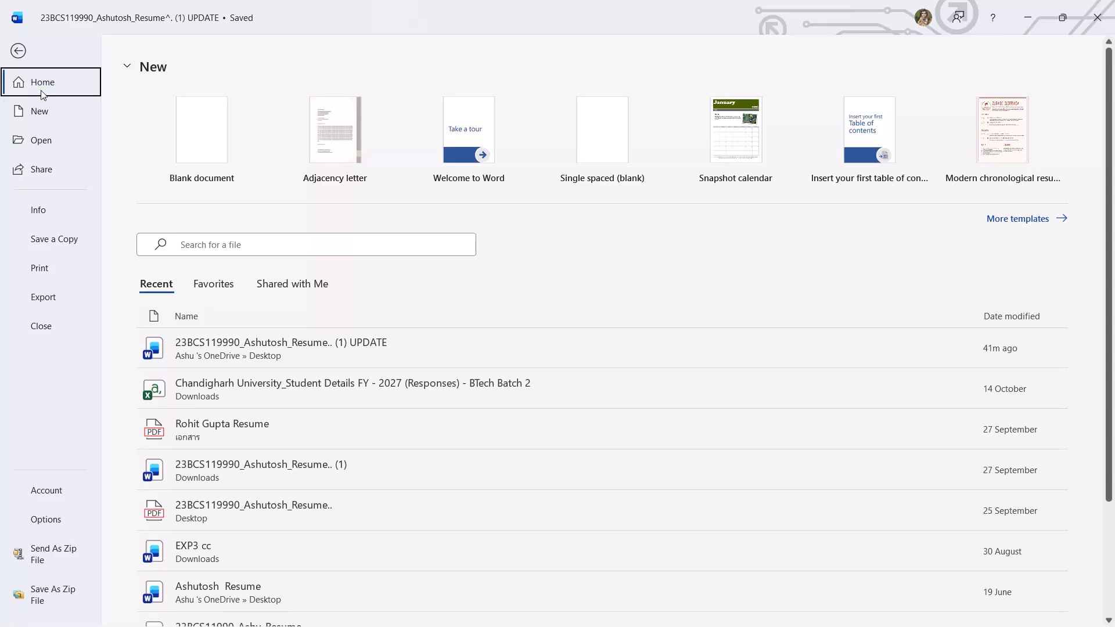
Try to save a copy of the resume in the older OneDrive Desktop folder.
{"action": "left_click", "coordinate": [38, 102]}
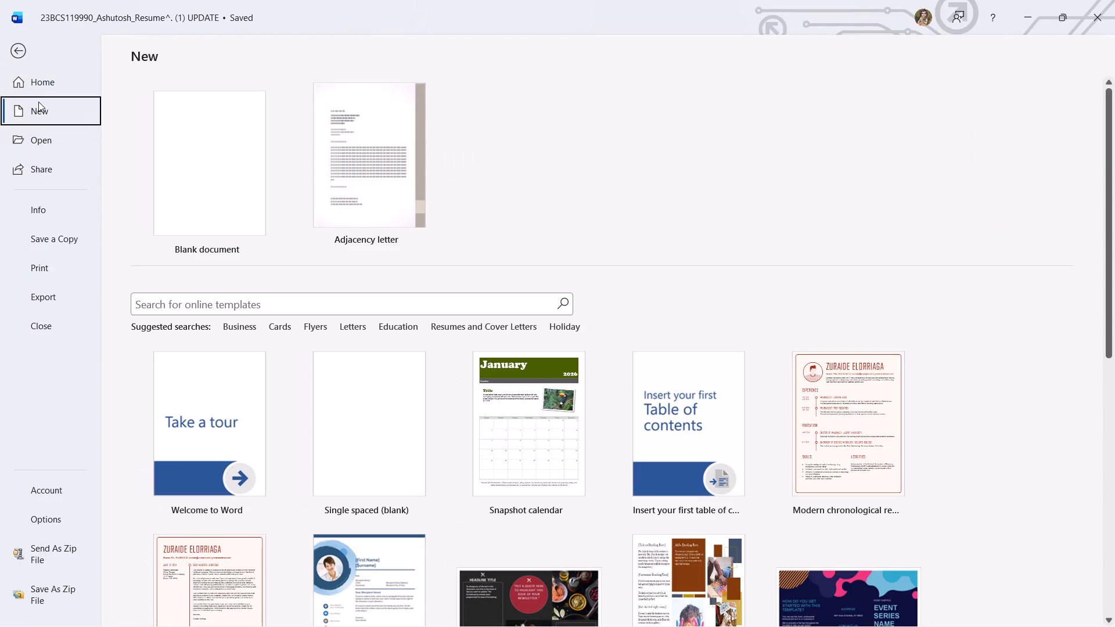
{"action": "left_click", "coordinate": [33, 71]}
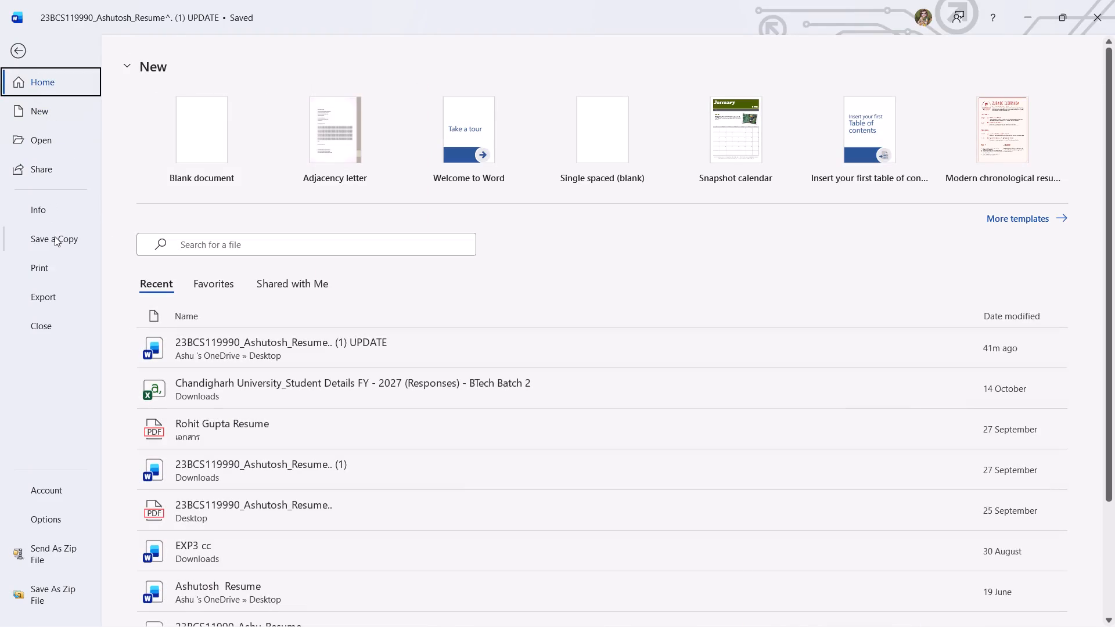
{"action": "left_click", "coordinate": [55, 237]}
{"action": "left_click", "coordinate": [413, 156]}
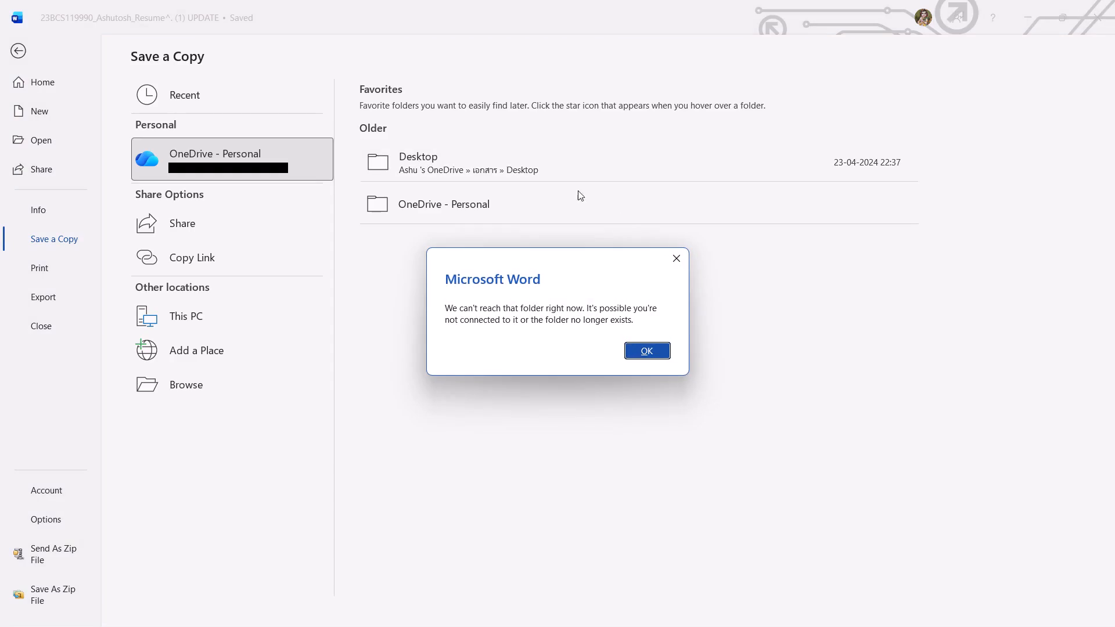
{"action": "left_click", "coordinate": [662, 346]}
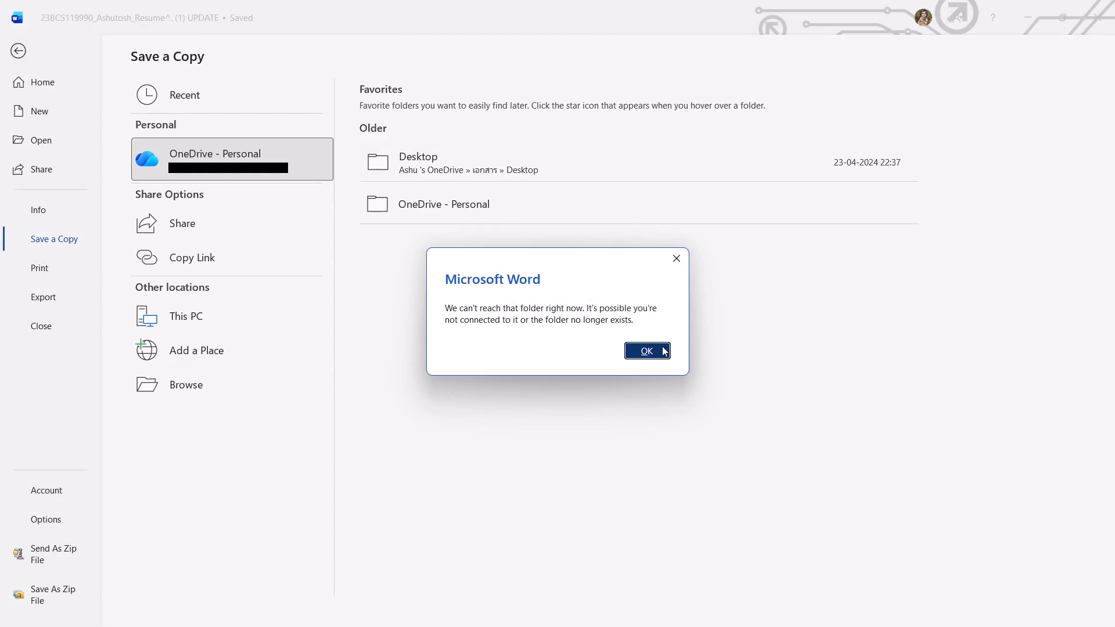
Set up the resume copy for saving in OneDrive - Personal in PDF format.
{"action": "left_click", "coordinate": [560, 215]}
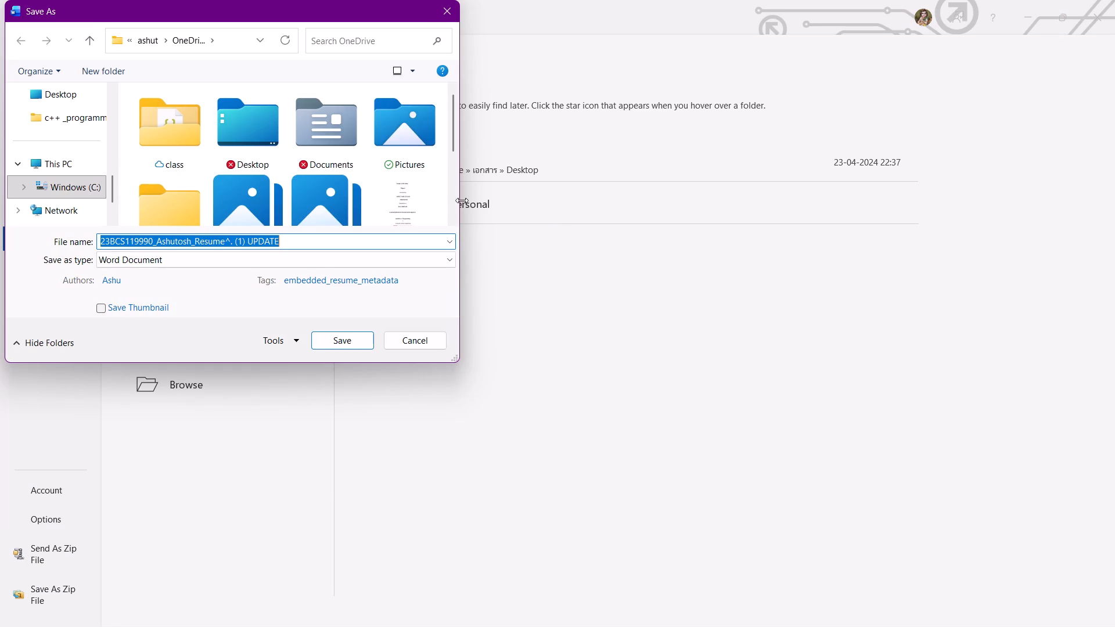
{"action": "left_click", "coordinate": [290, 262]}
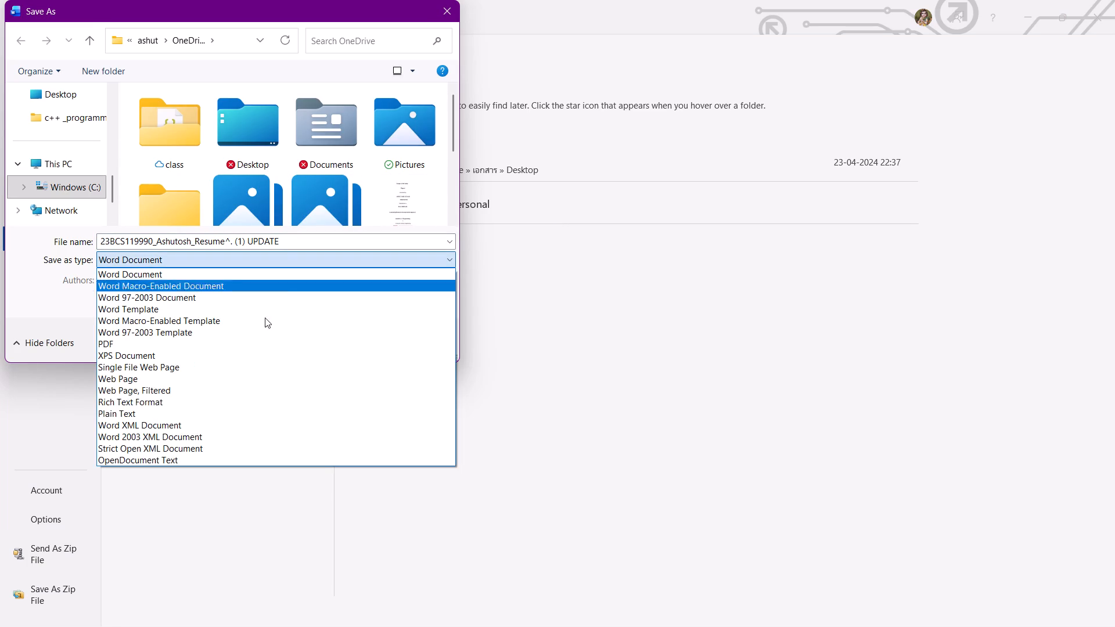
{"action": "left_click", "coordinate": [251, 345]}
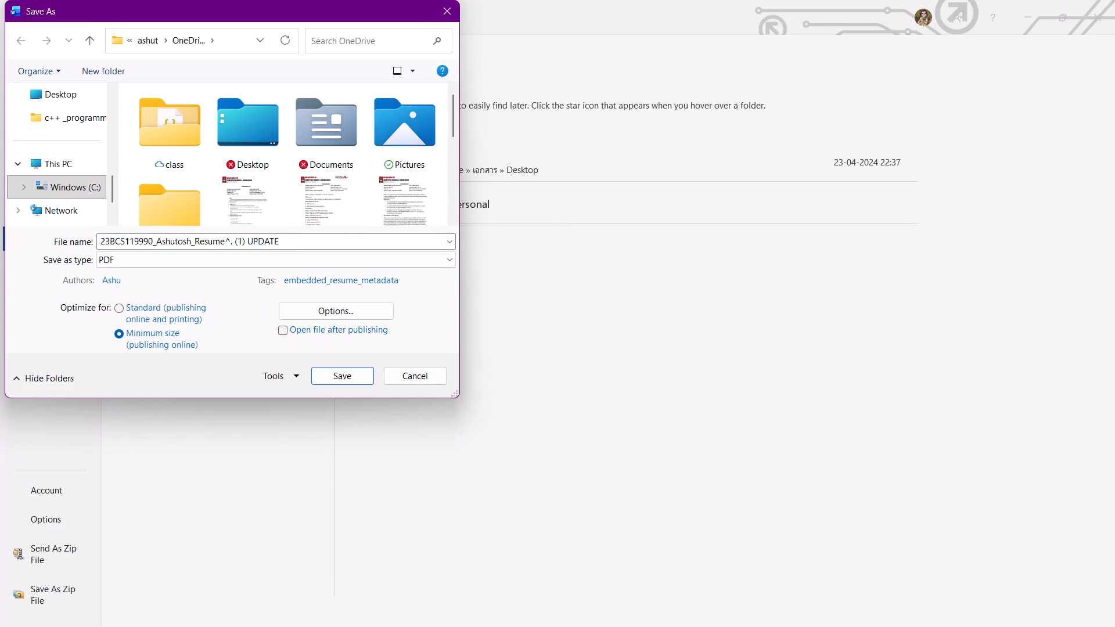
Replace the file name's ending after Resume with (sales) and save the PDF.
{"action": "left_click", "coordinate": [284, 242]}
{"action": "left_click", "coordinate": [284, 242]}
{"action": "key", "text": "BackSpace"}
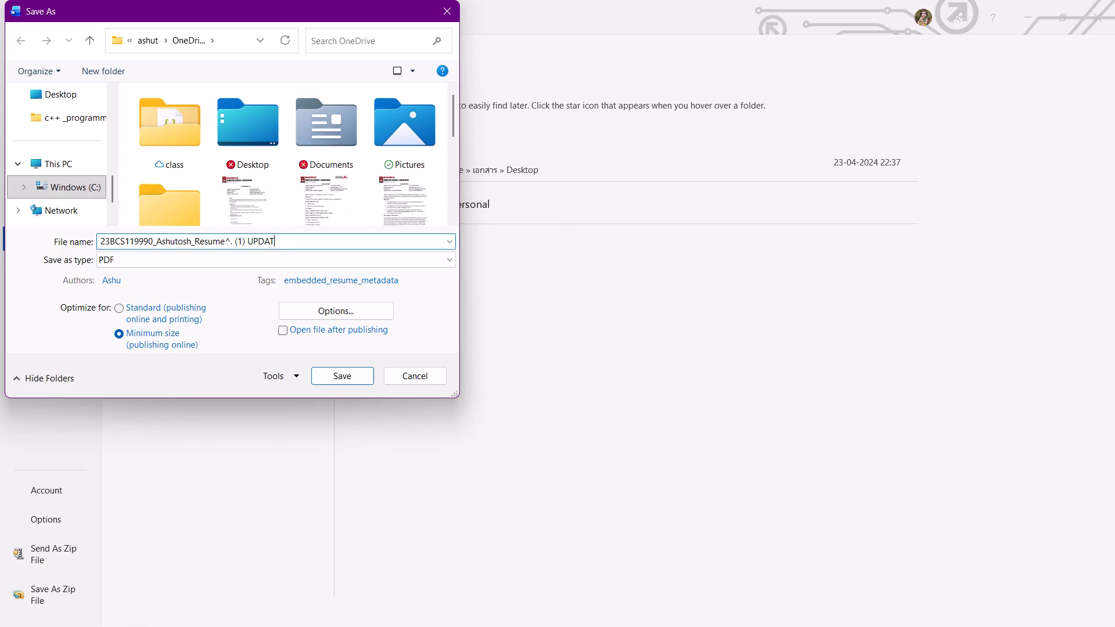
{"action": "key", "text": "BackSpace"}
{"action": "key", "text": "BackSpace"}
{"action": "key", "text": "BackSpace"}
{"action": "key", "text": "BackSpace"}
{"action": "key", "text": "BackSpace"}
{"action": "key", "text": "BackSpace"}
{"action": "key", "text": "BackSpace"}
{"action": "key", "text": "BackSpace"}
{"action": "key", "text": "BackSpace"}
{"action": "key", "text": "BackSpace"}
{"action": "key", "text": "BackSpace"}
{"action": "key", "text": "BackSpace"}
{"action": "key", "text": "shift+parenleft"}
{"action": "type", "text": "sa"}
{"action": "type", "text": "les"}
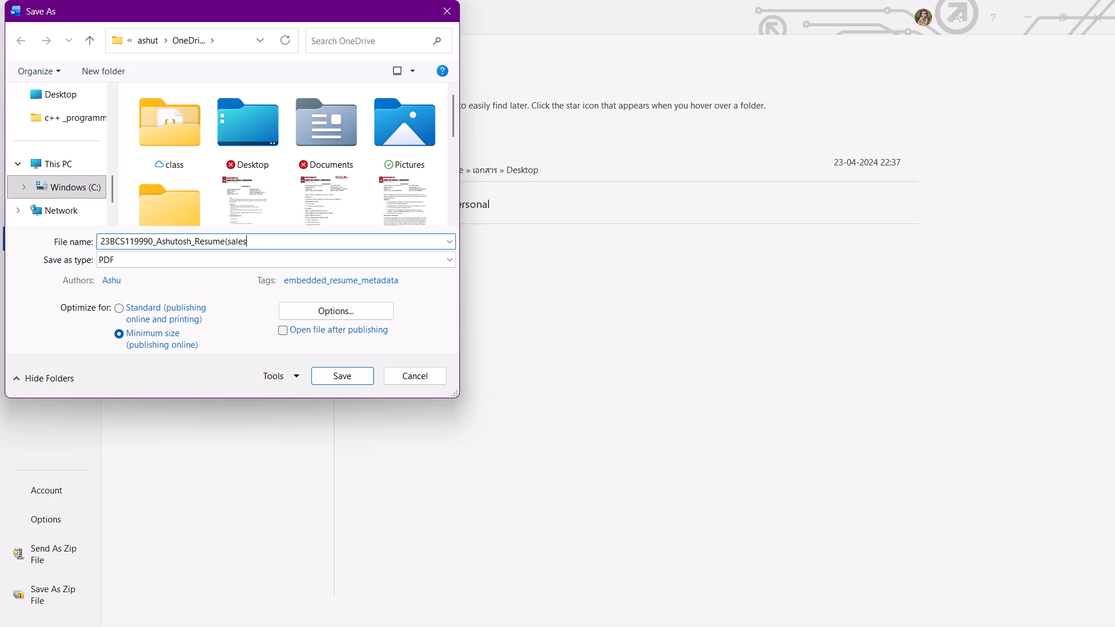
{"action": "key", "text": "shift+parenright"}
{"action": "left_click", "coordinate": [340, 366]}
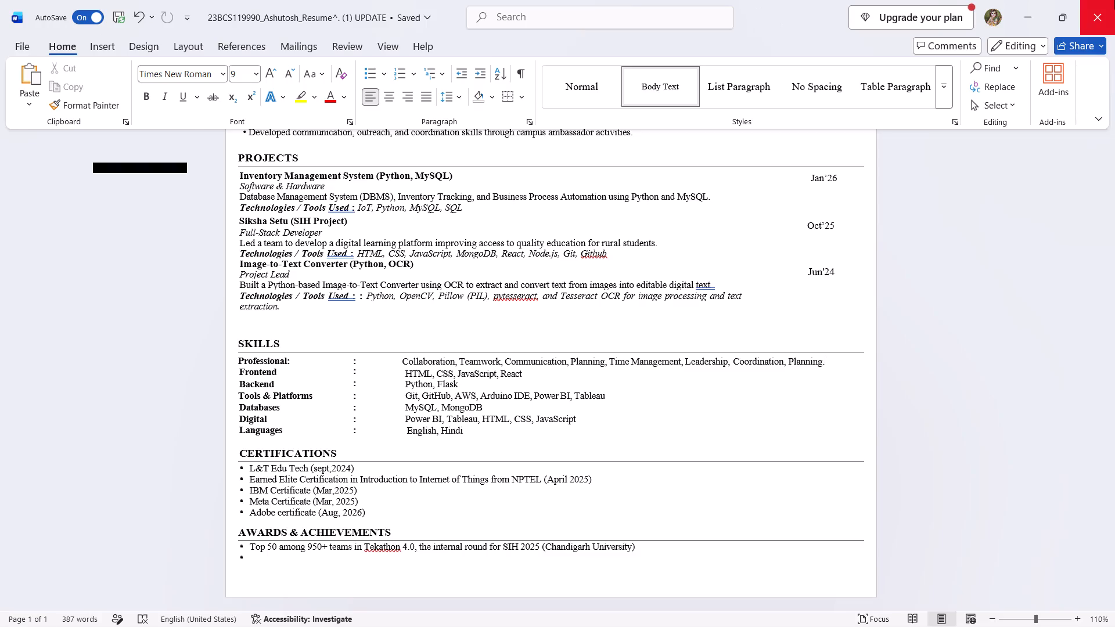
Close the updated resume document in Word.
{"action": "left_click", "coordinate": [1114, 0]}
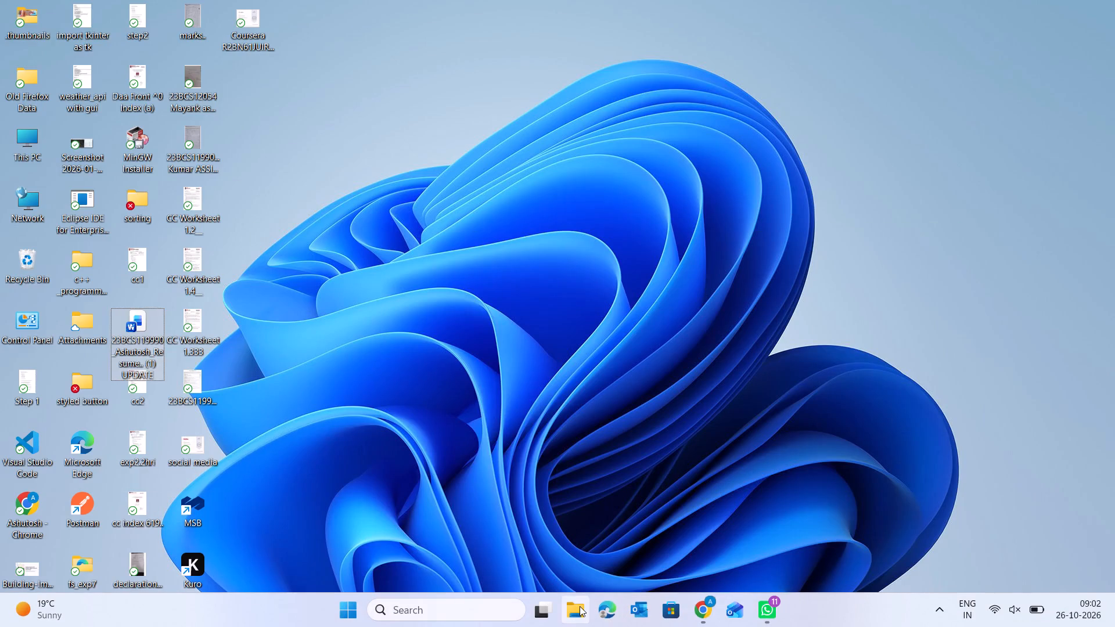
Switch to File Explorer by opening it from the desktop.
{"action": "double_click", "coordinate": [580, 606]}
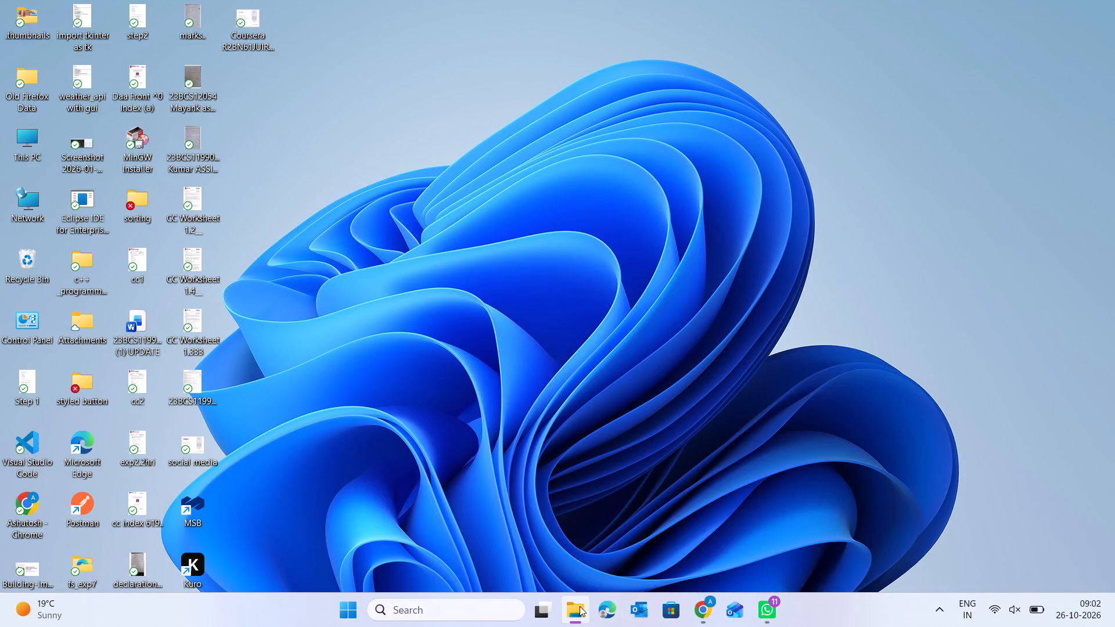
Switch to File Explorer, open the Sales_Resume PDF from the Downloads folder and review its contents.
{"action": "double_click", "coordinate": [580, 606]}
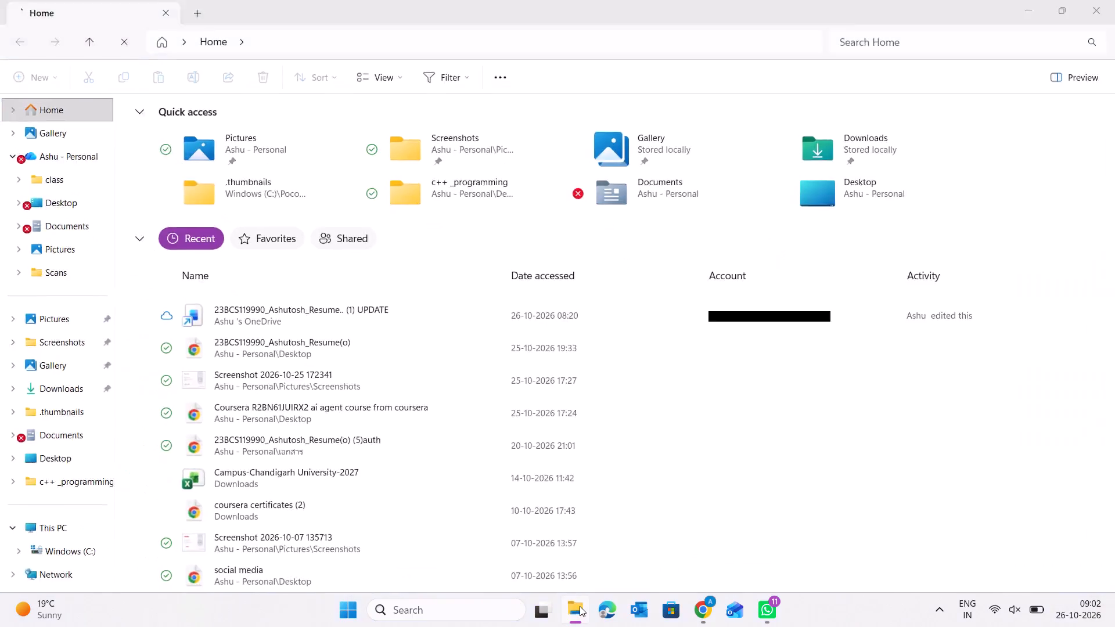
{"action": "left_click", "coordinate": [580, 606]}
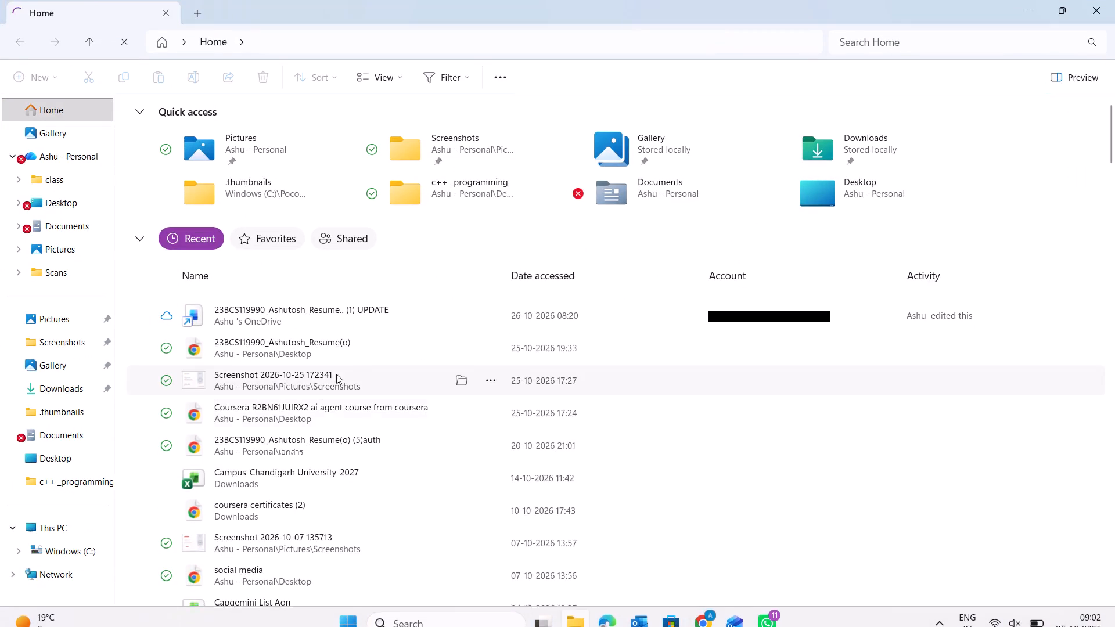
{"action": "left_click", "coordinate": [79, 345]}
{"action": "left_click_drag", "start_coordinate": [79, 345], "coordinate": [84, 379]}
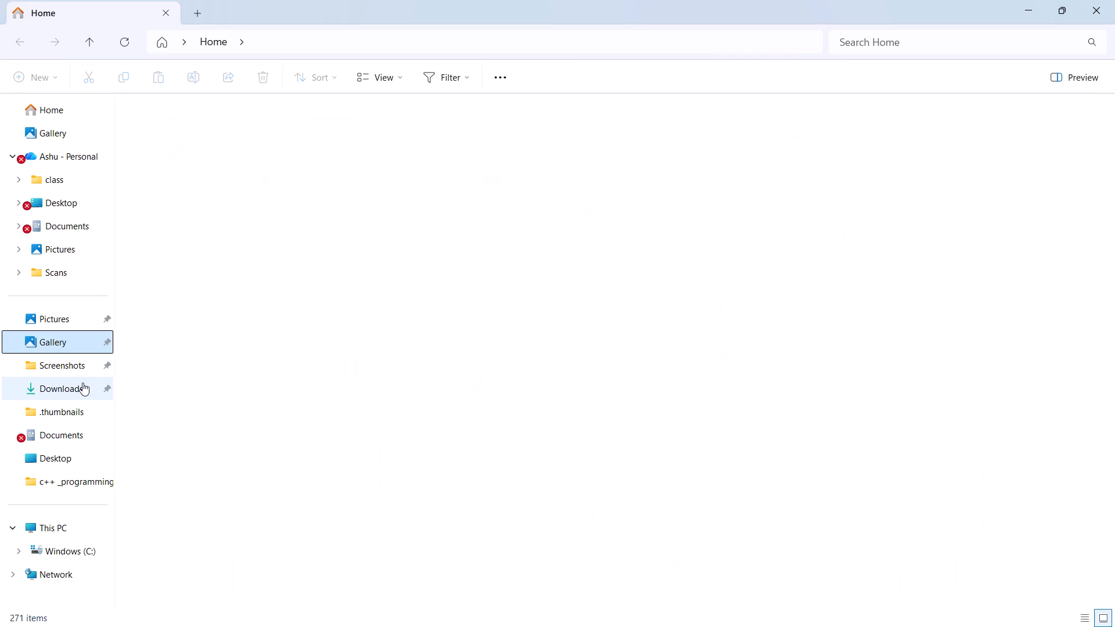
{"action": "left_click", "coordinate": [82, 383]}
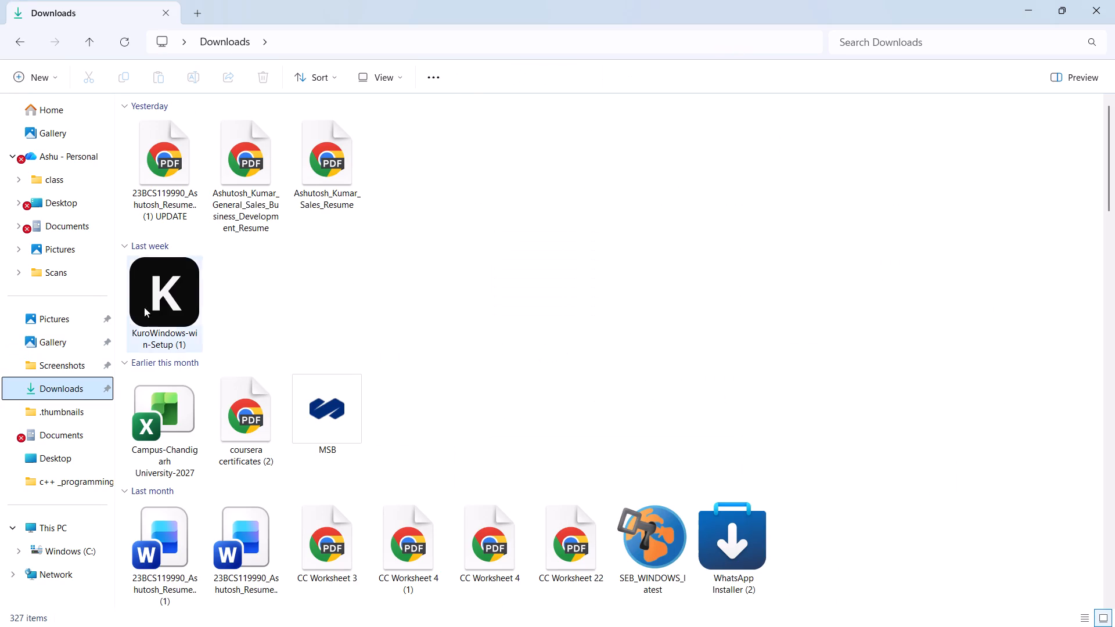
{"action": "double_click", "coordinate": [336, 188]}
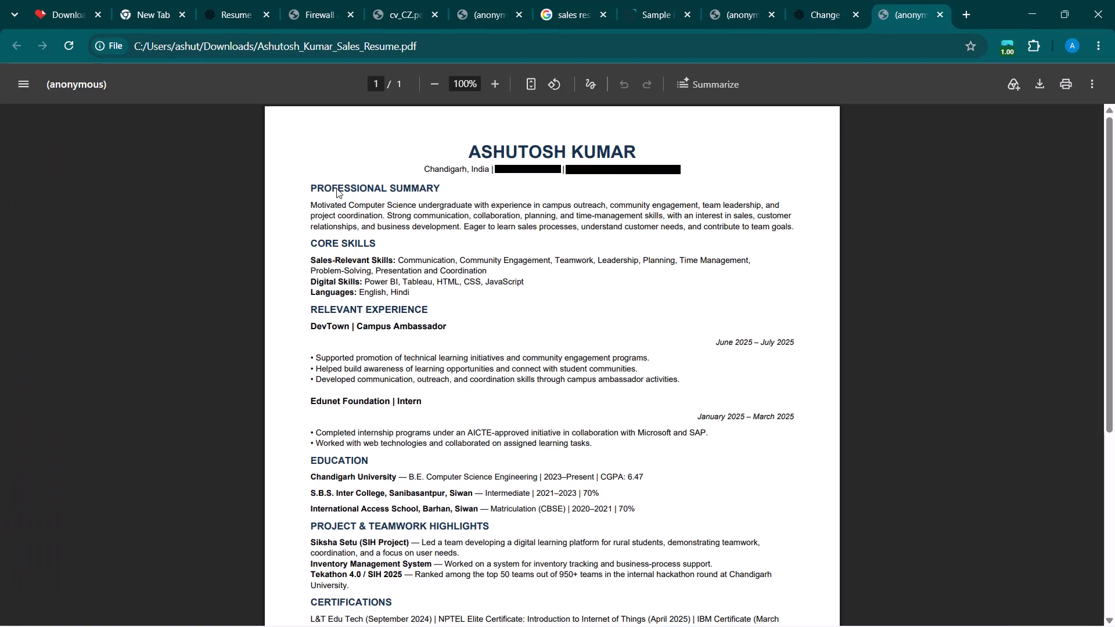
{"action": "scroll", "coordinate": [375, 230], "scroll_direction": "down", "scroll_amount": 3}
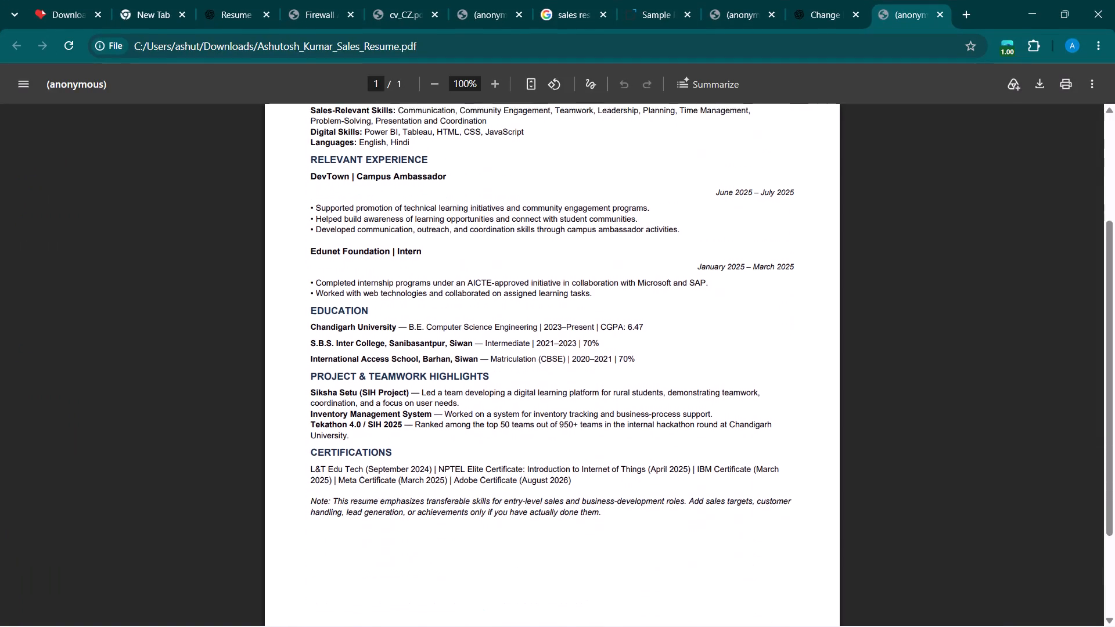
{"action": "scroll", "coordinate": [375, 230], "scroll_direction": "down", "scroll_amount": 1}
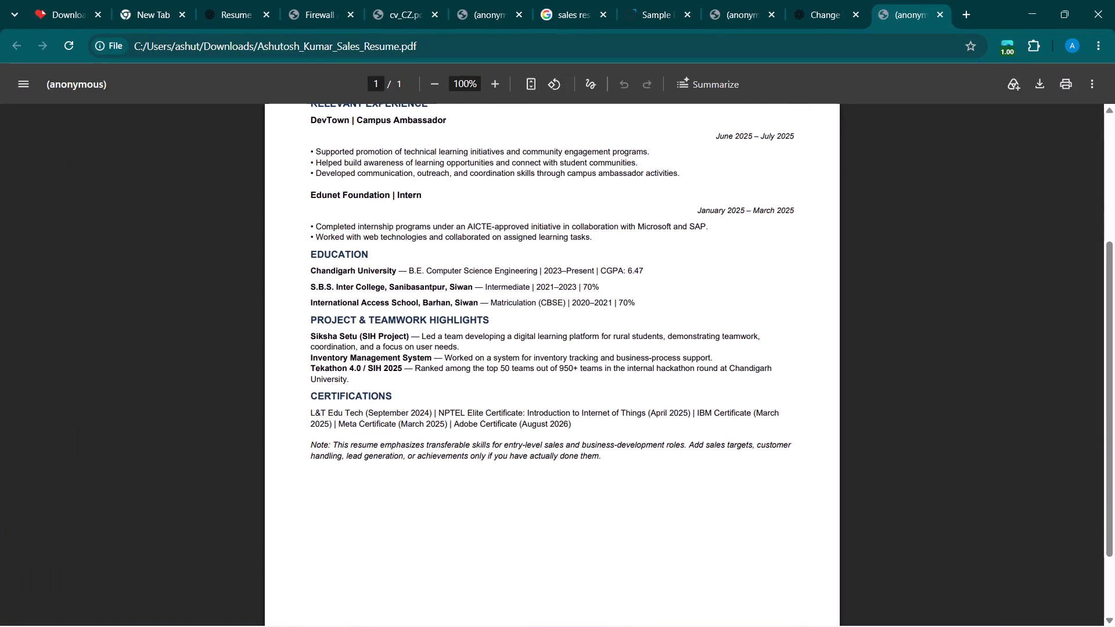
{"action": "scroll", "coordinate": [375, 230], "scroll_direction": "up", "scroll_amount": 7}
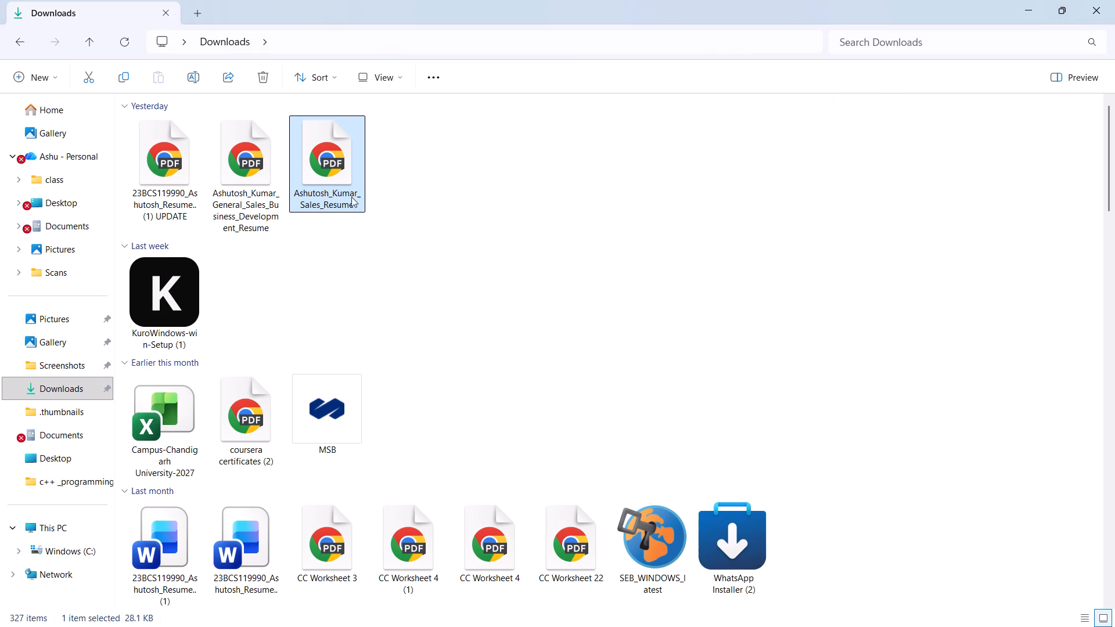
Delete the Sales_Resume PDF from the Downloads folder in File Explorer.
{"action": "right_click", "coordinate": [328, 190]}
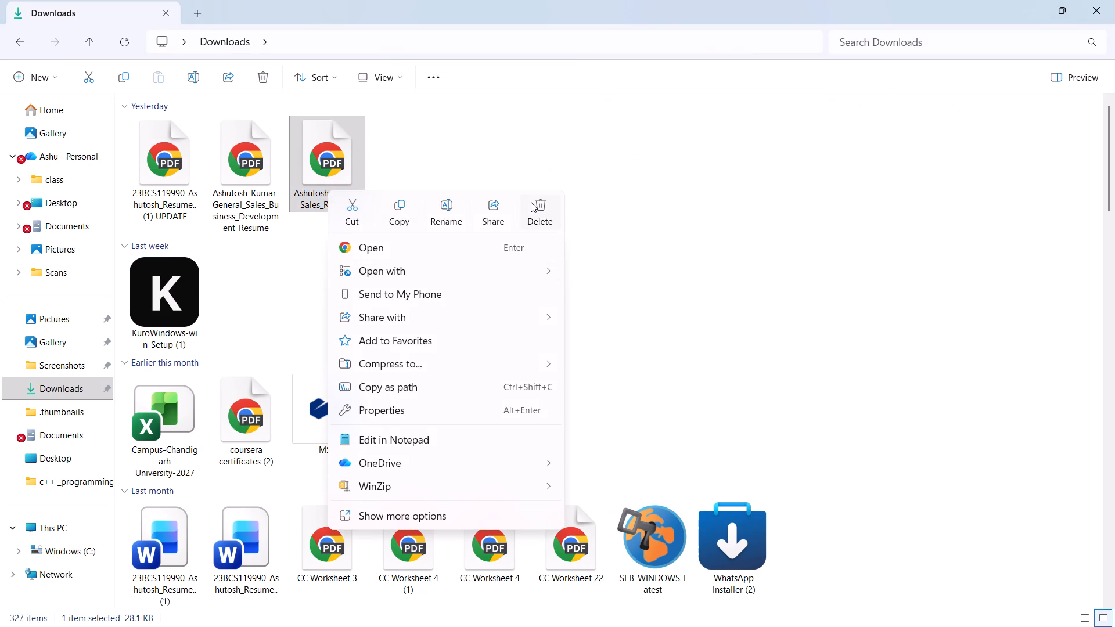
{"action": "left_click", "coordinate": [534, 204]}
Open the newly saved Resume(sales) PDF from File Explorer's recent files and review its sections from summary to achievements.
{"action": "left_click", "coordinate": [77, 198]}
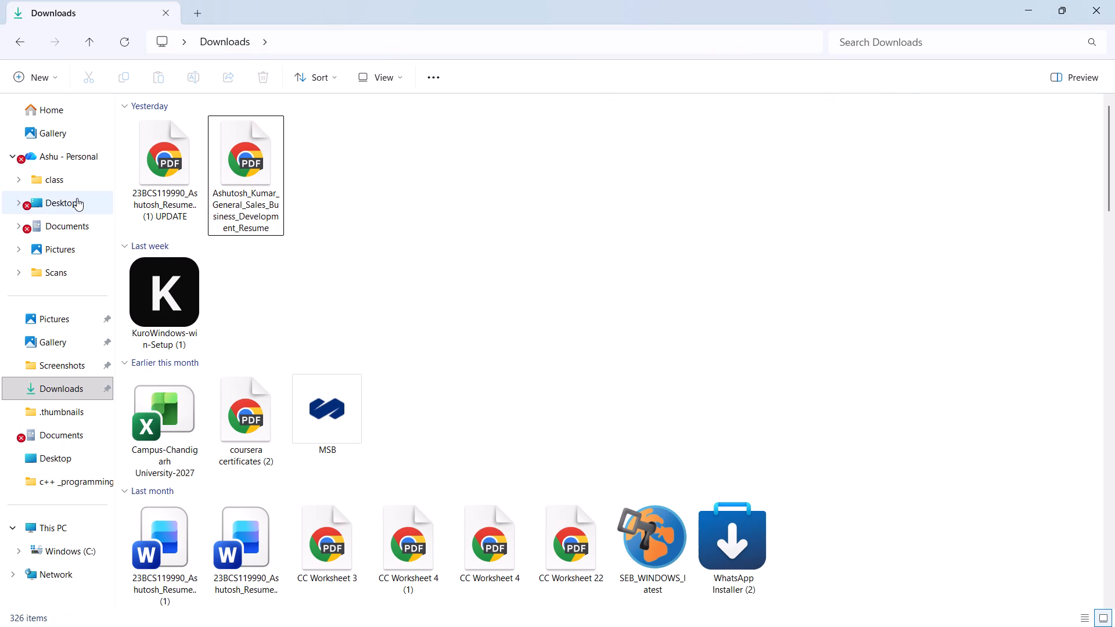
{"action": "left_click_drag", "start_coordinate": [21, 95], "coordinate": [26, 107]}
{"action": "left_click", "coordinate": [26, 107]}
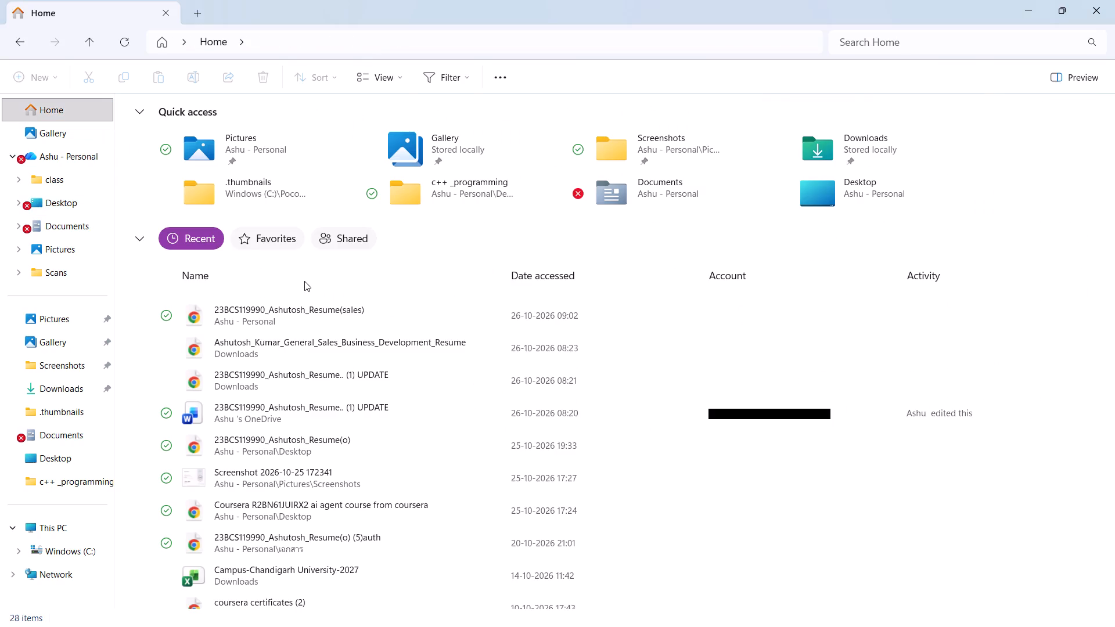
{"action": "double_click", "coordinate": [344, 310]}
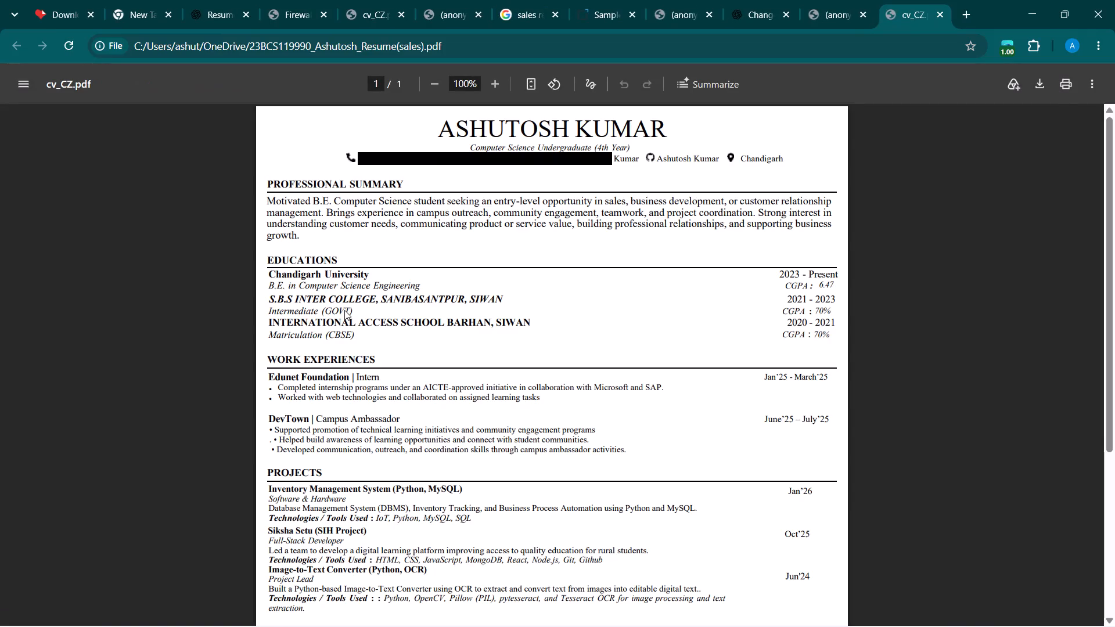
{"action": "scroll", "coordinate": [419, 391], "scroll_direction": "down", "scroll_amount": 4}
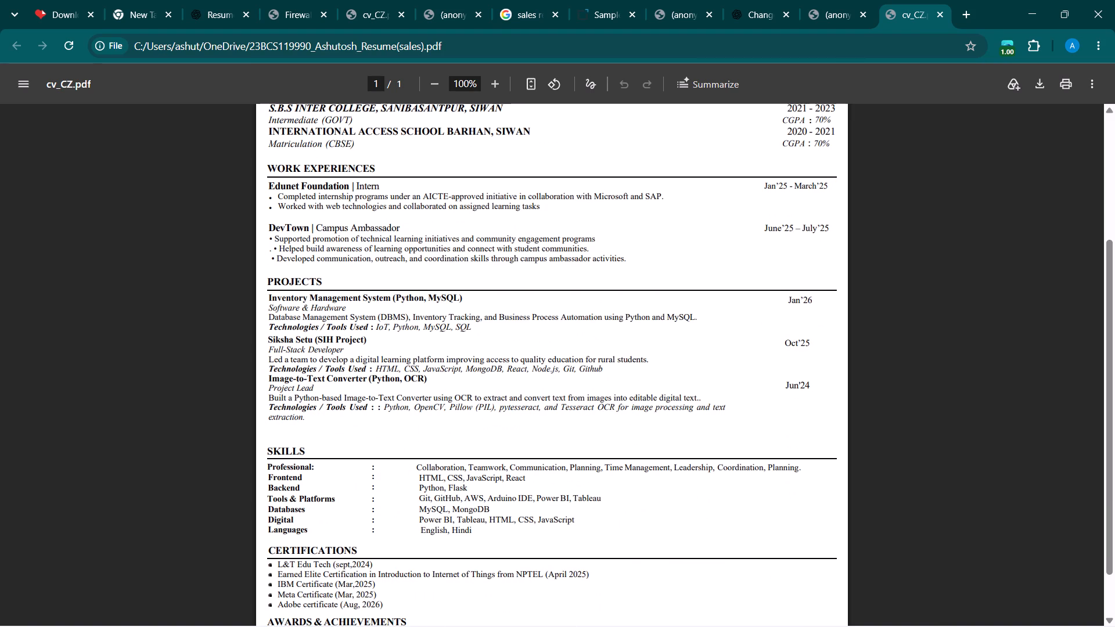
{"action": "scroll", "coordinate": [419, 391], "scroll_direction": "down", "scroll_amount": 3}
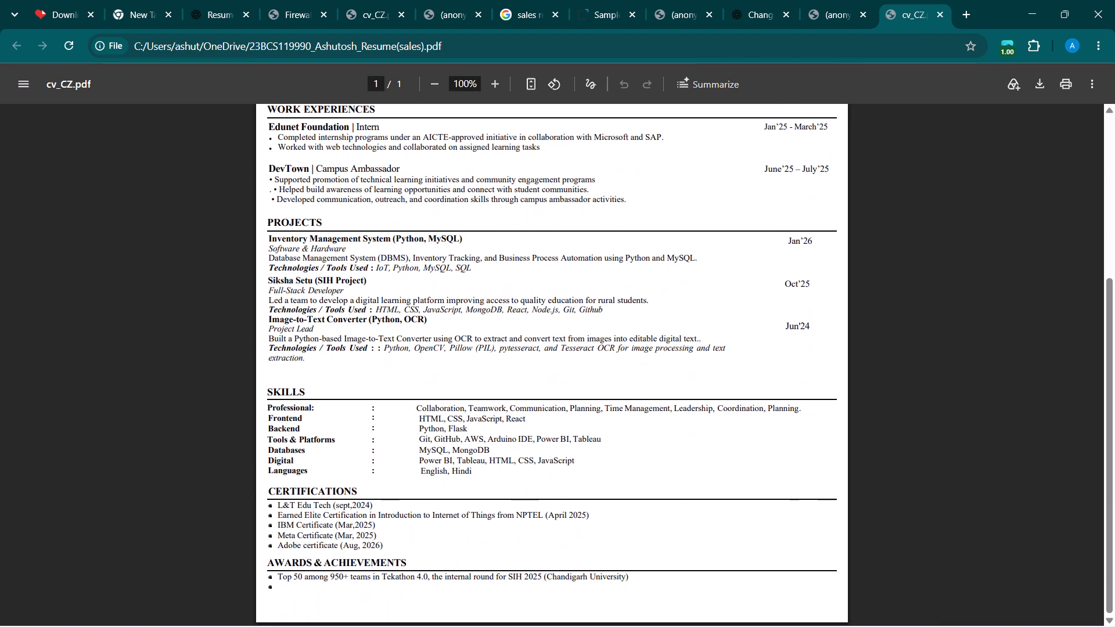
{"action": "scroll", "coordinate": [419, 391], "scroll_direction": "down", "scroll_amount": 1}
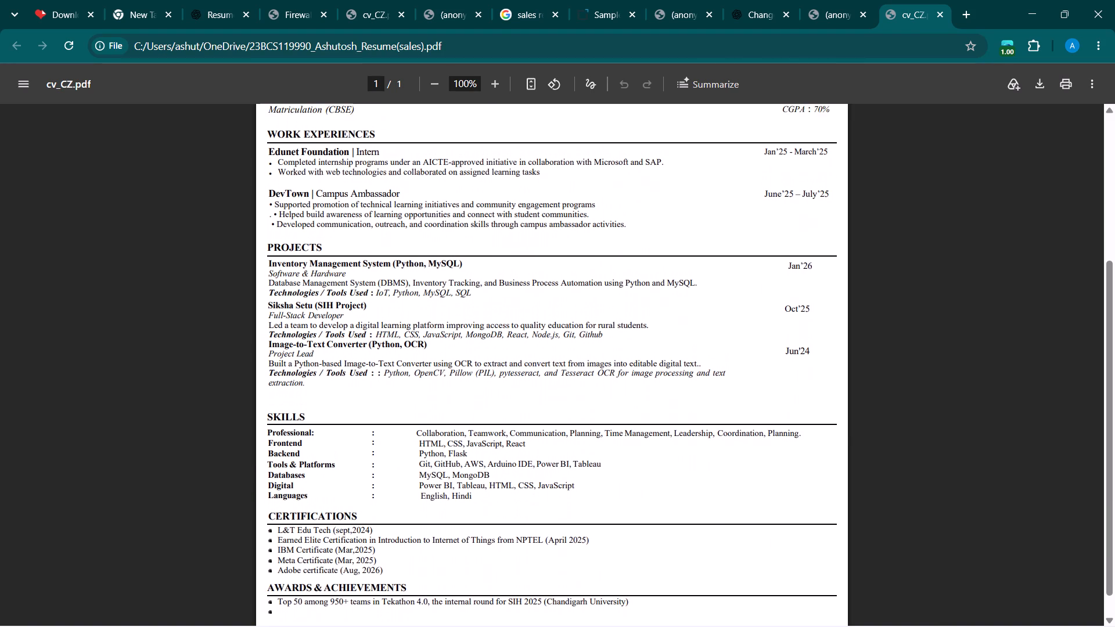
{"action": "scroll", "coordinate": [419, 391], "scroll_direction": "down", "scroll_amount": 2}
{"action": "scroll", "coordinate": [419, 391], "scroll_direction": "up", "scroll_amount": 4}
{"action": "scroll", "coordinate": [419, 391], "scroll_direction": "down", "scroll_amount": 5}
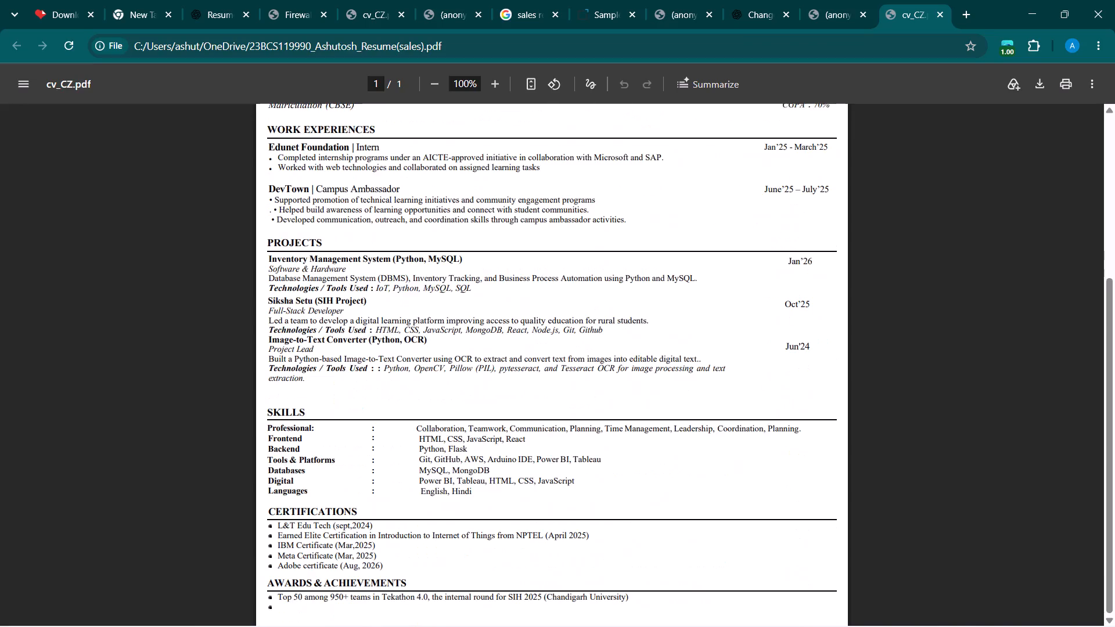
{"action": "scroll", "coordinate": [419, 391], "scroll_direction": "down", "scroll_amount": 1}
{"action": "scroll", "coordinate": [419, 391], "scroll_direction": "up", "scroll_amount": 3}
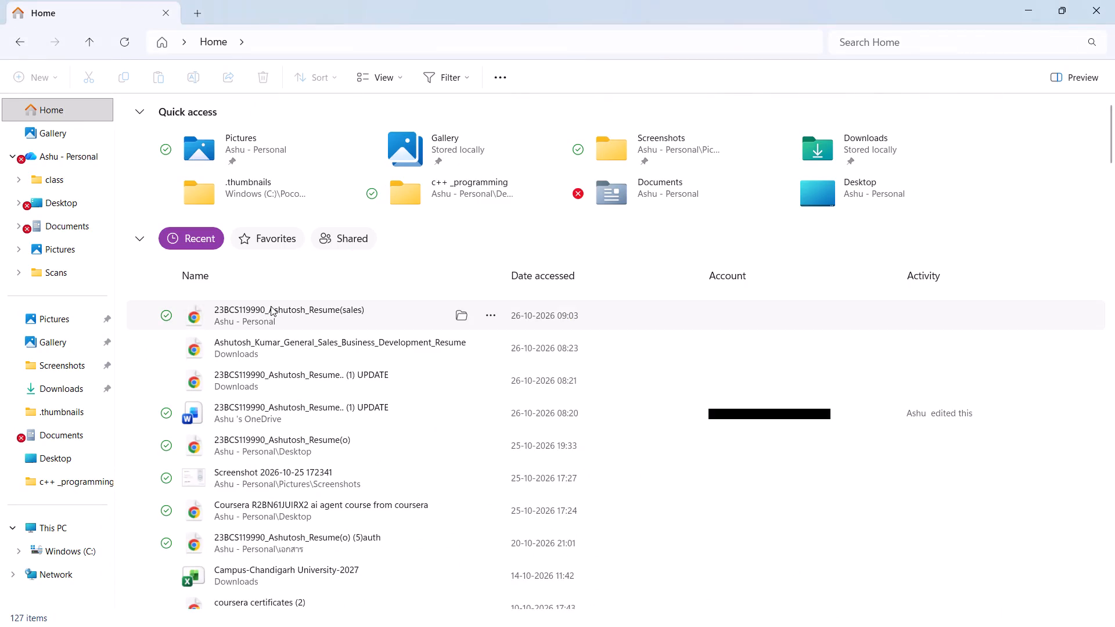
Open the available file actions for the Resume(sales) PDF in File Explorer's recent files.
{"action": "right_click", "coordinate": [271, 306]}
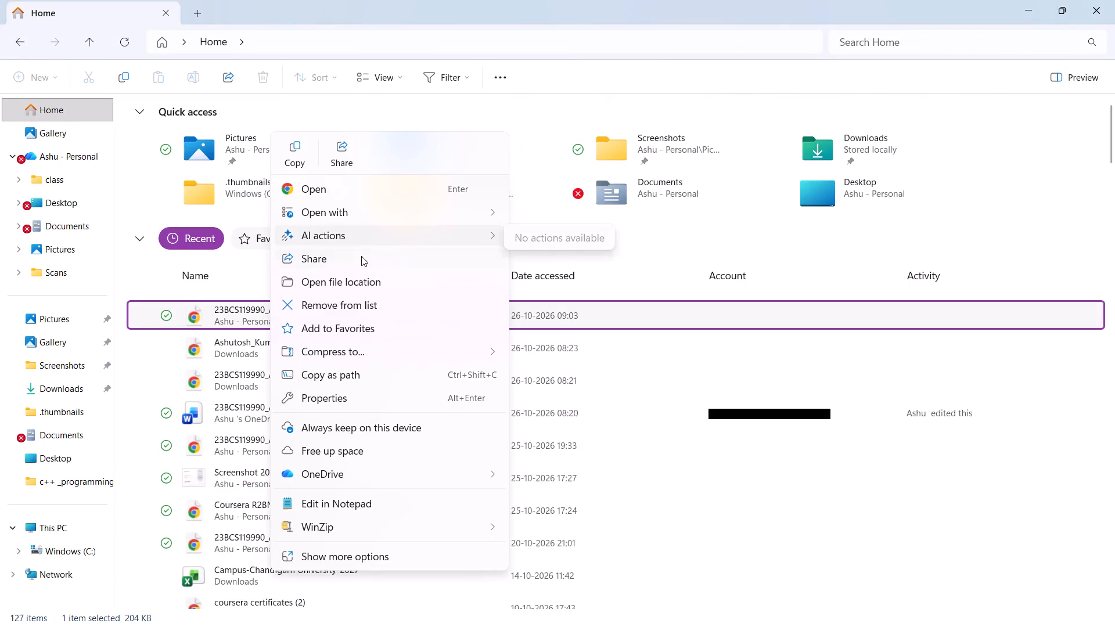
Open the link-sharing options for the Resume(sales) PDF from File Explorer's recent files, and go back to the desktop.
{"action": "left_click", "coordinate": [361, 257]}
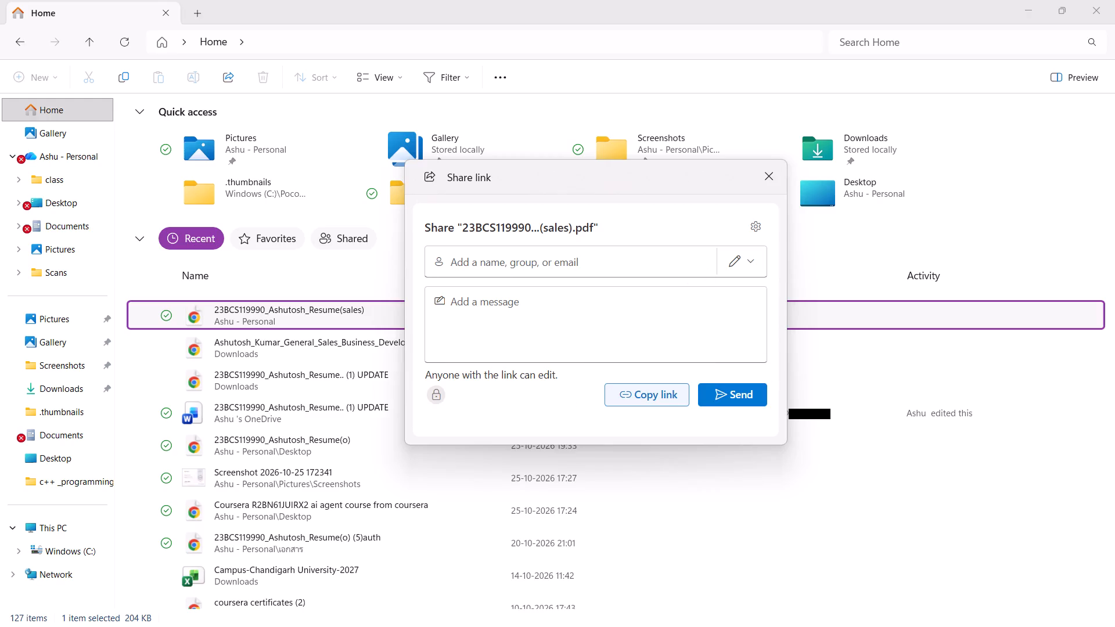
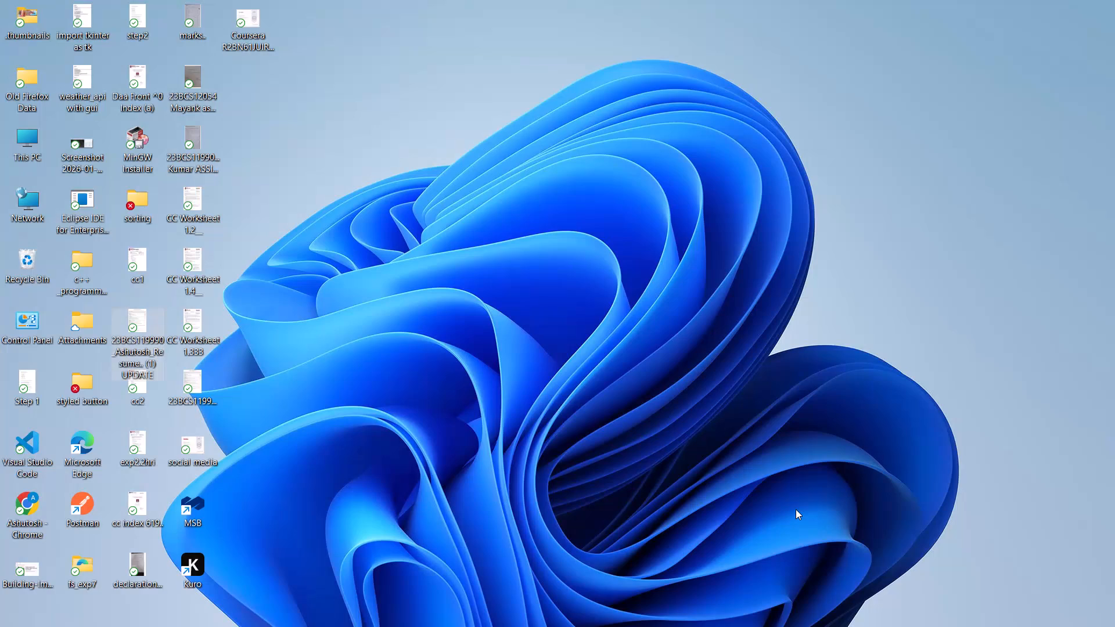
Open the Word resume document whose file name ends in "(1) UPDATE" from the desktop.
{"action": "double_click", "coordinate": [122, 354]}
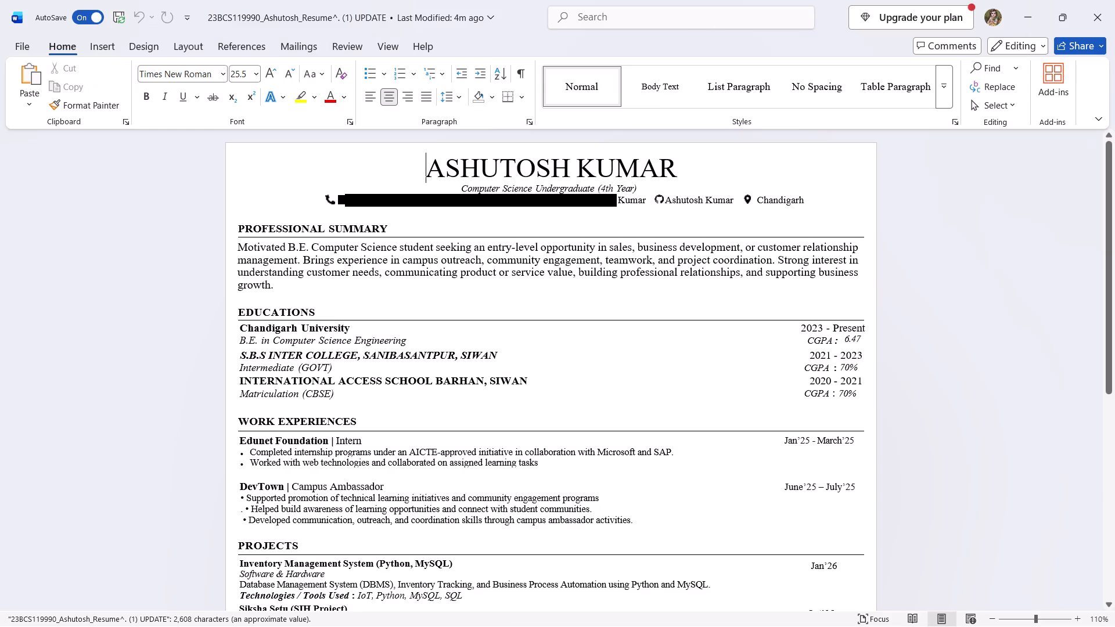
Review the updated resume in Word from the professional summary down to the awards and achievements section.
{"action": "scroll", "coordinate": [122, 354], "scroll_direction": "down", "scroll_amount": 1}
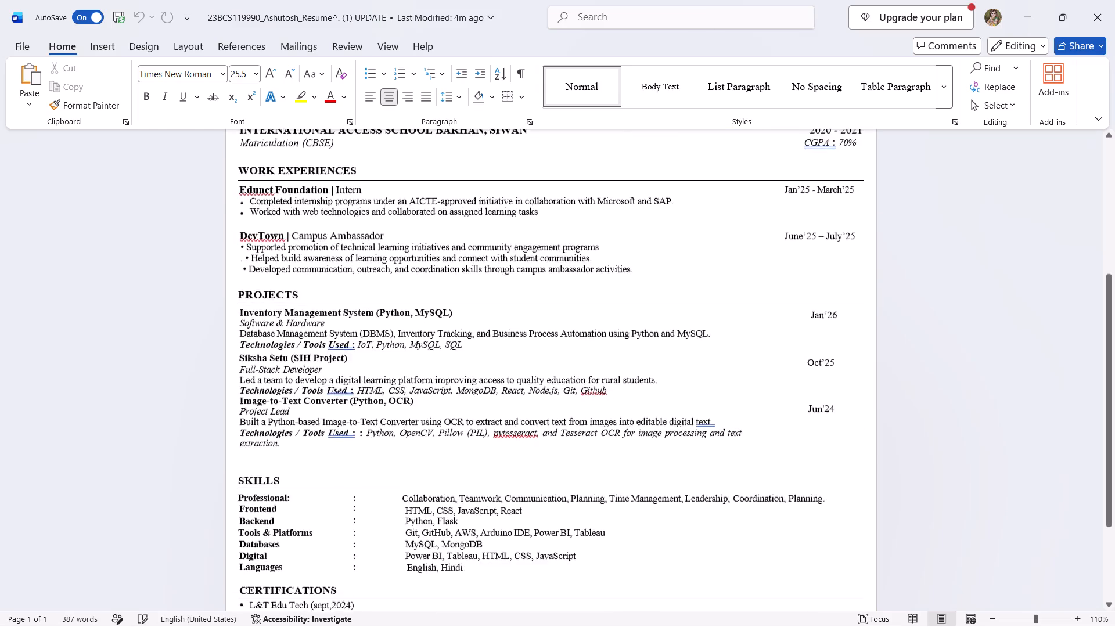
{"action": "scroll", "coordinate": [122, 354], "scroll_direction": "down", "scroll_amount": 1}
{"action": "scroll", "coordinate": [122, 354], "scroll_direction": "up", "scroll_amount": 1}
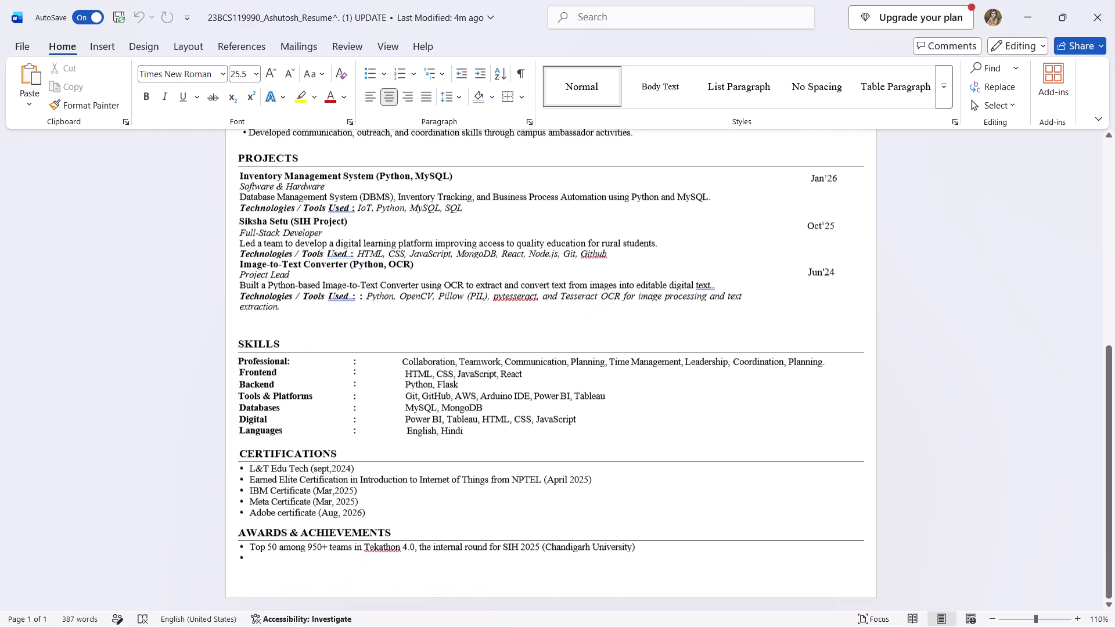
{"action": "scroll", "coordinate": [122, 354], "scroll_direction": "up", "scroll_amount": 4}
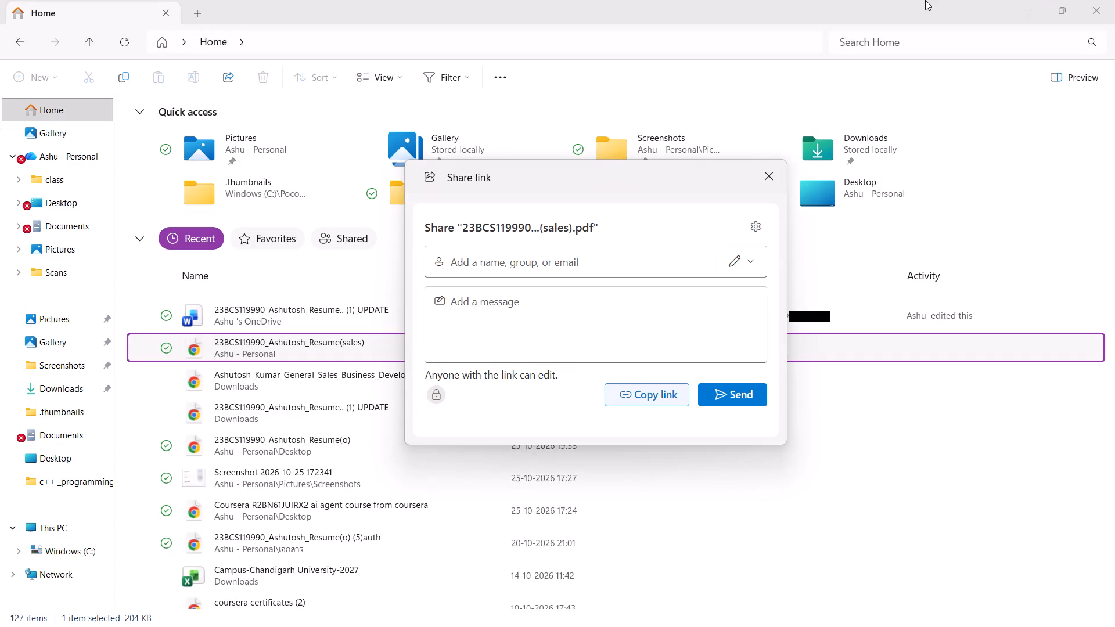
Switch to File Explorer and dismiss the link-sharing dialog for the Resume(sales) PDF without sending it.
{"action": "left_click", "coordinate": [925, 0]}
{"action": "left_click", "coordinate": [771, 182]}
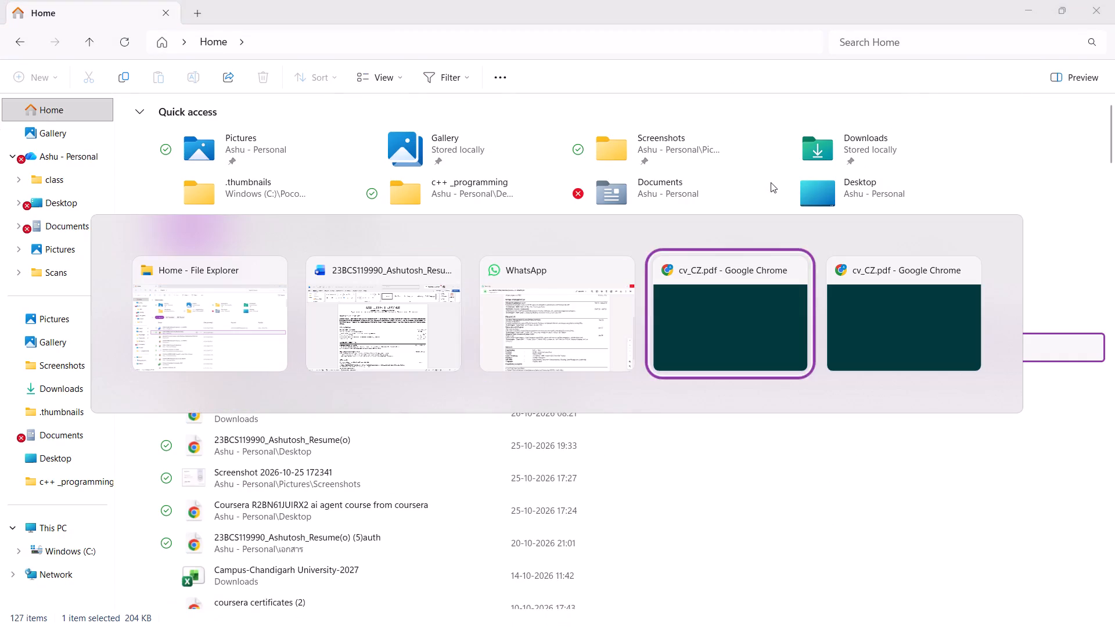
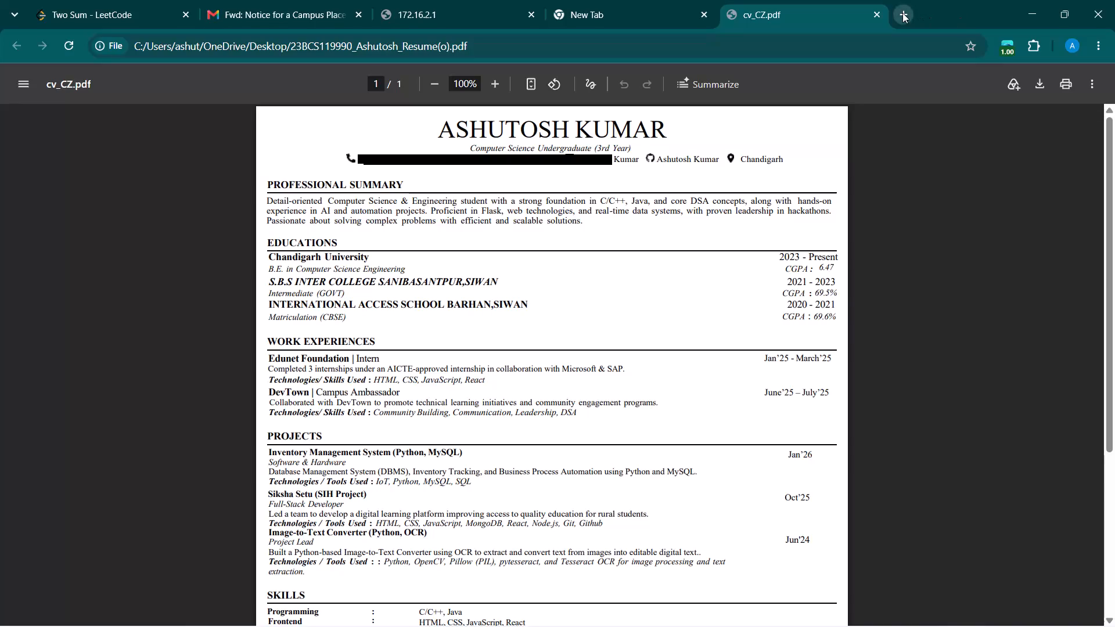
Search the web for pdf to word in a new browser tab and open iLovePDF's PDF to Word converter.
{"action": "left_click", "coordinate": [902, 13]}
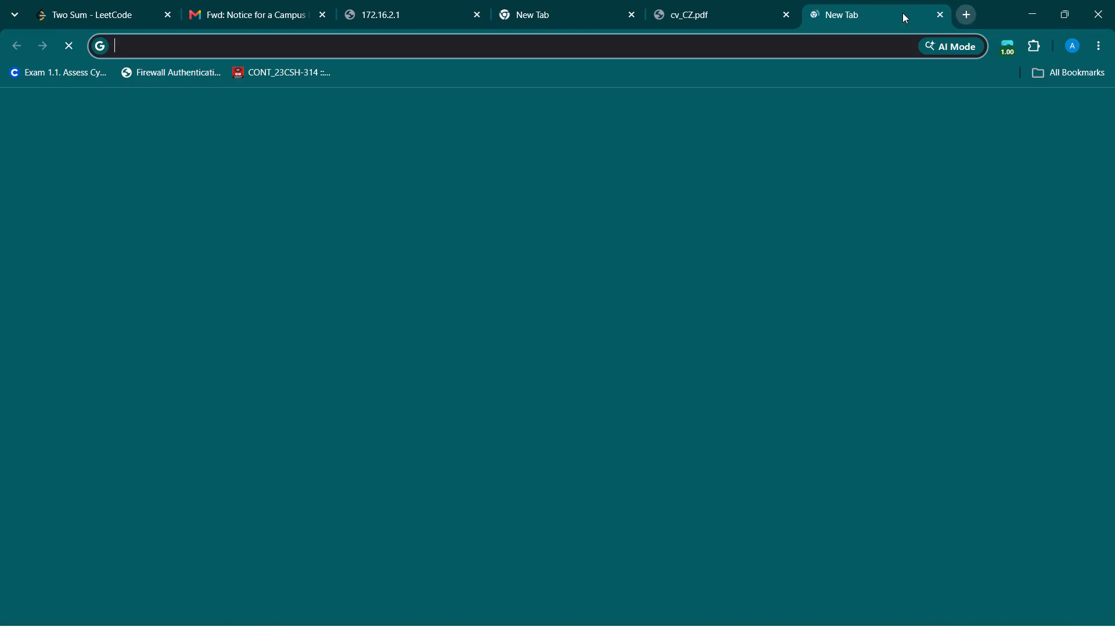
{"action": "type", "text": "pdf t"}
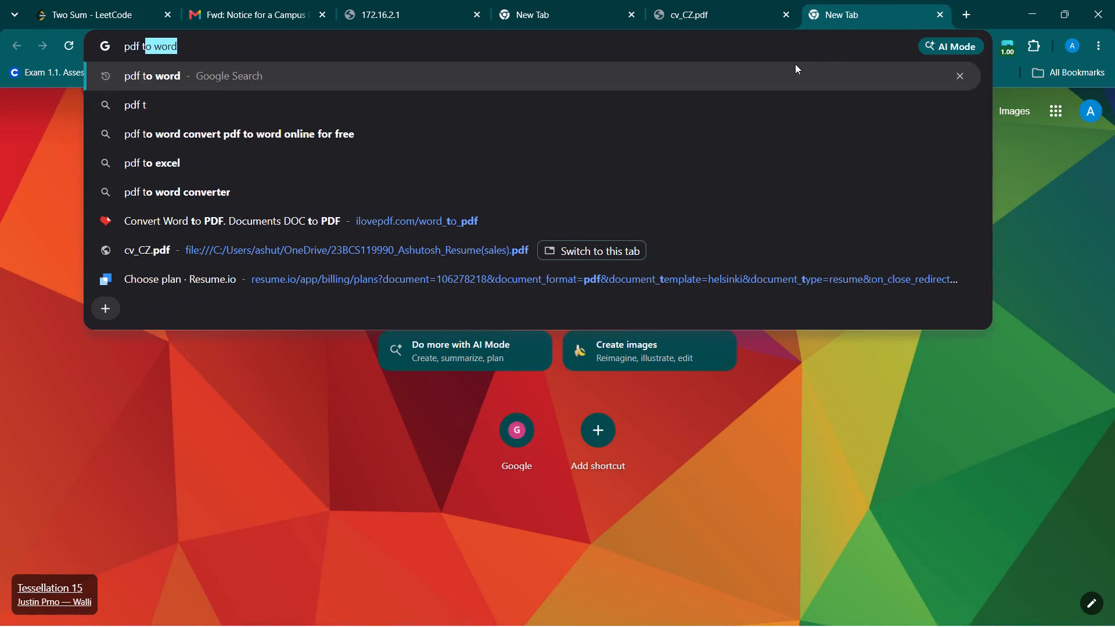
{"action": "left_click", "coordinate": [782, 51]}
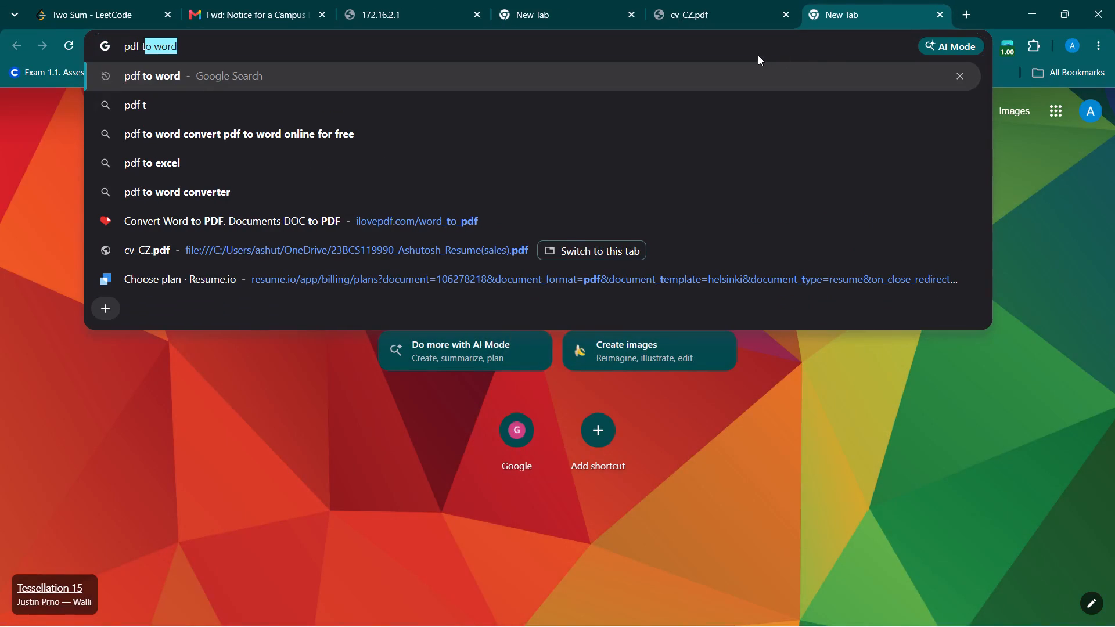
{"action": "left_click", "coordinate": [758, 55]}
{"action": "left_click", "coordinate": [578, 66]}
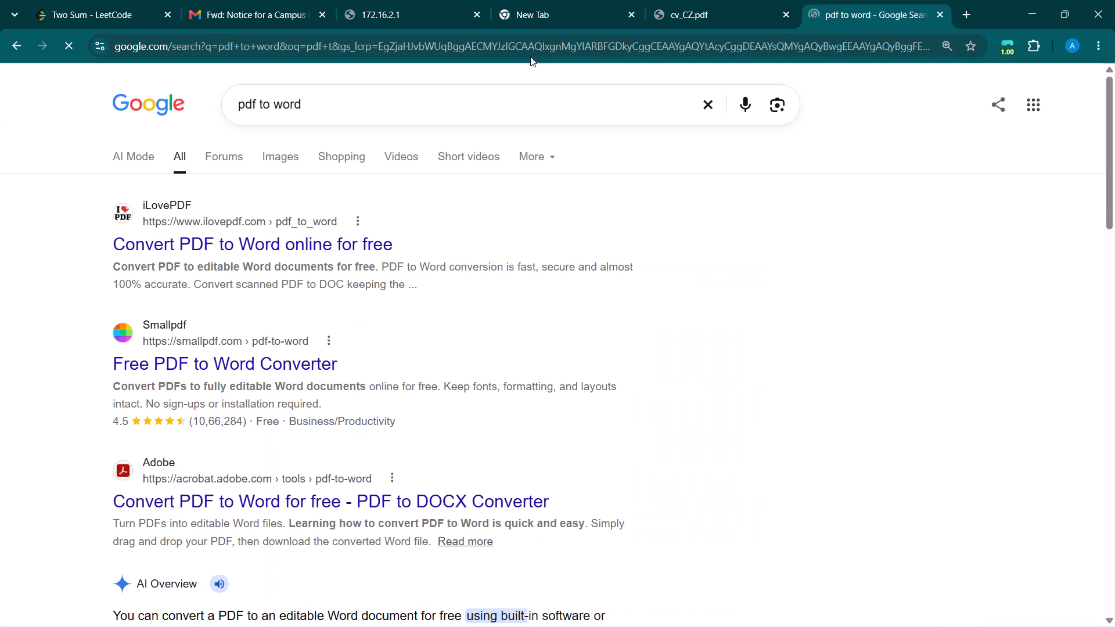
{"action": "left_click", "coordinate": [379, 253]}
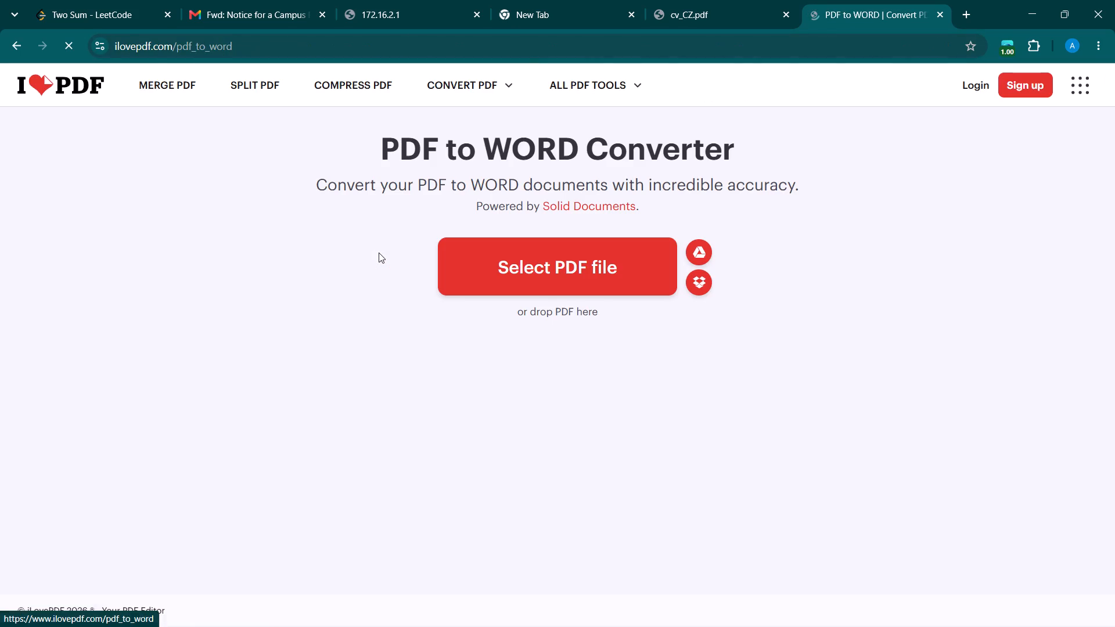
Select the recent Resume.. (1) UPDATE PDF as the file for the PDF to Word converter.
{"action": "left_click", "coordinate": [598, 297]}
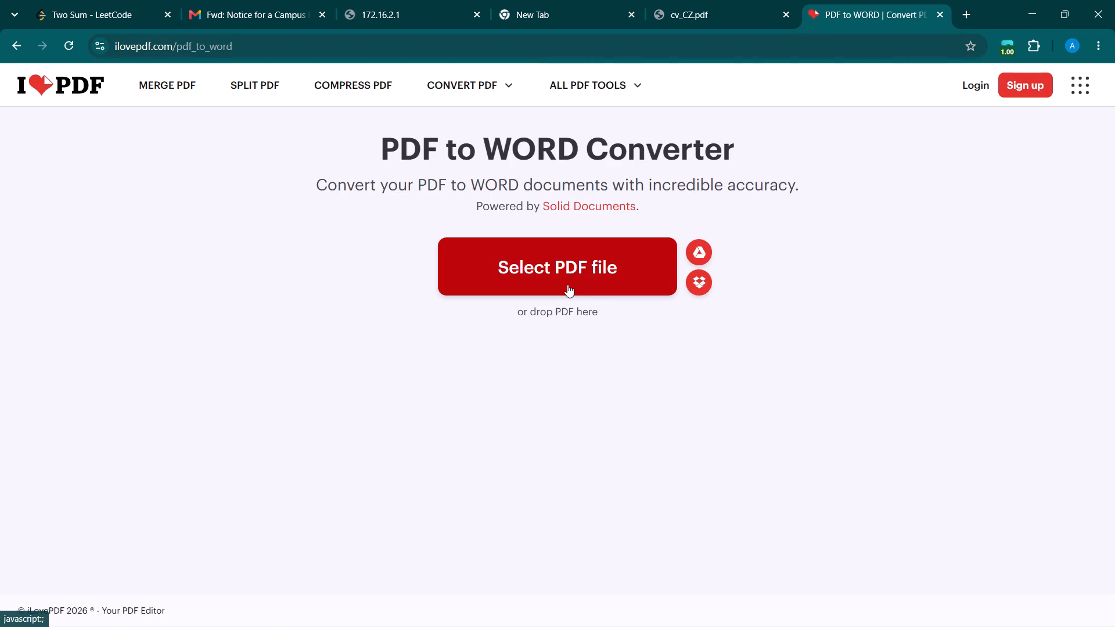
{"action": "left_click", "coordinate": [567, 284]}
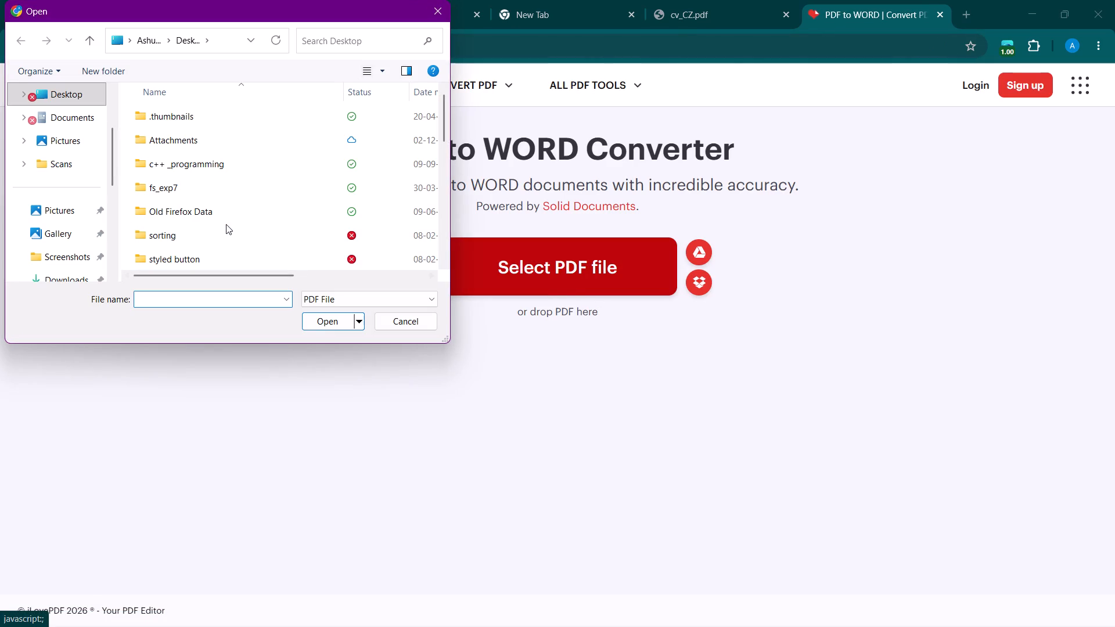
{"action": "scroll", "coordinate": [45, 180], "scroll_direction": "up", "scroll_amount": 5}
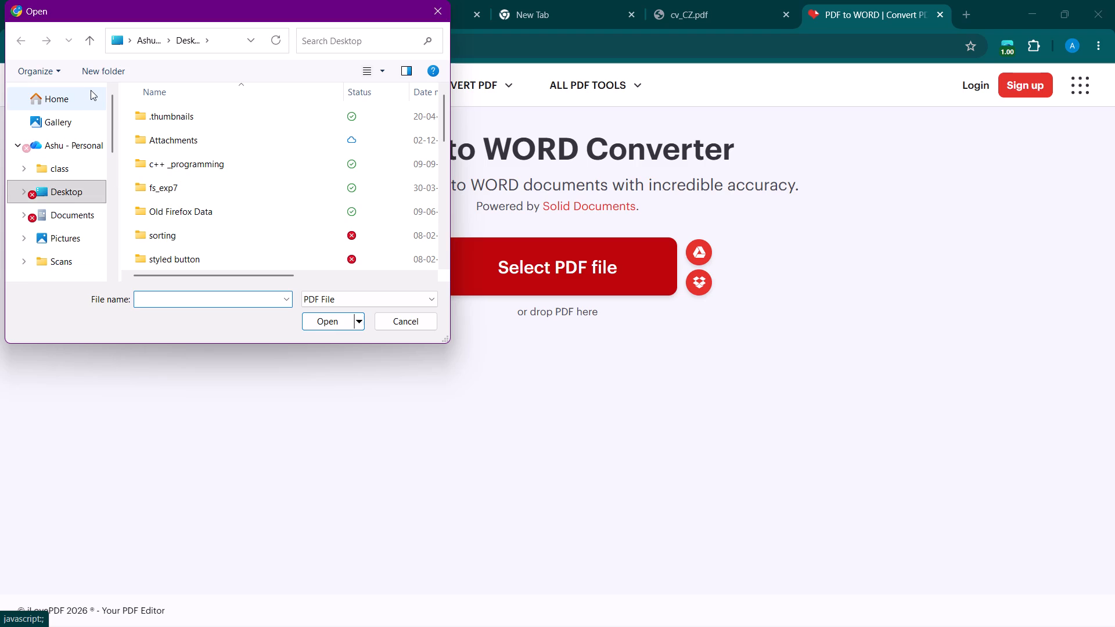
{"action": "left_click", "coordinate": [91, 90]}
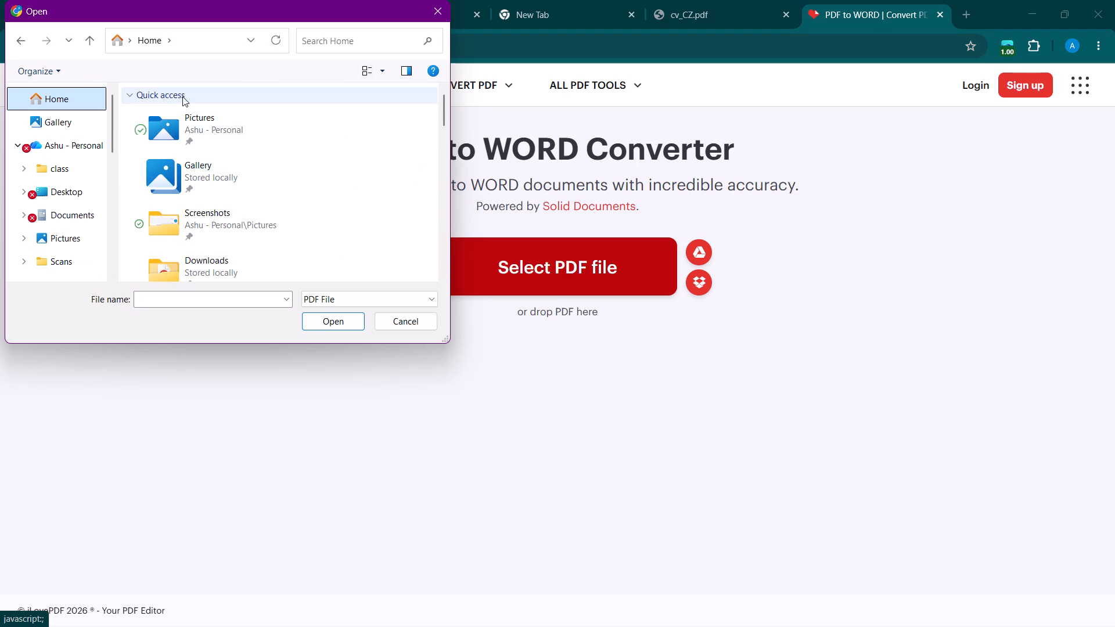
{"action": "scroll", "coordinate": [182, 96], "scroll_direction": "down", "scroll_amount": 2}
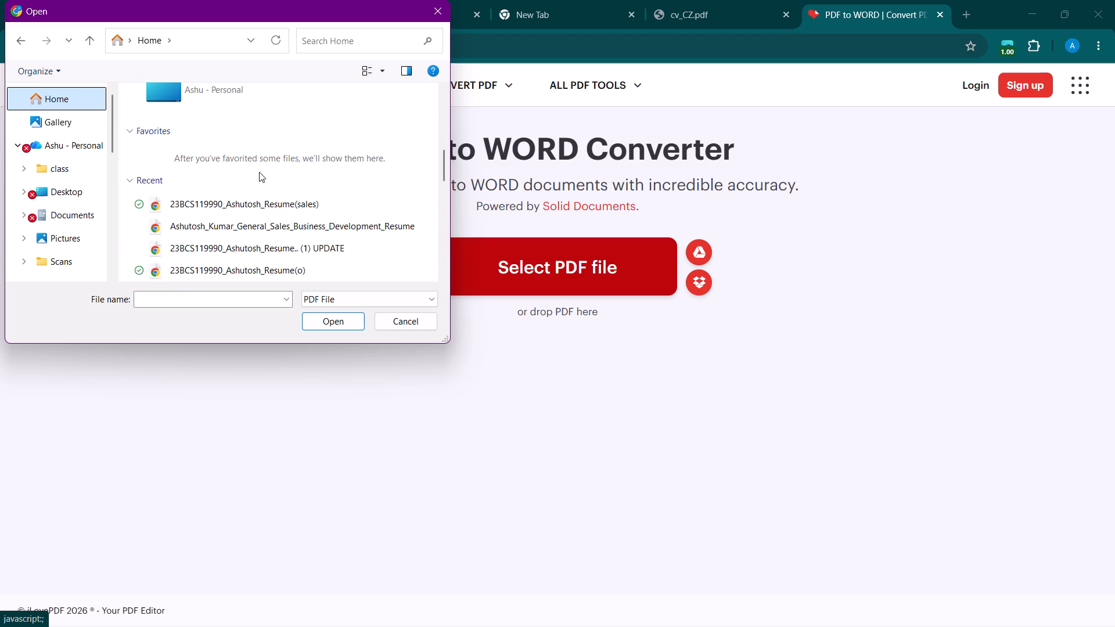
{"action": "left_click", "coordinate": [289, 243]}
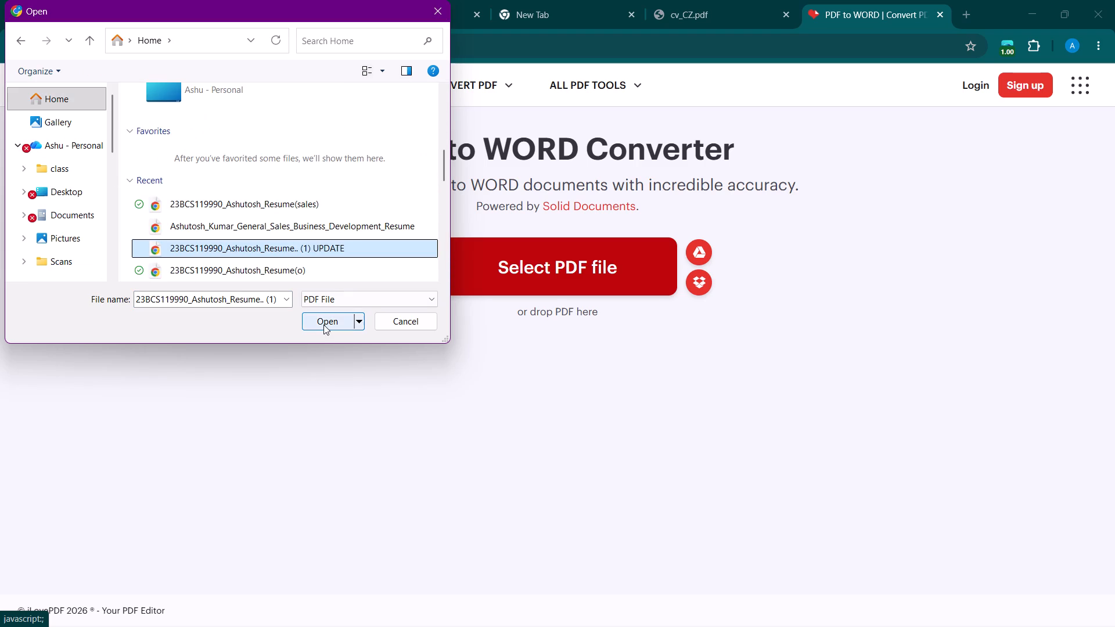
{"action": "left_click", "coordinate": [323, 325]}
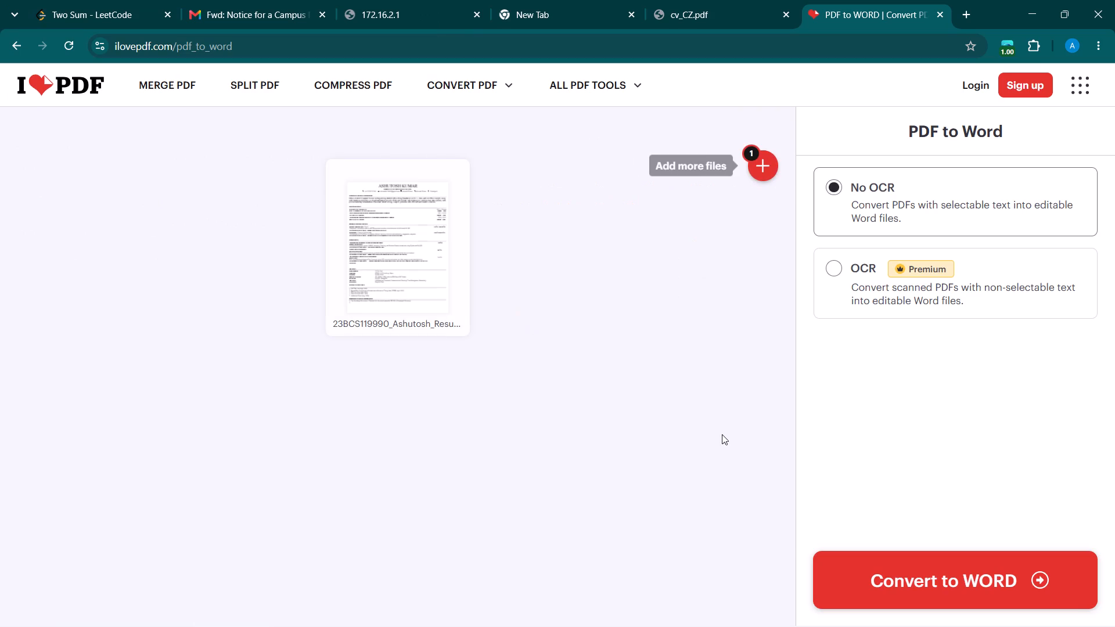
Convert the PDF to Word without OCR, download the resulting DOCX and open it in Word.
{"action": "left_click", "coordinate": [905, 579]}
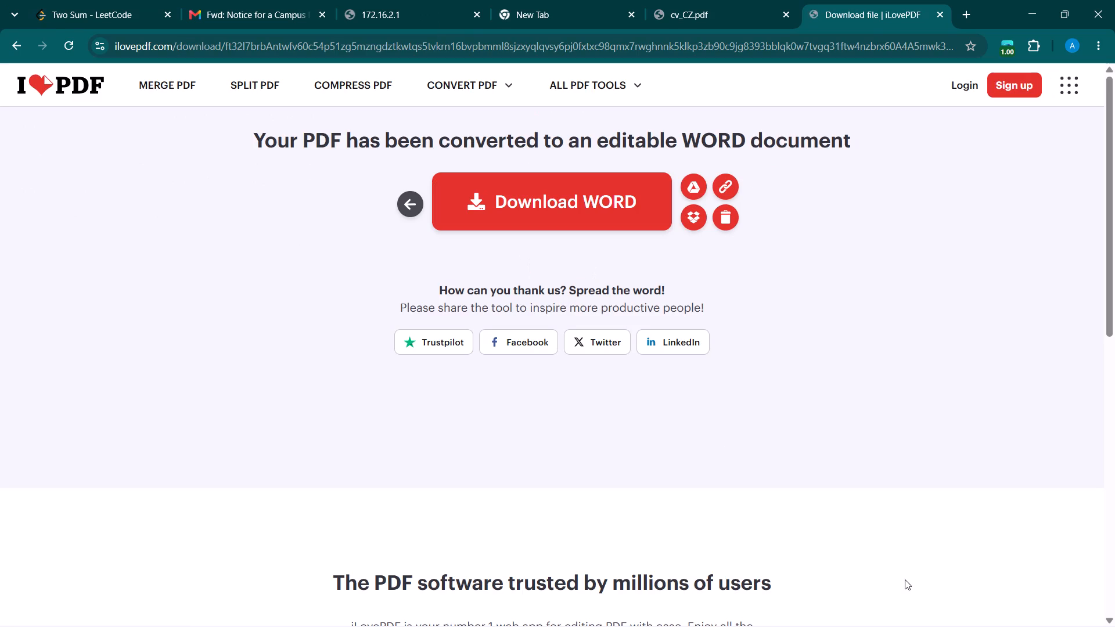
{"action": "left_click", "coordinate": [686, 369]}
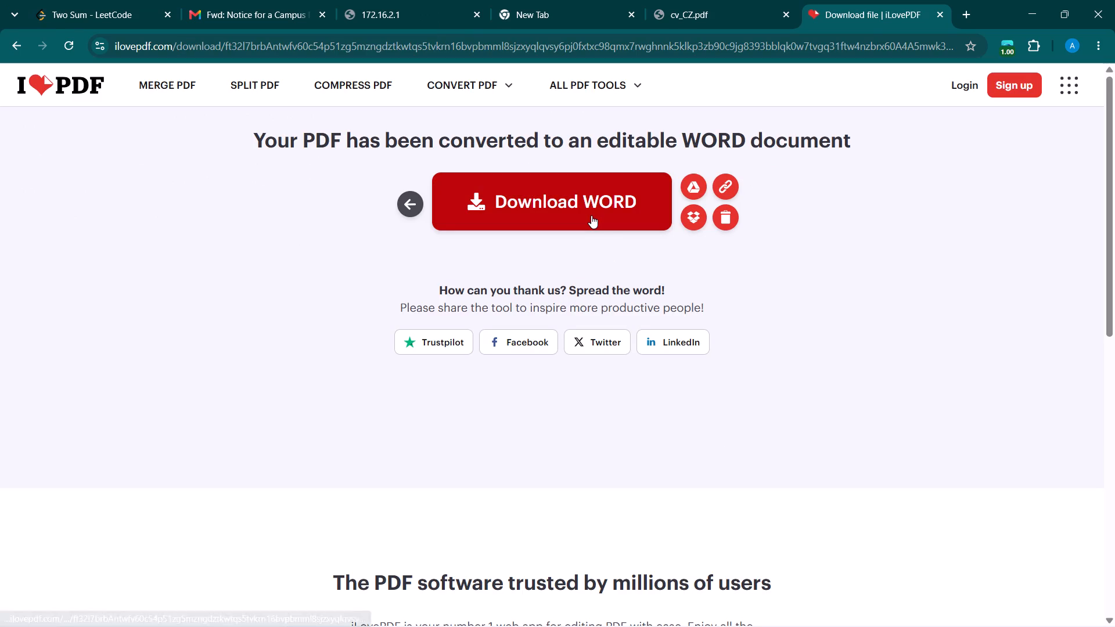
{"action": "left_click", "coordinate": [591, 215]}
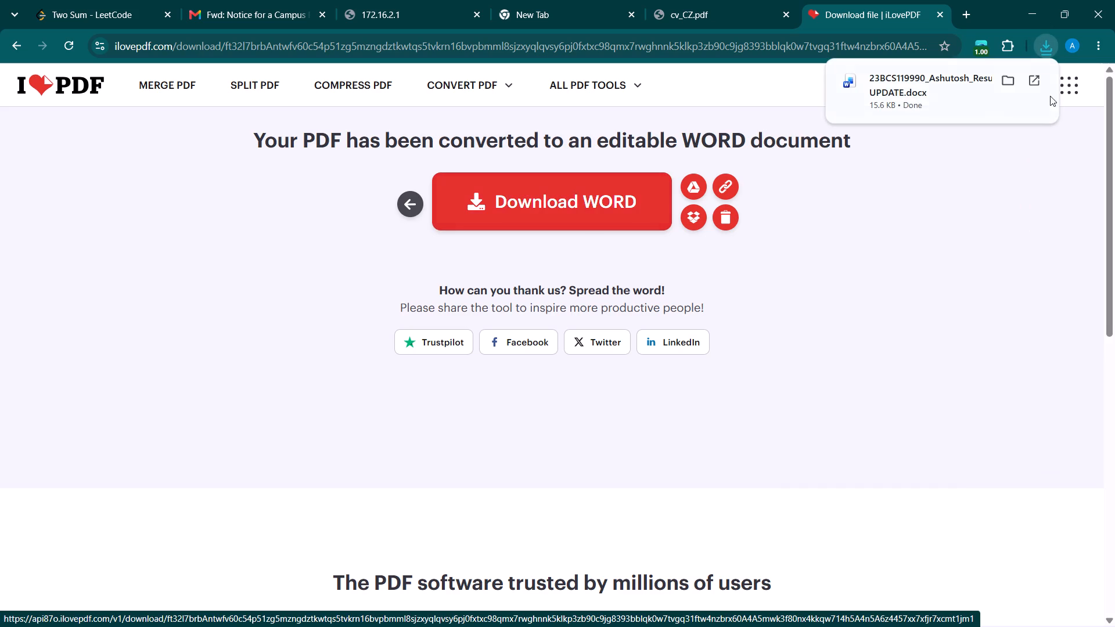
{"action": "left_click", "coordinate": [948, 80]}
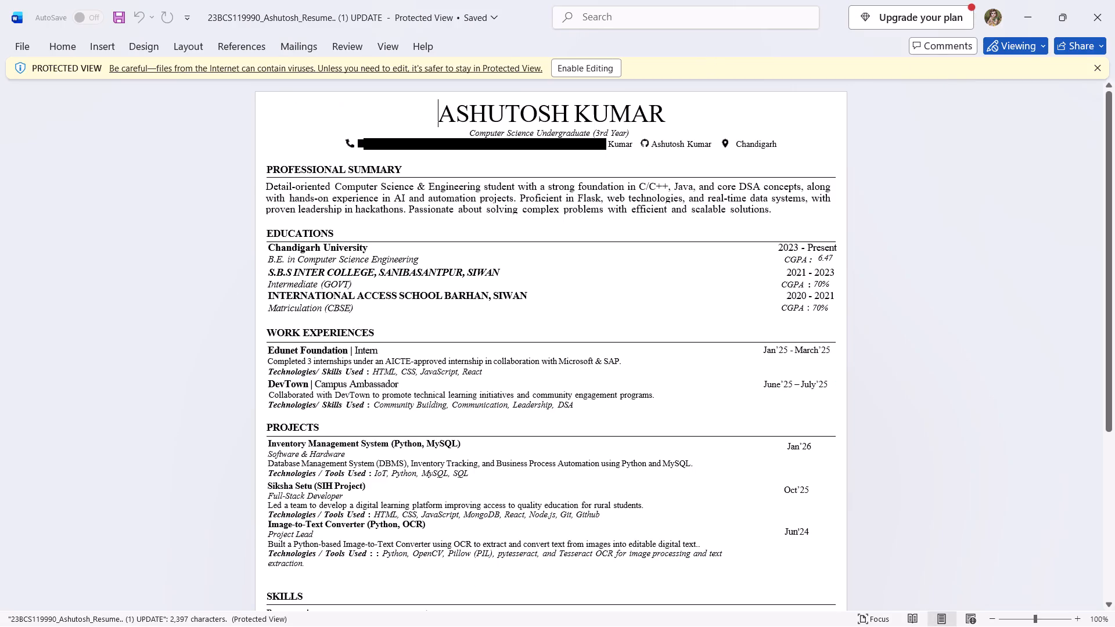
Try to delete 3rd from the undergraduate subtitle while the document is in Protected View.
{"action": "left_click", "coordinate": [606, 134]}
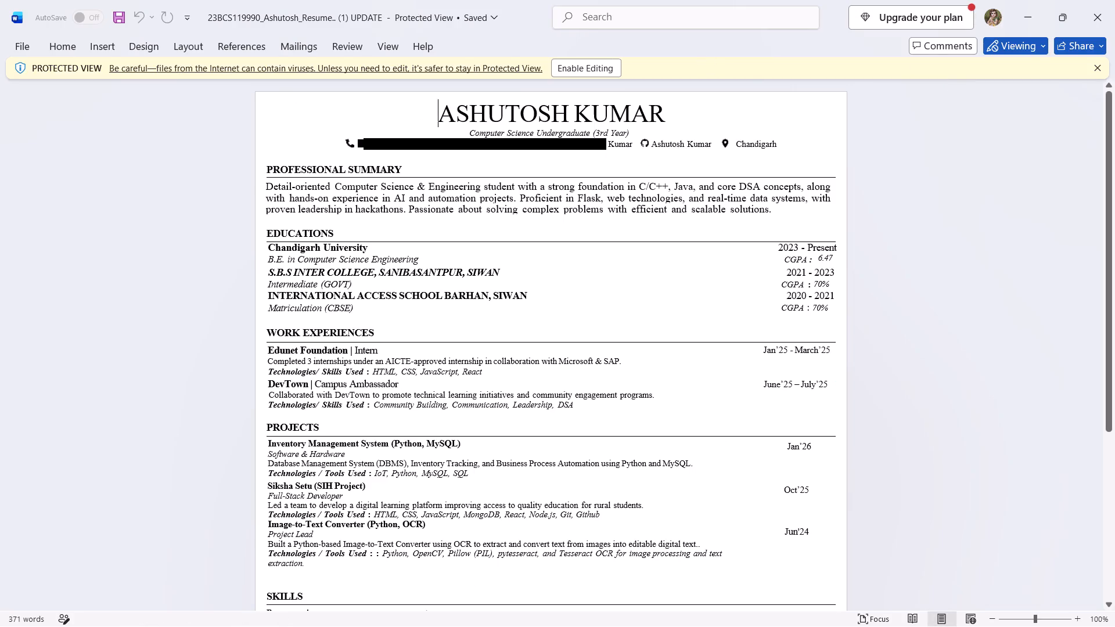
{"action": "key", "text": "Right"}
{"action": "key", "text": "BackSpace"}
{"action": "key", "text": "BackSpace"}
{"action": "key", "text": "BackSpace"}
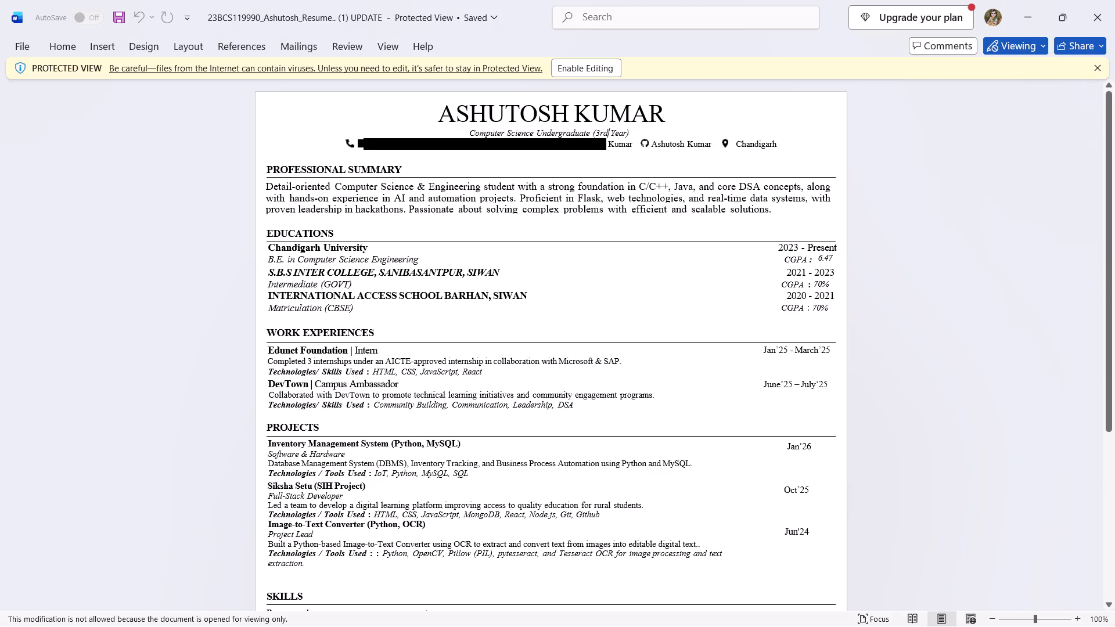
Enable editing of the resume and change the year in the Computer Science Undergraduate subtitle to 4th.
{"action": "left_click", "coordinate": [598, 71]}
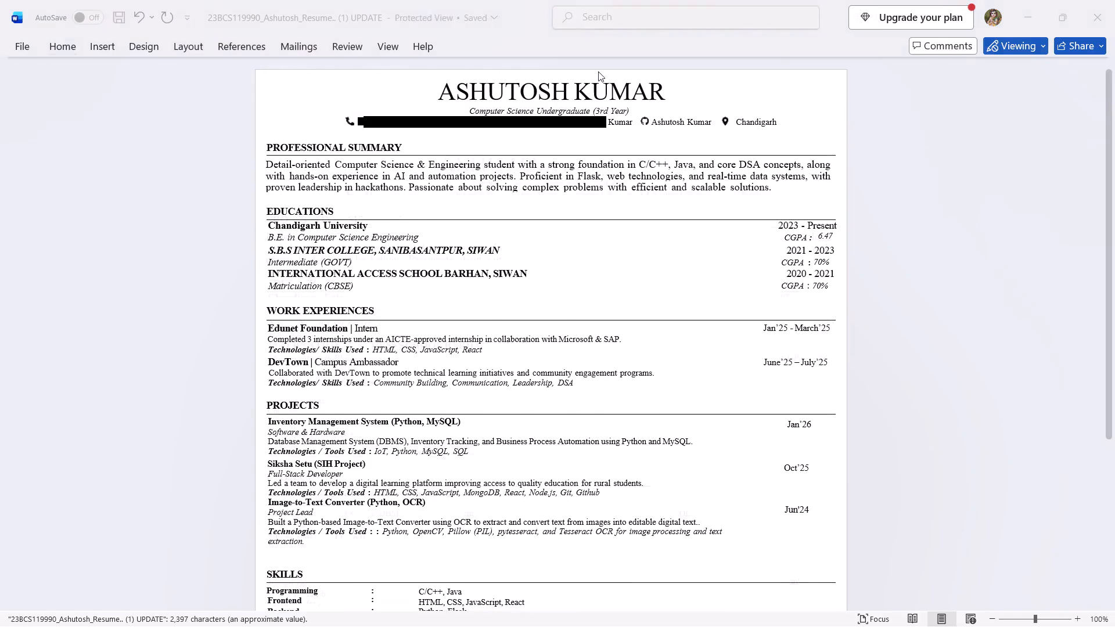
{"action": "left_click", "coordinate": [626, 175]}
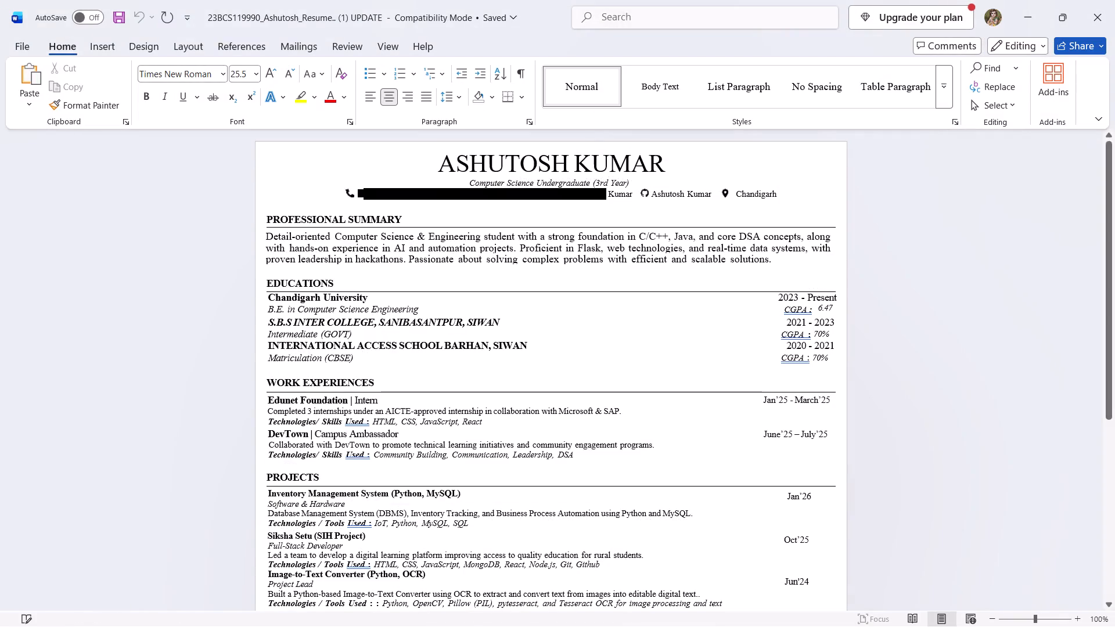
{"action": "left_click", "coordinate": [610, 183]}
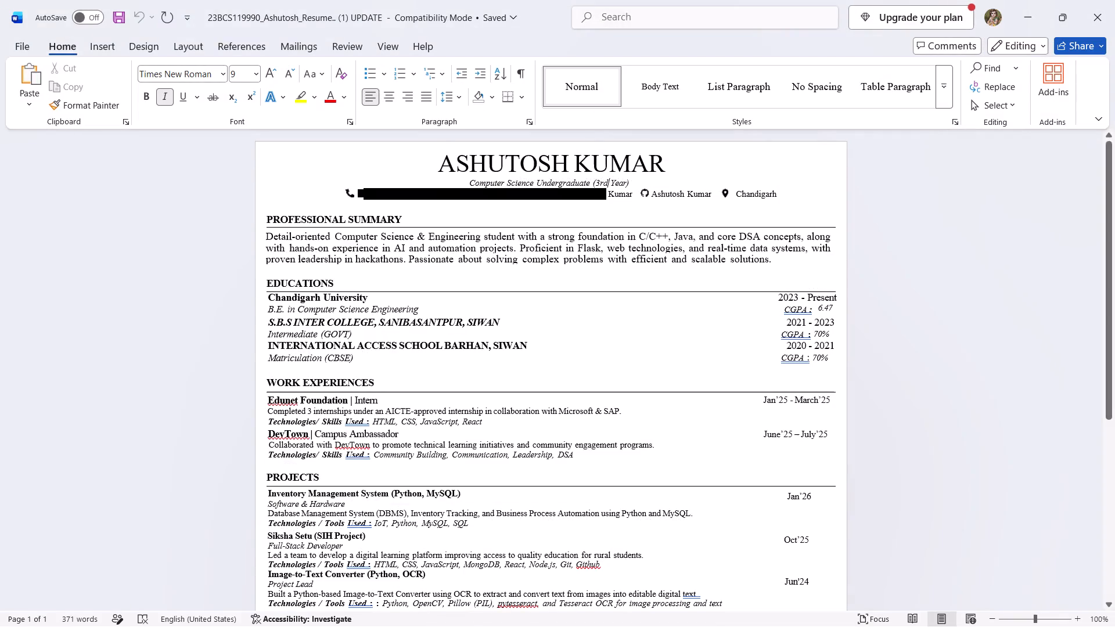
{"action": "key", "text": "BackSpace"}
{"action": "key", "text": "BackSpace"}
{"action": "key", "text": "BackSpace"}
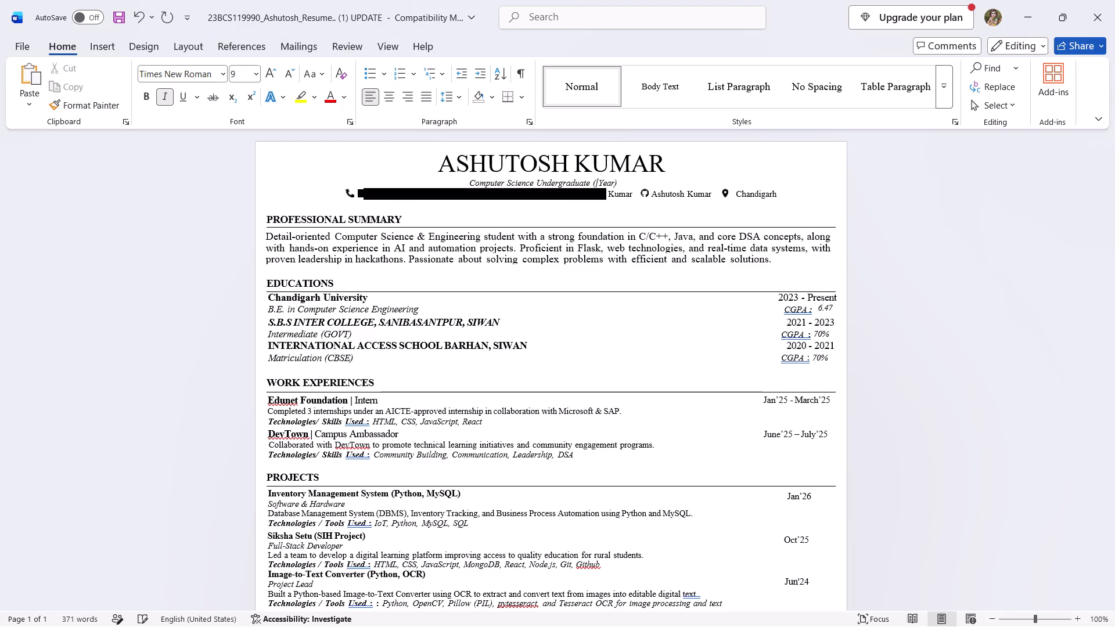
{"action": "type", "text": "4th"}
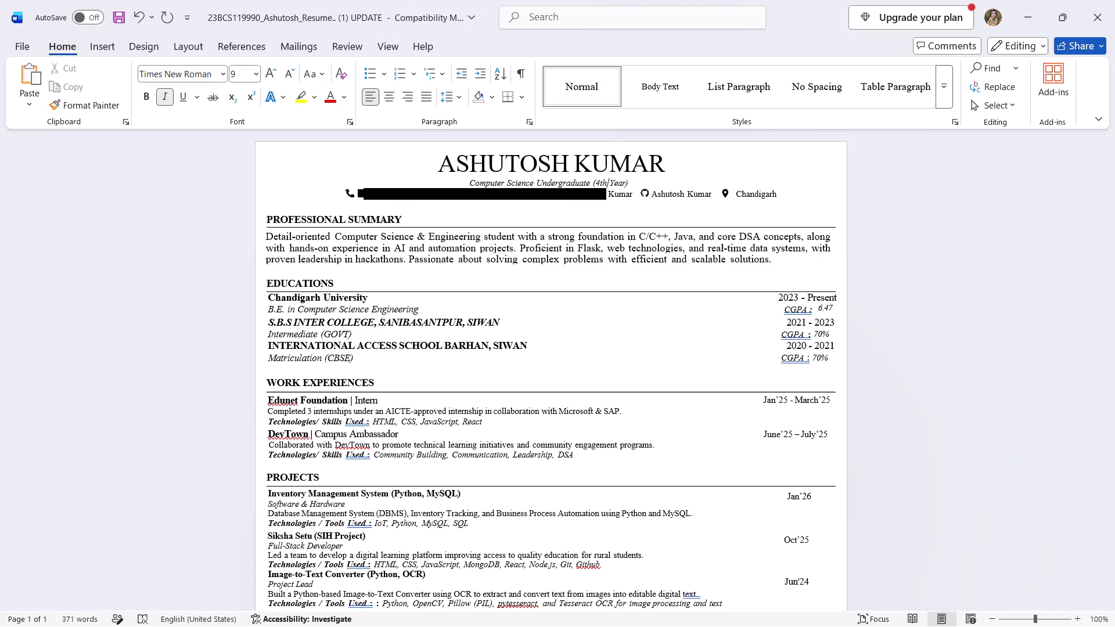
Delete the stray empty bullet at the end of the Awards & Achievements section.
{"action": "scroll", "coordinate": [638, 291], "scroll_direction": "down", "scroll_amount": 1}
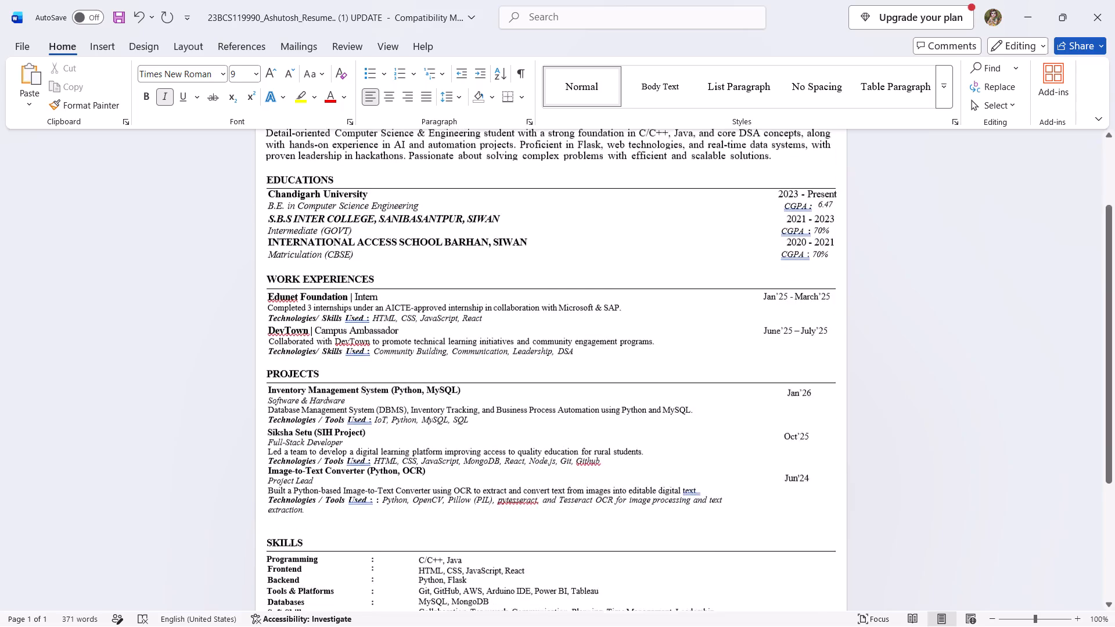
{"action": "scroll", "coordinate": [638, 291], "scroll_direction": "down", "scroll_amount": 2}
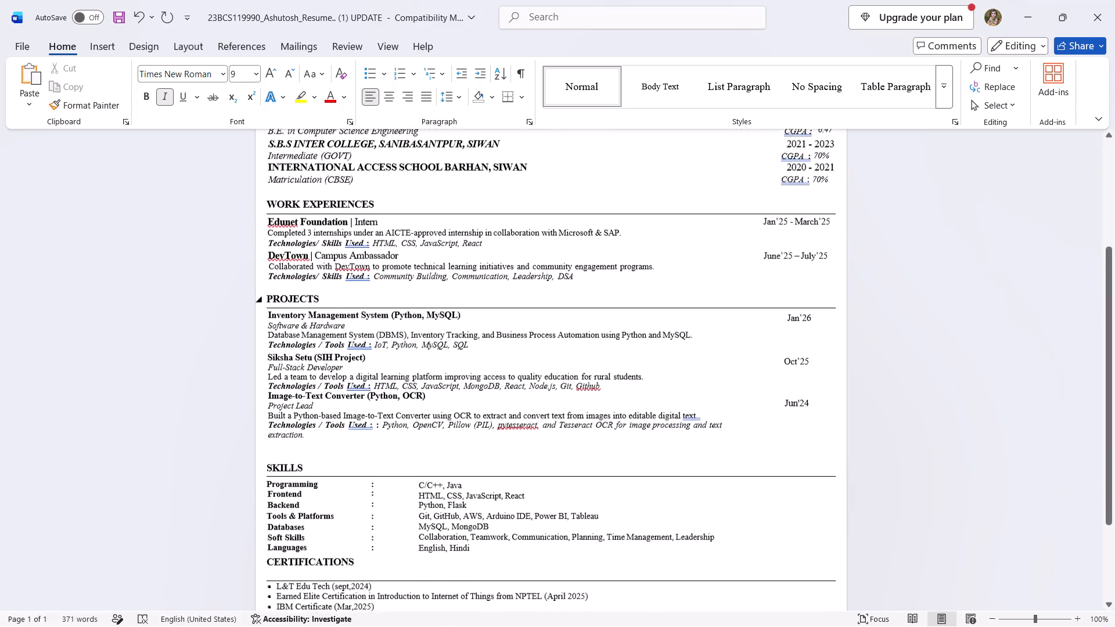
{"action": "scroll", "coordinate": [638, 291], "scroll_direction": "down", "scroll_amount": 2}
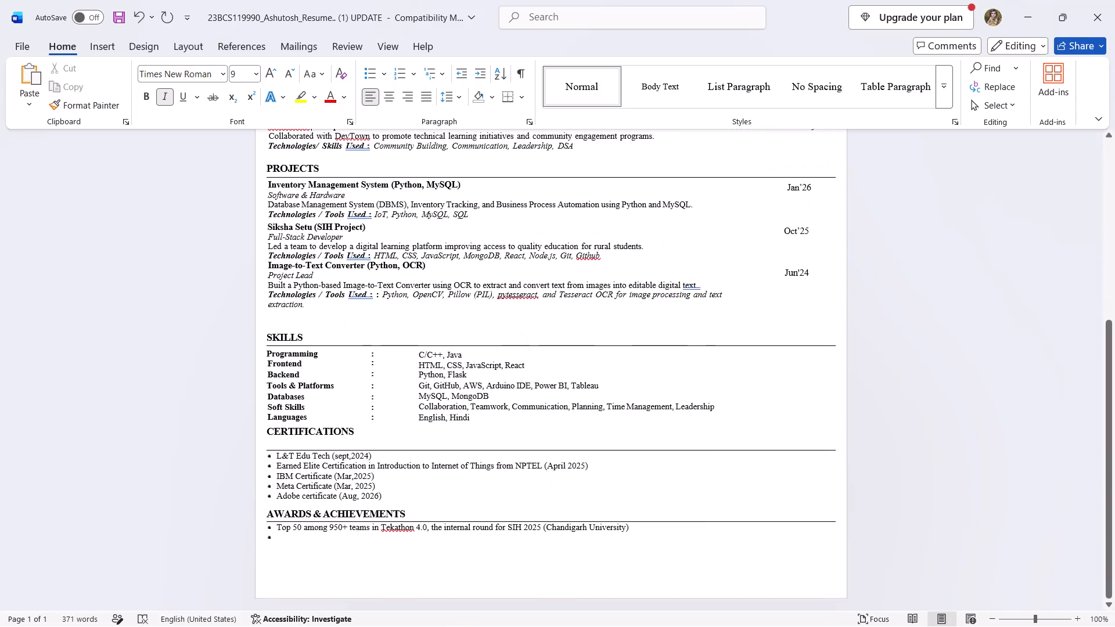
{"action": "scroll", "coordinate": [638, 291], "scroll_direction": "down", "scroll_amount": 1}
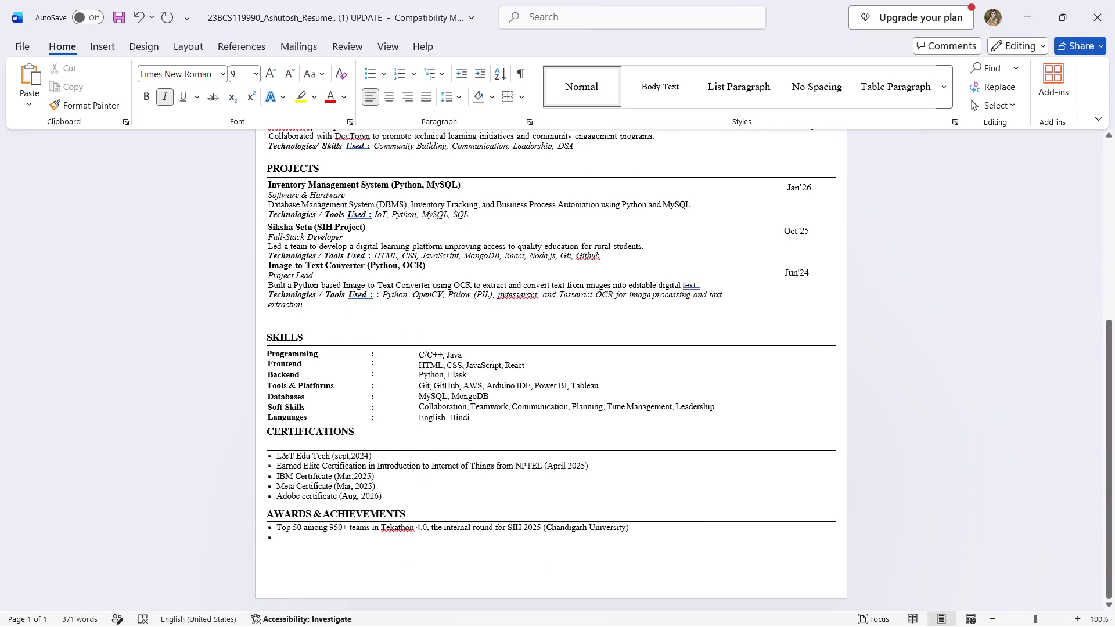
{"action": "left_click", "coordinate": [271, 540]}
{"action": "left_click", "coordinate": [269, 536]}
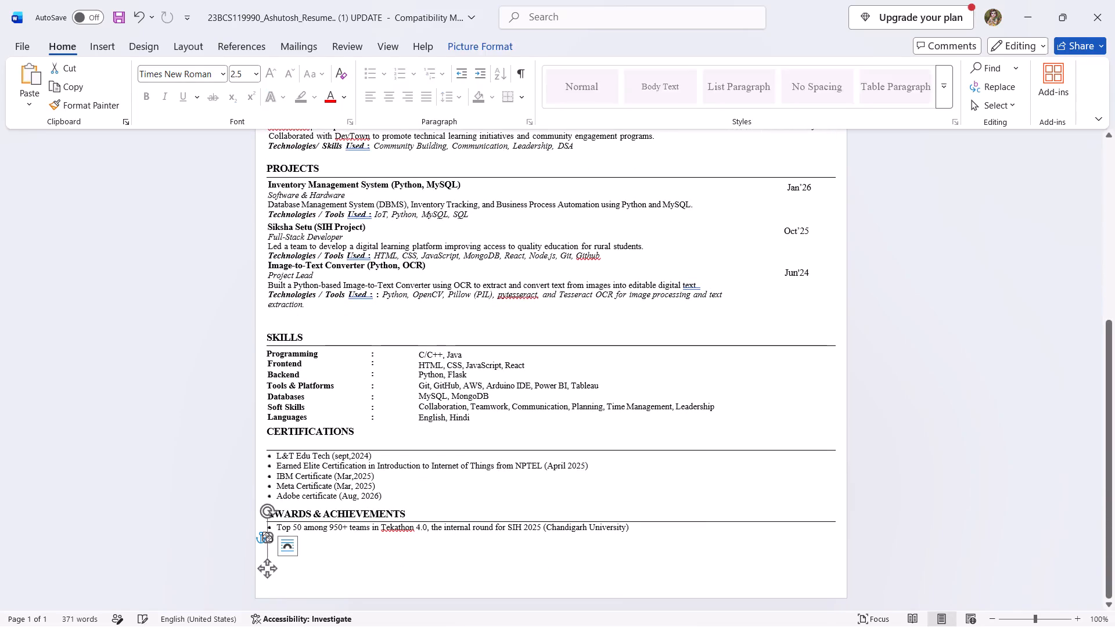
{"action": "key", "text": "BackSpace"}
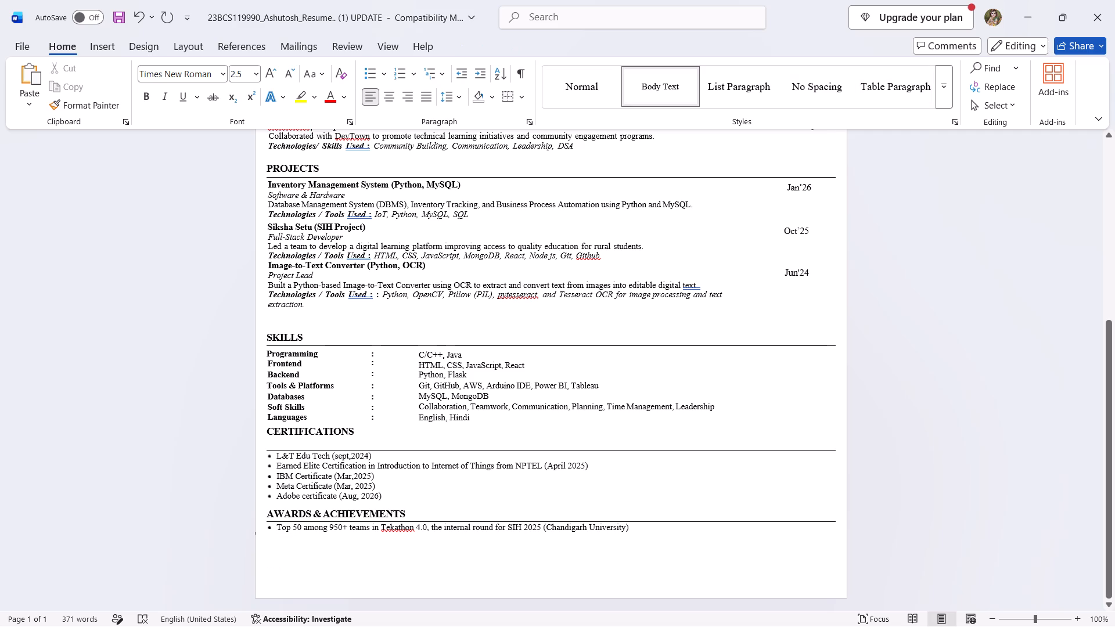
Enter CERIFICATIONS, preceded by a few spaces, on the blank line beneath the existing Certifications heading.
{"action": "scroll", "coordinate": [315, 575], "scroll_direction": "up", "scroll_amount": 3}
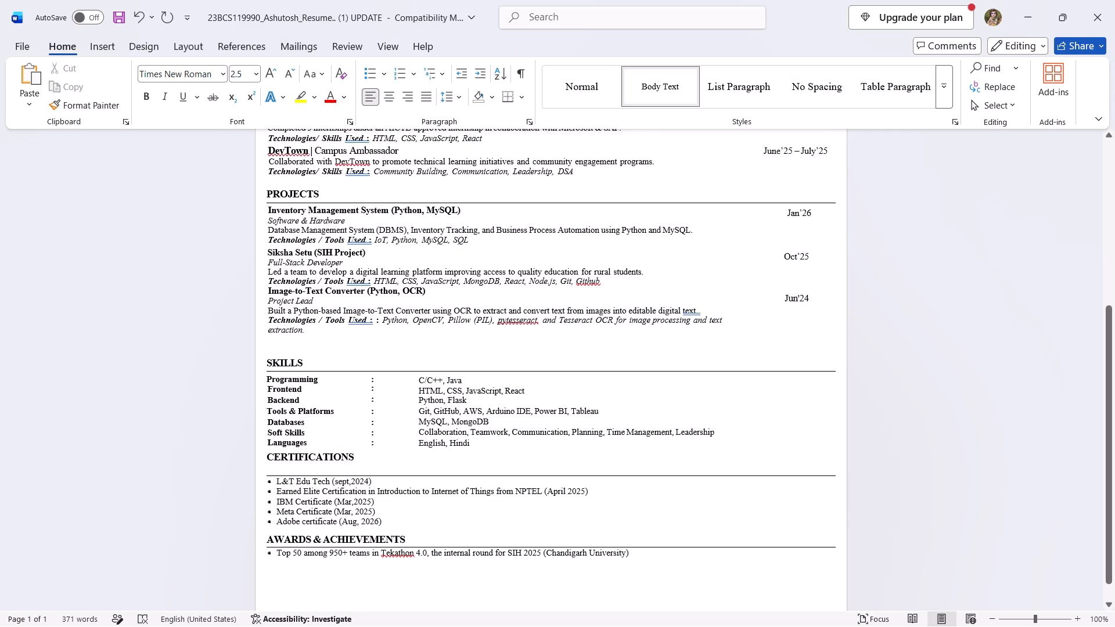
{"action": "scroll", "coordinate": [315, 575], "scroll_direction": "up", "scroll_amount": 2}
{"action": "left_click", "coordinate": [273, 469]}
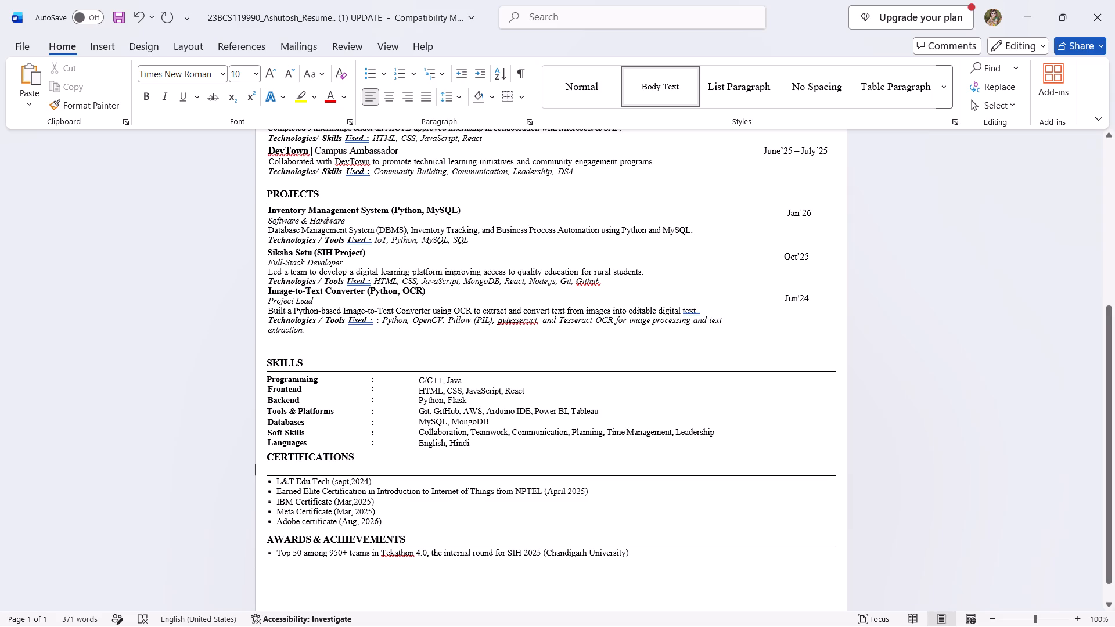
{"action": "key", "text": "space"}
{"action": "key", "text": "space"}
{"action": "key", "text": "space"}
{"action": "key", "text": "space"}
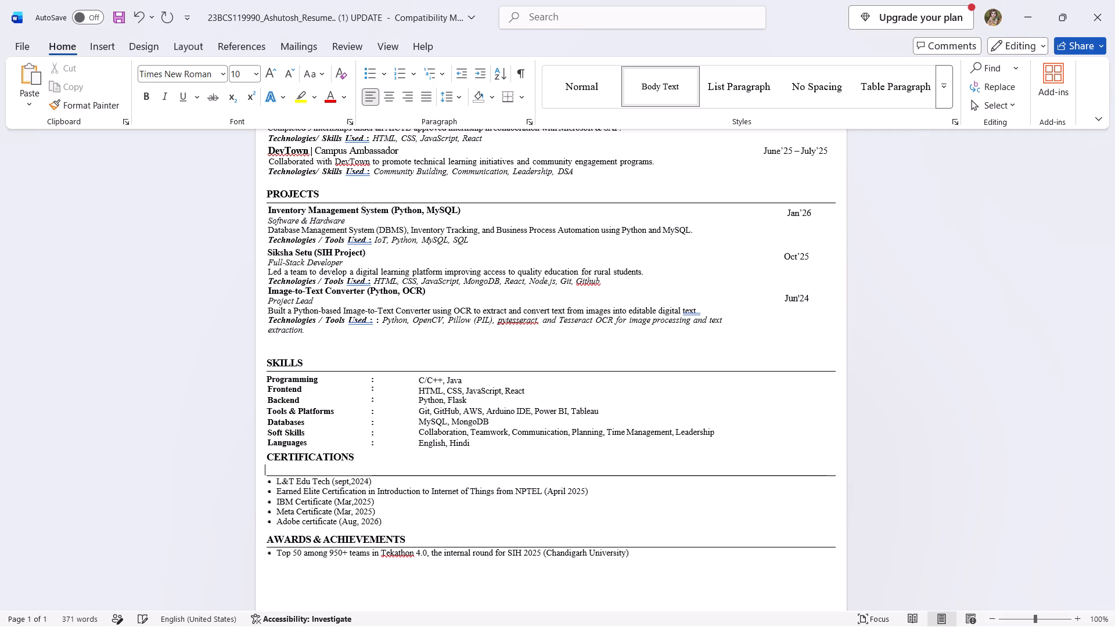
{"action": "key", "text": "space"}
{"action": "key", "text": "space"}
{"action": "key", "text": "BackSpace"}
{"action": "type", "text": "CERIFICATIO"}
{"action": "type", "text": "NS"}
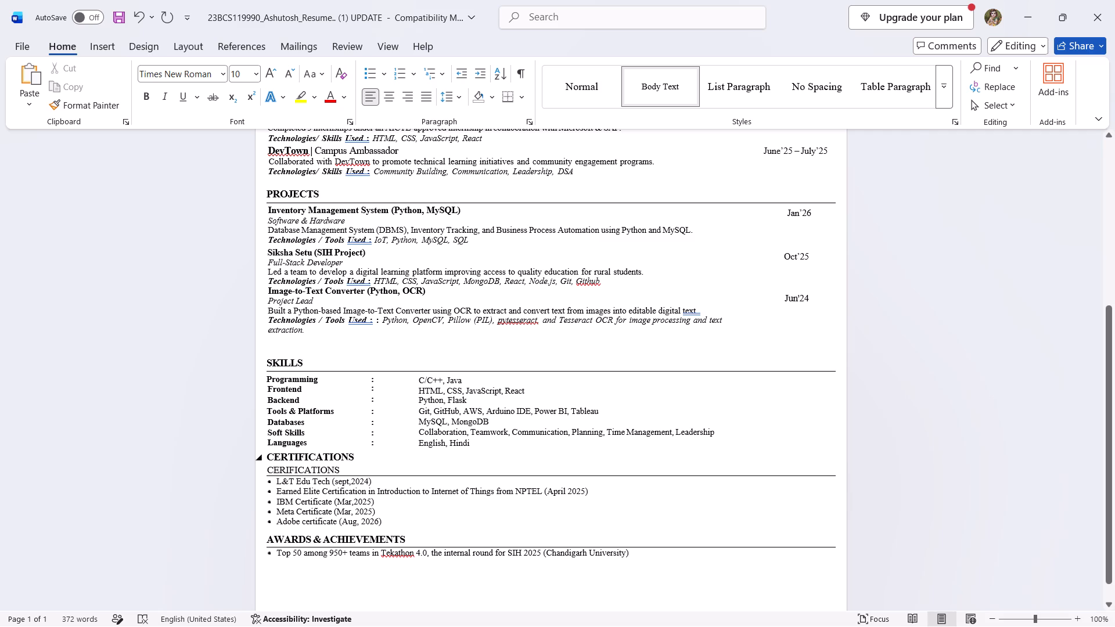
Select the newly entered CERIFICATIONS text beneath the Certifications heading.
{"action": "left_click_drag", "start_coordinate": [336, 469], "coordinate": [269, 466]}
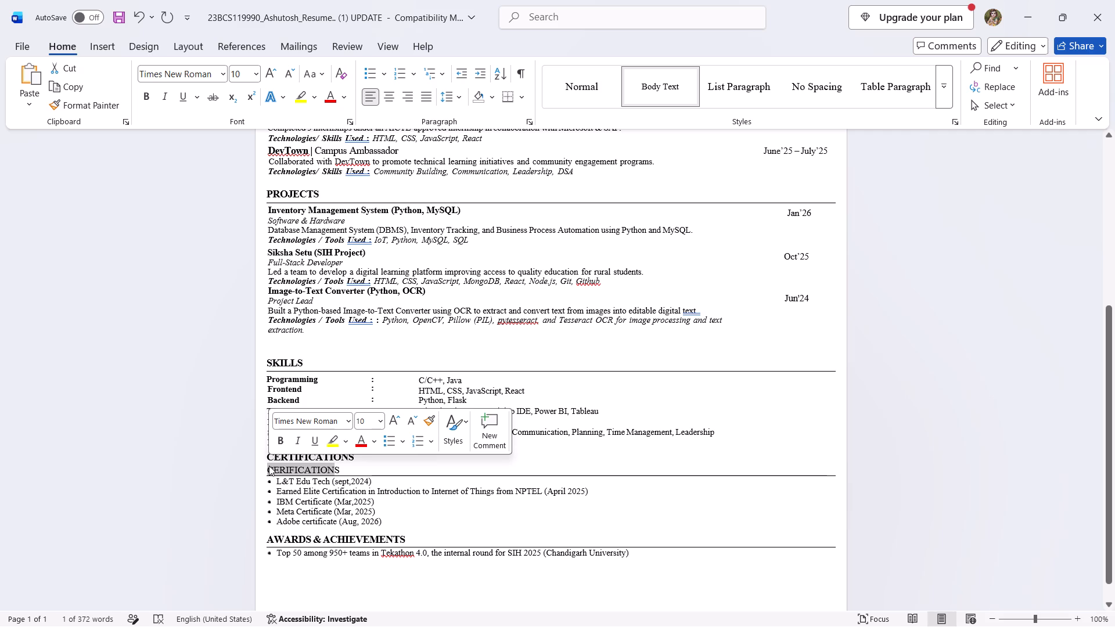
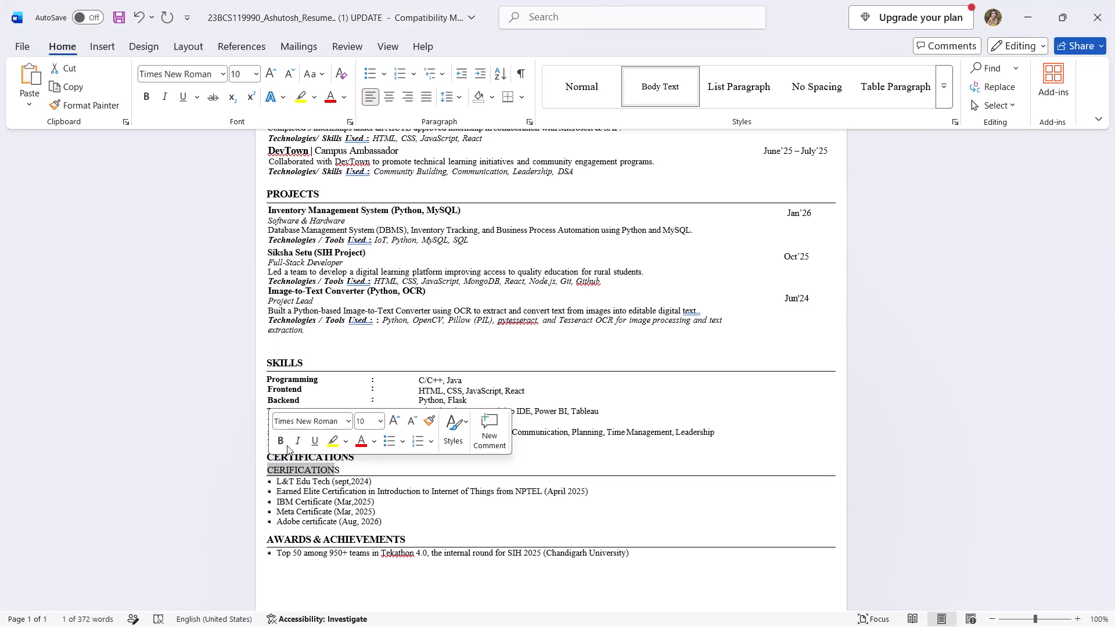
Set the font size of the whole CERIFICATIONS text beneath the Certifications heading to 10.5, leaving it non-bold.
{"action": "left_click", "coordinate": [281, 446]}
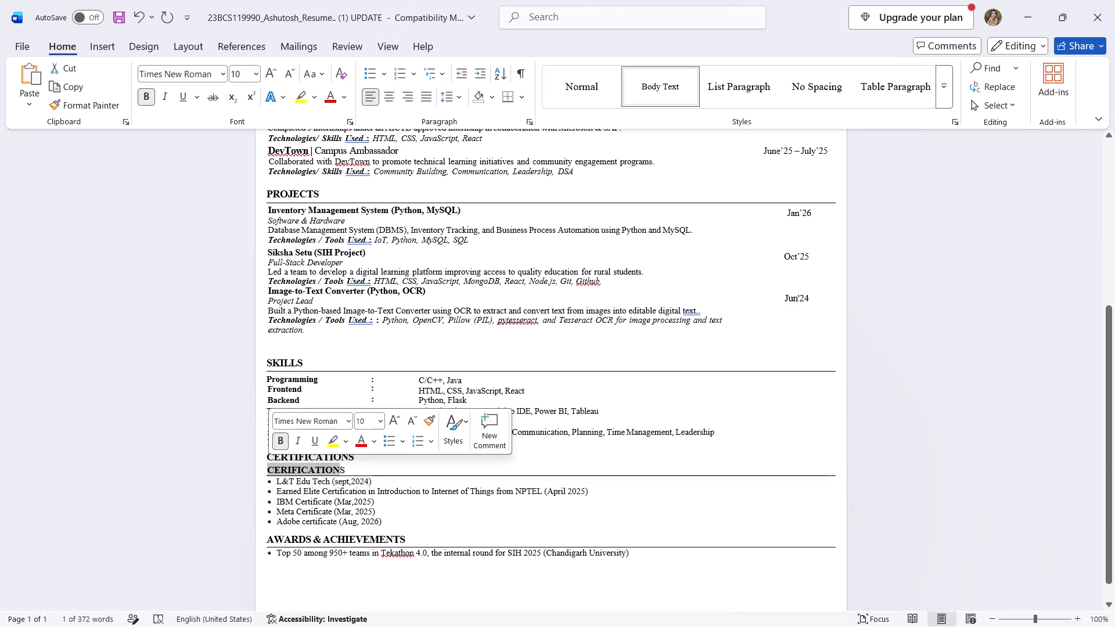
{"action": "left_click_drag", "start_coordinate": [354, 471], "coordinate": [267, 471]}
{"action": "left_click", "coordinate": [280, 445]}
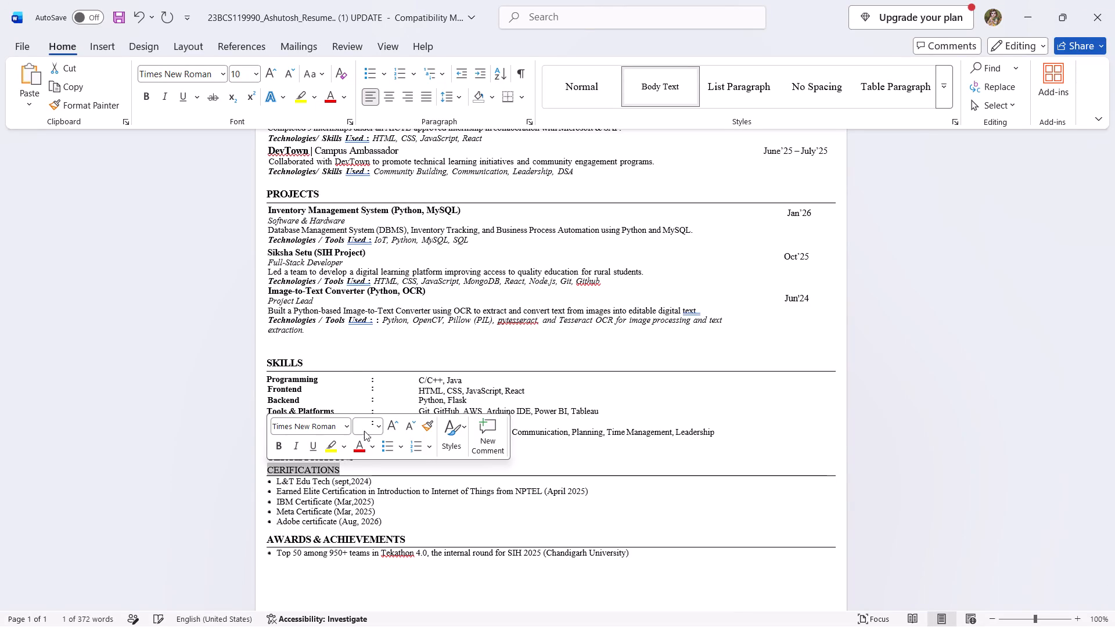
{"action": "left_click", "coordinate": [378, 426]}
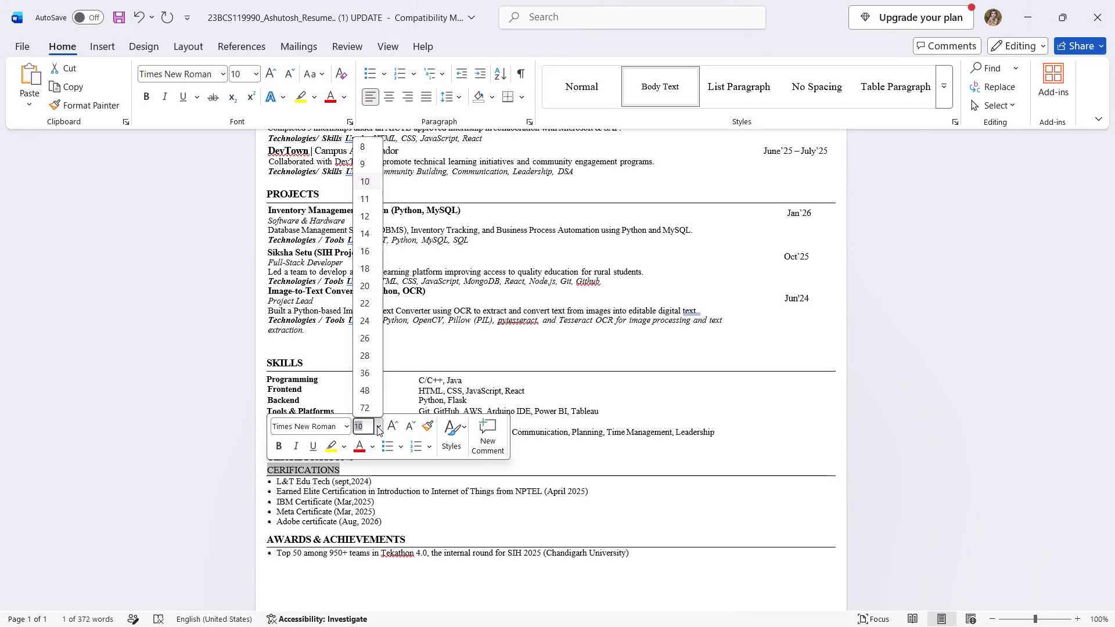
{"action": "type", "text": "10"}
{"action": "type", "text": ".5"}
{"action": "key", "text": "Return"}
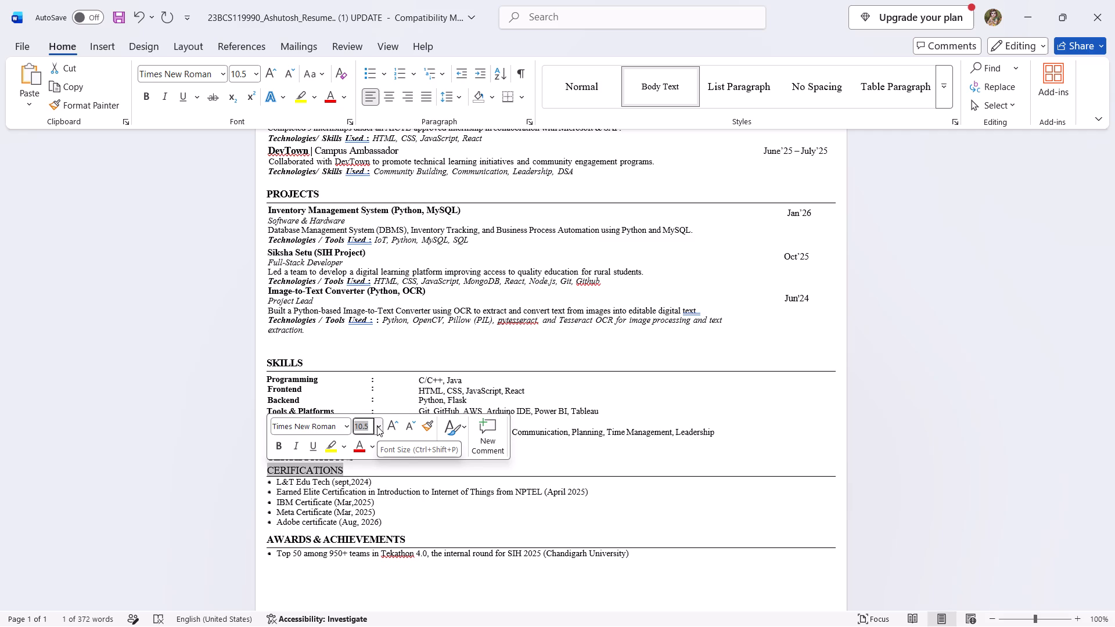
{"action": "left_click", "coordinate": [357, 471]}
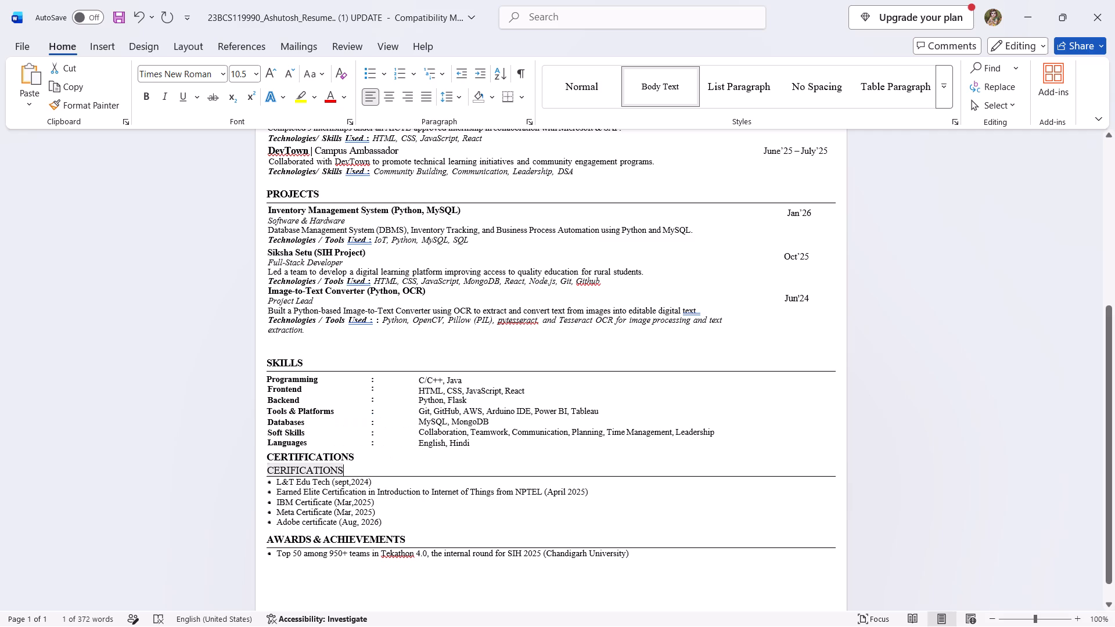
Delete the original bold CERTIFICATIONS heading above the newly entered CERIFICATIONS line.
{"action": "left_click_drag", "start_coordinate": [355, 455], "coordinate": [264, 451]}
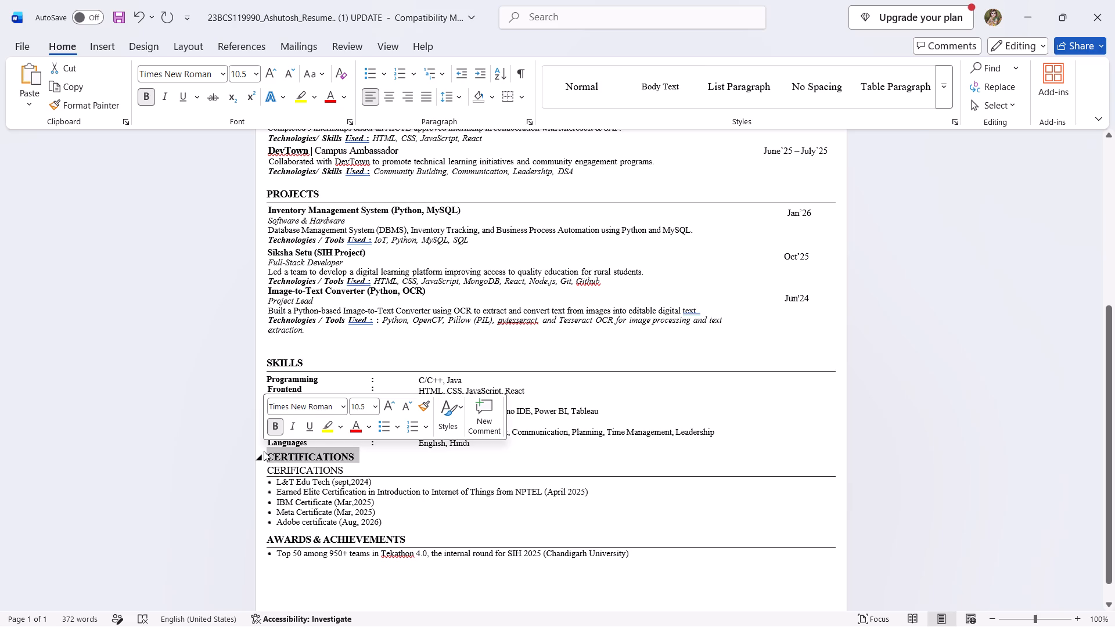
{"action": "key", "text": "BackSpace"}
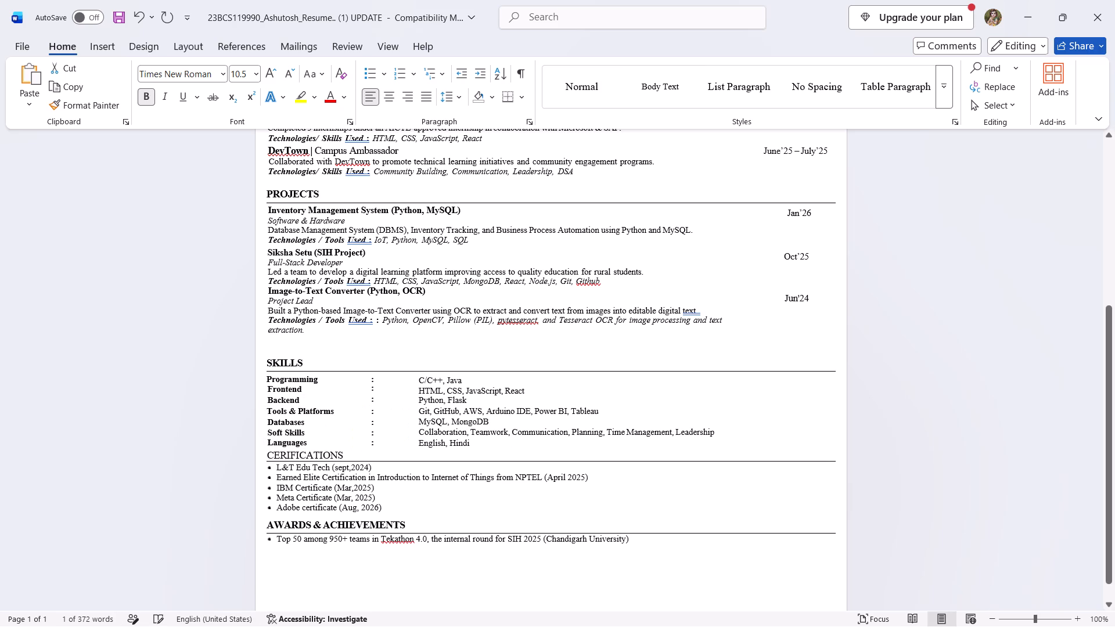
Make the remaining CERIFICATIONS heading bold and clear the selection.
{"action": "left_click_drag", "start_coordinate": [343, 456], "coordinate": [258, 460]}
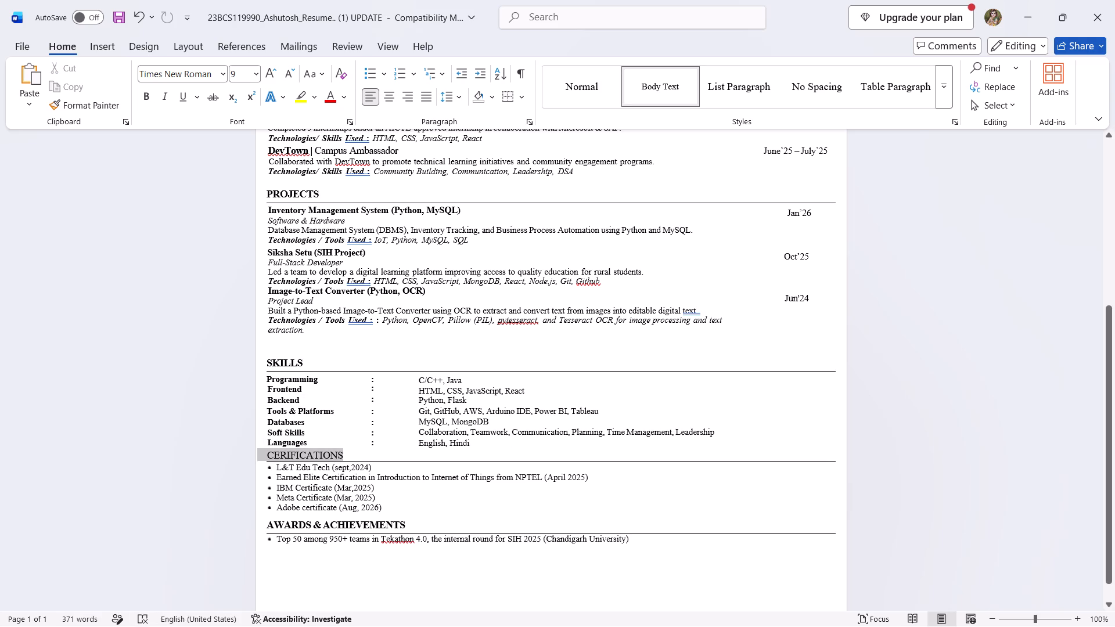
{"action": "left_click_drag", "start_coordinate": [258, 460], "coordinate": [270, 456]}
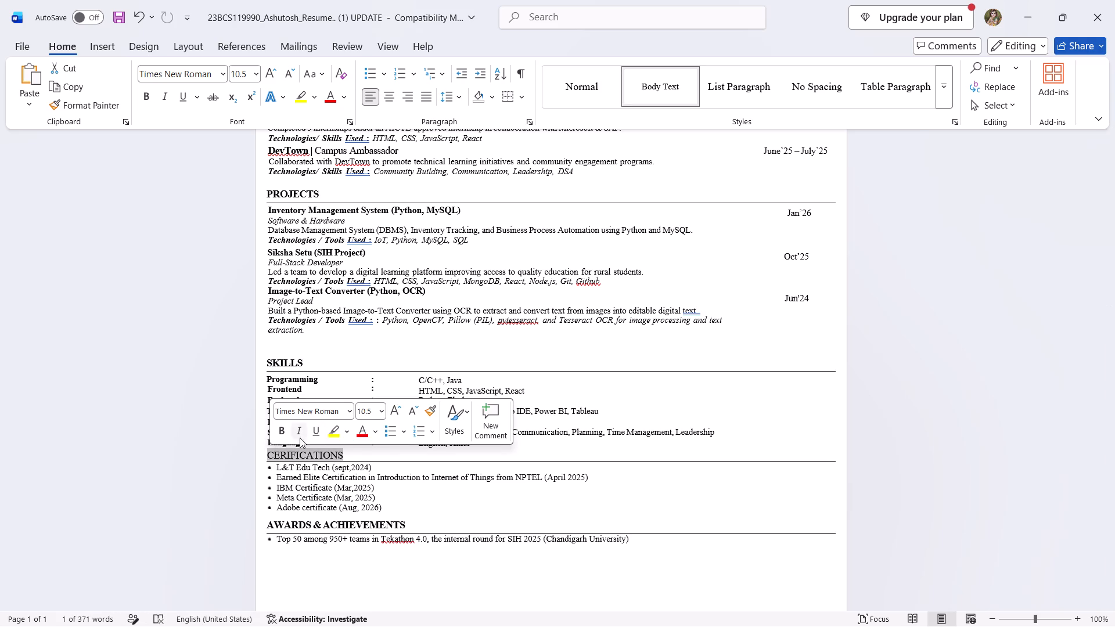
{"action": "left_click", "coordinate": [279, 430]}
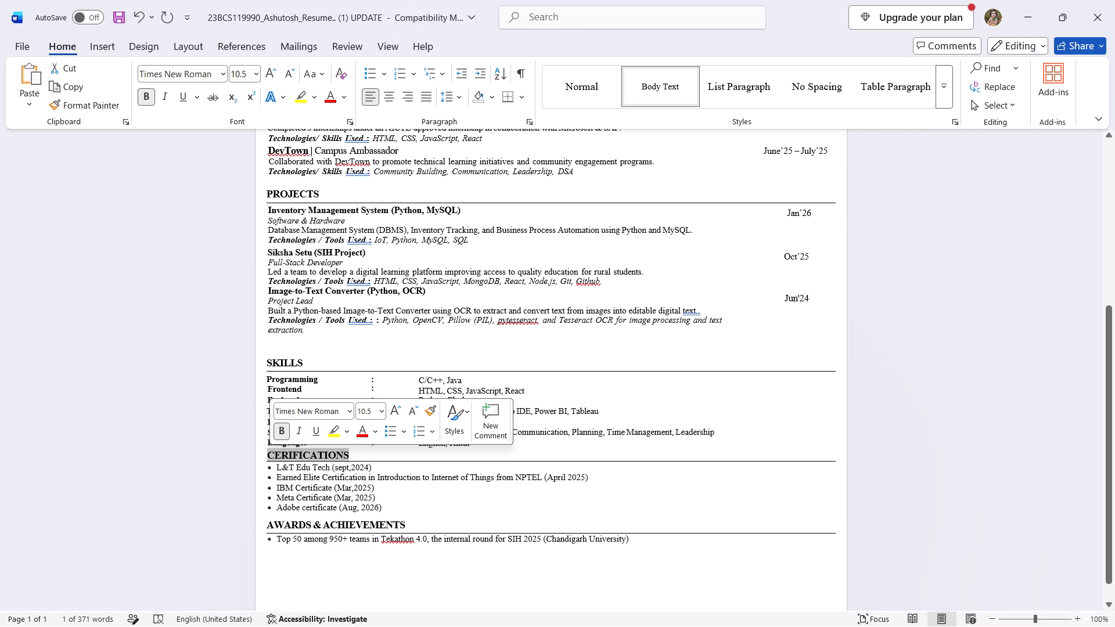
{"action": "left_click", "coordinate": [235, 464]}
{"action": "left_click", "coordinate": [233, 483]}
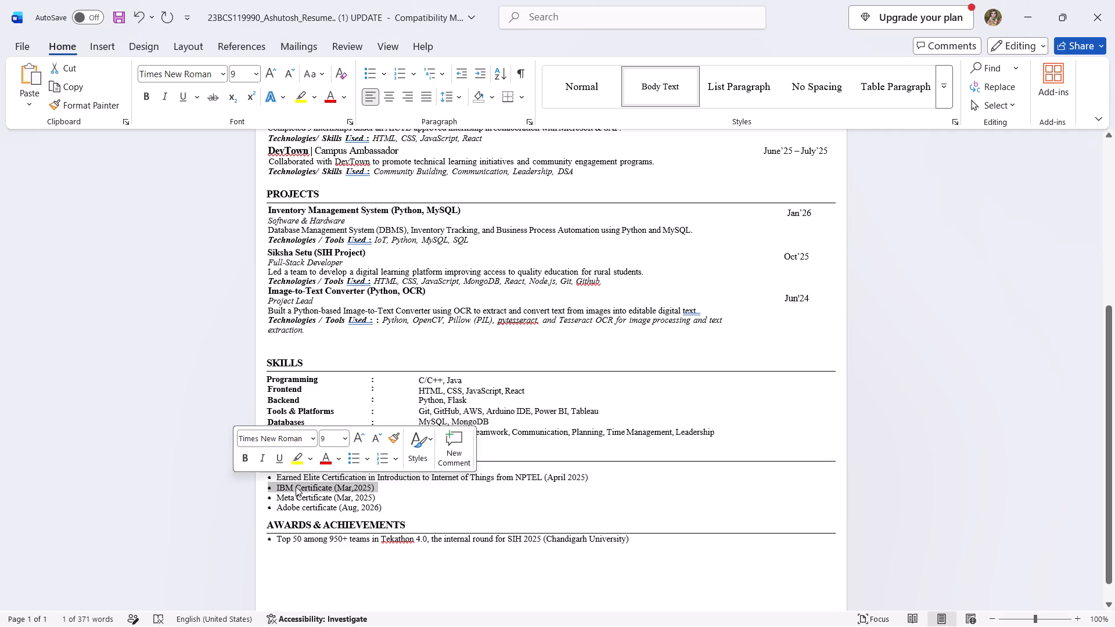
{"action": "left_click", "coordinate": [488, 513]}
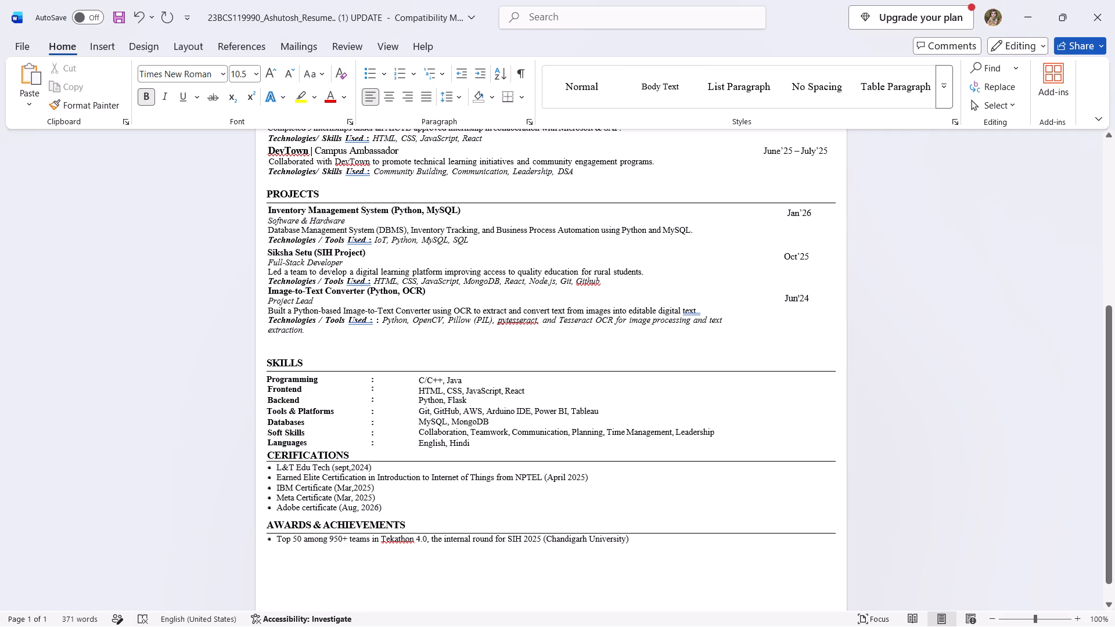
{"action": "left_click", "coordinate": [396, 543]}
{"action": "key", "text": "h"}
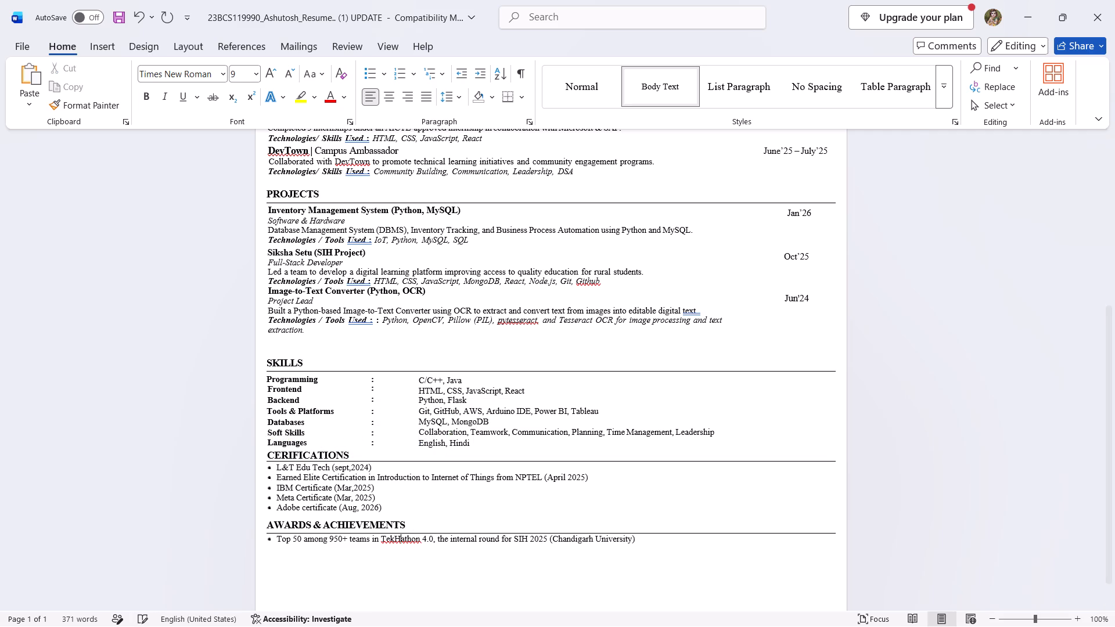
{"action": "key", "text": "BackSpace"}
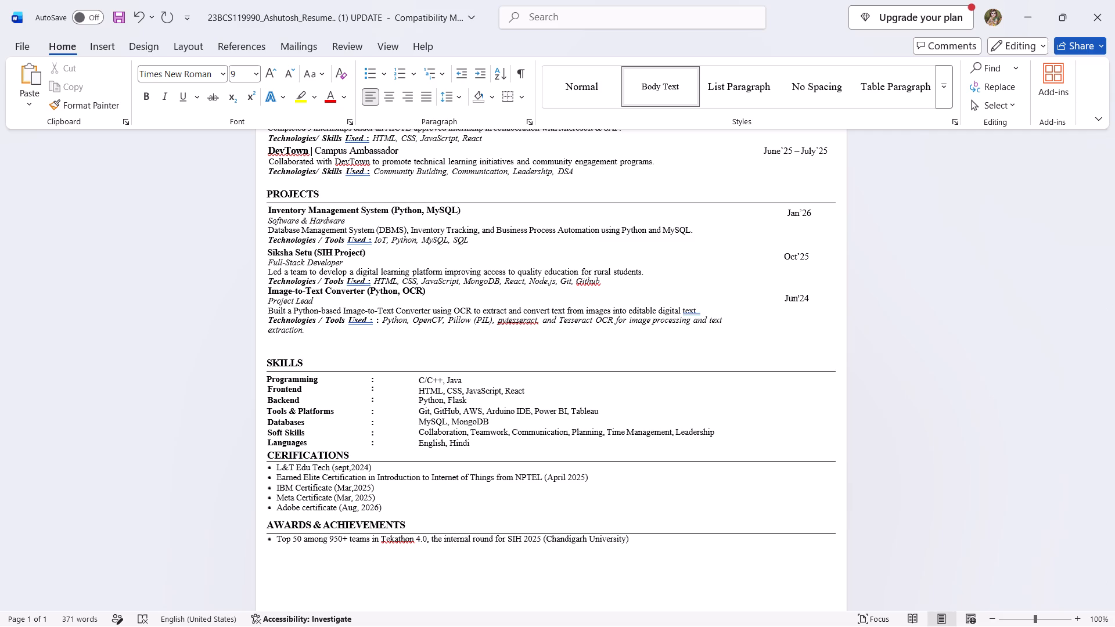
Review the edited resume from its header through to the Awards & Achievements section.
{"action": "scroll", "coordinate": [404, 571], "scroll_direction": "up", "scroll_amount": 1}
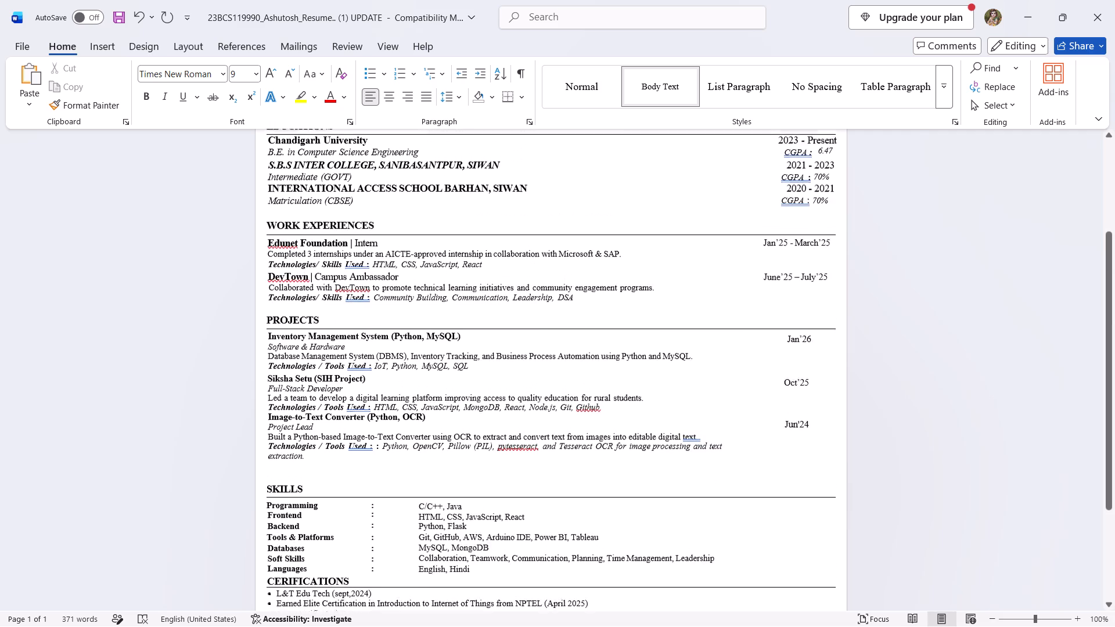
{"action": "scroll", "coordinate": [404, 571], "scroll_direction": "up", "scroll_amount": 1}
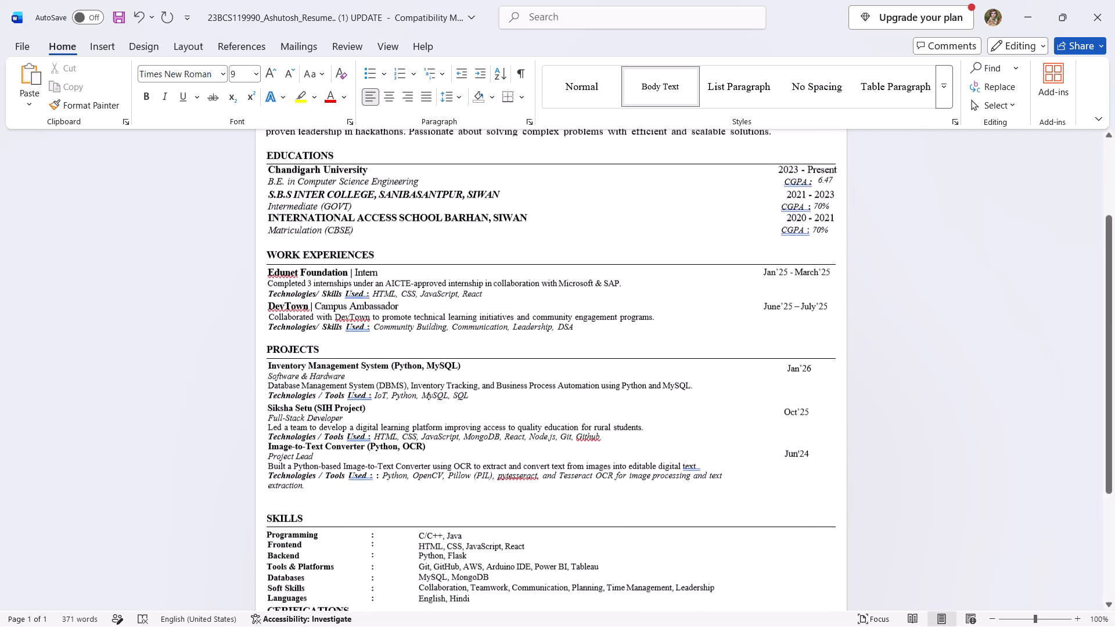
{"action": "scroll", "coordinate": [404, 571], "scroll_direction": "up", "scroll_amount": 1}
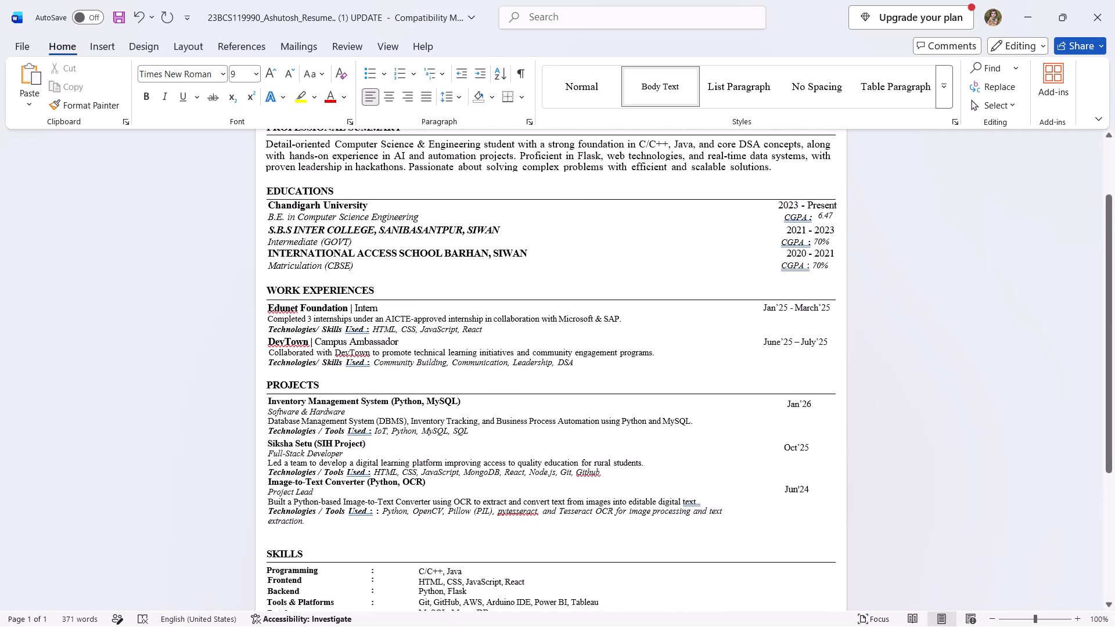
{"action": "scroll", "coordinate": [404, 571], "scroll_direction": "up", "scroll_amount": 2}
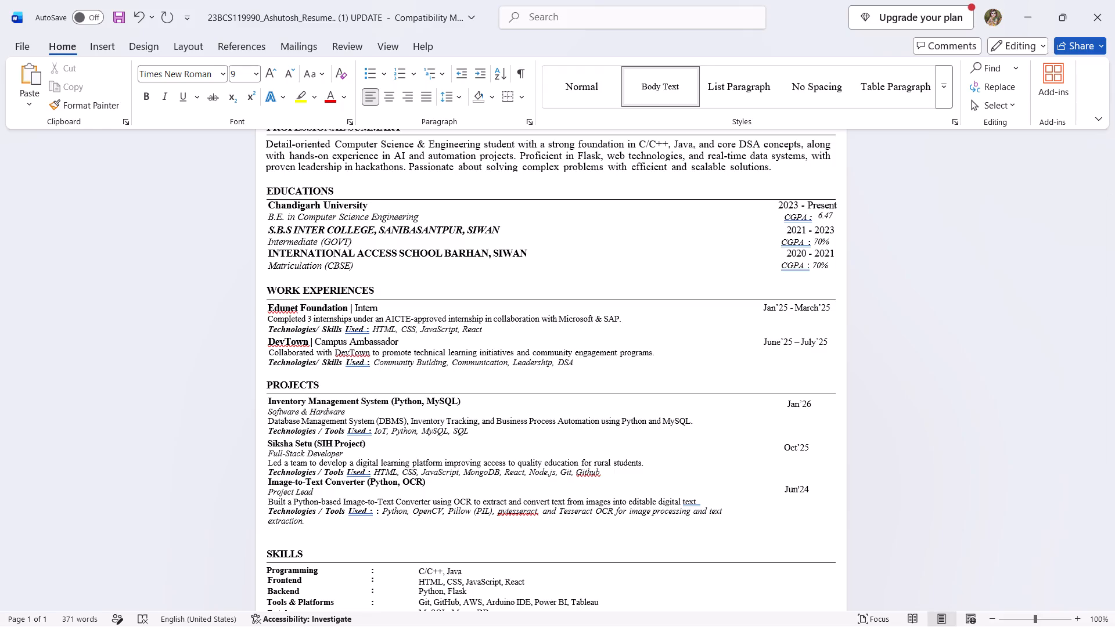
{"action": "scroll", "coordinate": [343, 528], "scroll_direction": "right", "scroll_amount": 2}
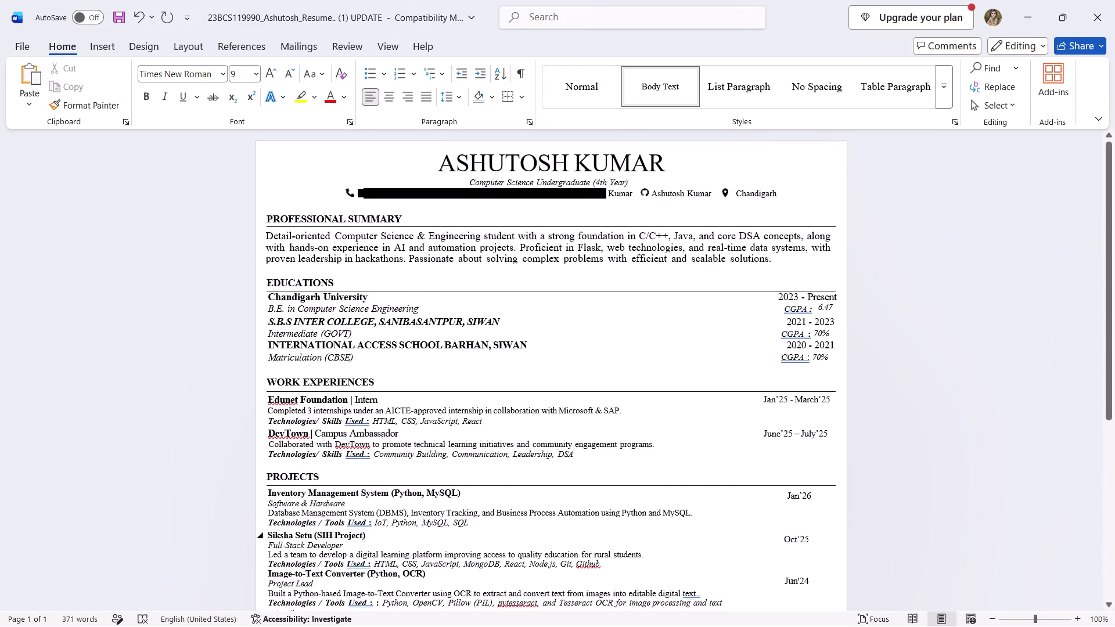
{"action": "scroll", "coordinate": [343, 528], "scroll_direction": "right", "scroll_amount": 3}
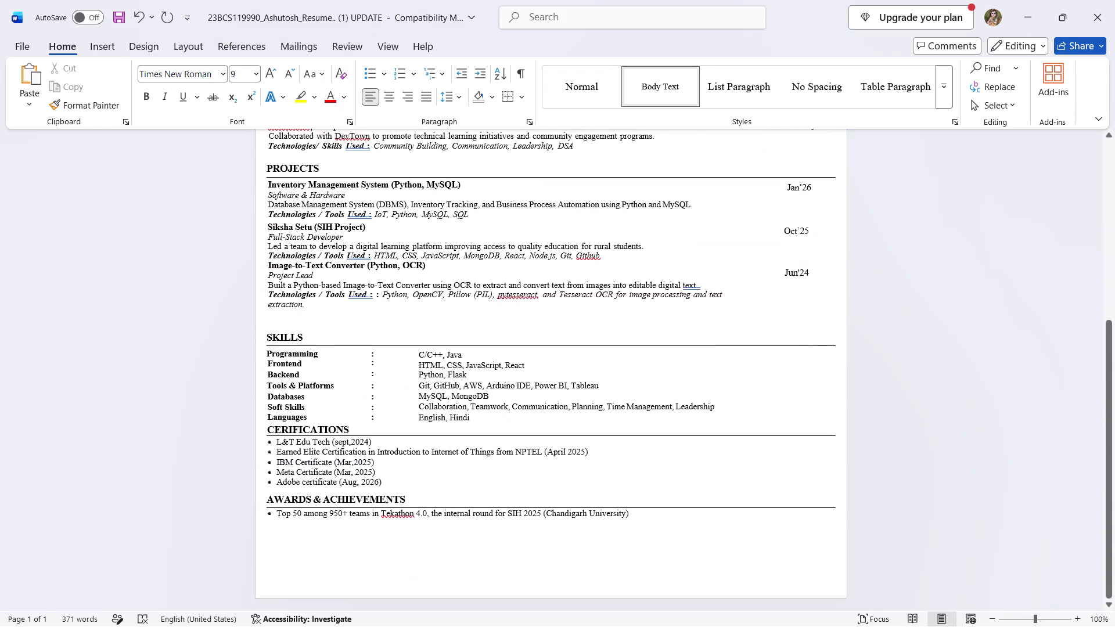
{"action": "scroll", "coordinate": [343, 528], "scroll_direction": "right", "scroll_amount": 1}
Insert a blank line above the CERIFICATIONS heading and indent the heading with five spaces to align it with the other headings.
{"action": "left_click", "coordinate": [268, 428]}
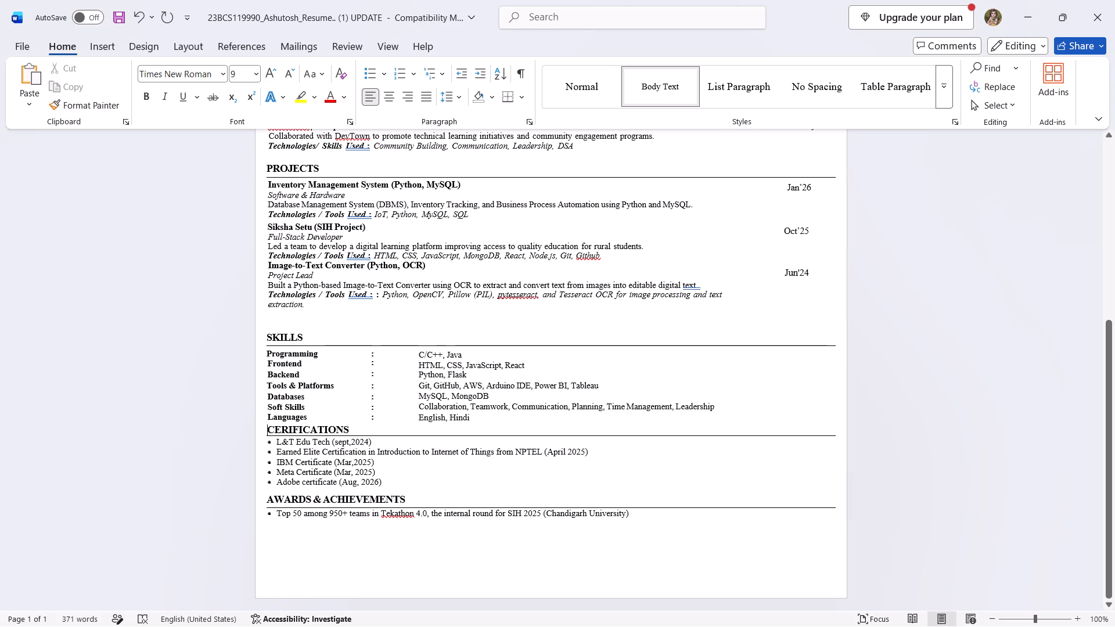
{"action": "key", "text": "Return"}
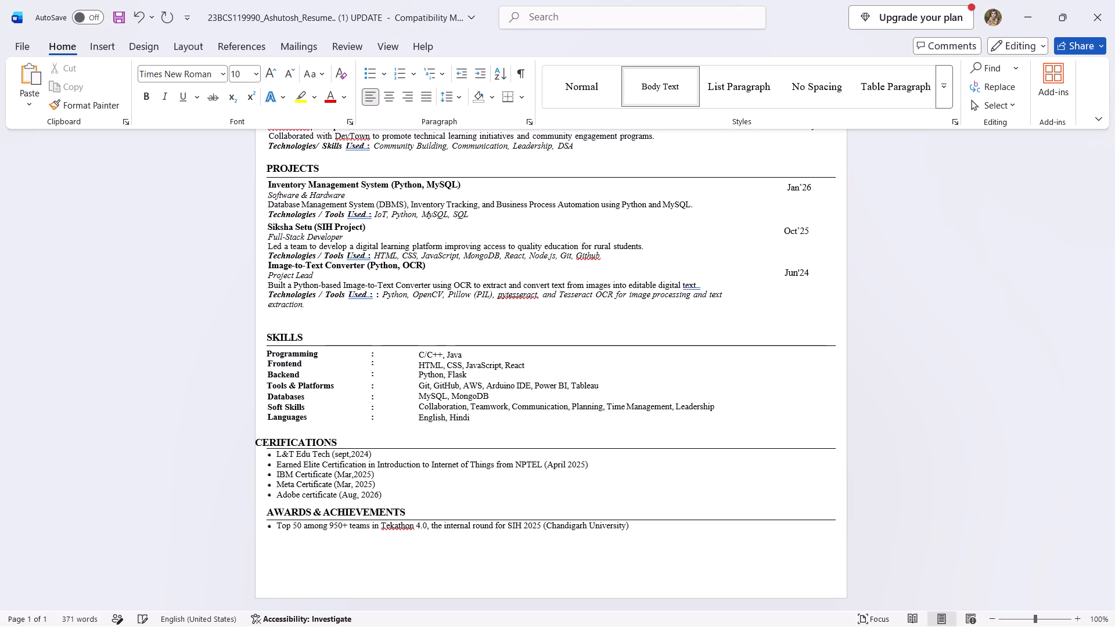
{"action": "key", "text": "space"}
{"action": "key", "text": "space"}
{"action": "key", "text": "space"}
{"action": "key", "text": "space"}
{"action": "key", "text": "space"}
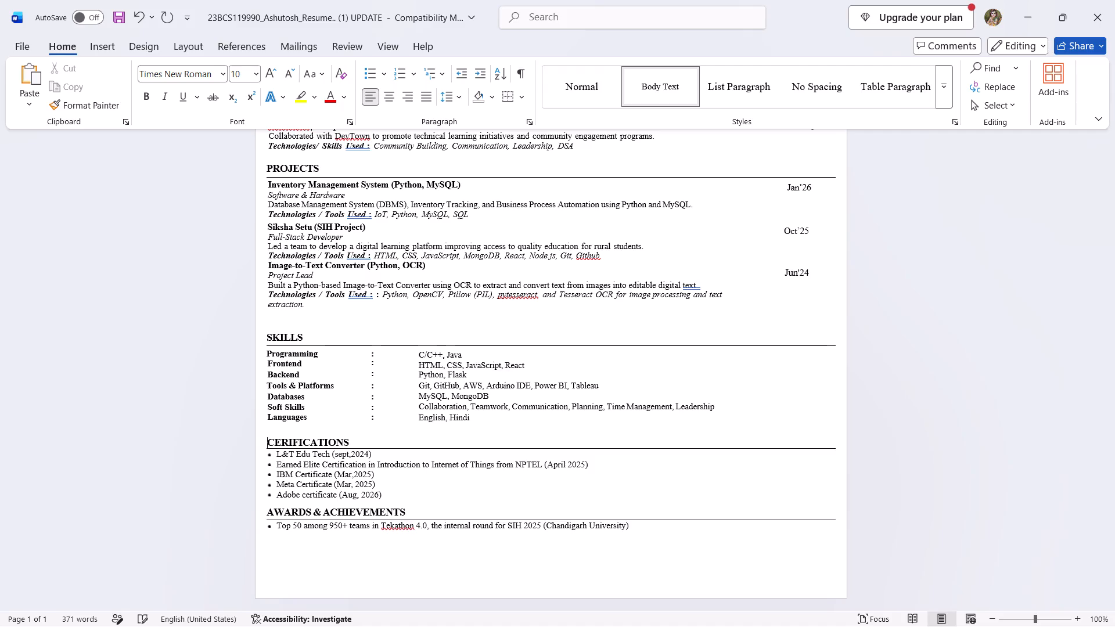
Begin saving a copy of the resume in the Downloads folder, trimming the end of its file name from UPDATE to UP.
{"action": "scroll", "coordinate": [330, 520], "scroll_direction": "up", "scroll_amount": 1}
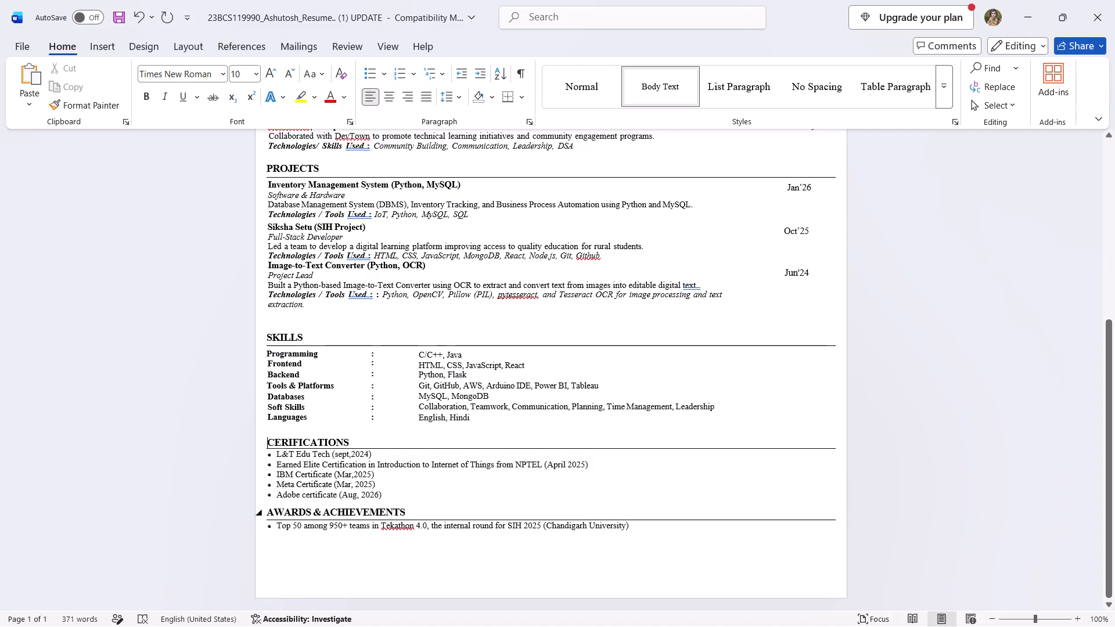
{"action": "scroll", "coordinate": [330, 520], "scroll_direction": "up", "scroll_amount": 3}
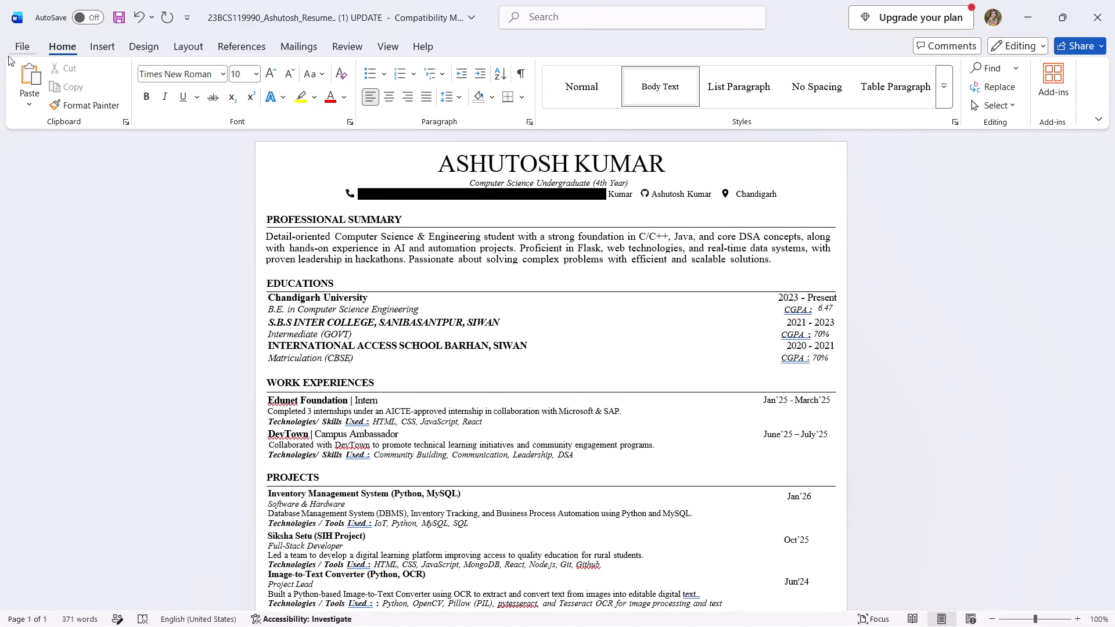
{"action": "left_click", "coordinate": [14, 52]}
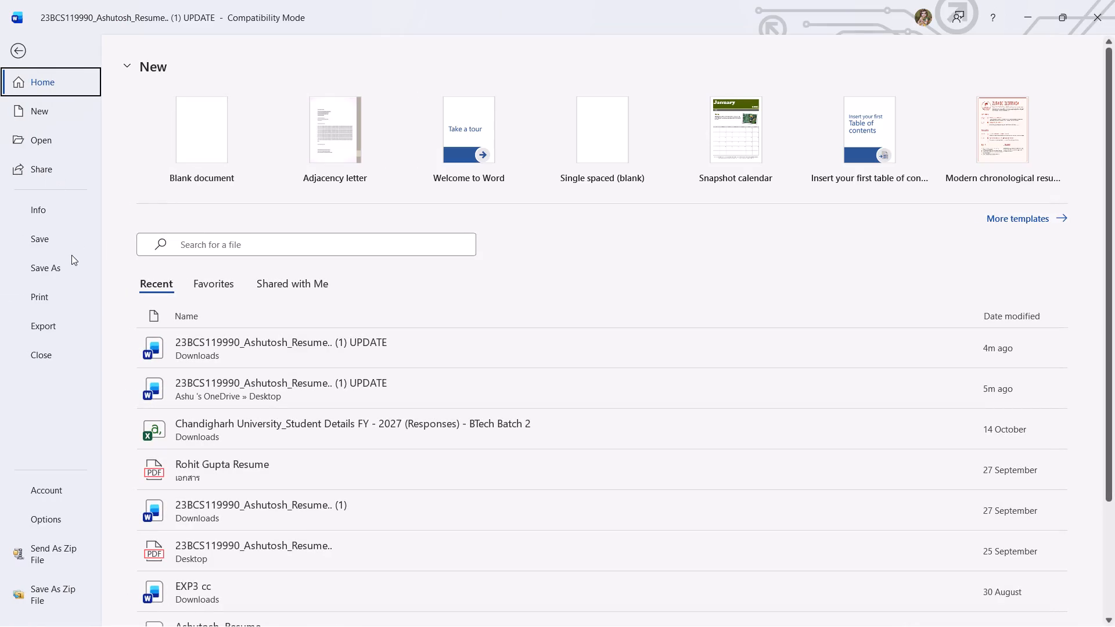
{"action": "left_click", "coordinate": [67, 264]}
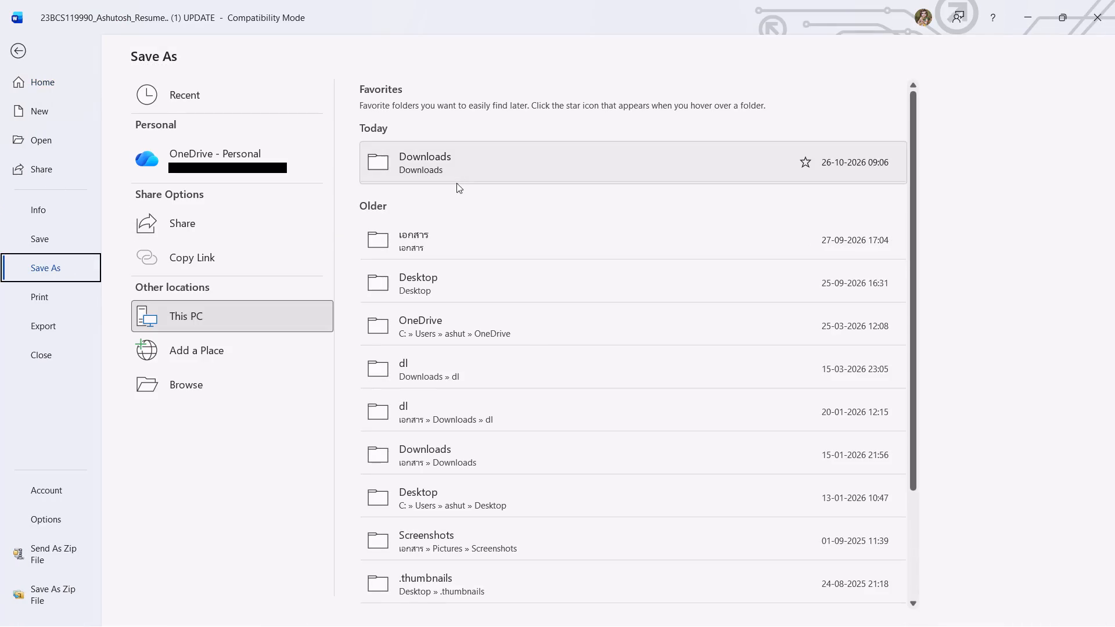
{"action": "left_click", "coordinate": [460, 166]}
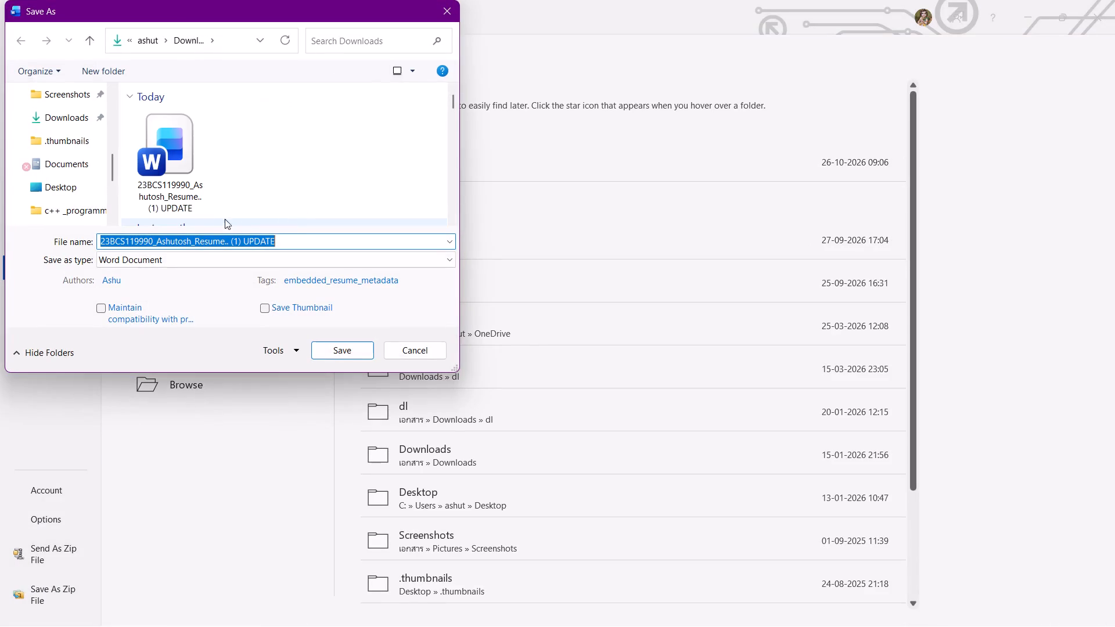
{"action": "left_click", "coordinate": [280, 240]}
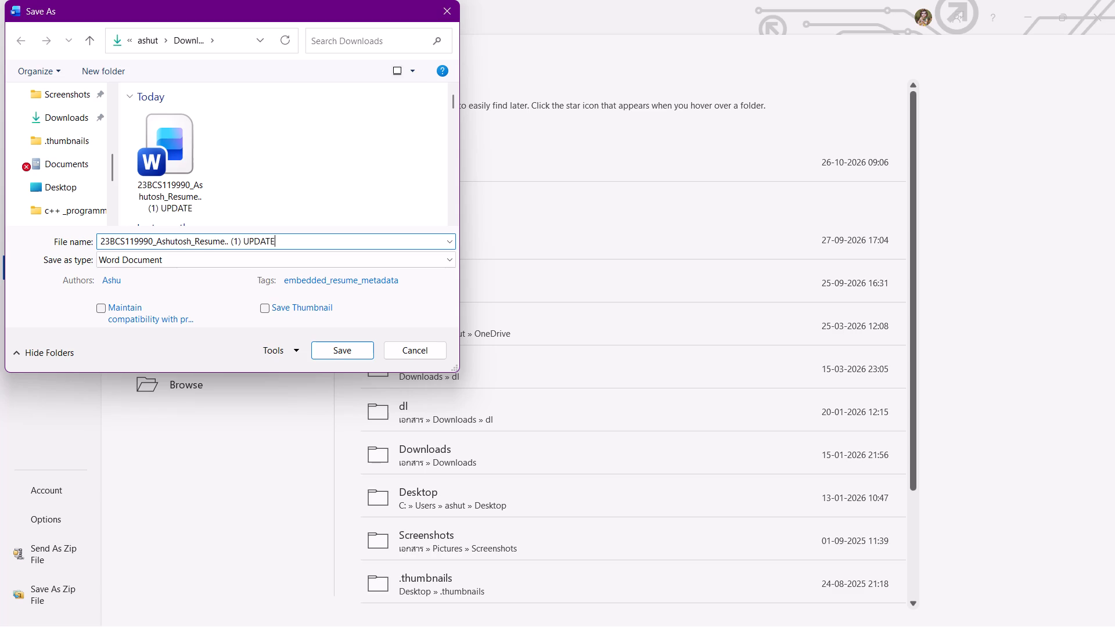
{"action": "key", "text": "space"}
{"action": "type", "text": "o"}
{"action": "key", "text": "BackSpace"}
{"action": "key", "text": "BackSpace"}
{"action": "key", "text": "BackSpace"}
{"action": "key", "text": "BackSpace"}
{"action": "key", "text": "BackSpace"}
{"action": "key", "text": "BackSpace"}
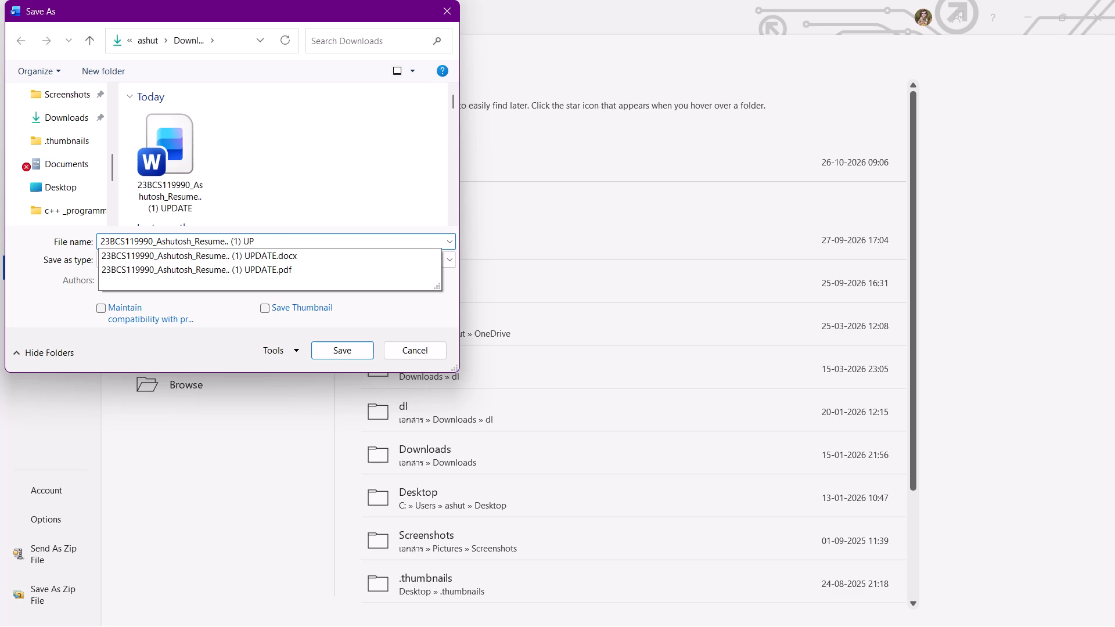
Change the end of the copy's file name to "Resume-oo", dropping the numbering and UP, and save it as a PDF in Downloads.
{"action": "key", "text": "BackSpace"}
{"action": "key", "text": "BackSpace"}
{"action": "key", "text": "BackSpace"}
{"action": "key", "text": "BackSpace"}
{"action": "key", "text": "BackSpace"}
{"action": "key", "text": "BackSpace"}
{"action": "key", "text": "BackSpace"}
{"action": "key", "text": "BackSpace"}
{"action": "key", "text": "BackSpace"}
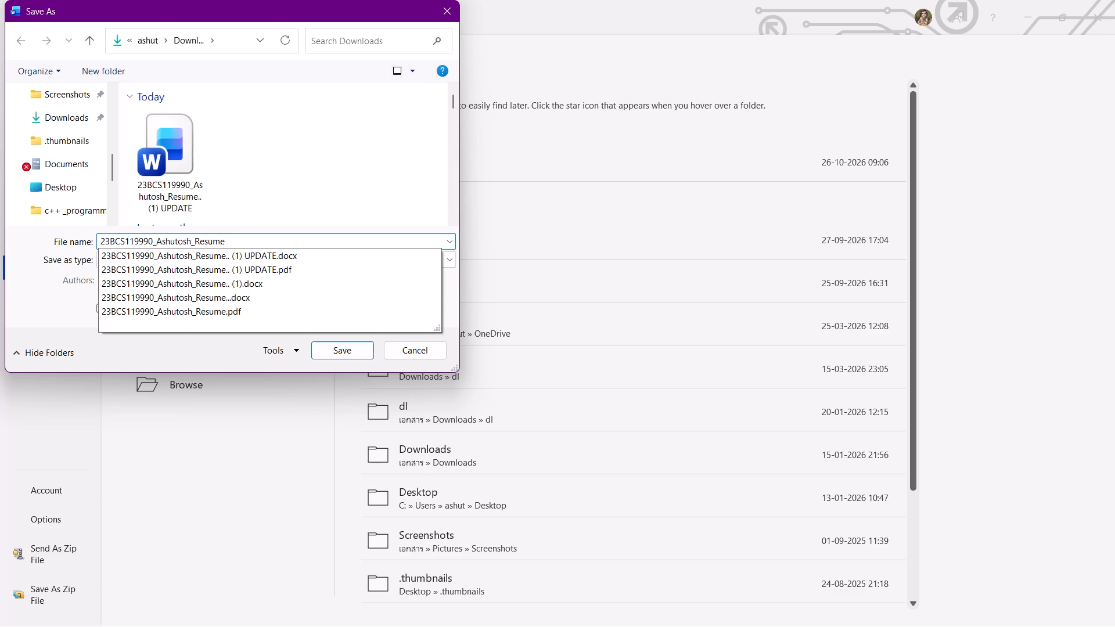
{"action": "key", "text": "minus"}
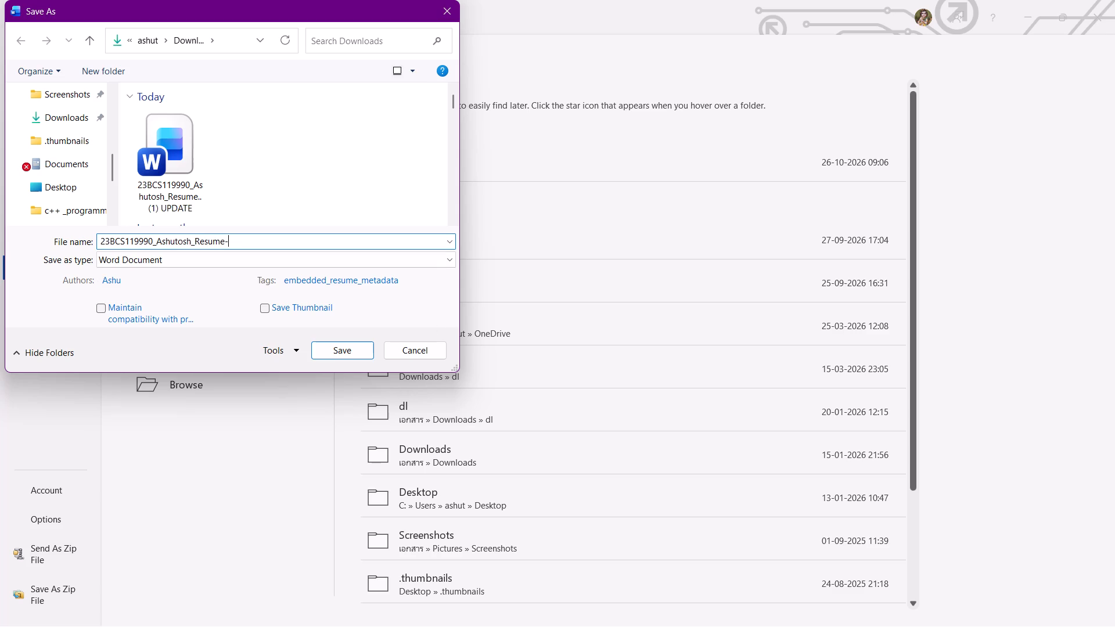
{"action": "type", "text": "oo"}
{"action": "left_click", "coordinate": [229, 260]}
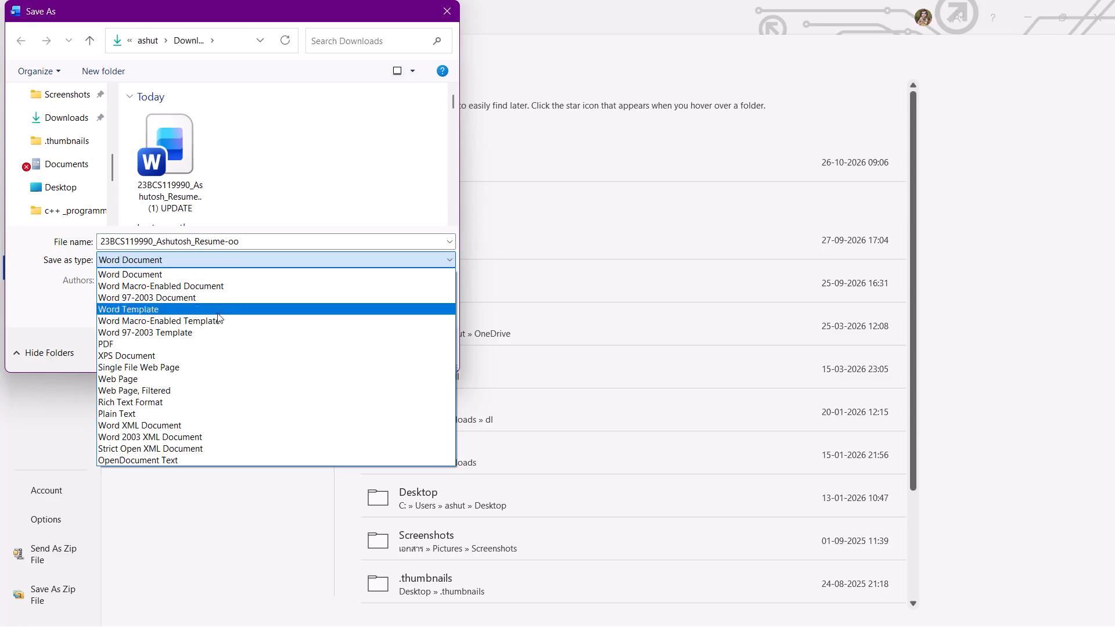
{"action": "left_click", "coordinate": [208, 341]}
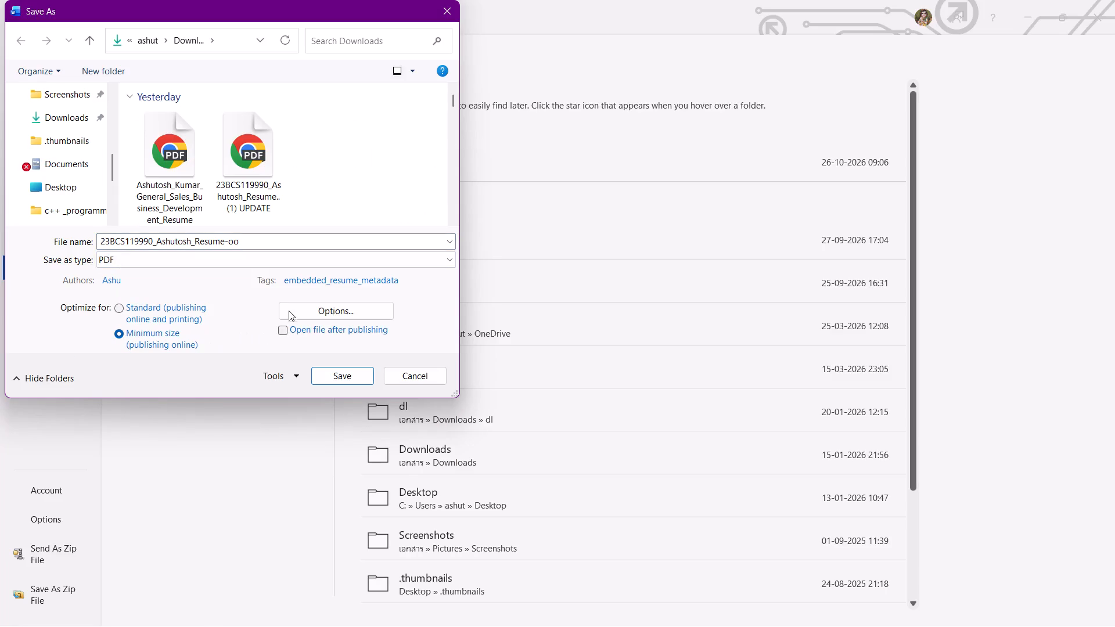
{"action": "left_click", "coordinate": [334, 376]}
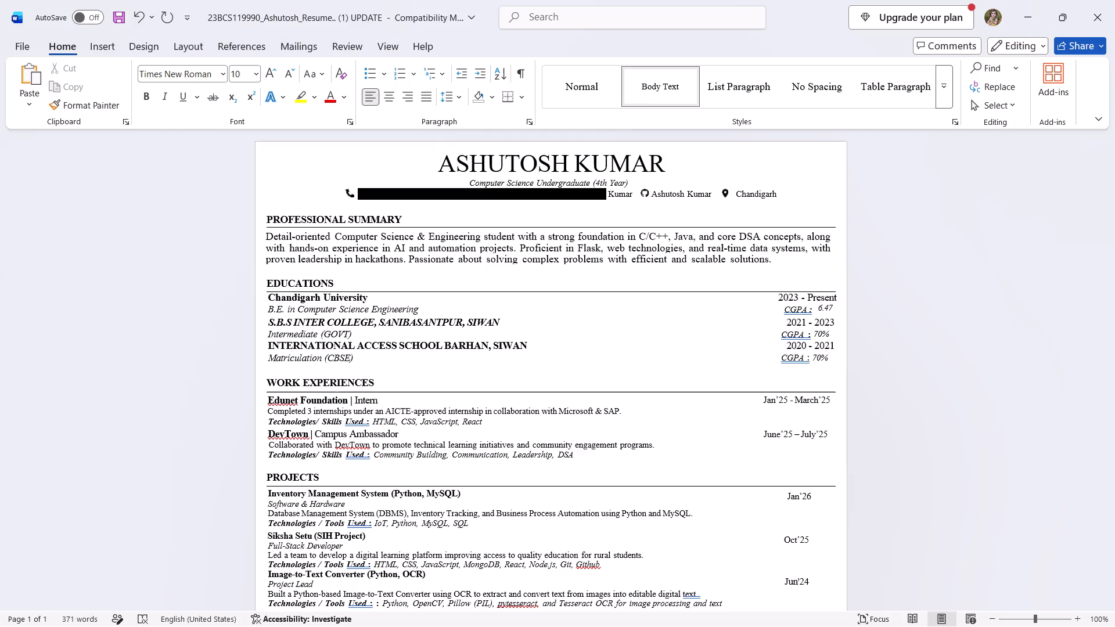
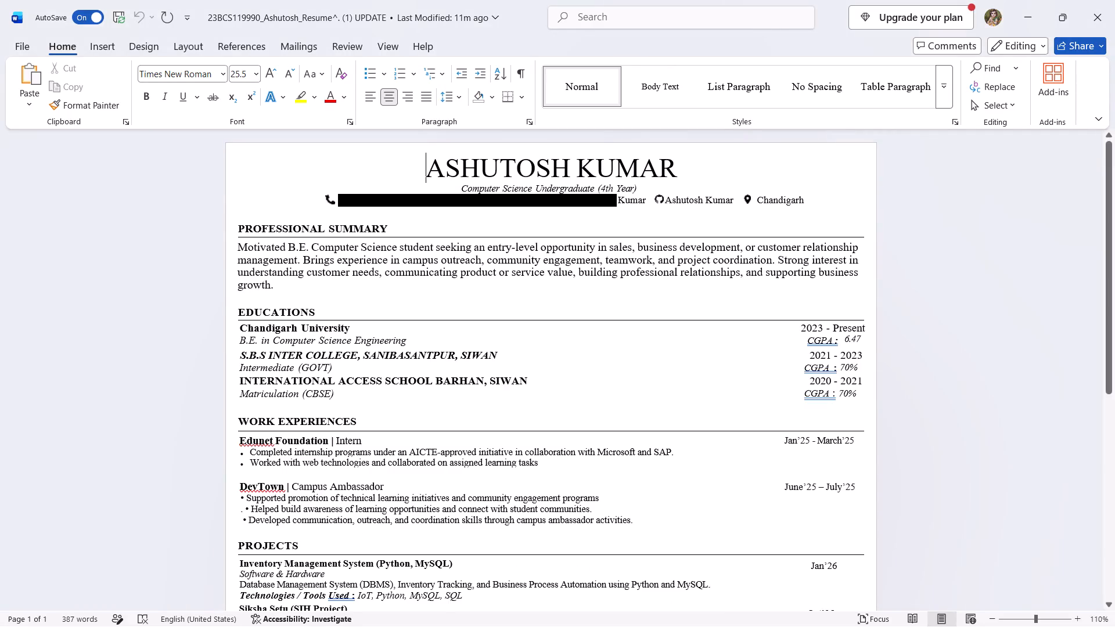
Check the resume from its header down to the empty bullet under Awards & Achievements.
{"action": "scroll", "coordinate": [886, 414], "scroll_direction": "down", "scroll_amount": 2}
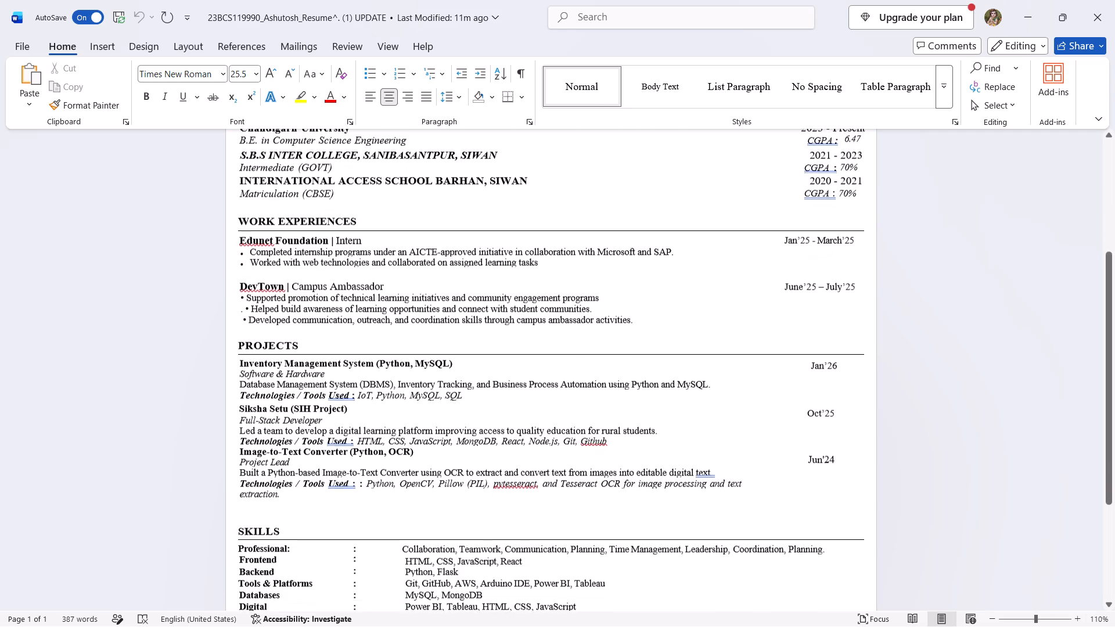
{"action": "scroll", "coordinate": [886, 414], "scroll_direction": "down", "scroll_amount": 1}
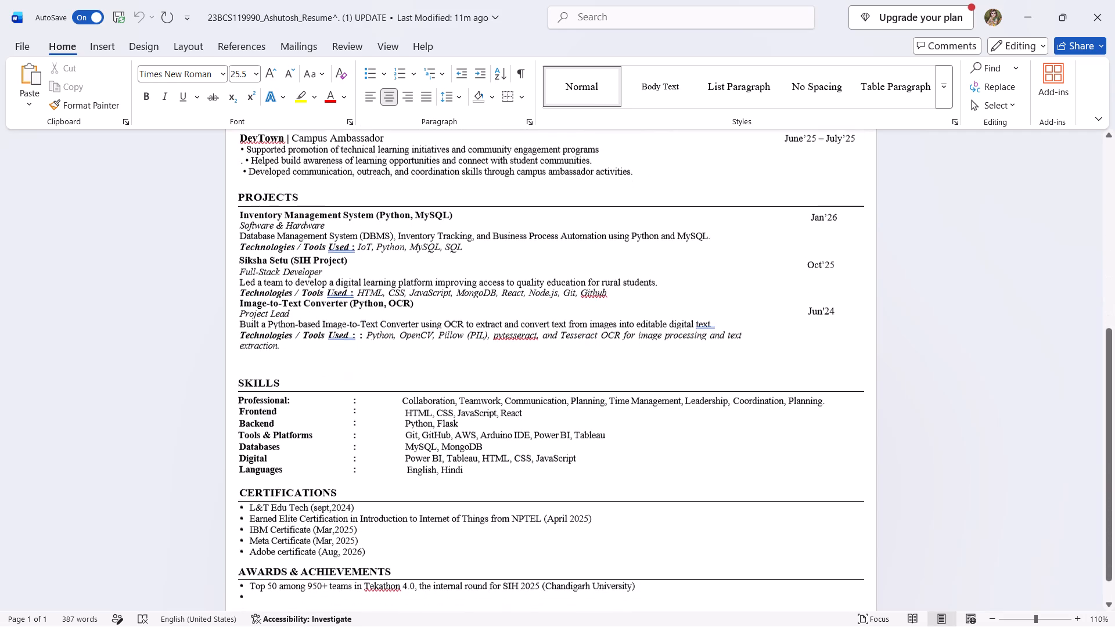
{"action": "scroll", "coordinate": [886, 414], "scroll_direction": "down", "scroll_amount": 1}
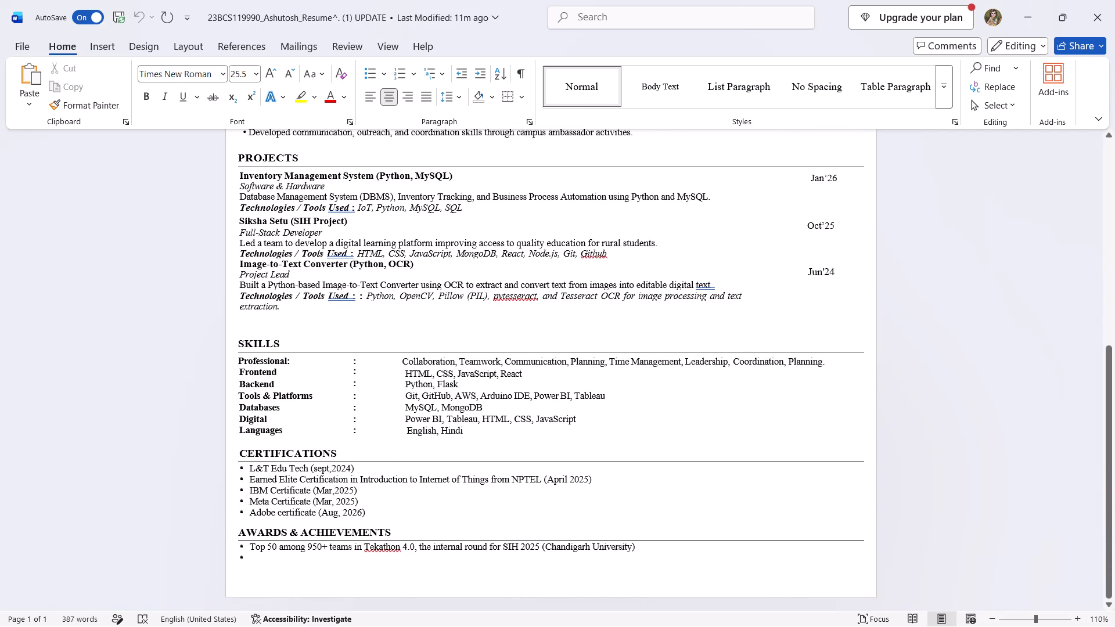
{"action": "left_click", "coordinate": [244, 559]}
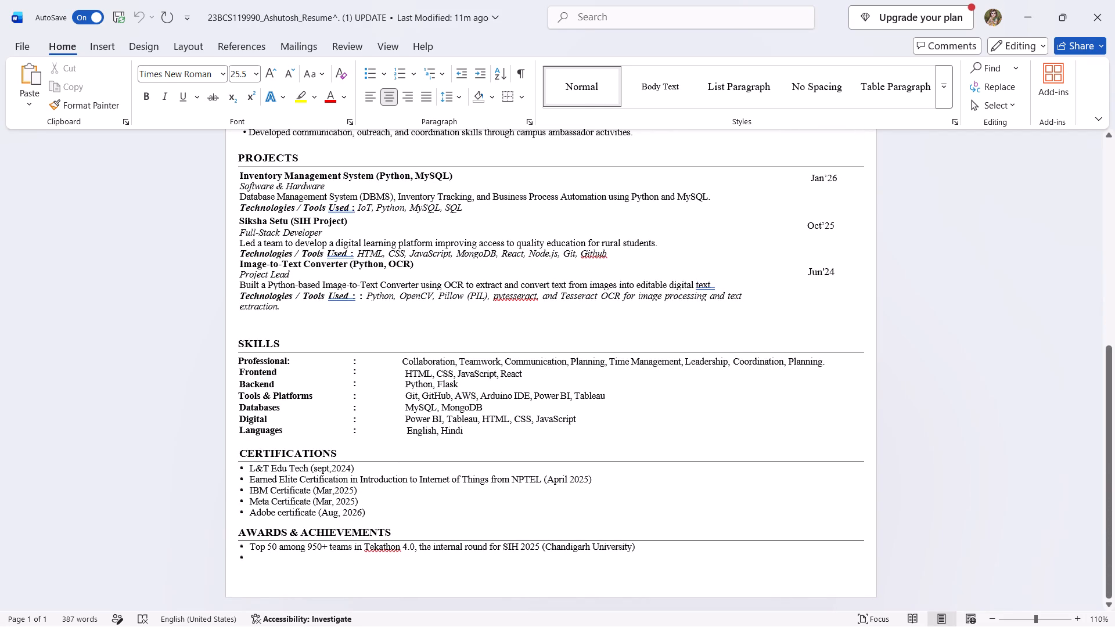
{"action": "left_click", "coordinate": [243, 556]}
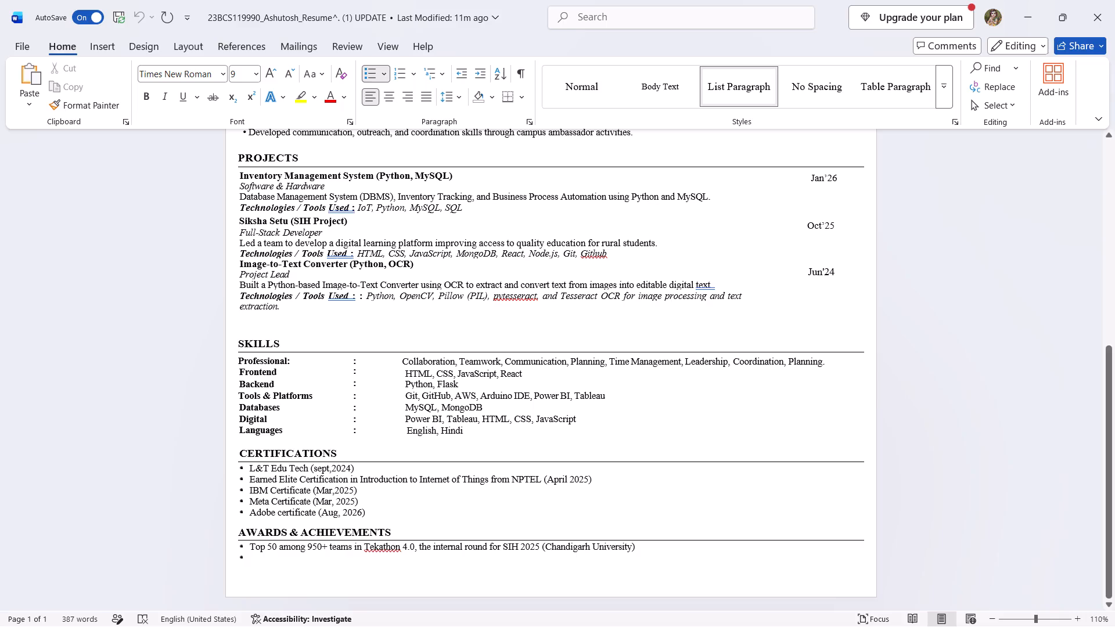
{"action": "left_click", "coordinate": [240, 556]}
{"action": "scroll", "coordinate": [374, 479], "scroll_direction": "up", "scroll_amount": 7}
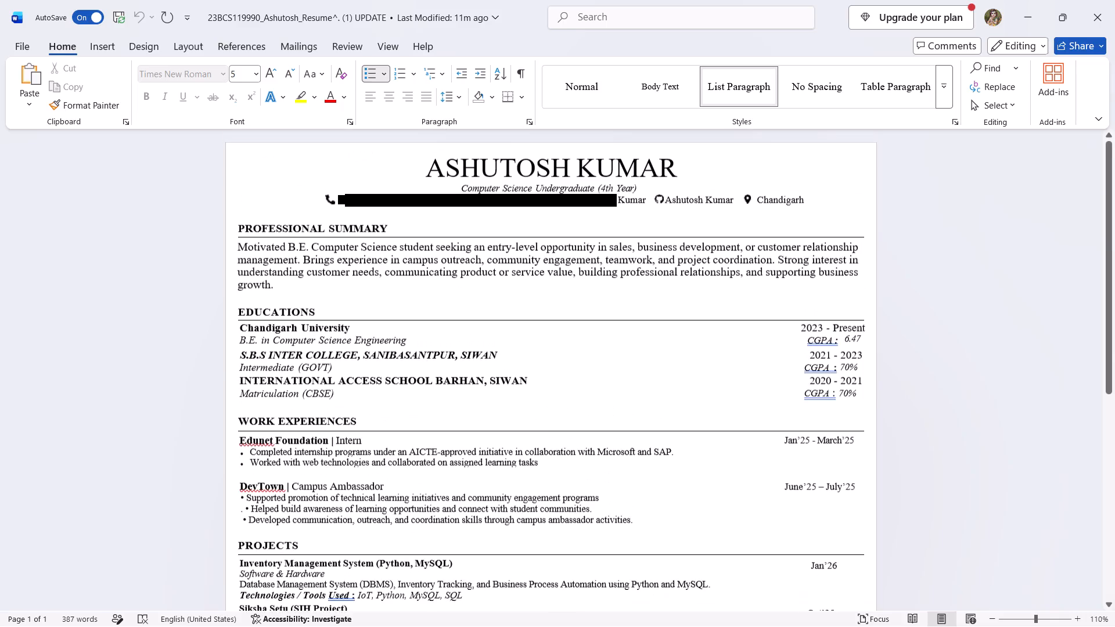
{"action": "scroll", "coordinate": [374, 479], "scroll_direction": "up", "scroll_amount": 7}
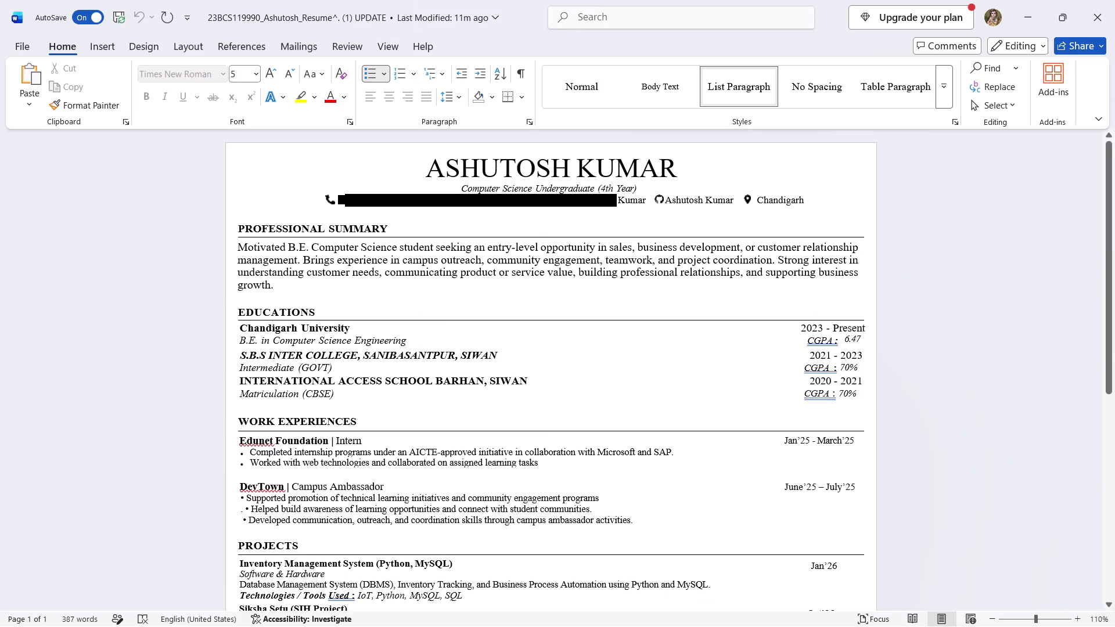
Remove the trailing space after "growth." at the end of the Professional Summary paragraph.
{"action": "left_click", "coordinate": [354, 278]}
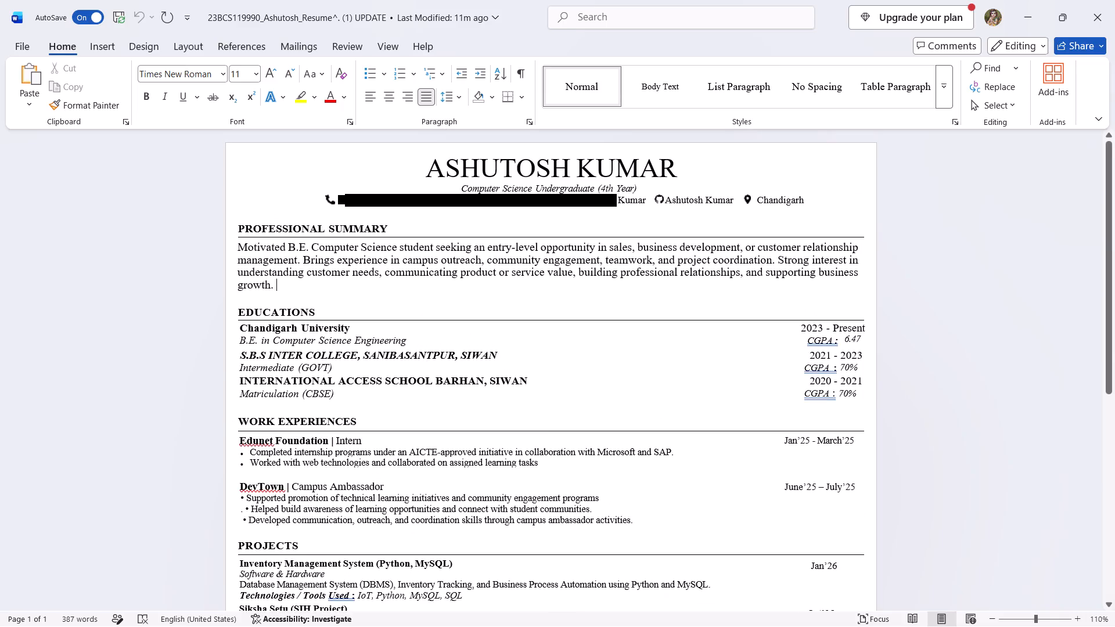
{"action": "key", "text": "BackSpace"}
Cut the empty second bullet under the AWARDS & ACHIEVEMENTS heading.
{"action": "scroll", "coordinate": [354, 278], "scroll_direction": "down", "scroll_amount": 5}
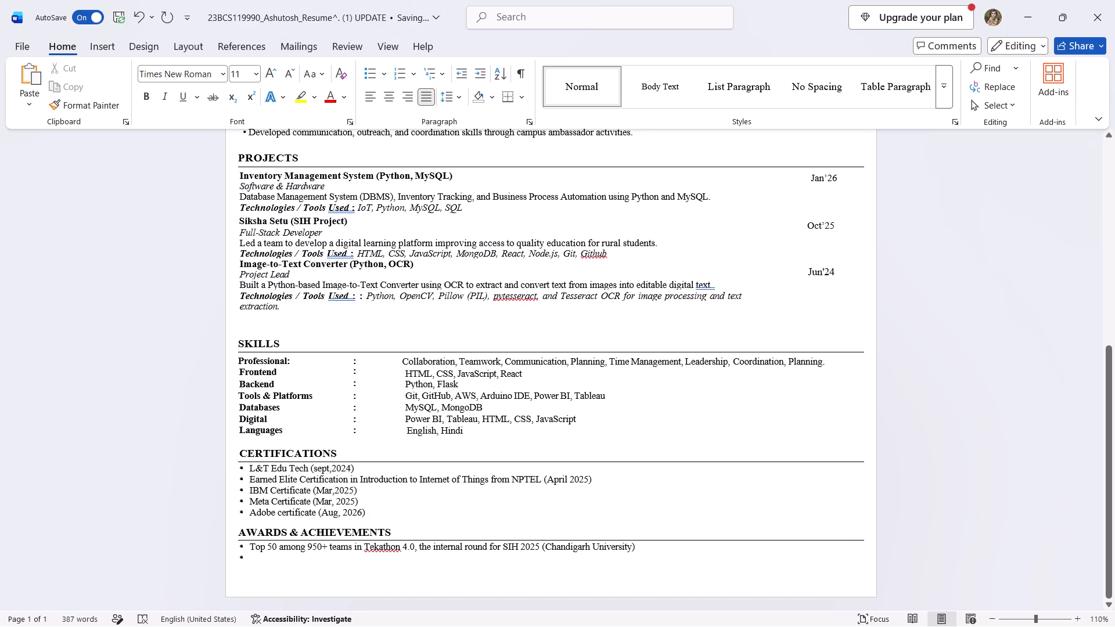
{"action": "left_click", "coordinate": [250, 557]}
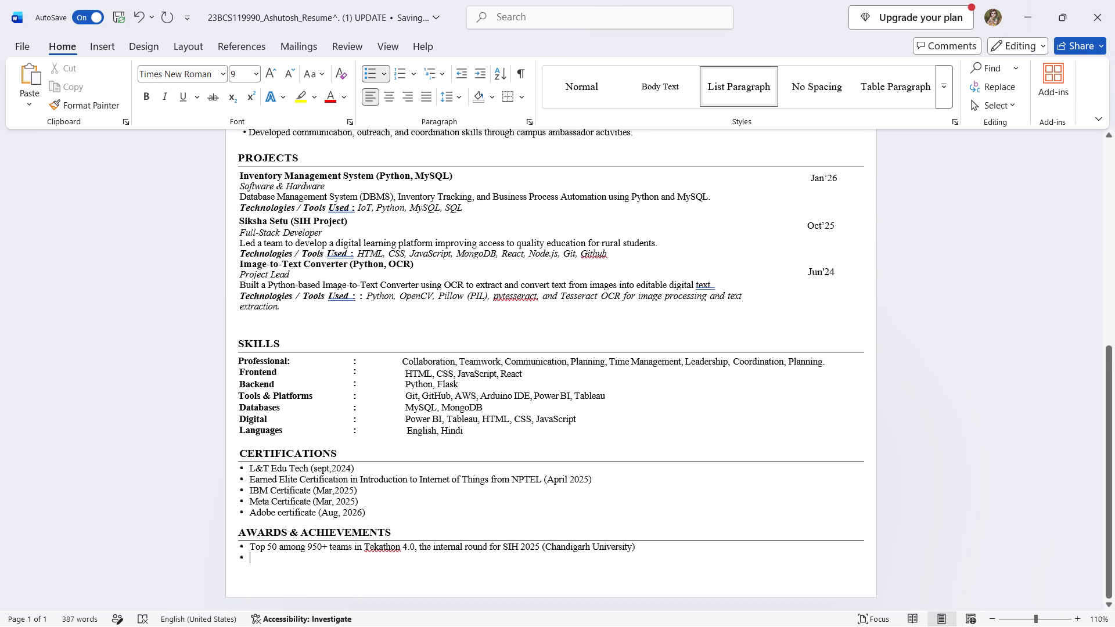
{"action": "key", "text": "Left"}
{"action": "left_click", "coordinate": [243, 558]}
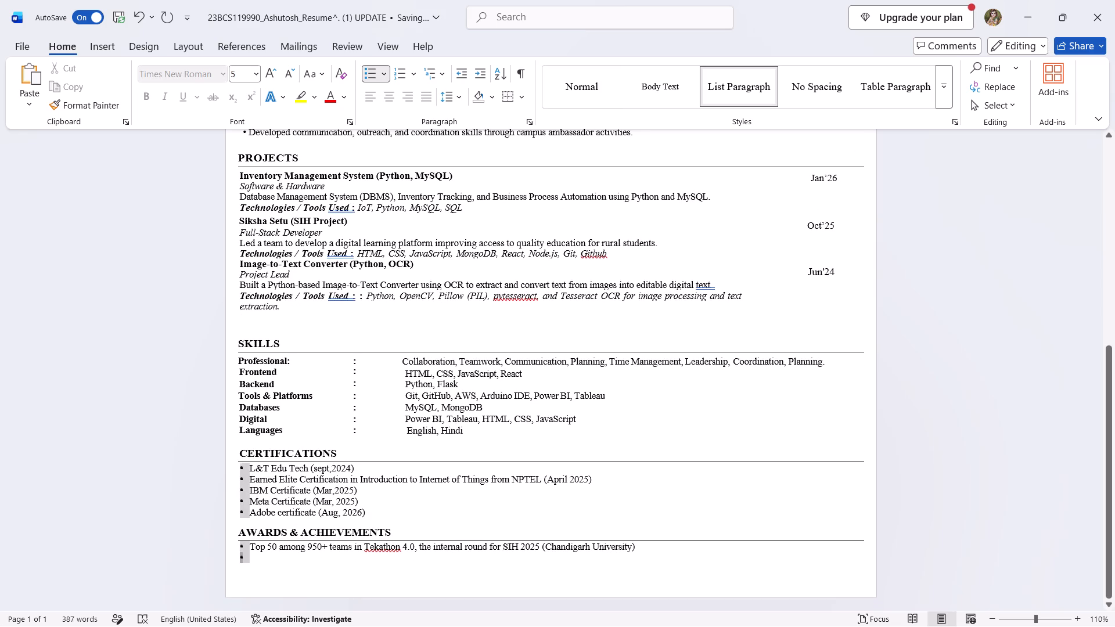
{"action": "left_click", "coordinate": [243, 558]}
{"action": "left_click", "coordinate": [239, 558]}
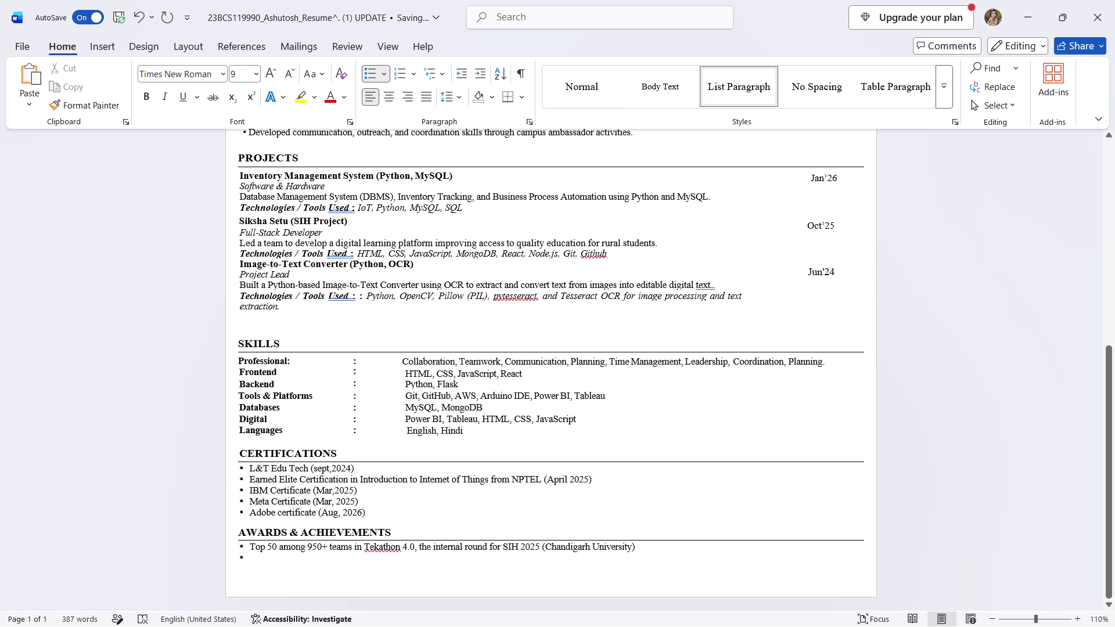
{"action": "double_click", "coordinate": [240, 556]}
{"action": "right_click", "coordinate": [240, 556]}
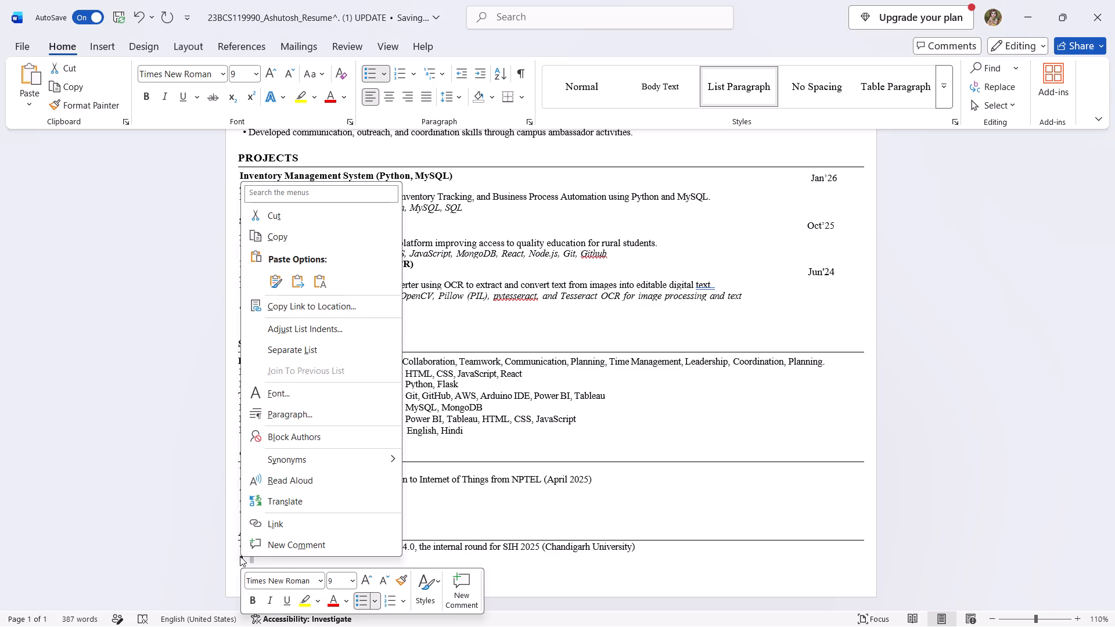
{"action": "left_click_drag", "start_coordinate": [235, 556], "coordinate": [242, 558]}
{"action": "right_click", "coordinate": [242, 558]}
{"action": "right_click", "coordinate": [242, 558]}
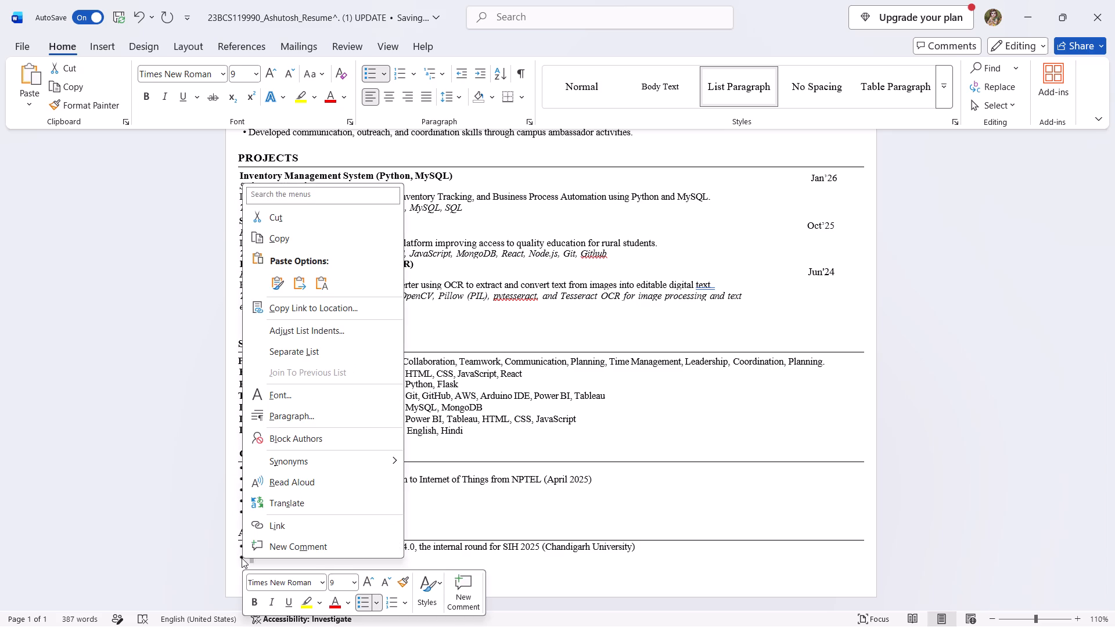
{"action": "right_click", "coordinate": [242, 558]}
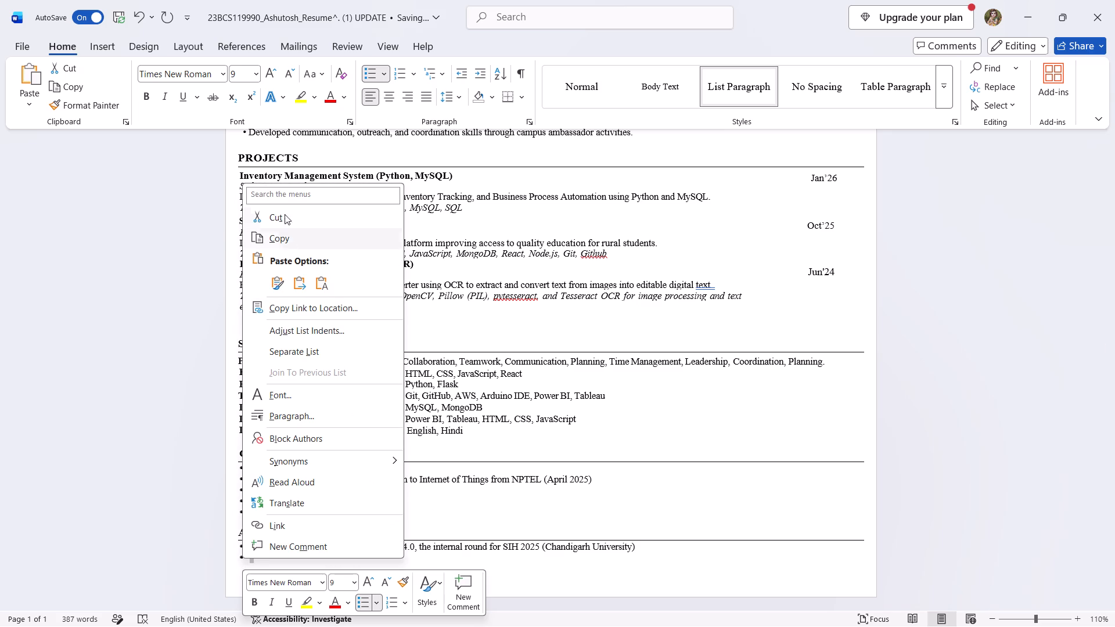
{"action": "left_click", "coordinate": [285, 206]}
{"action": "left_click", "coordinate": [285, 210]}
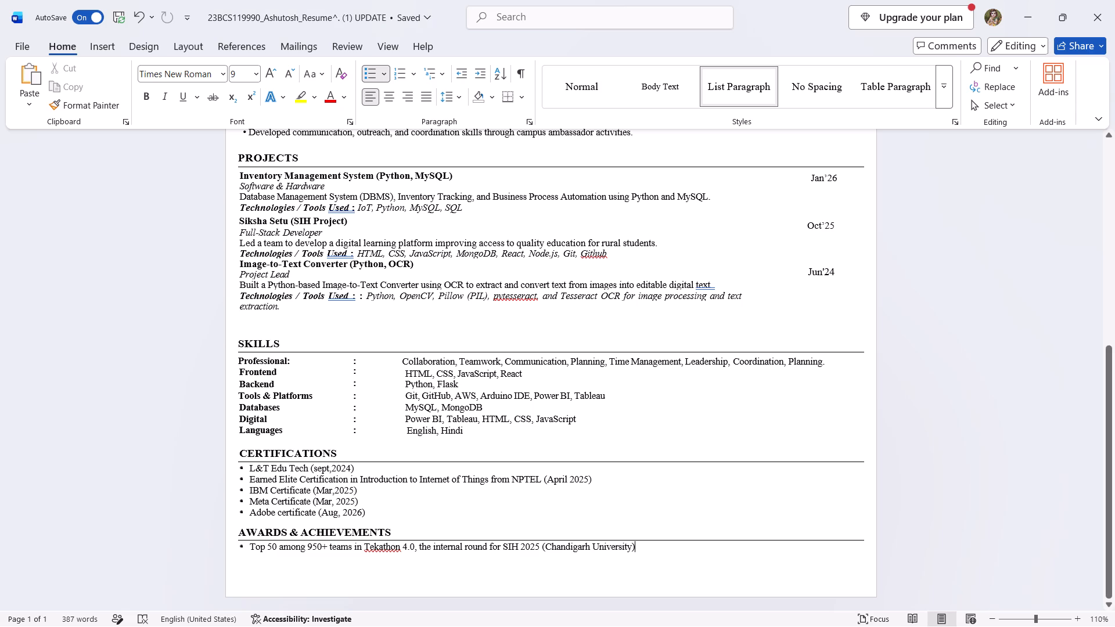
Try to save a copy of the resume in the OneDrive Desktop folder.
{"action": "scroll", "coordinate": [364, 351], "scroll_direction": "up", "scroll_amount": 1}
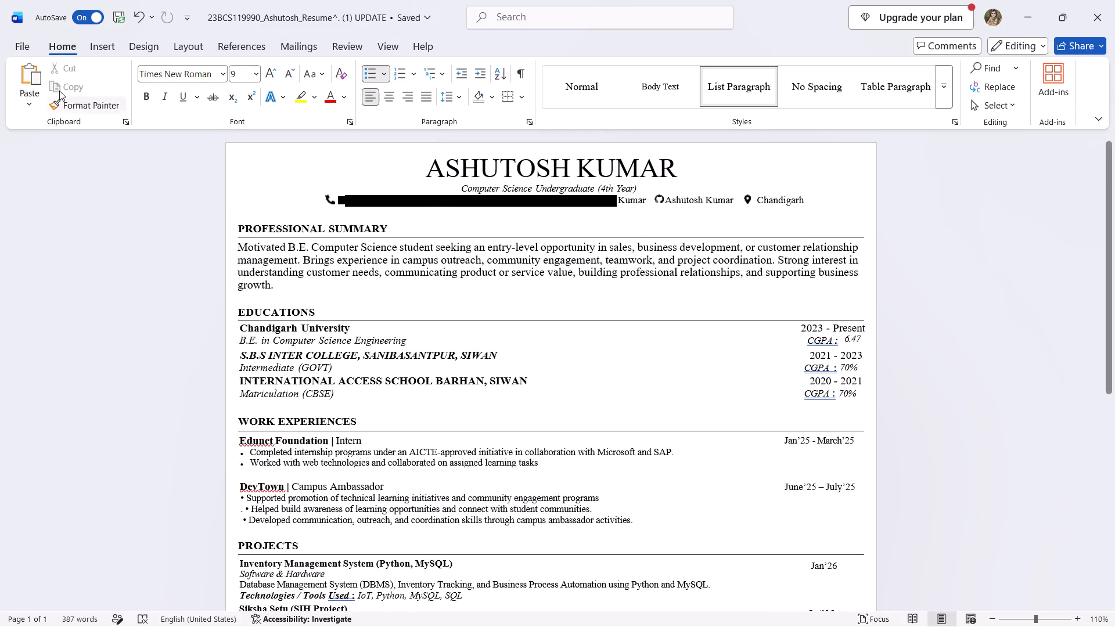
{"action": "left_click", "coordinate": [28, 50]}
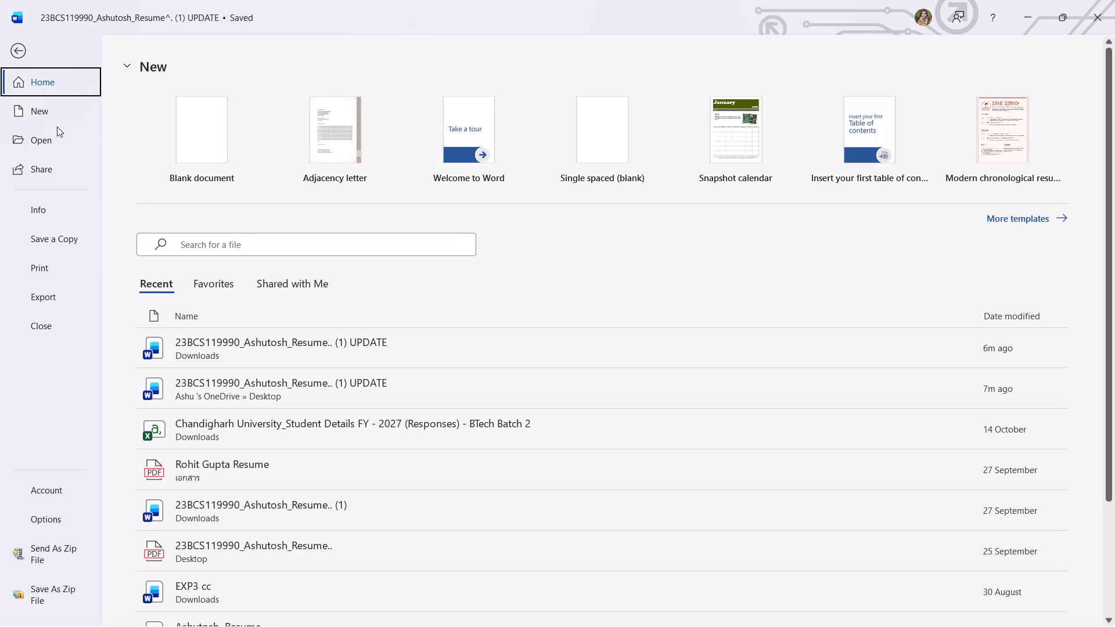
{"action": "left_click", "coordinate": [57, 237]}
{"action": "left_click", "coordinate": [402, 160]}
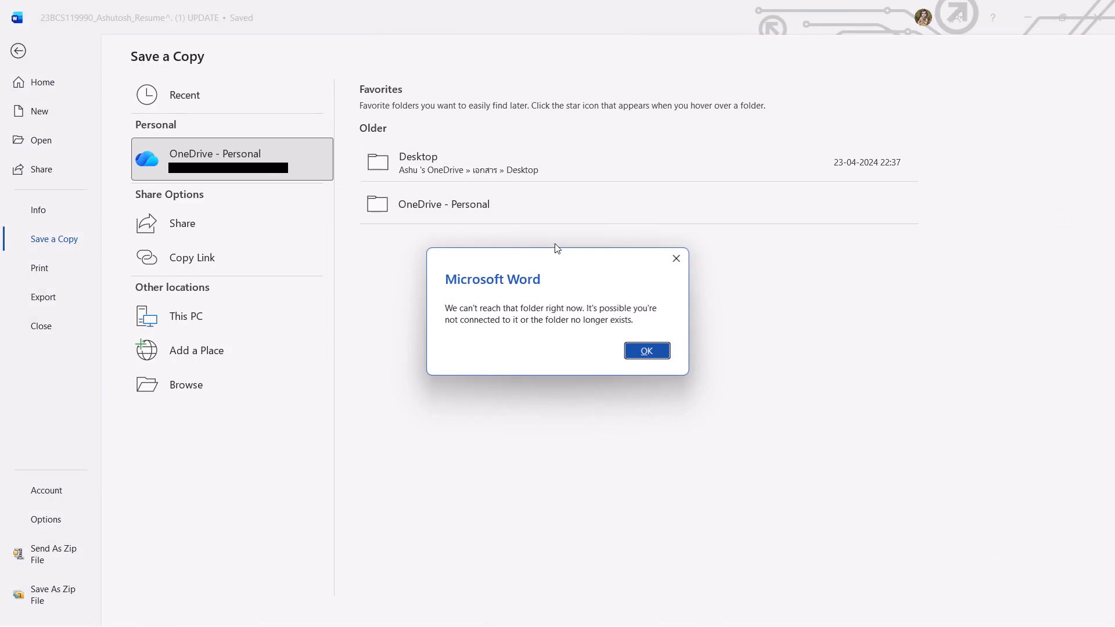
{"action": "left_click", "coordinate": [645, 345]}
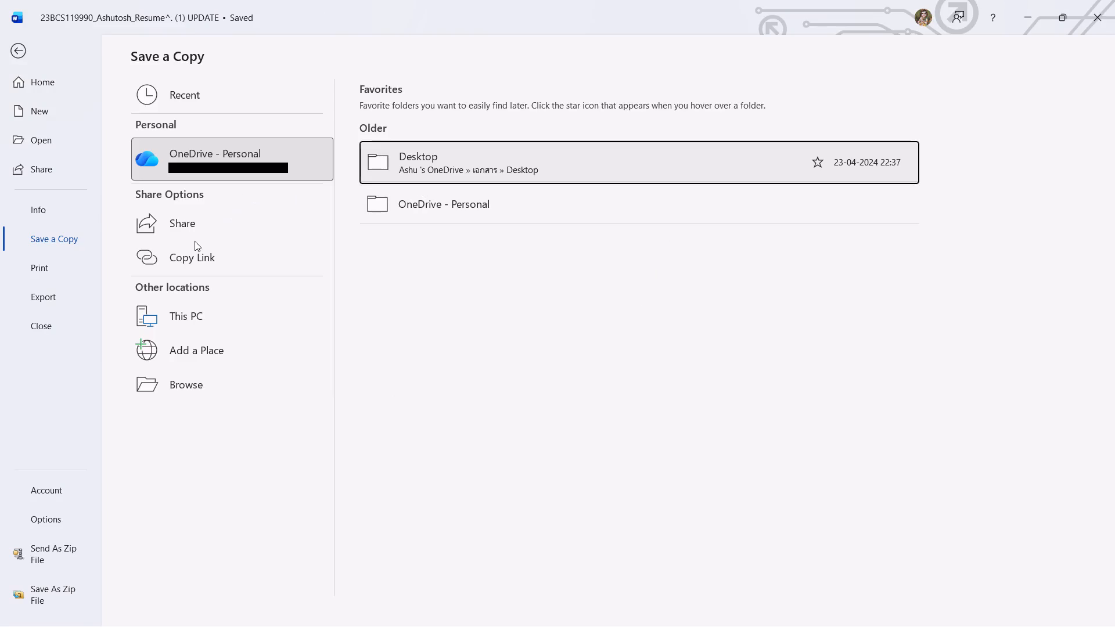
Preview the resume's print layout and leave the print page.
{"action": "left_click", "coordinate": [57, 271]}
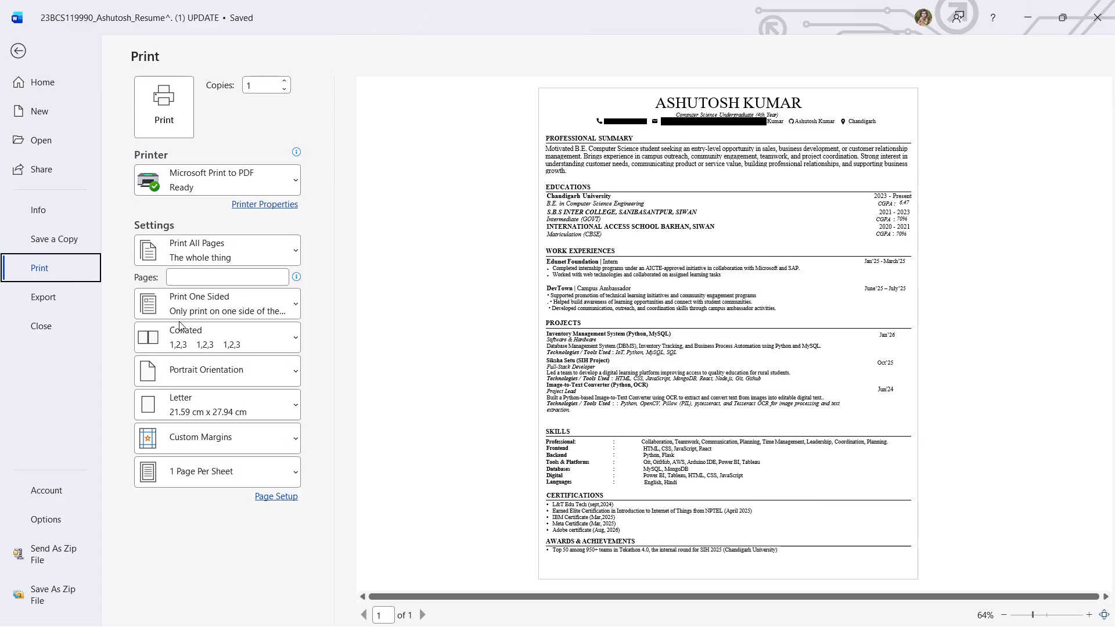
{"action": "left_click", "coordinate": [21, 83]}
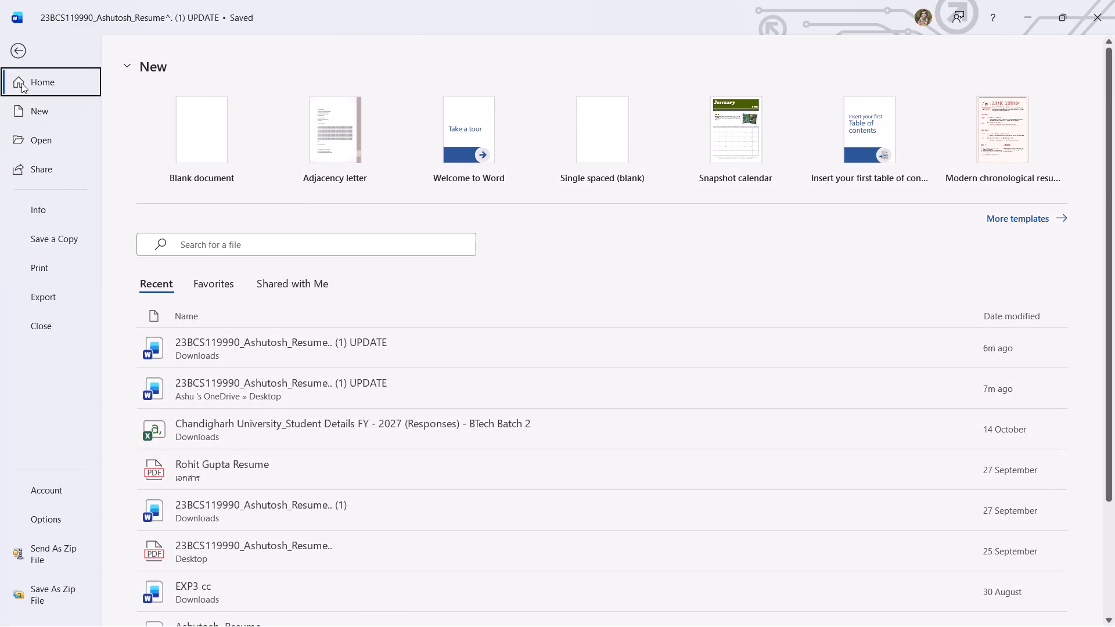
{"action": "left_click", "coordinate": [64, 121]}
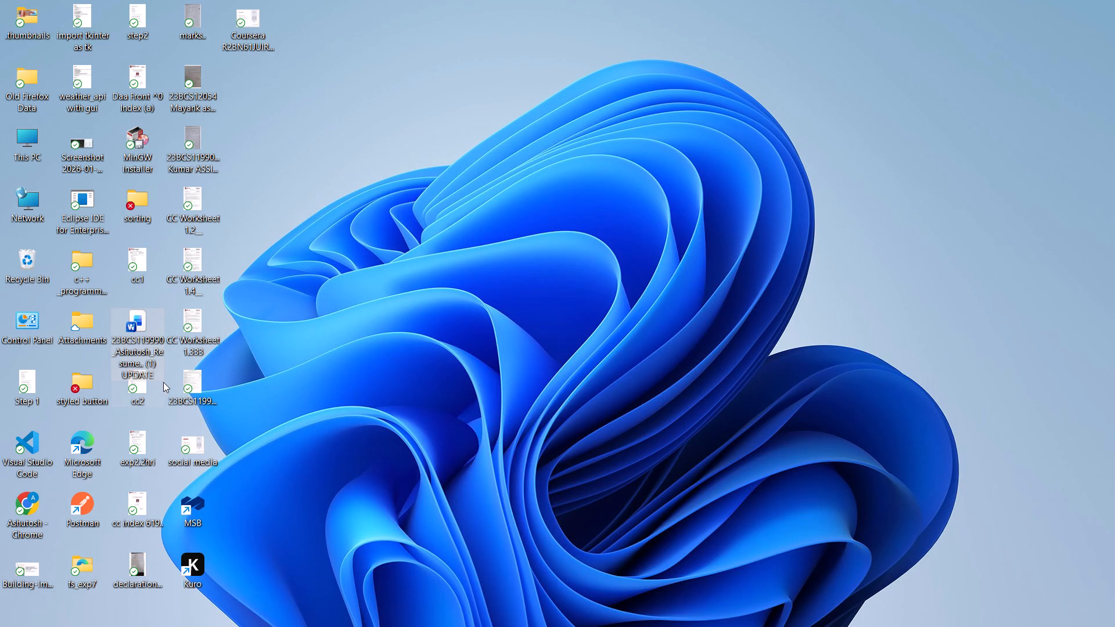
Open the (1) UPDATE resume file from the desktop in Word and close the Word window.
{"action": "double_click", "coordinate": [131, 334]}
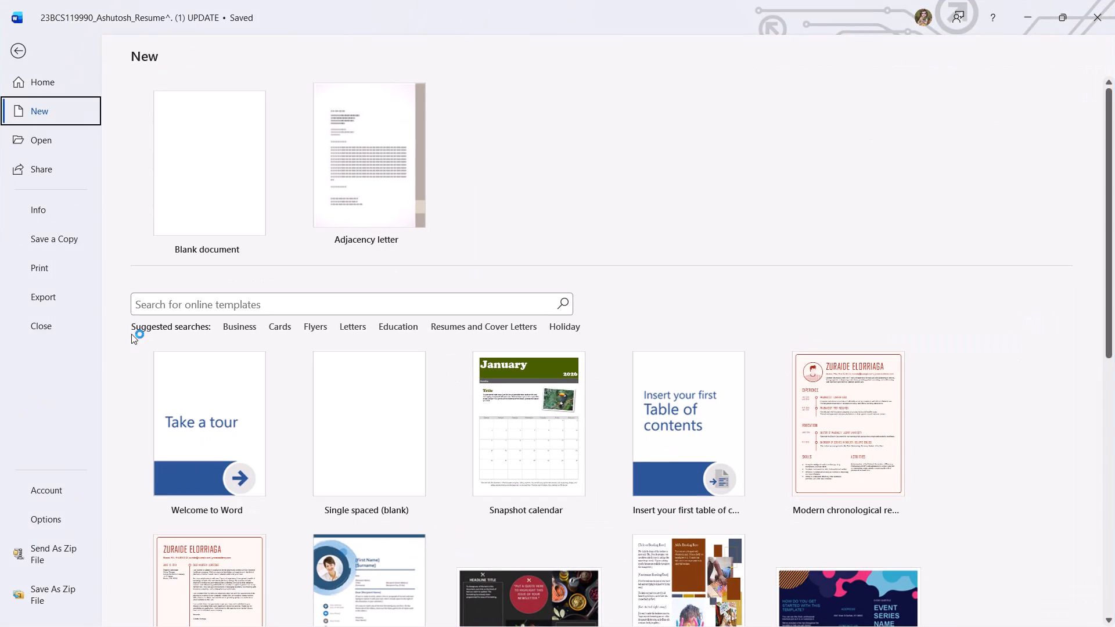
{"action": "left_click", "coordinate": [1114, 0]}
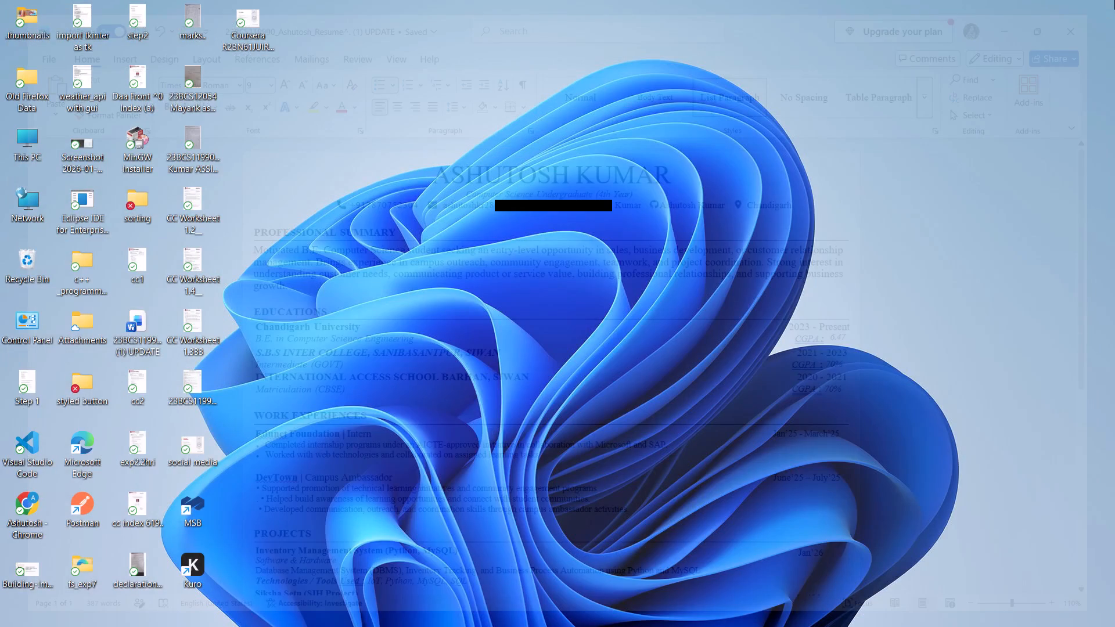
Open the (1) UPDATE Word resume from the desktop and review its contents.
{"action": "double_click", "coordinate": [146, 337]}
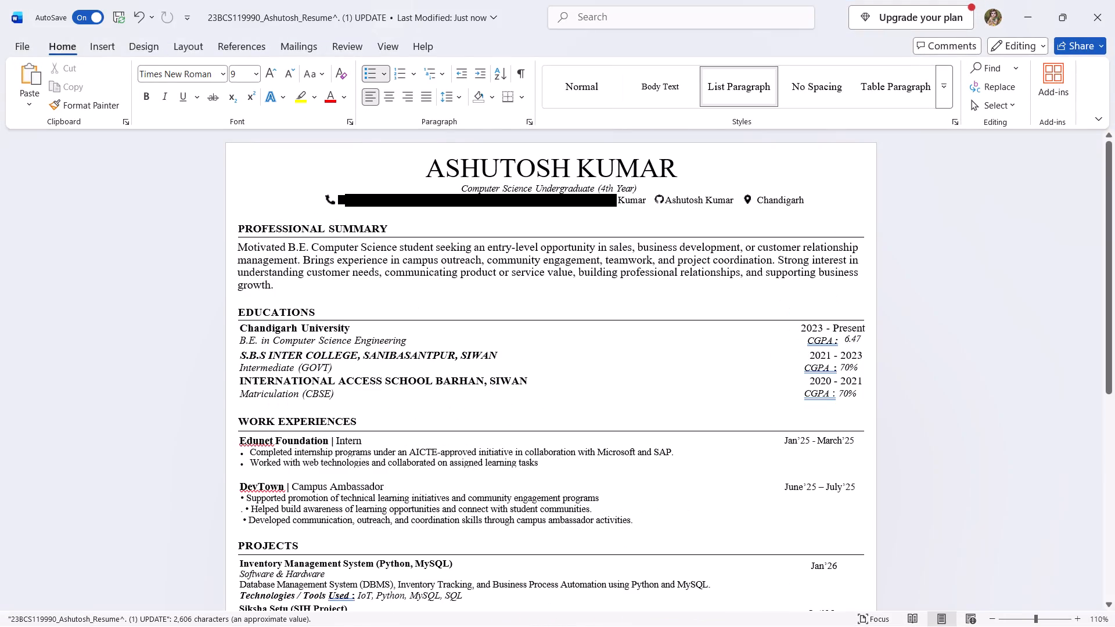
{"action": "scroll", "coordinate": [406, 394], "scroll_direction": "down", "scroll_amount": 6}
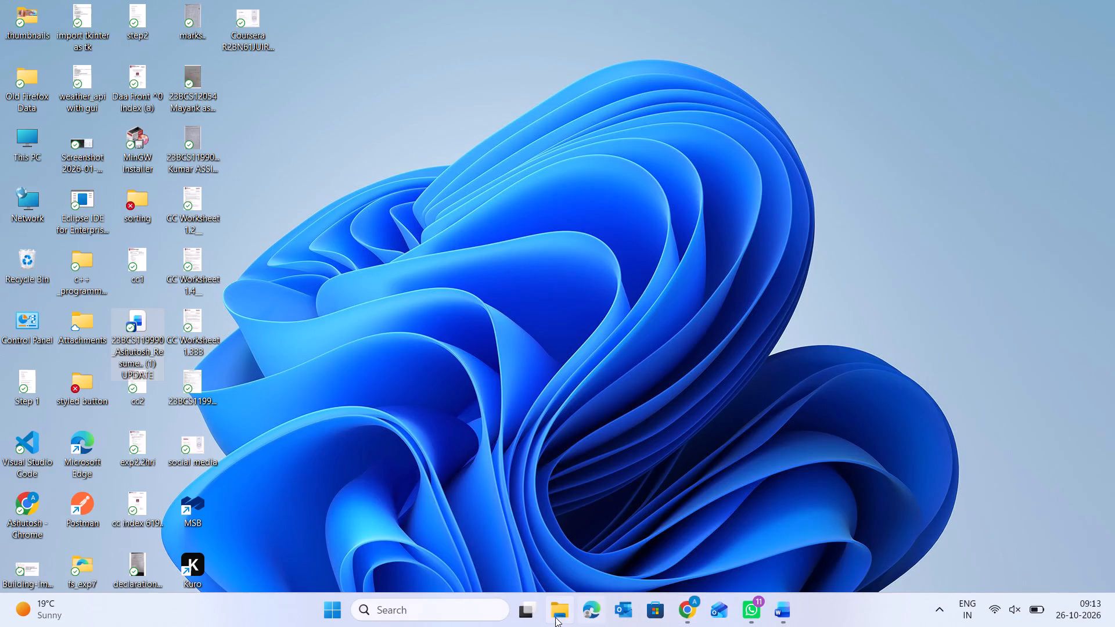
Switch to File Explorer to find the recently used resume files.
{"action": "left_click", "coordinate": [555, 617]}
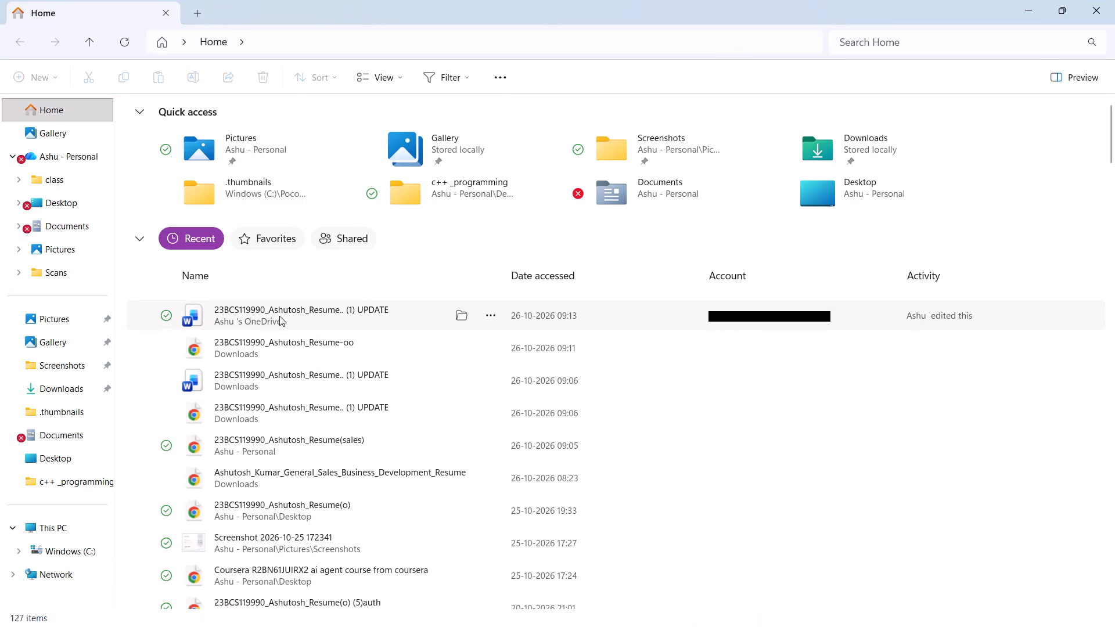
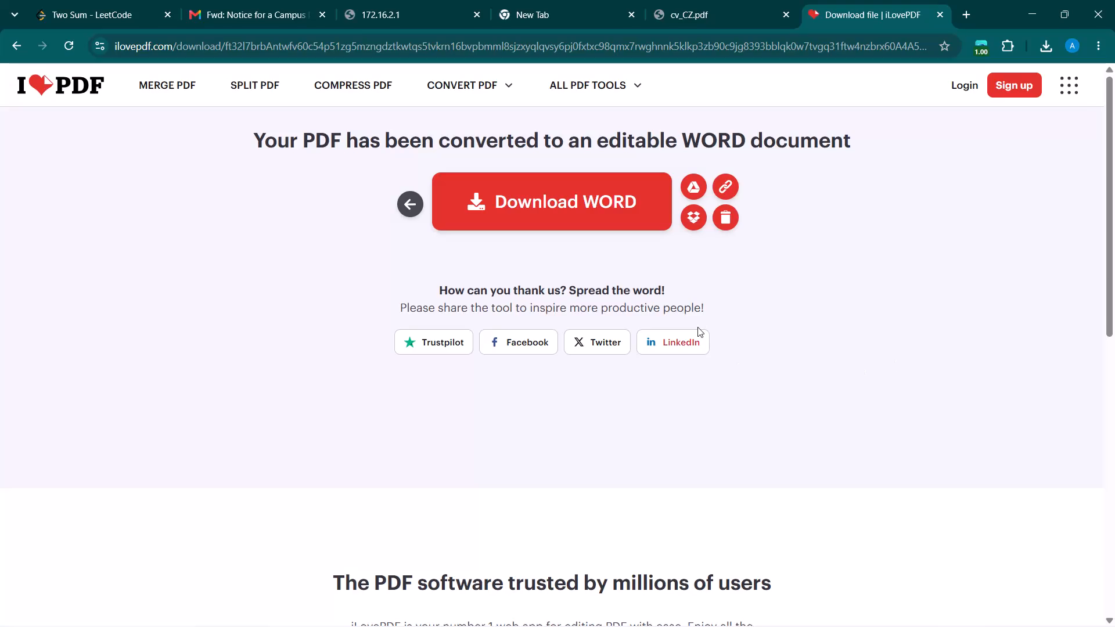
Search the web for "word to pdf" in a new tab and open iLovePDF's Word to PDF converter.
{"action": "left_click", "coordinate": [956, 9]}
{"action": "type", "text": "word to pdf"}
{"action": "key", "text": "Return"}
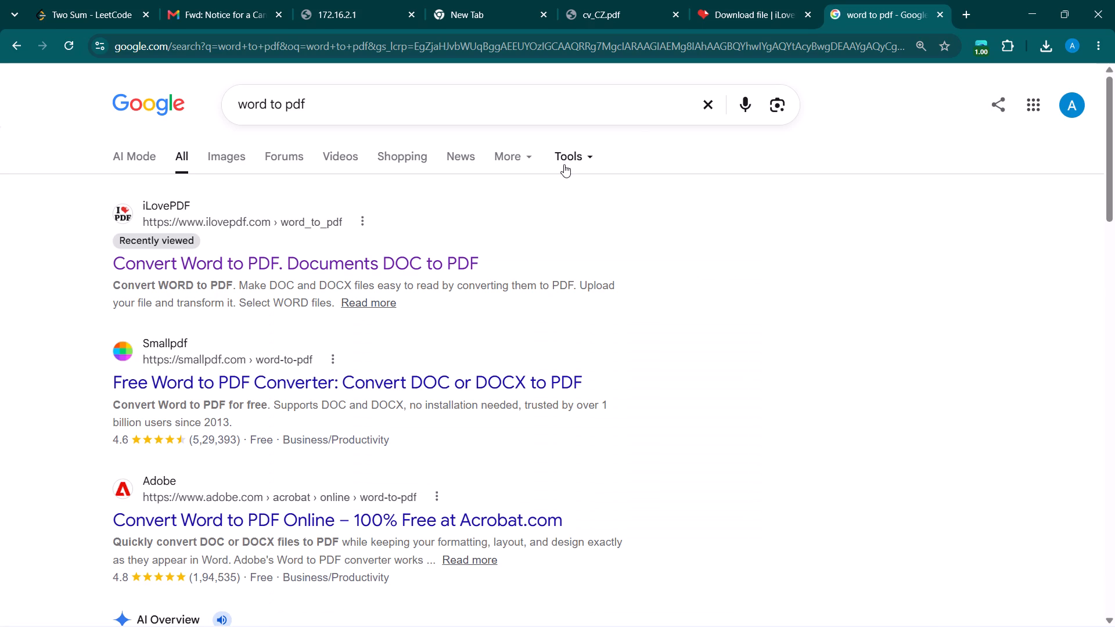
{"action": "left_click", "coordinate": [334, 257]}
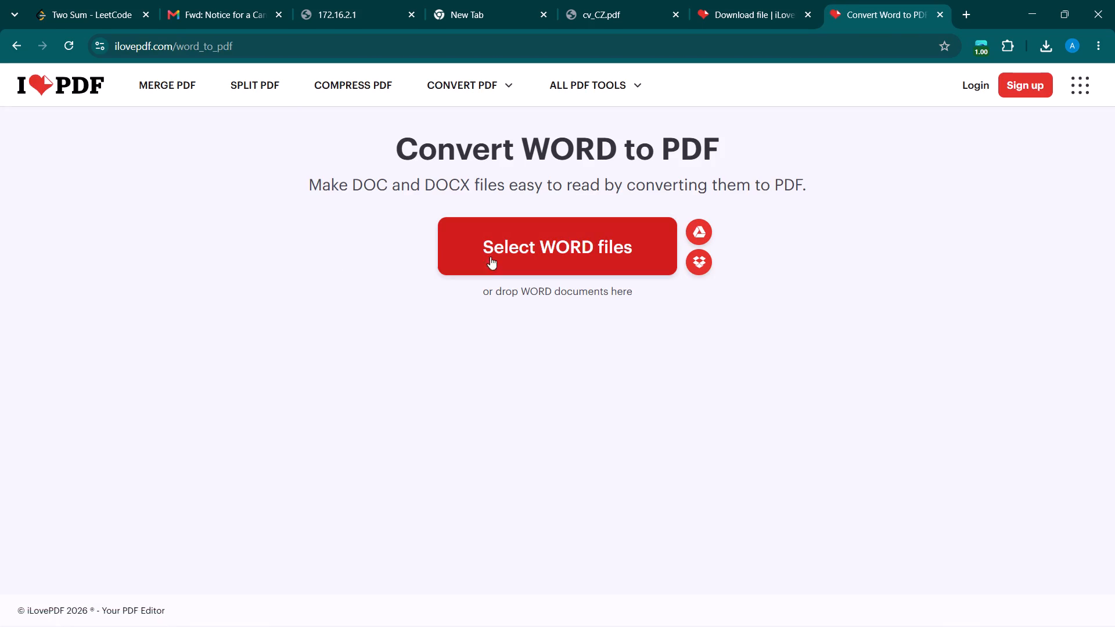
Convert today's updated resume Word document from the Downloads folder to PDF and download the converted file.
{"action": "left_click", "coordinate": [523, 245]}
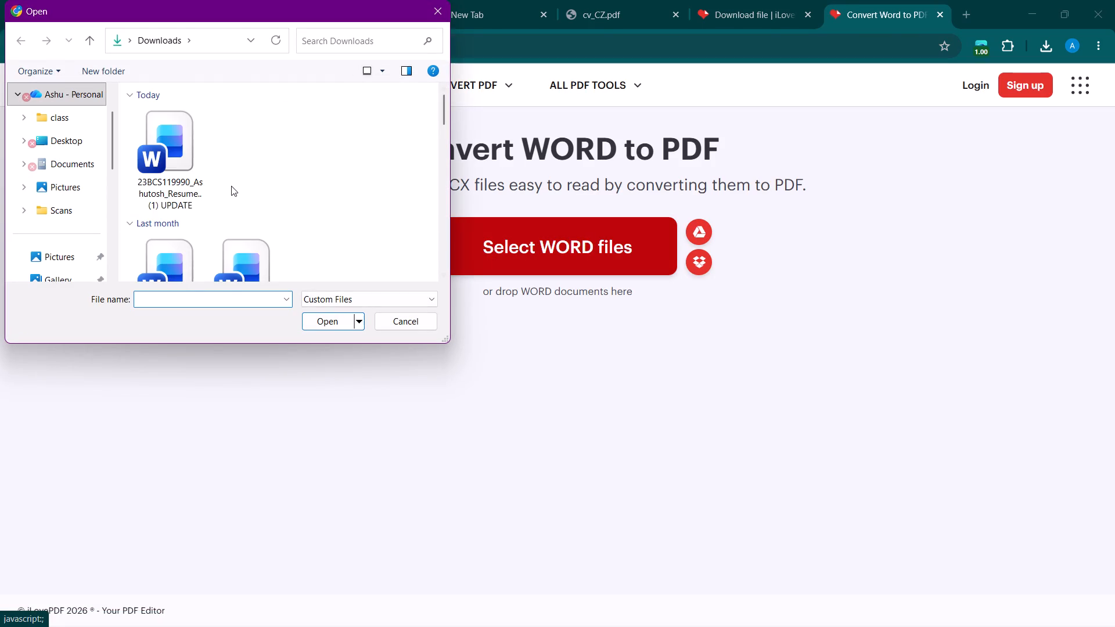
{"action": "left_click", "coordinate": [200, 172]}
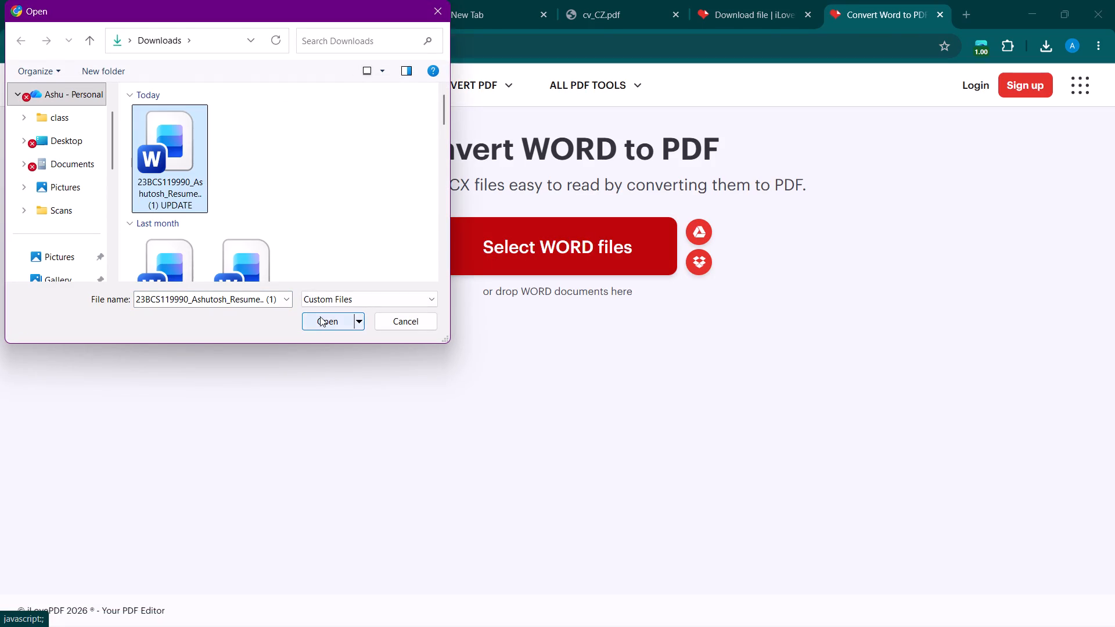
{"action": "left_click", "coordinate": [320, 316]}
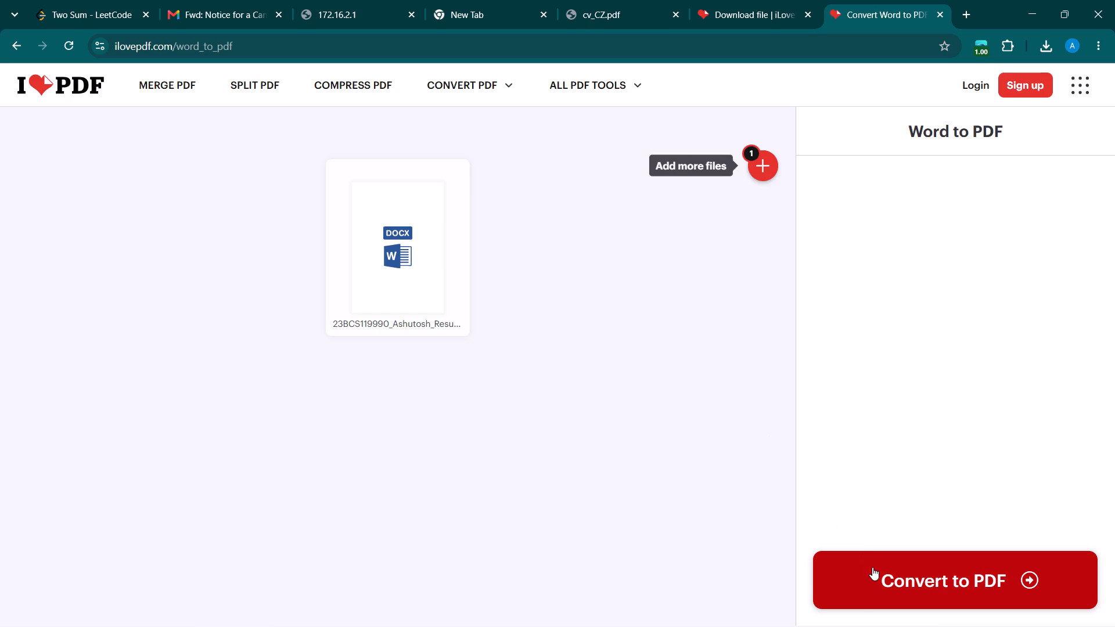
{"action": "left_click", "coordinate": [872, 567]}
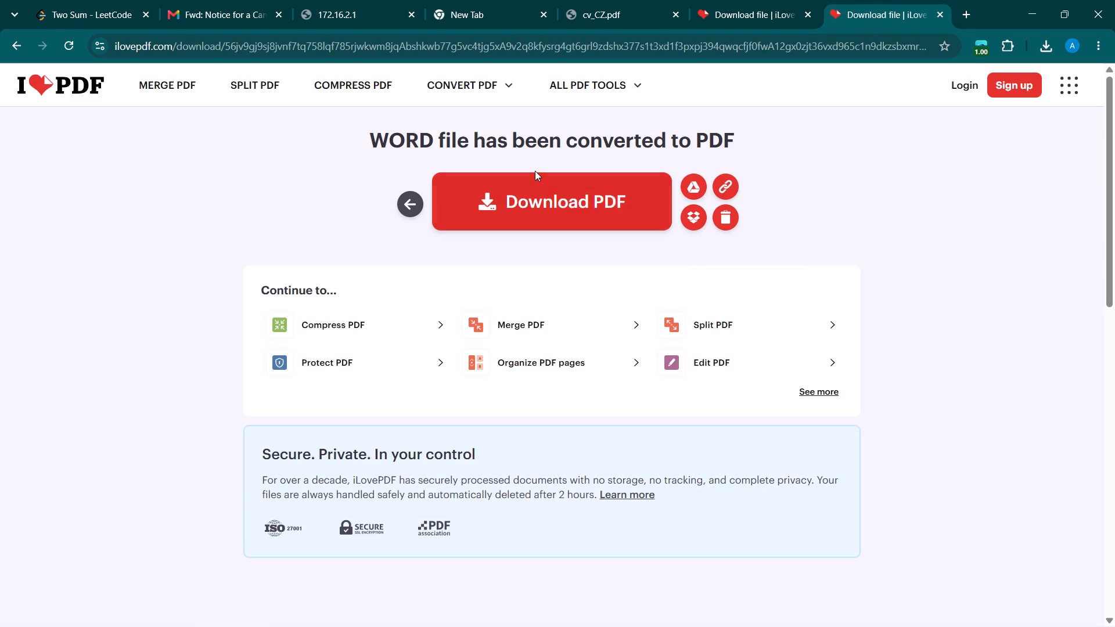
{"action": "left_click", "coordinate": [531, 193]}
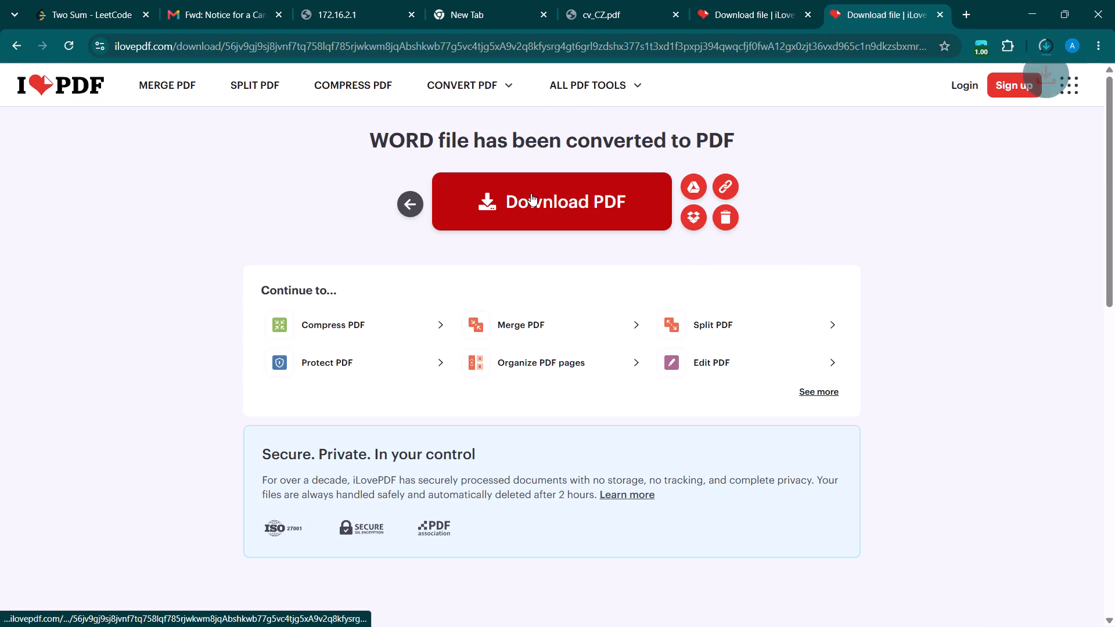
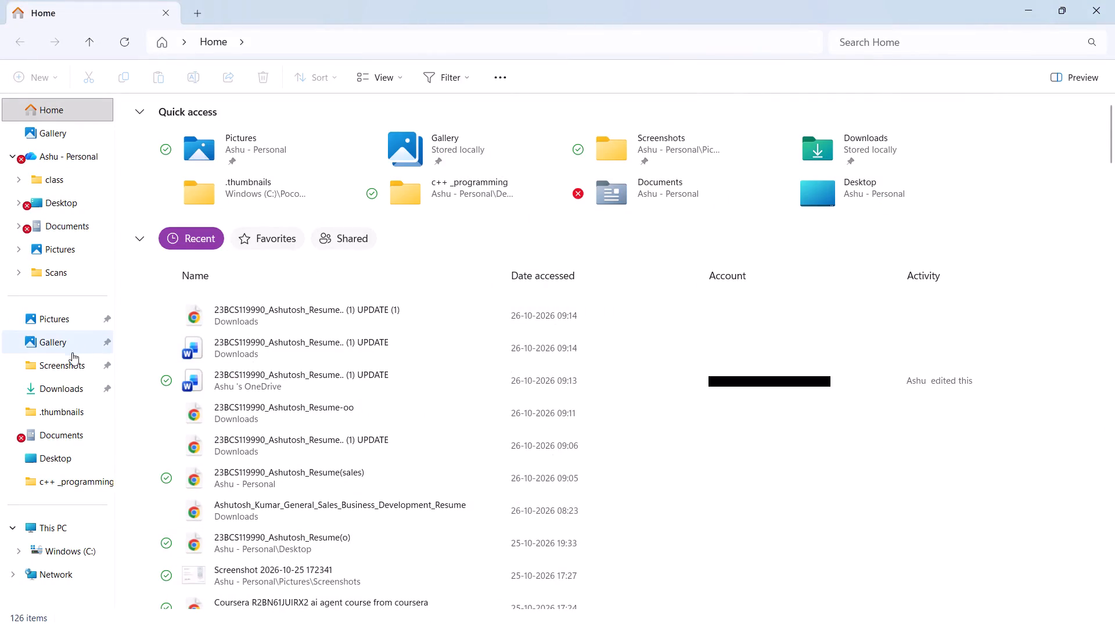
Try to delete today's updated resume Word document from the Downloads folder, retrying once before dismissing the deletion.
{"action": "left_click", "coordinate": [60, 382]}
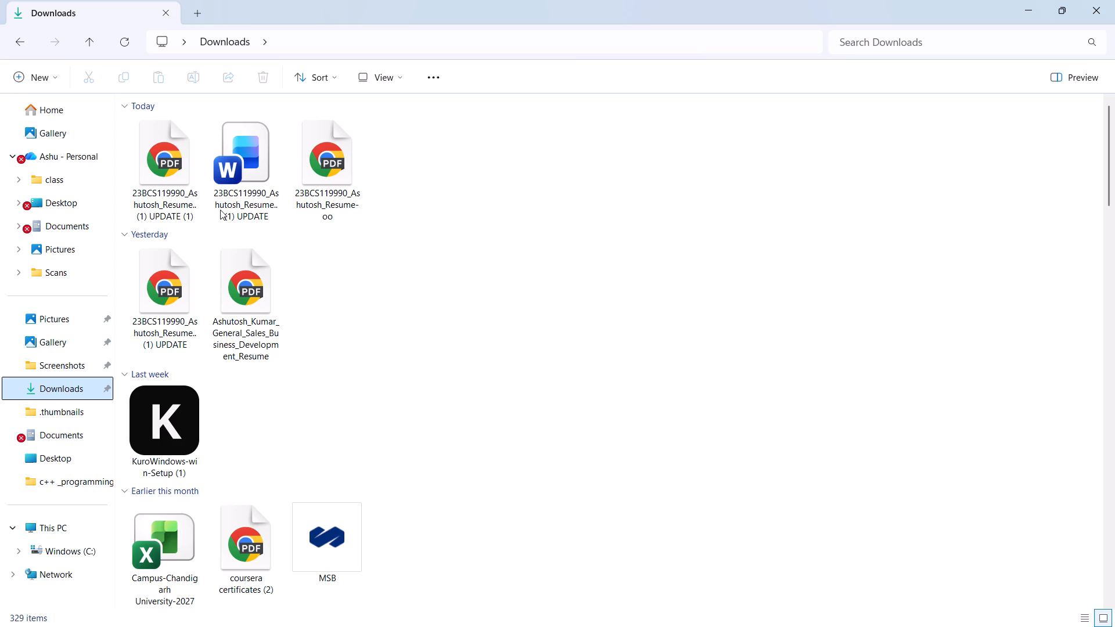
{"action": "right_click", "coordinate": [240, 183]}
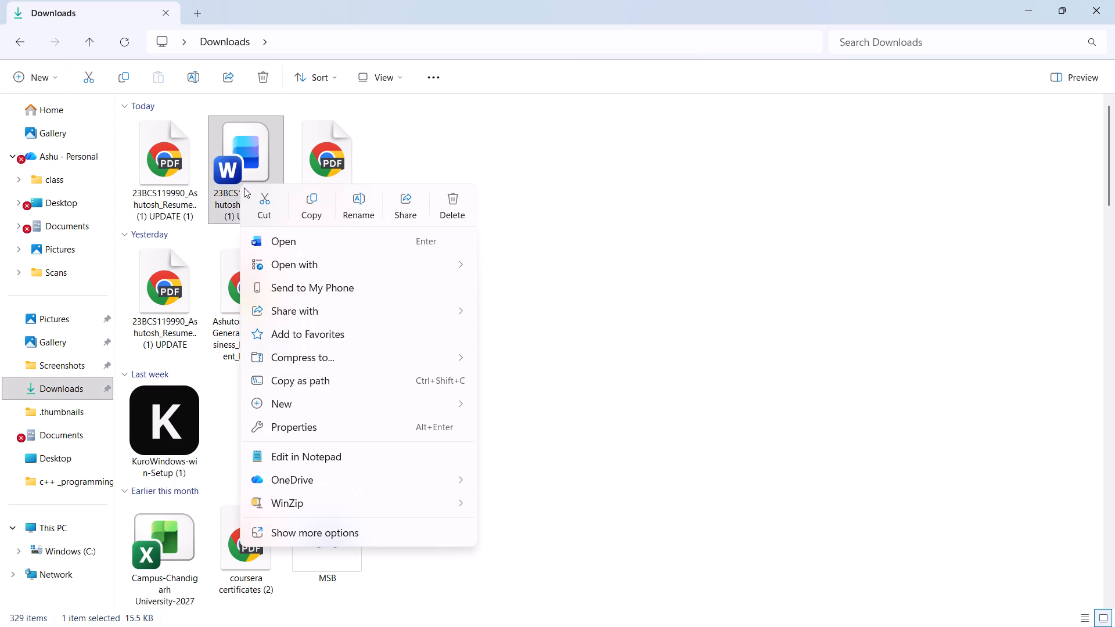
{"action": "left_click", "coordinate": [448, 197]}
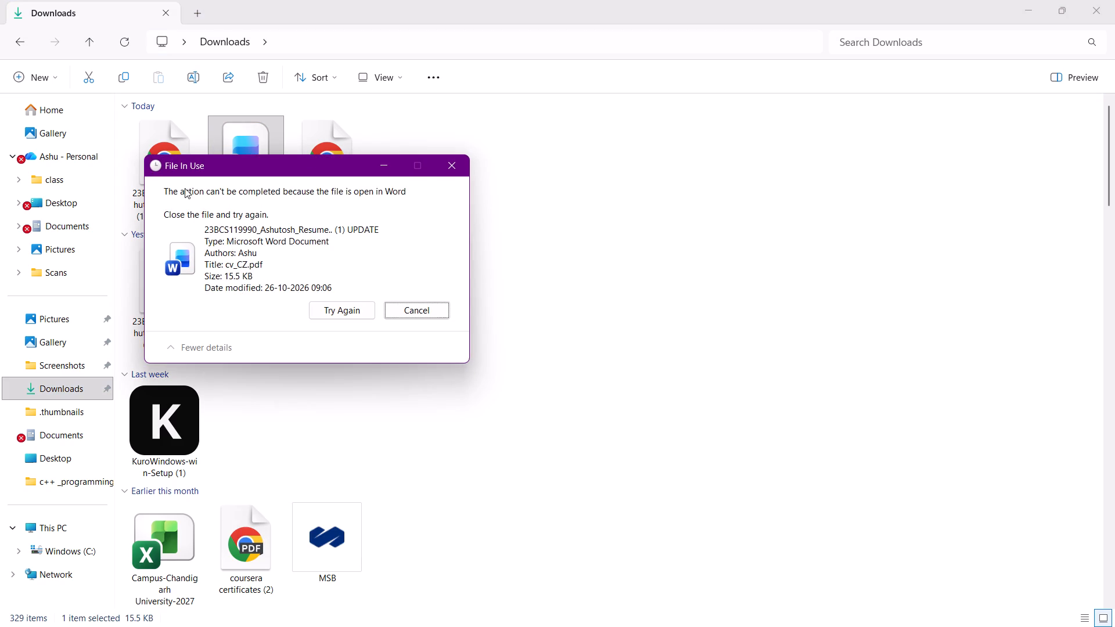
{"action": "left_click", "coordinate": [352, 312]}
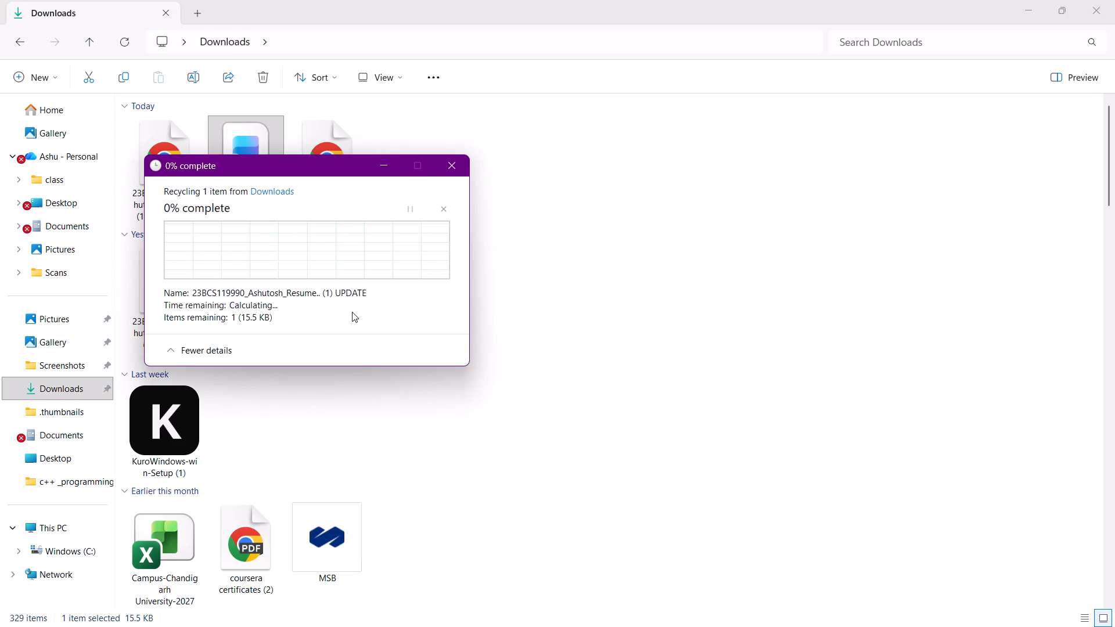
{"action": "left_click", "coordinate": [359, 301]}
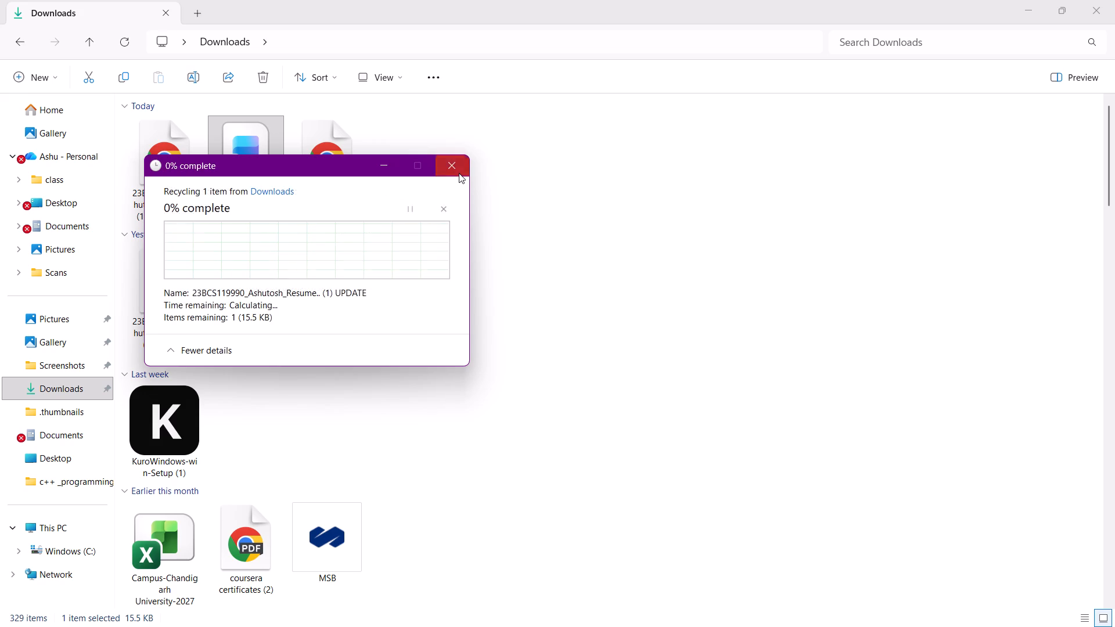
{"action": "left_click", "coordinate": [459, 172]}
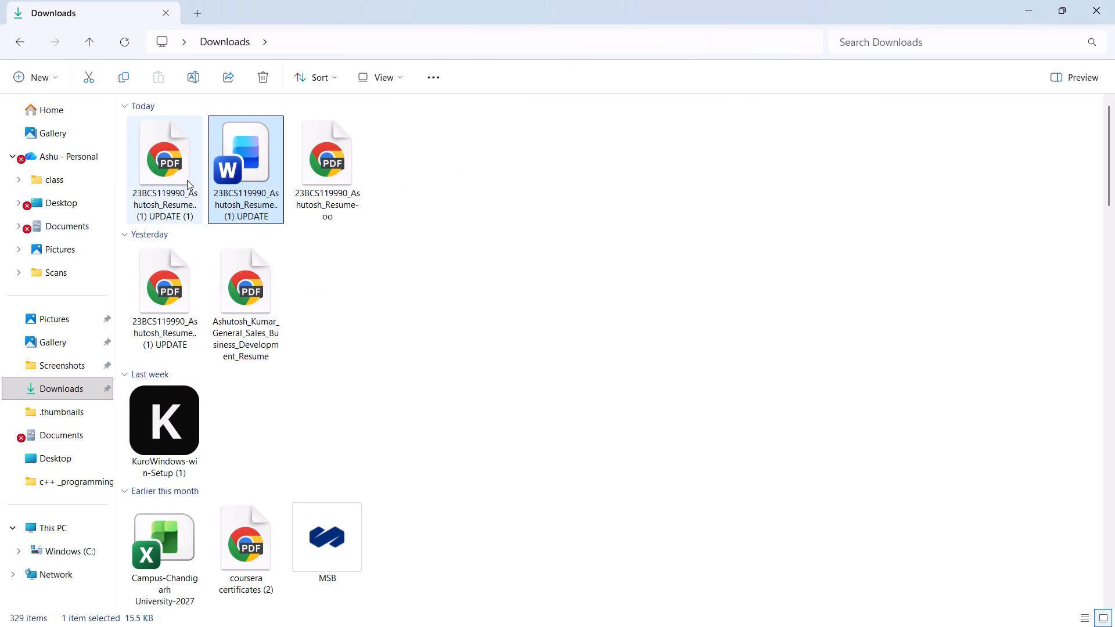
Rename the newly converted resume PDF in the Downloads folder so that its name ends in "(1) sales".
{"action": "right_click", "coordinate": [171, 197]}
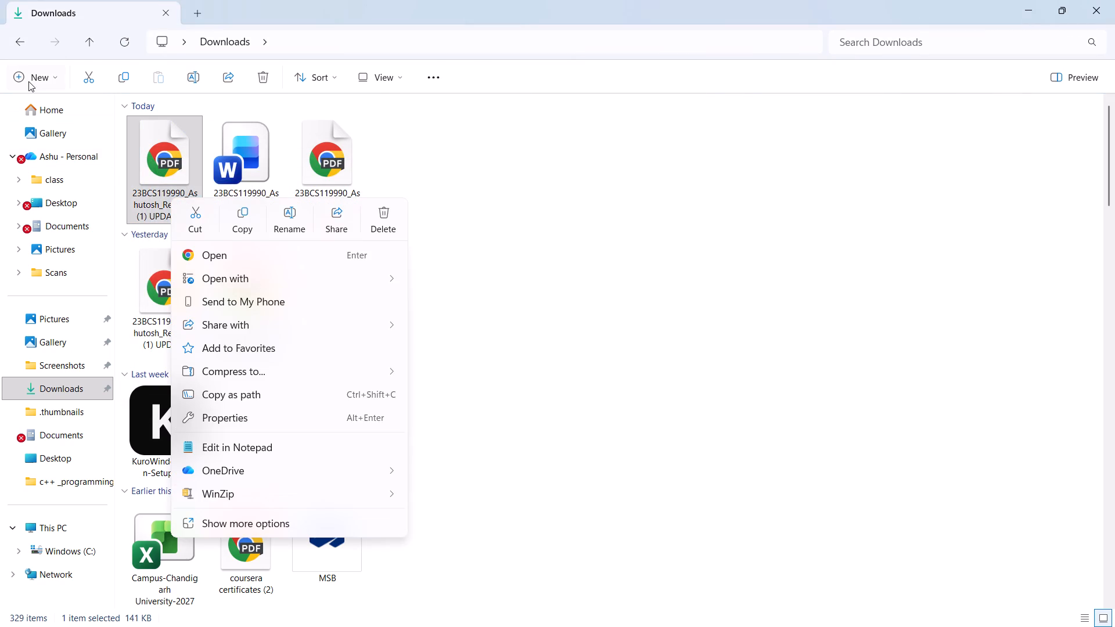
{"action": "left_click", "coordinate": [288, 224]}
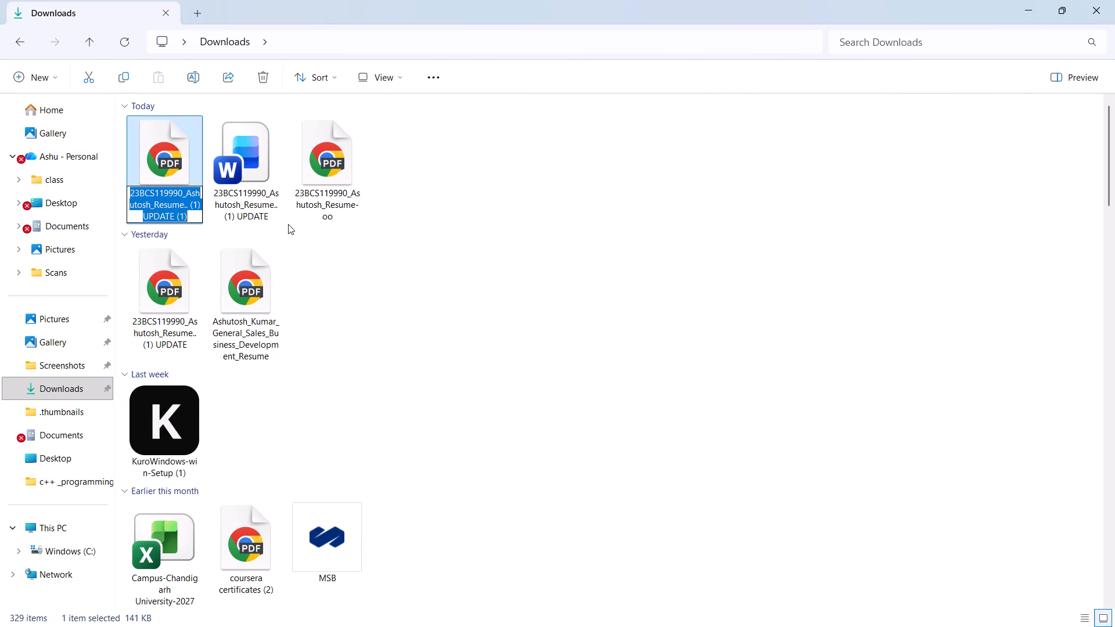
{"action": "left_click", "coordinate": [184, 217]}
{"action": "key", "text": "Right"}
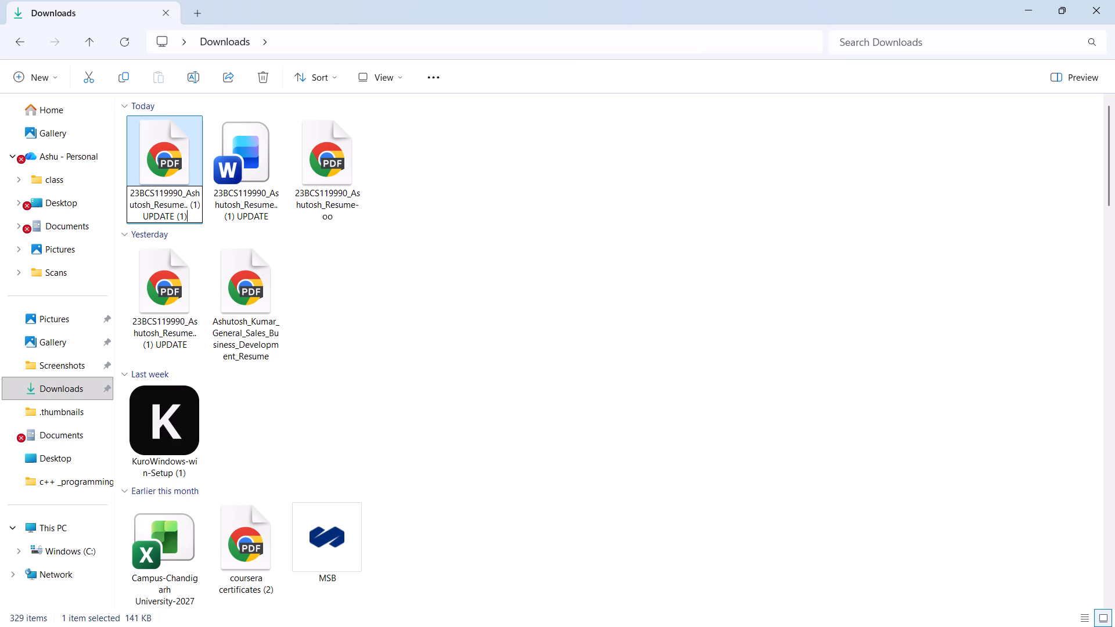
{"action": "key", "text": "BackSpace"}
{"action": "key", "text": "BackSpace"}
{"action": "key", "text": "BackSpace"}
{"action": "key", "text": "BackSpace"}
{"action": "key", "text": "BackSpace"}
{"action": "key", "text": "BackSpace"}
{"action": "key", "text": "BackSpace"}
{"action": "key", "text": "BackSpace"}
{"action": "key", "text": "BackSpace"}
{"action": "key", "text": "BackSpace"}
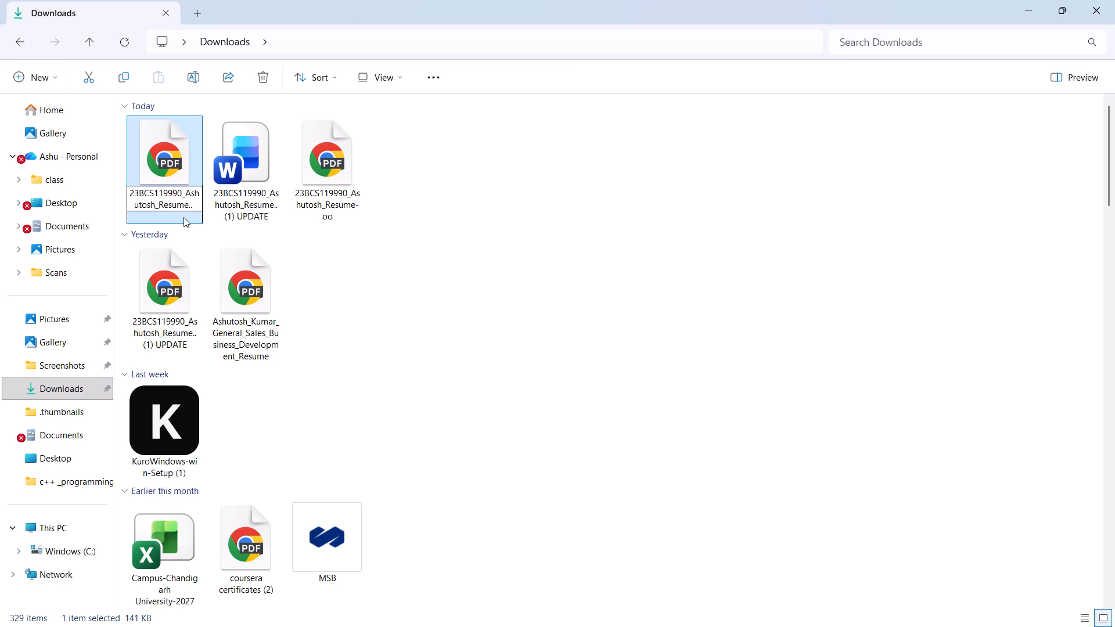
{"action": "type", "text": "sales"}
{"action": "key", "text": "Return"}
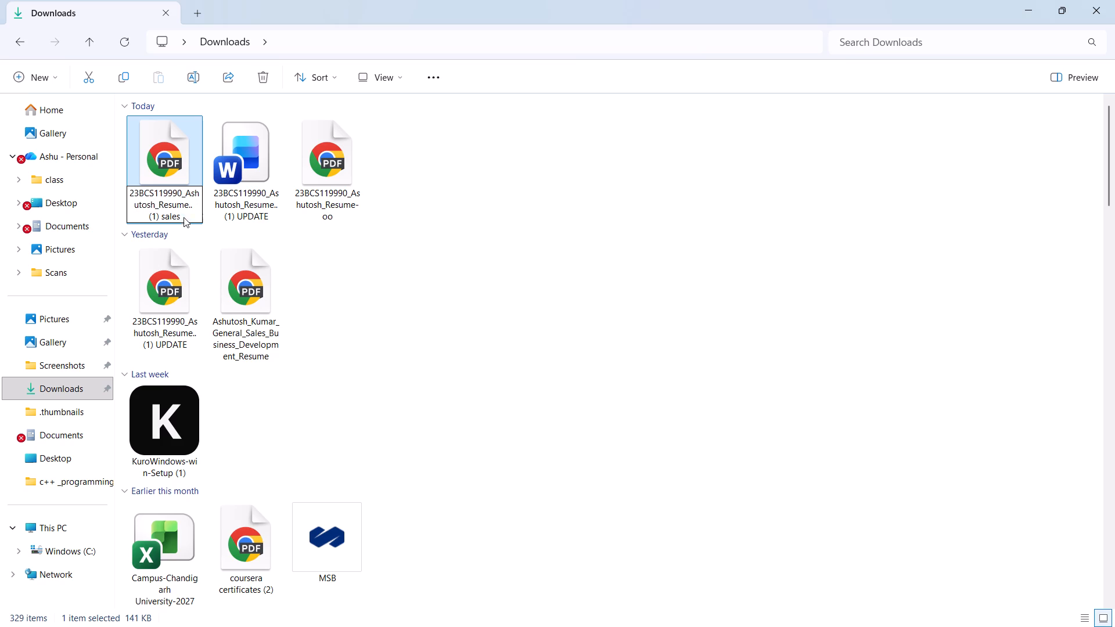
{"action": "left_click", "coordinate": [448, 276]}
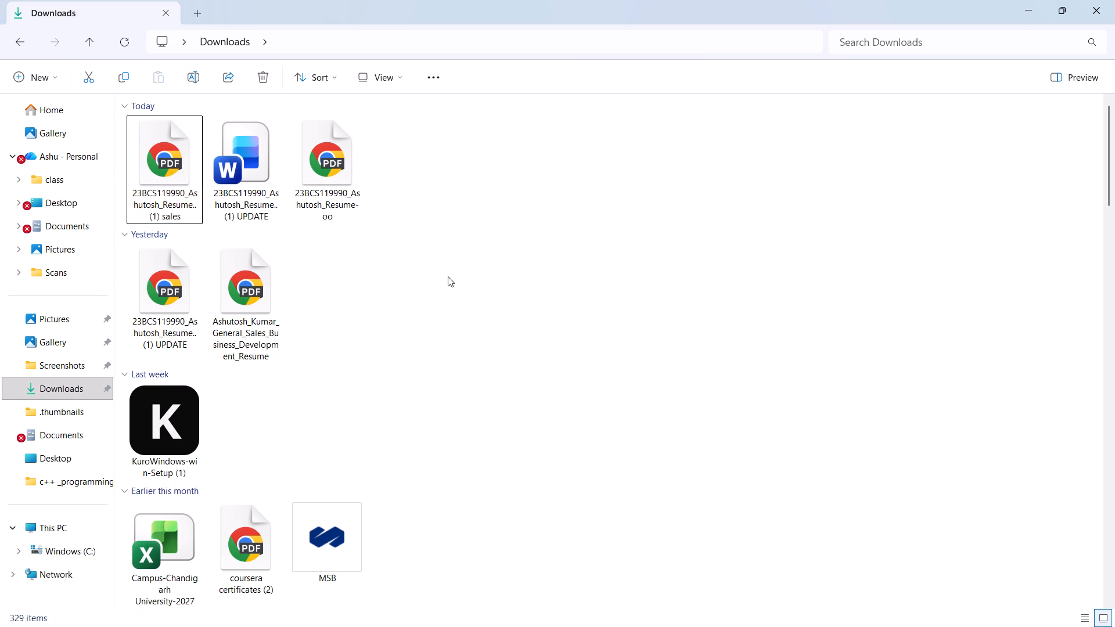
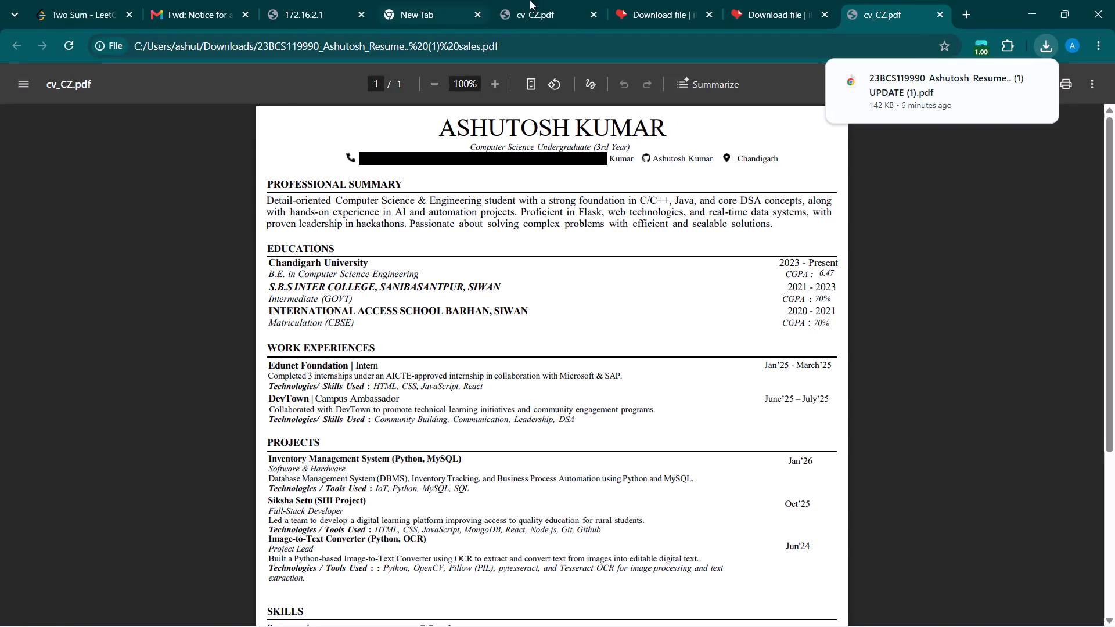
Close the opened sales resume PDF and delete that file, whose name ends in "(1) sales", from the Downloads folder.
{"action": "left_click", "coordinate": [941, 8]}
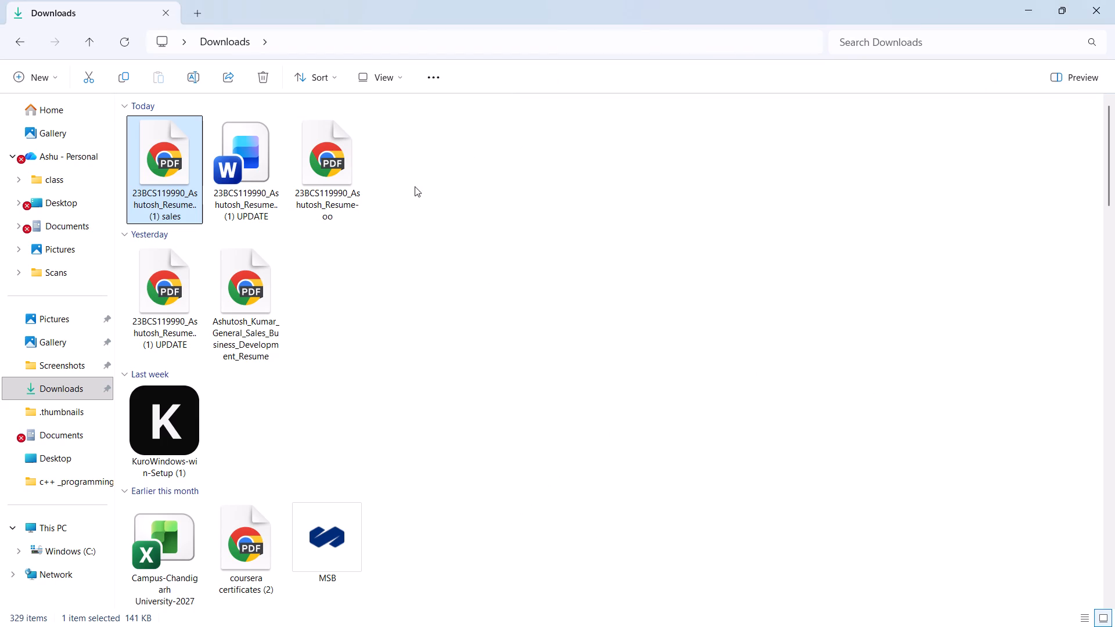
{"action": "right_click", "coordinate": [184, 202]}
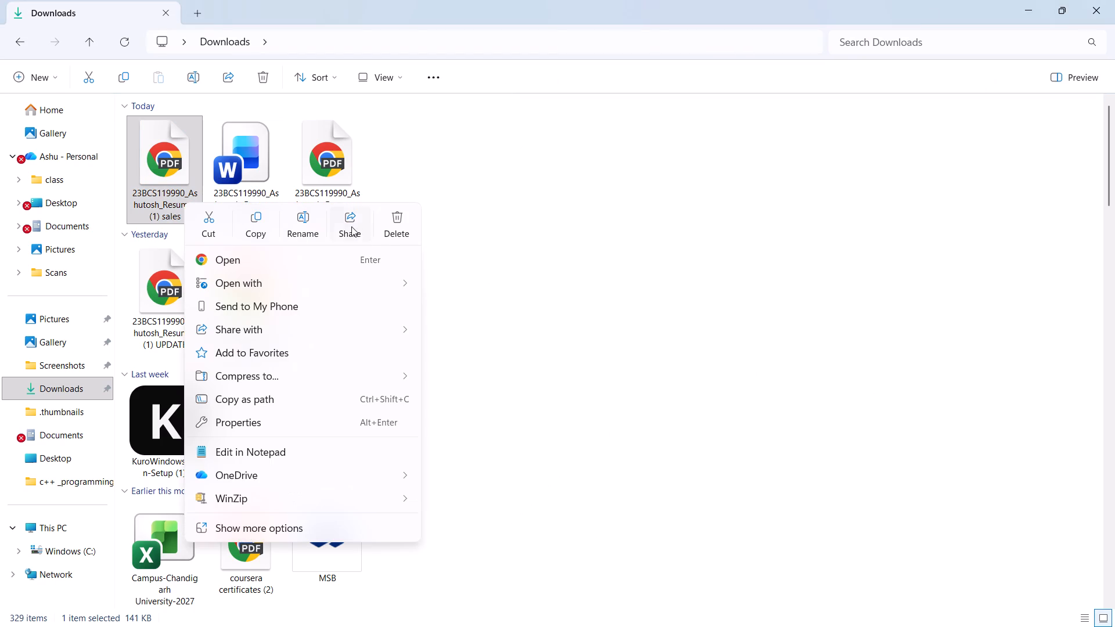
{"action": "left_click", "coordinate": [383, 239]}
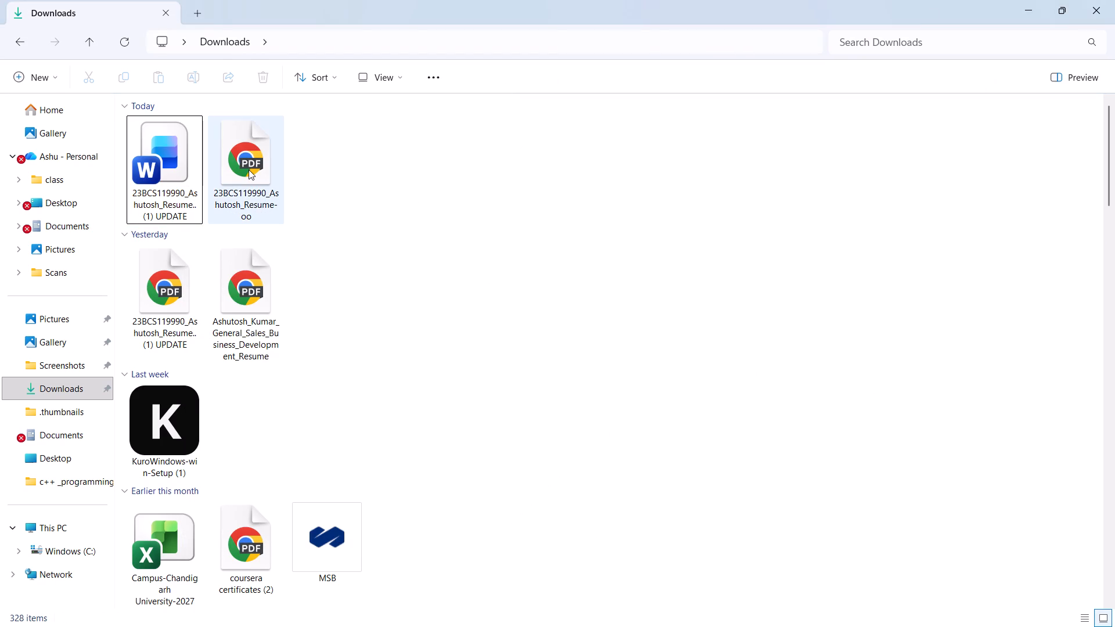
Open today's resume PDF whose name ends in "-oo" from the Downloads folder to view it.
{"action": "double_click", "coordinate": [249, 170]}
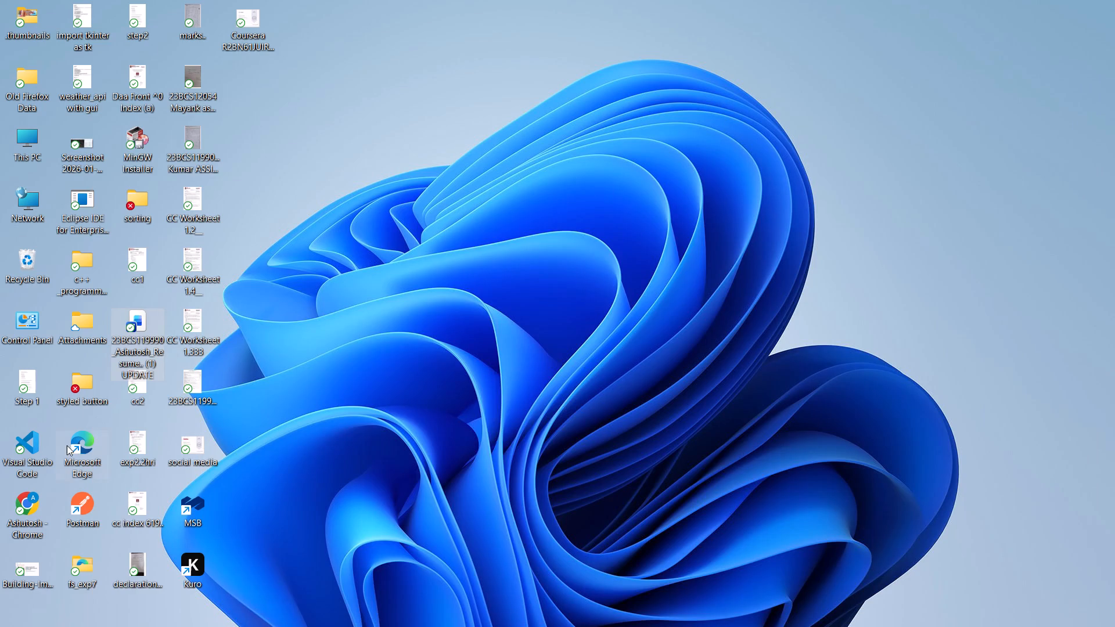
Open the resume Word document ending in "(1) UPDATE" from the desktop and look over its content.
{"action": "double_click", "coordinate": [142, 342]}
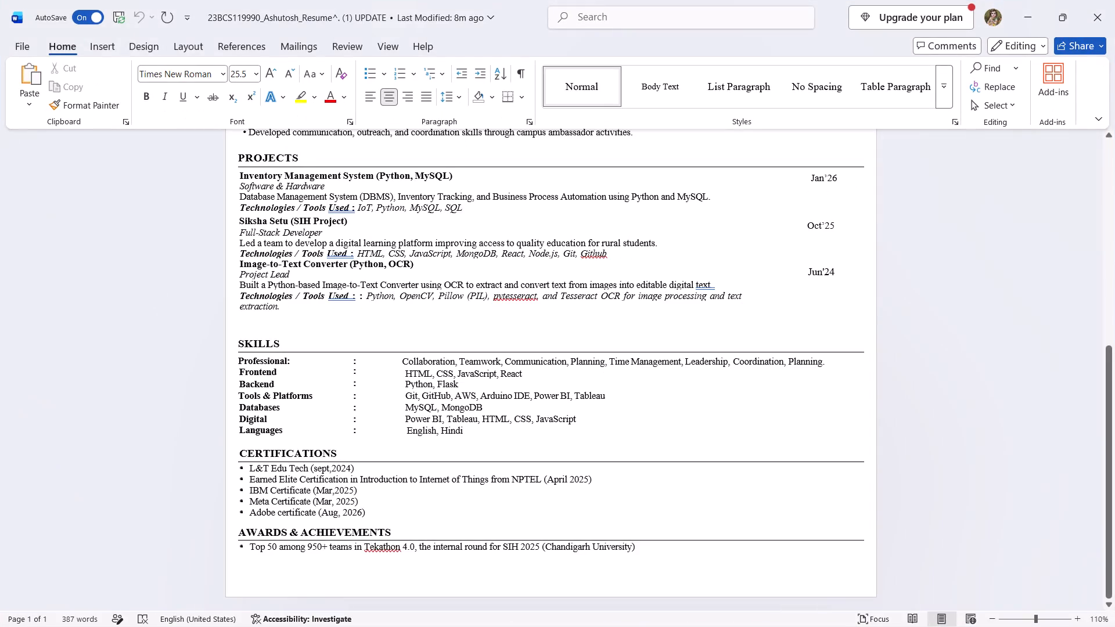
{"action": "scroll", "coordinate": [425, 297], "scroll_direction": "up", "scroll_amount": 9}
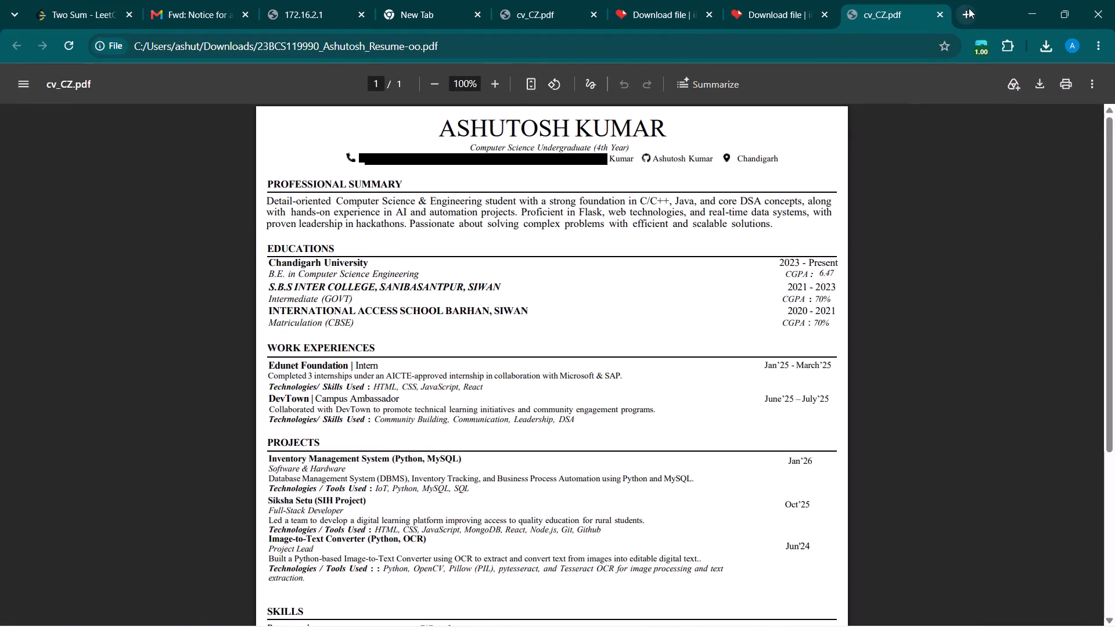
Search for "word to pdf" in a new browser tab, open iLovePDF's Word to PDF converter and start selecting a file.
{"action": "left_click", "coordinate": [967, 9]}
{"action": "type", "text": "word"}
{"action": "type", "text": "to"}
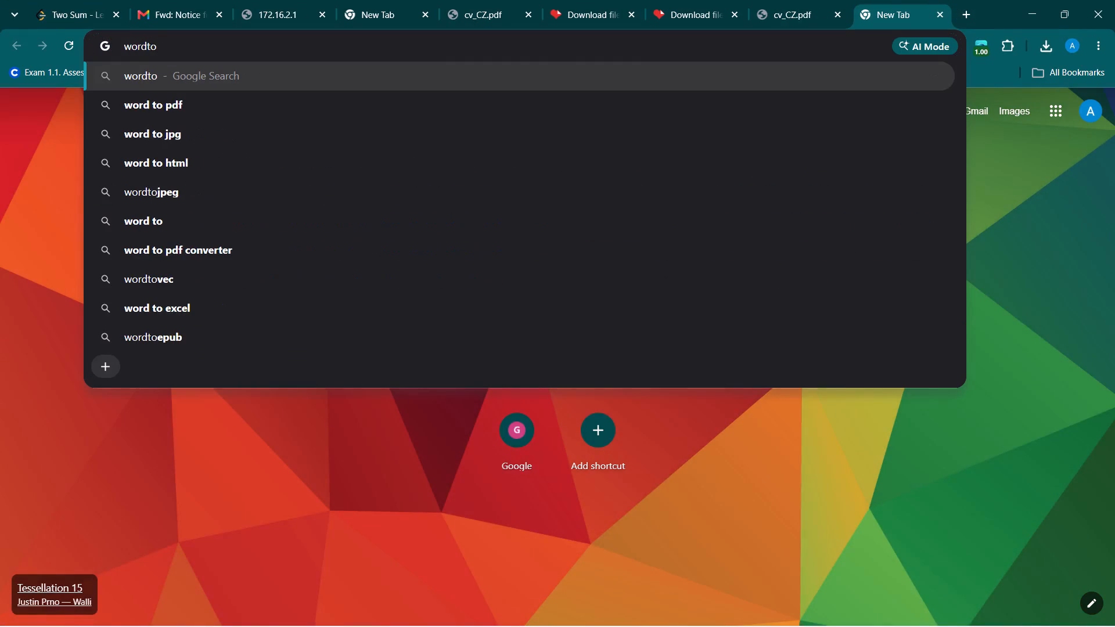
{"action": "left_click", "coordinate": [883, 97]}
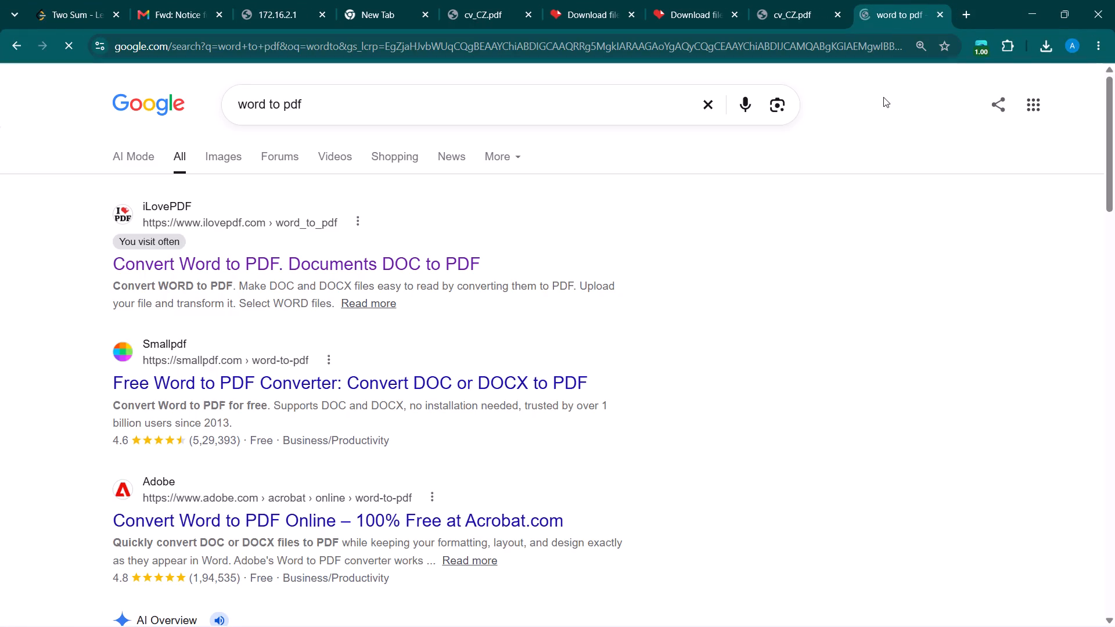
{"action": "left_click", "coordinate": [383, 267]}
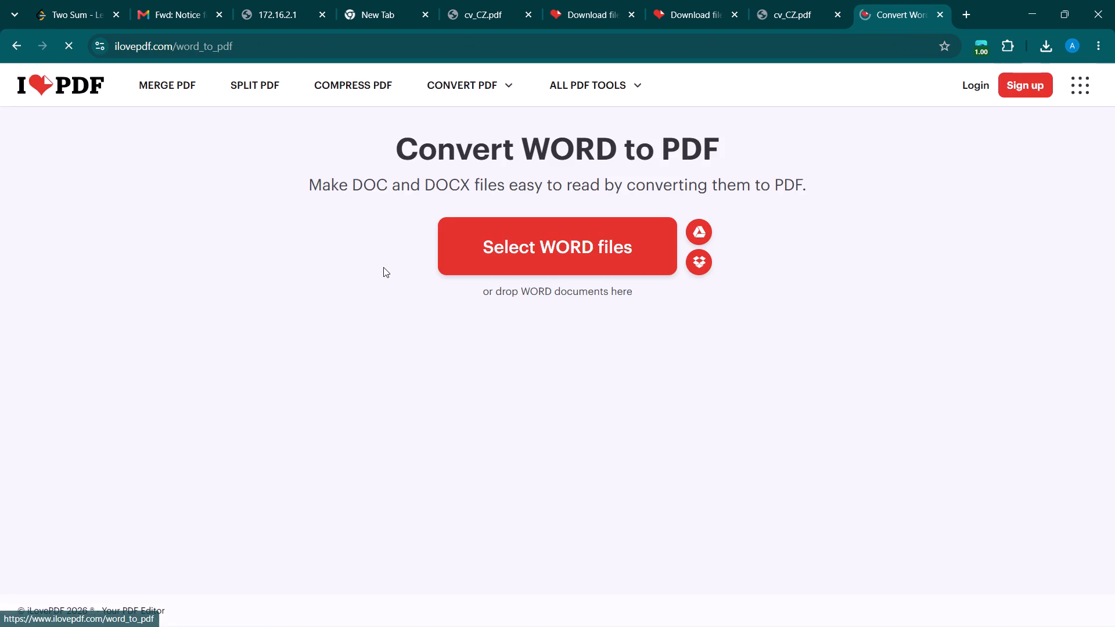
{"action": "left_click", "coordinate": [546, 237]}
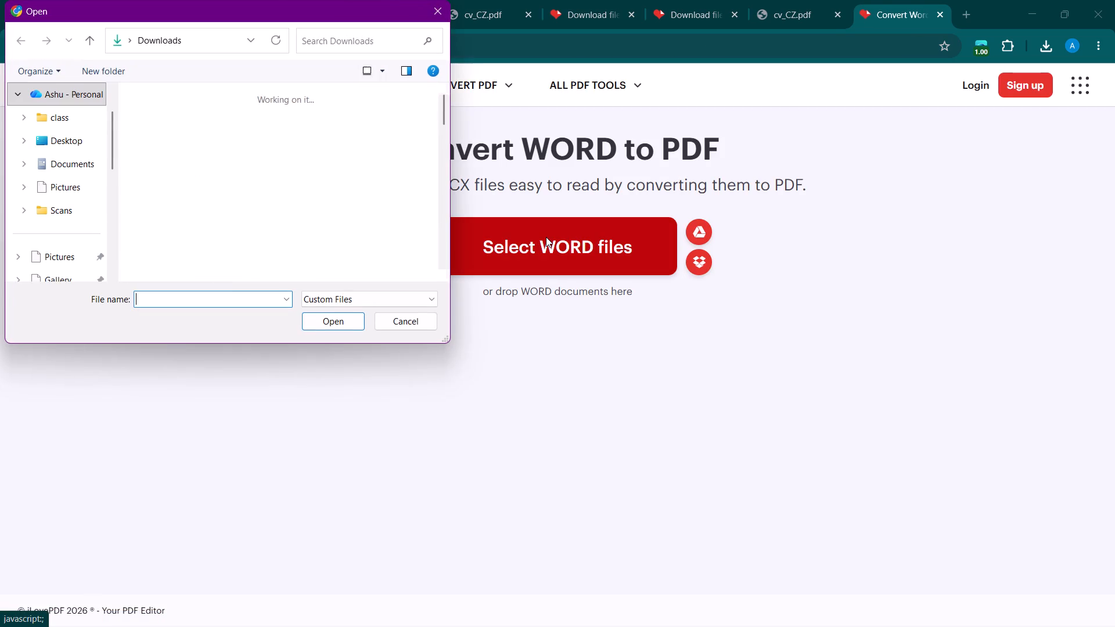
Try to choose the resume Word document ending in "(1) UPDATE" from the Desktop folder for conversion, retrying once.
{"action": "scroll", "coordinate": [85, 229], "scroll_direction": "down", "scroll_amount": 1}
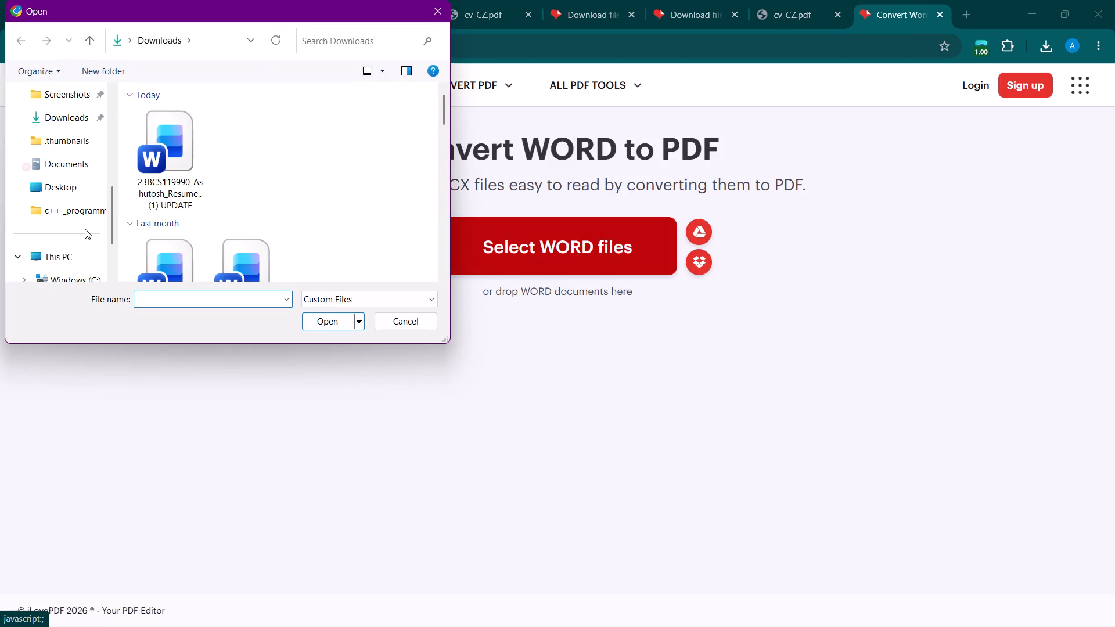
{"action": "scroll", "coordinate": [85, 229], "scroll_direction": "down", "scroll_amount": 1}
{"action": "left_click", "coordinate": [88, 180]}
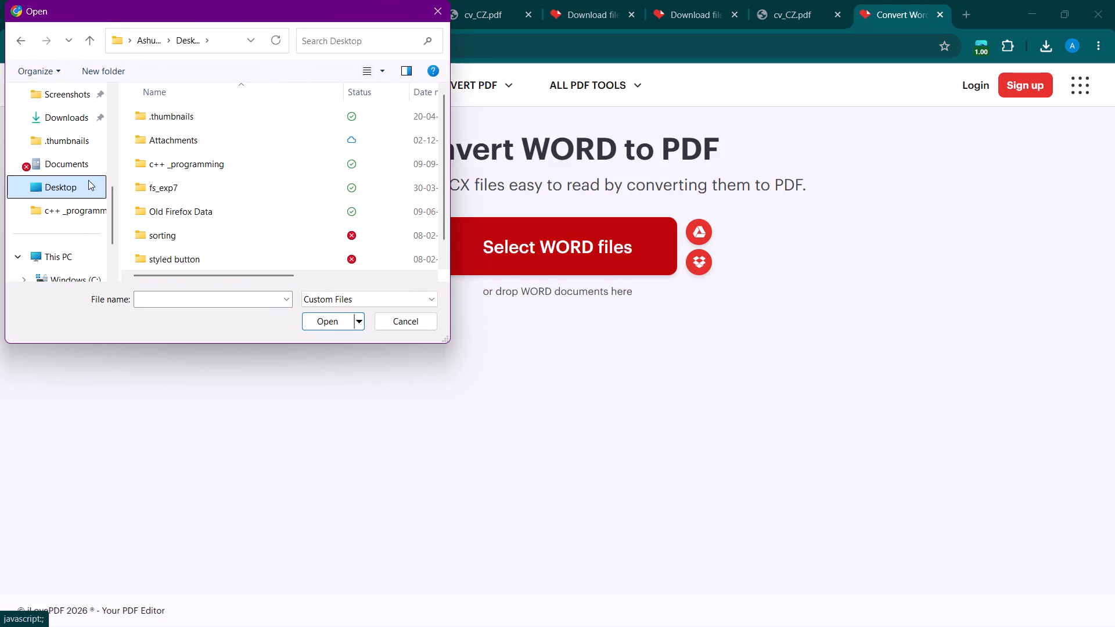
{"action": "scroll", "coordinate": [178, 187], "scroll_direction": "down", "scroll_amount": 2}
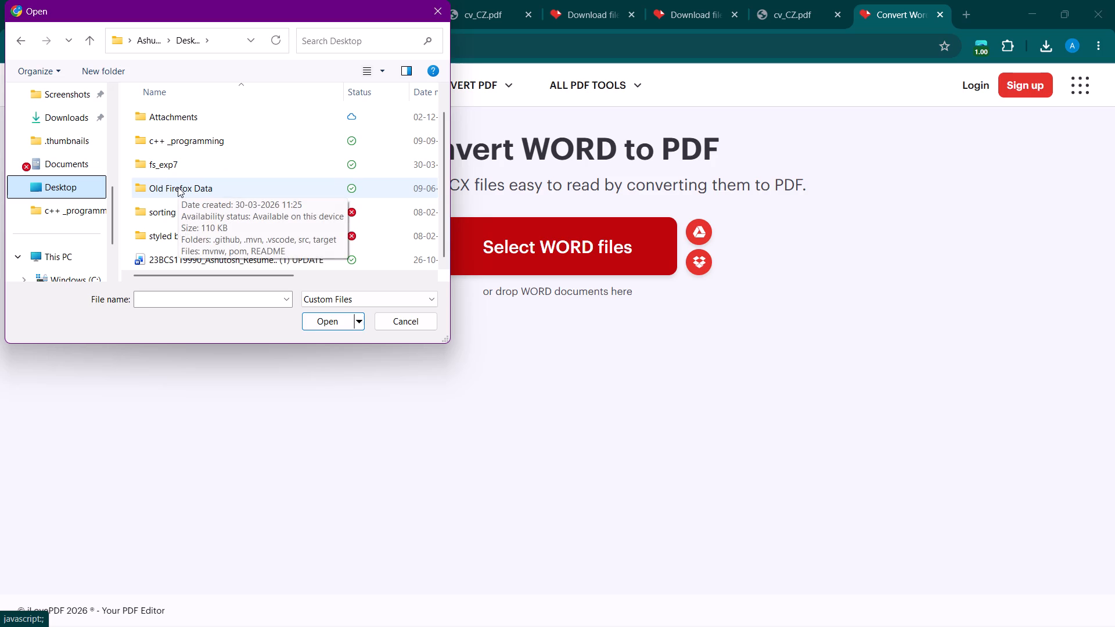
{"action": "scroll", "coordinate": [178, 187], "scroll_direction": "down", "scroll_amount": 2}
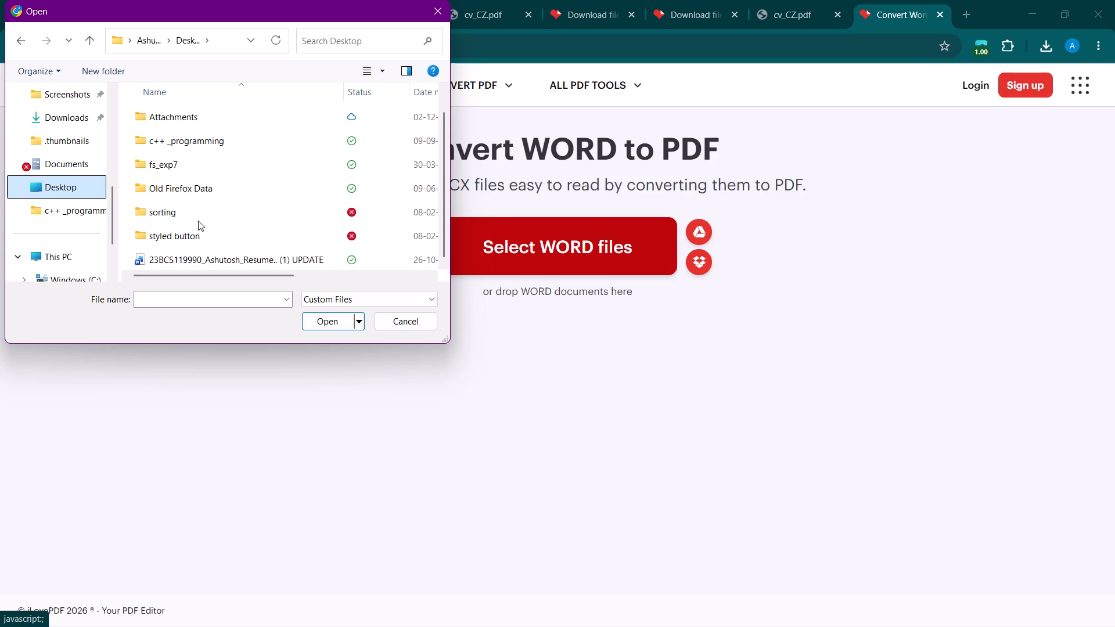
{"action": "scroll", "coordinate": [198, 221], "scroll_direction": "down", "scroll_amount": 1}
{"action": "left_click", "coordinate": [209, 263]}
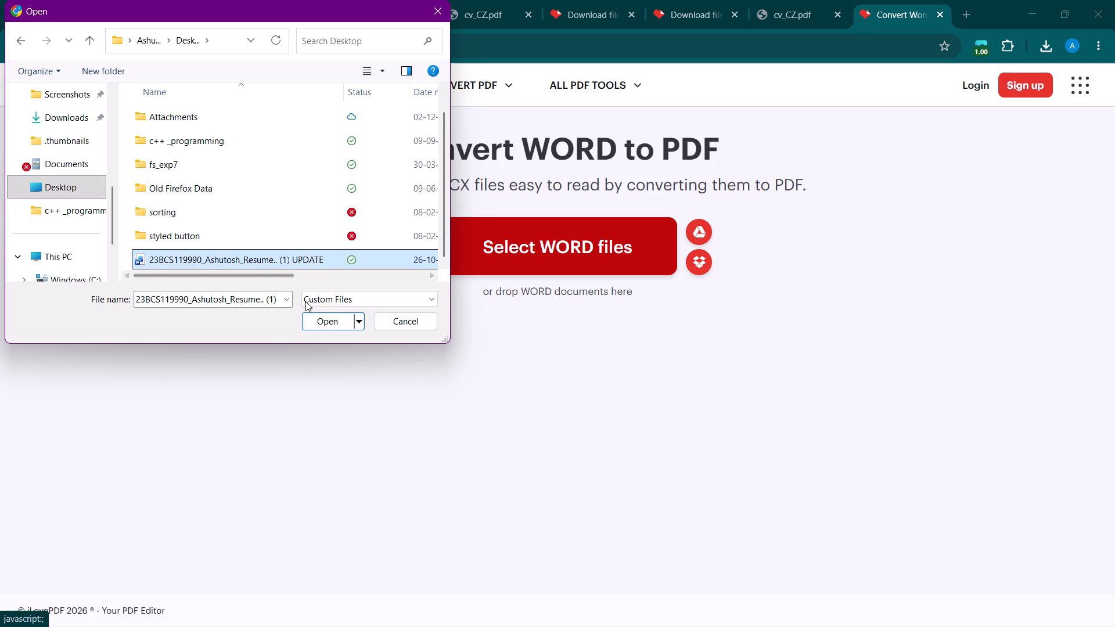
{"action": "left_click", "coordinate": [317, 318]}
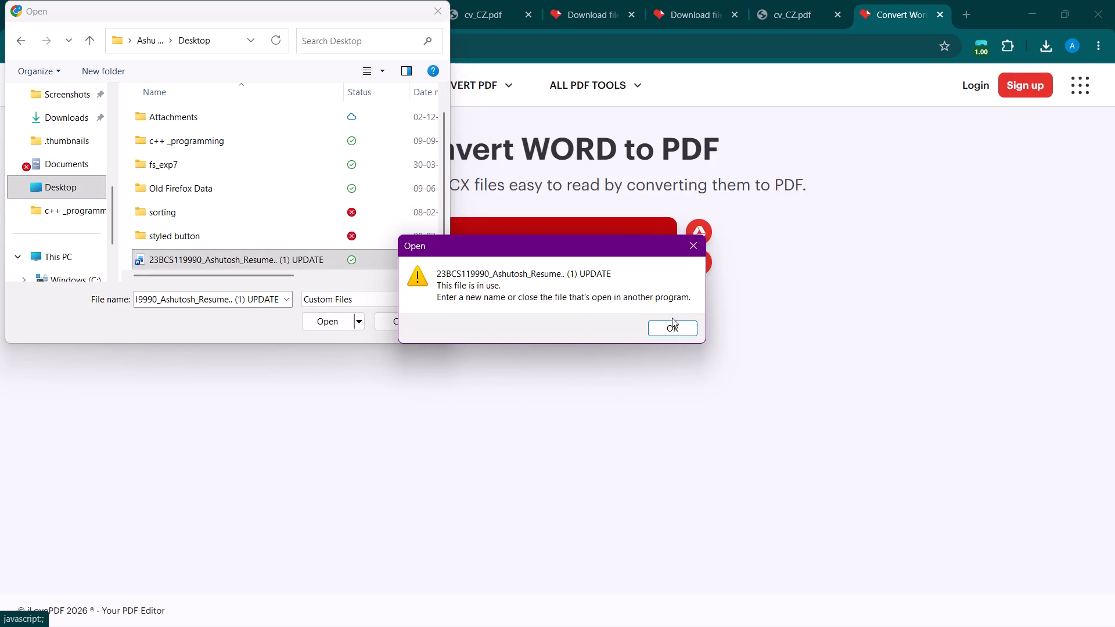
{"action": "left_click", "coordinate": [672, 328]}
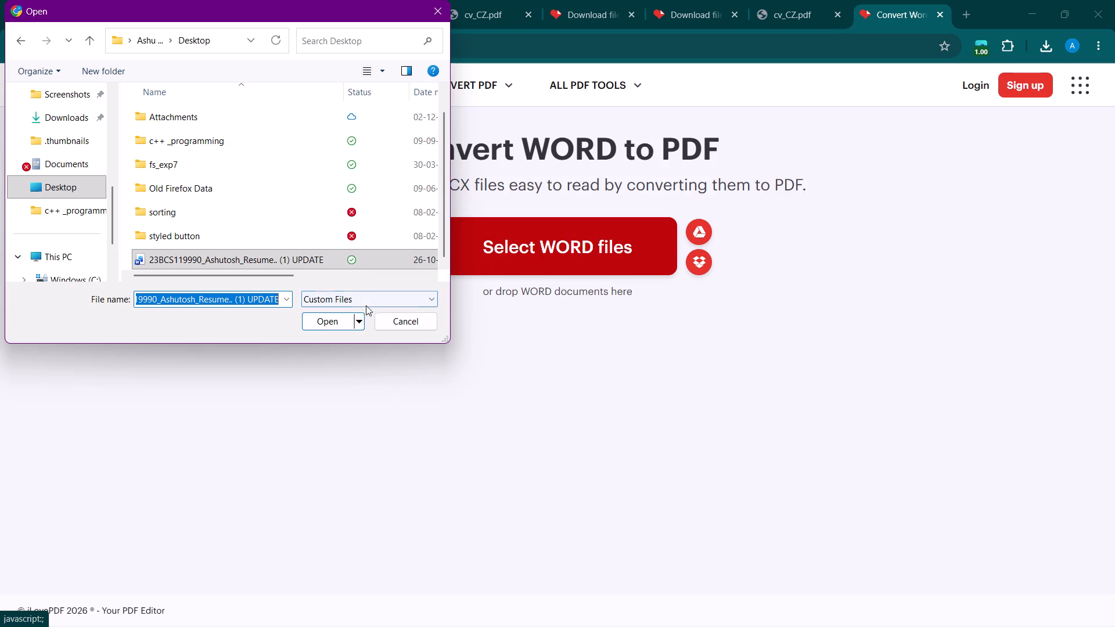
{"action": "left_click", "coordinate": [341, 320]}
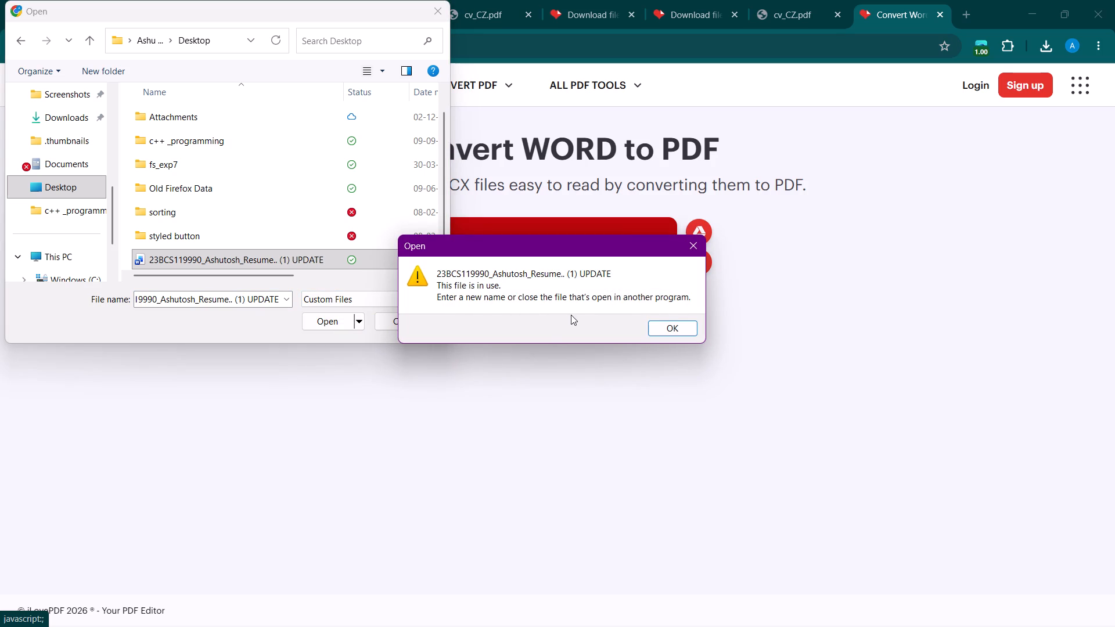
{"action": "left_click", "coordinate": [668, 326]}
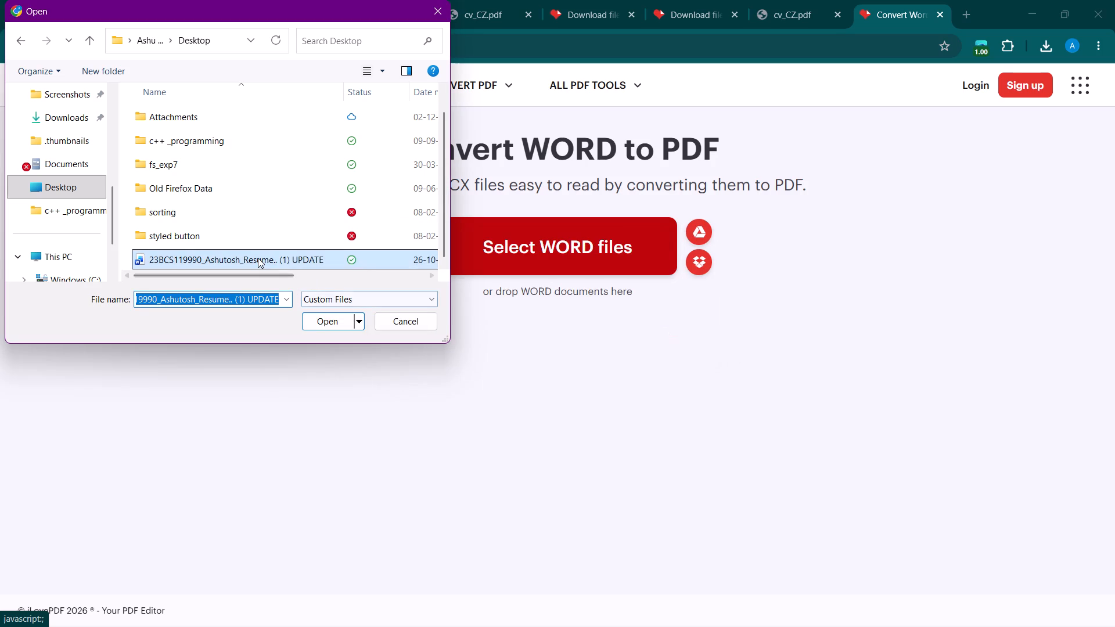
Convert the Word resume ending in "(1) UPDATE" from the Downloads folder to PDF and download the result.
{"action": "scroll", "coordinate": [258, 258], "scroll_direction": "up", "scroll_amount": 5}
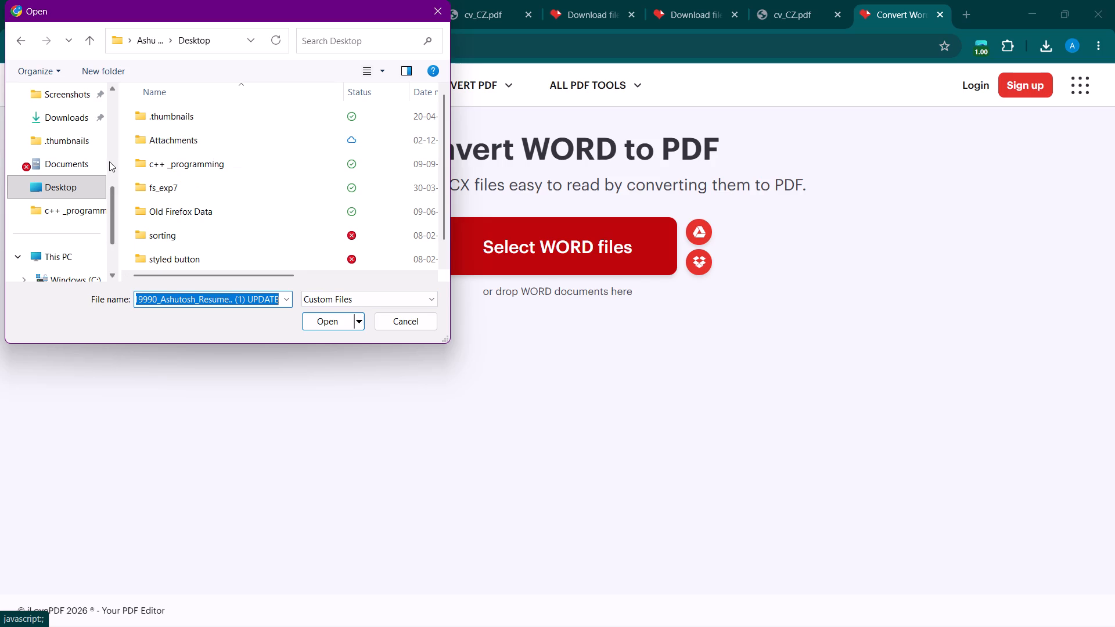
{"action": "left_click", "coordinate": [88, 116]}
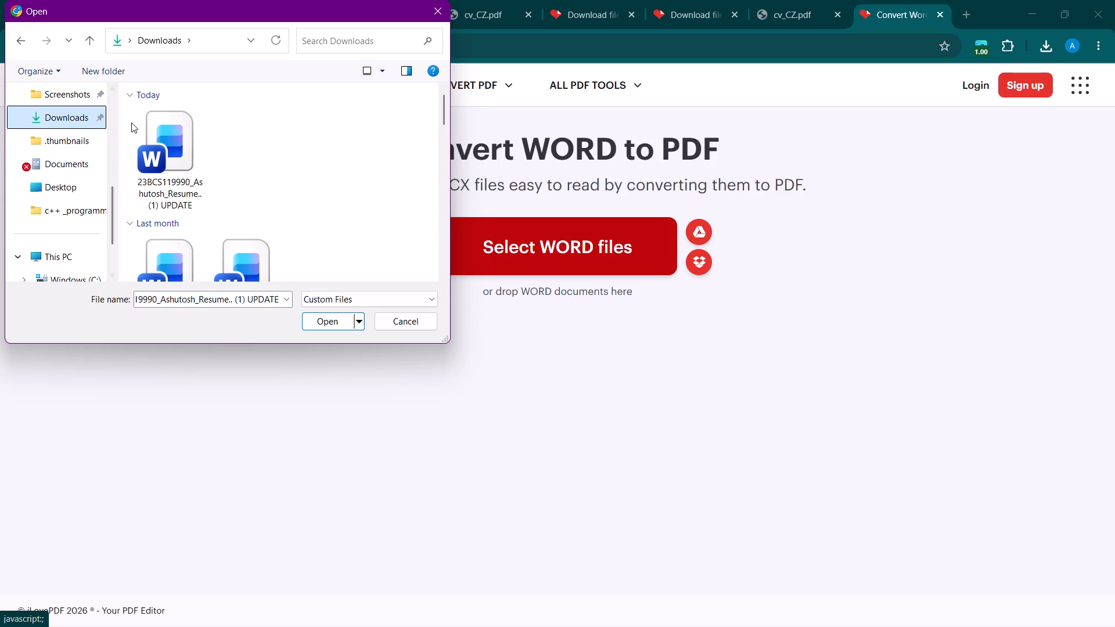
{"action": "left_click", "coordinate": [164, 147]}
{"action": "left_click", "coordinate": [326, 315]}
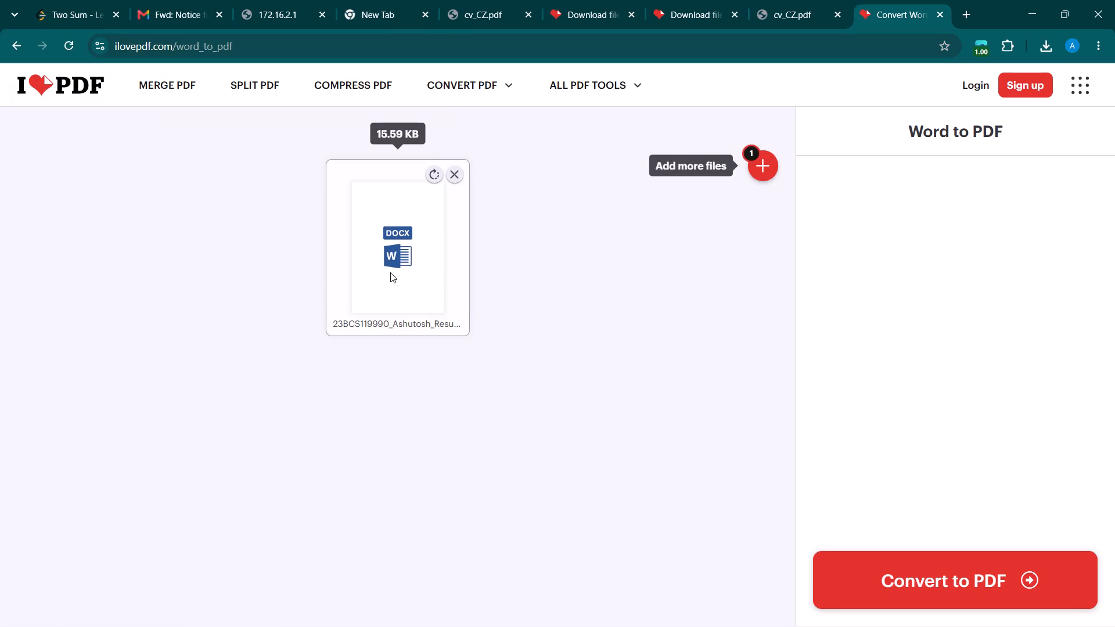
{"action": "left_click", "coordinate": [390, 272]}
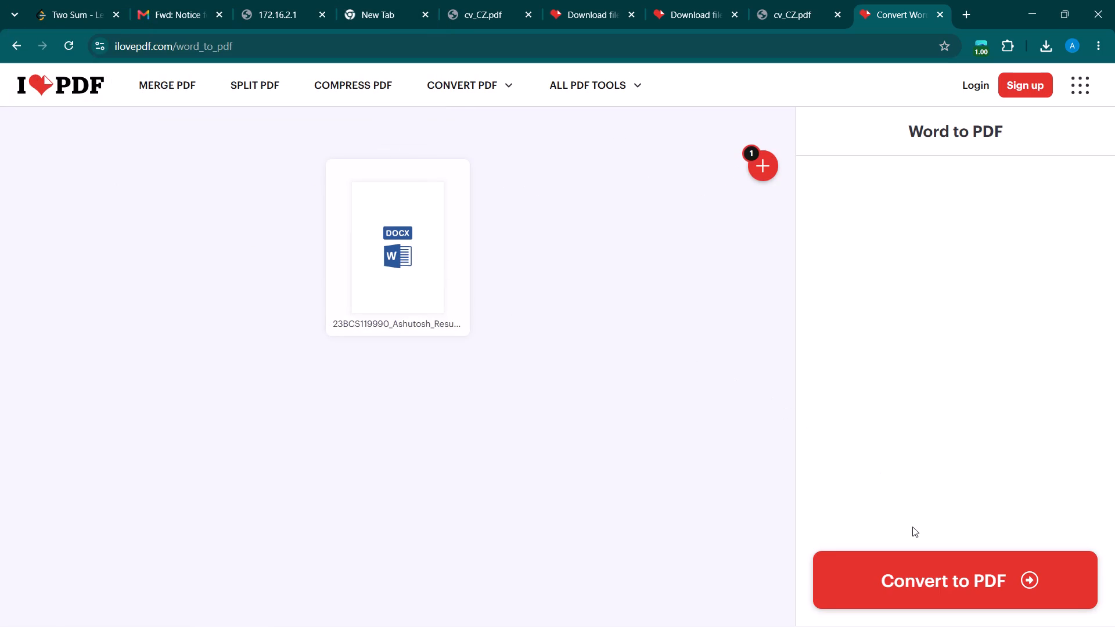
{"action": "left_click", "coordinate": [918, 581]}
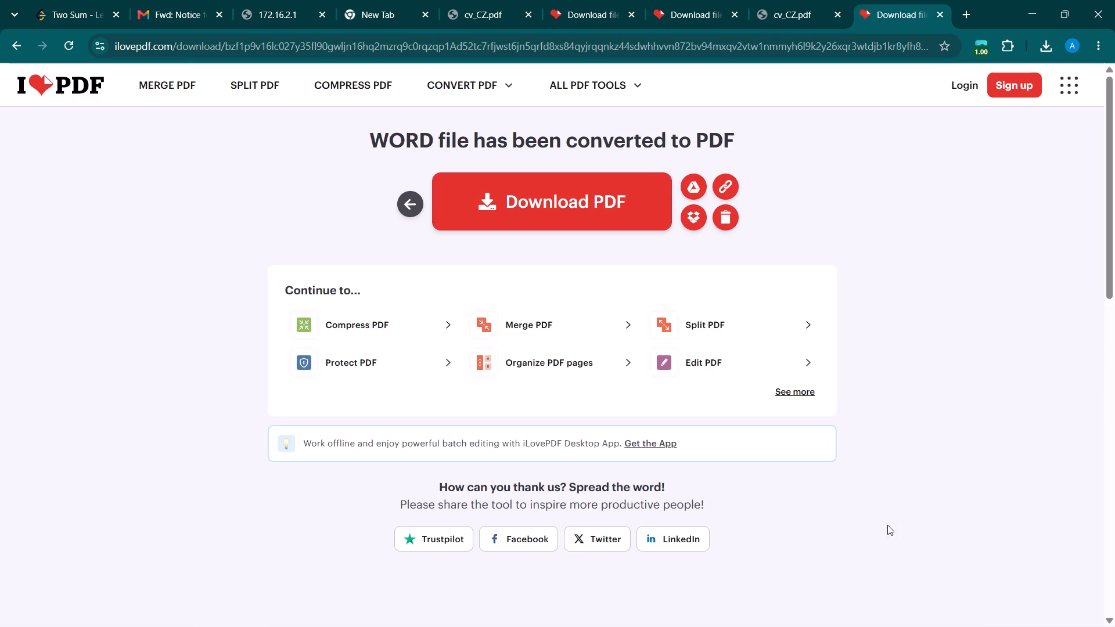
{"action": "left_click", "coordinate": [568, 211]}
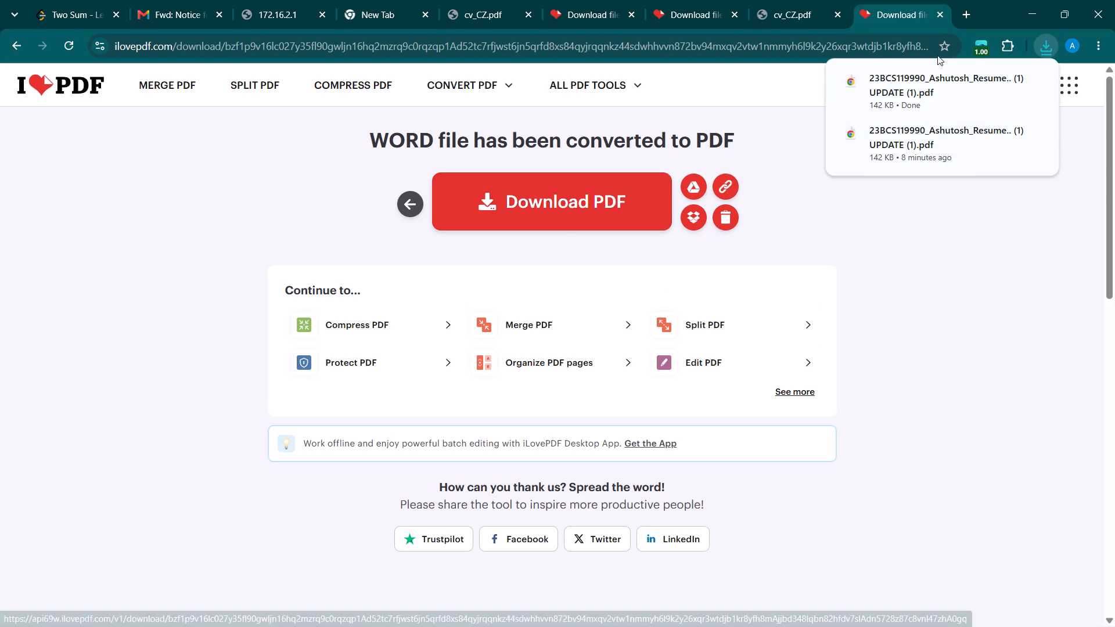
Open the newly downloaded resume PDF, check its content against the updated resume and close it.
{"action": "left_click", "coordinate": [923, 81]}
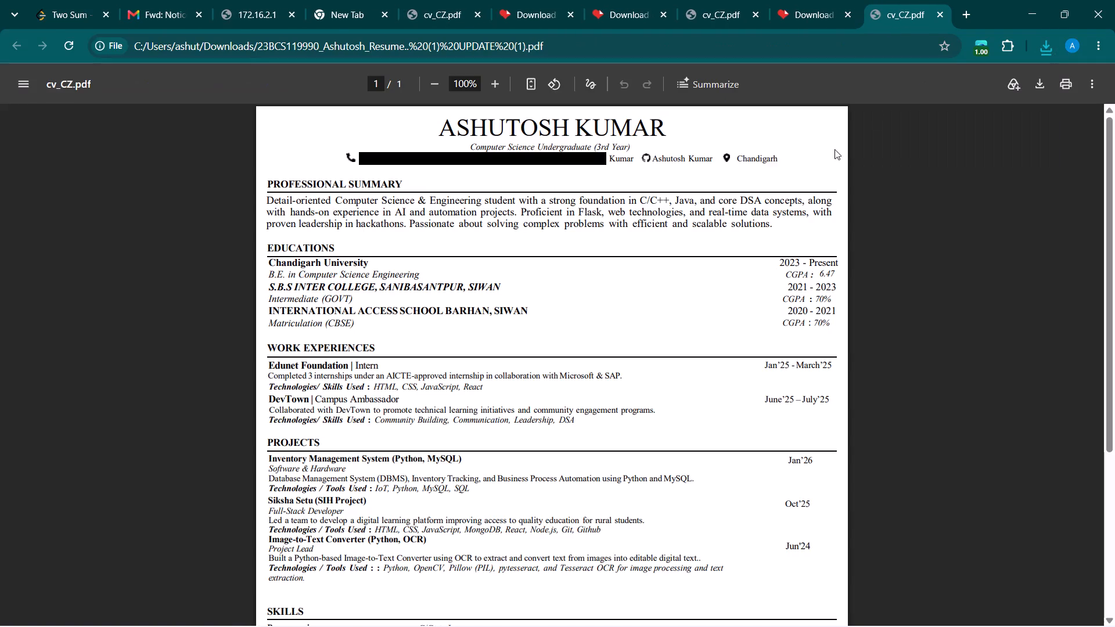
{"action": "scroll", "coordinate": [706, 268], "scroll_direction": "down", "scroll_amount": 7}
{"action": "scroll", "coordinate": [706, 268], "scroll_direction": "up", "scroll_amount": 3}
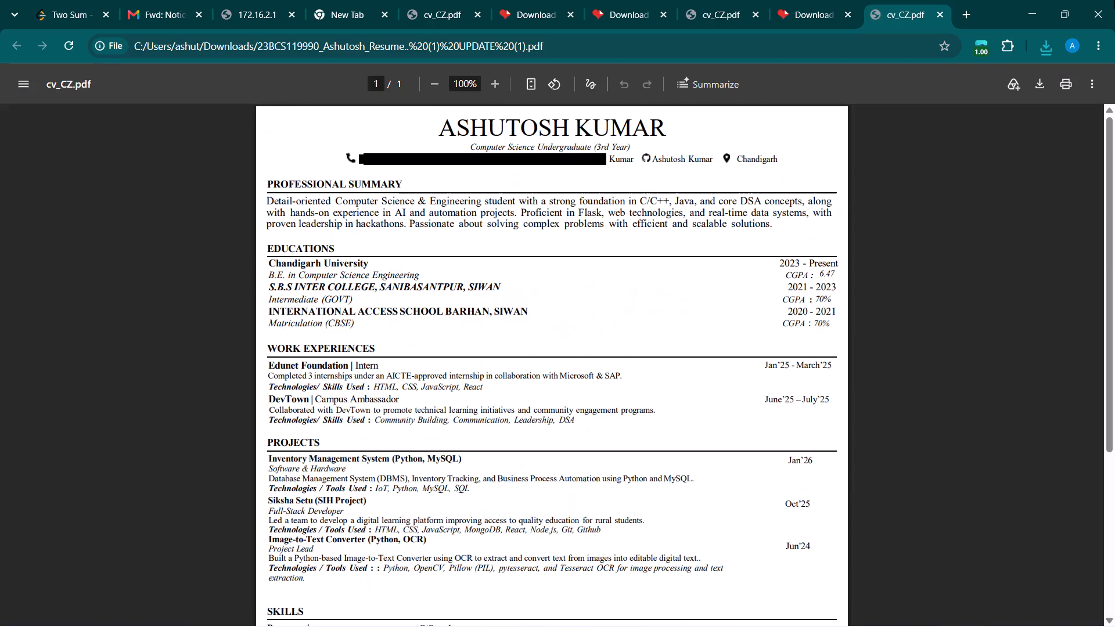
{"action": "left_click", "coordinate": [944, 10]}
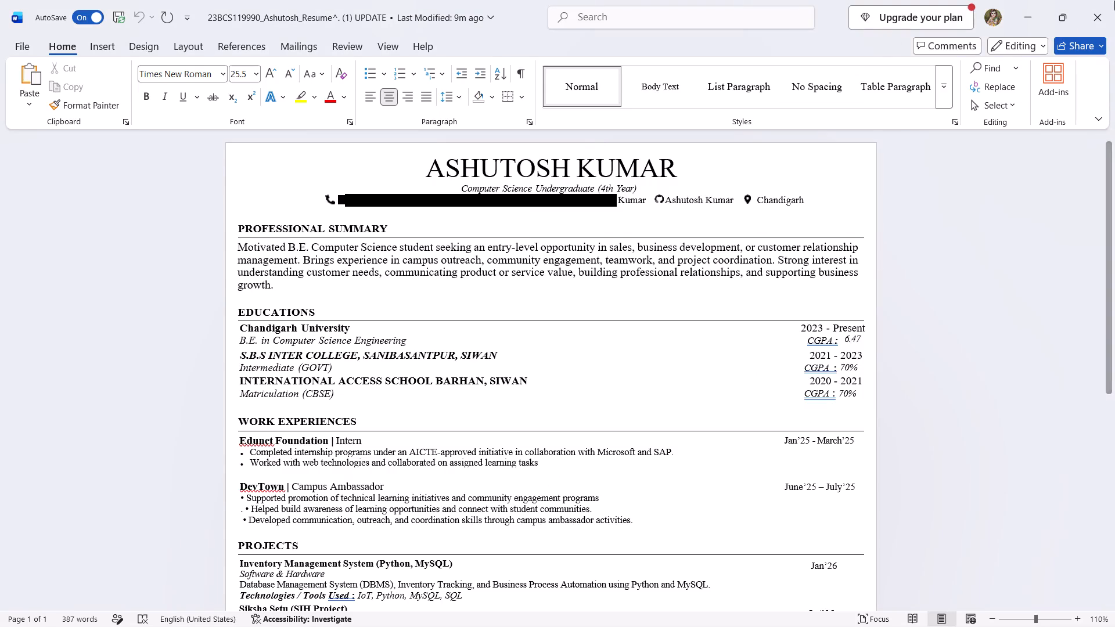
Start saving a copy of the resume in OneDrive - Personal, replacing the file name's ending so it finishes with "Resume(sale)".
{"action": "scroll", "coordinate": [613, 376], "scroll_direction": "down", "scroll_amount": 7}
{"action": "scroll", "coordinate": [613, 376], "scroll_direction": "up", "scroll_amount": 1}
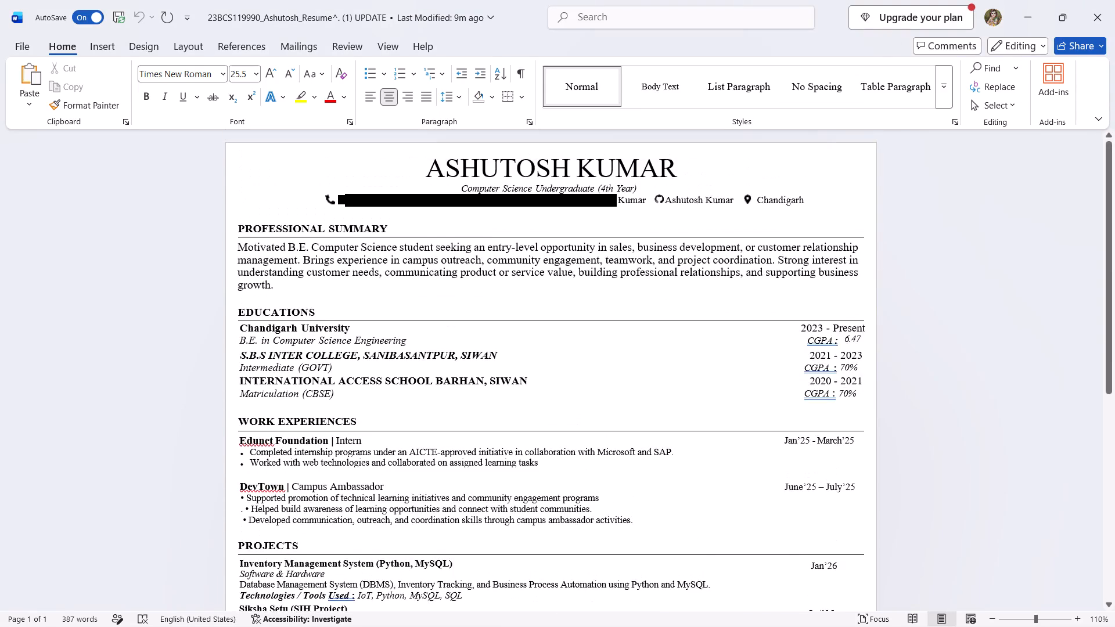
{"action": "left_click", "coordinate": [27, 48]}
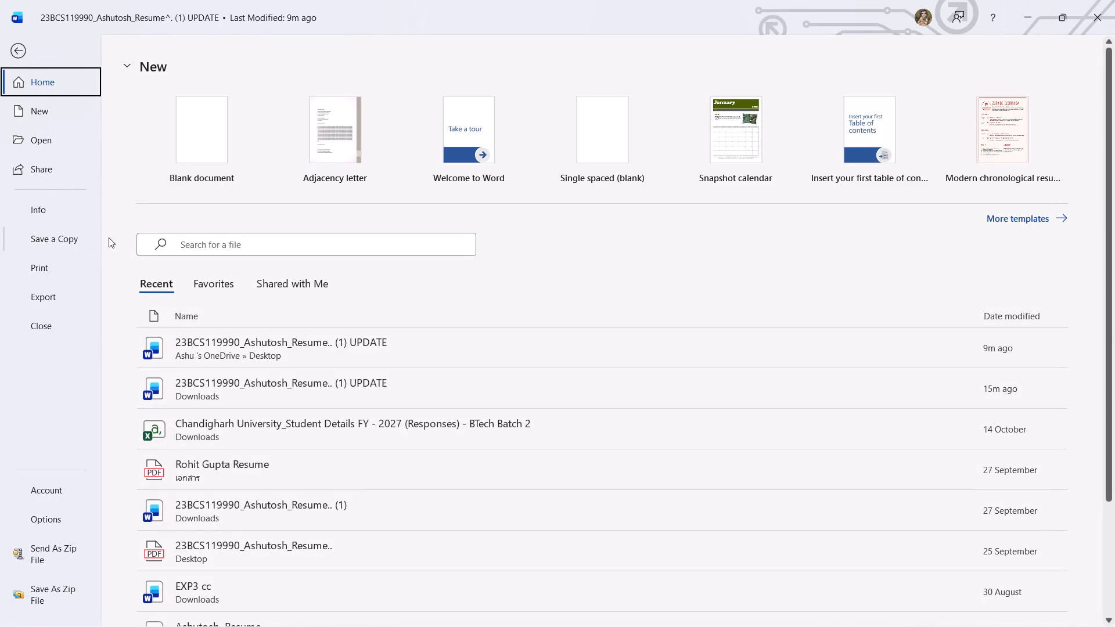
{"action": "left_click", "coordinate": [53, 243]}
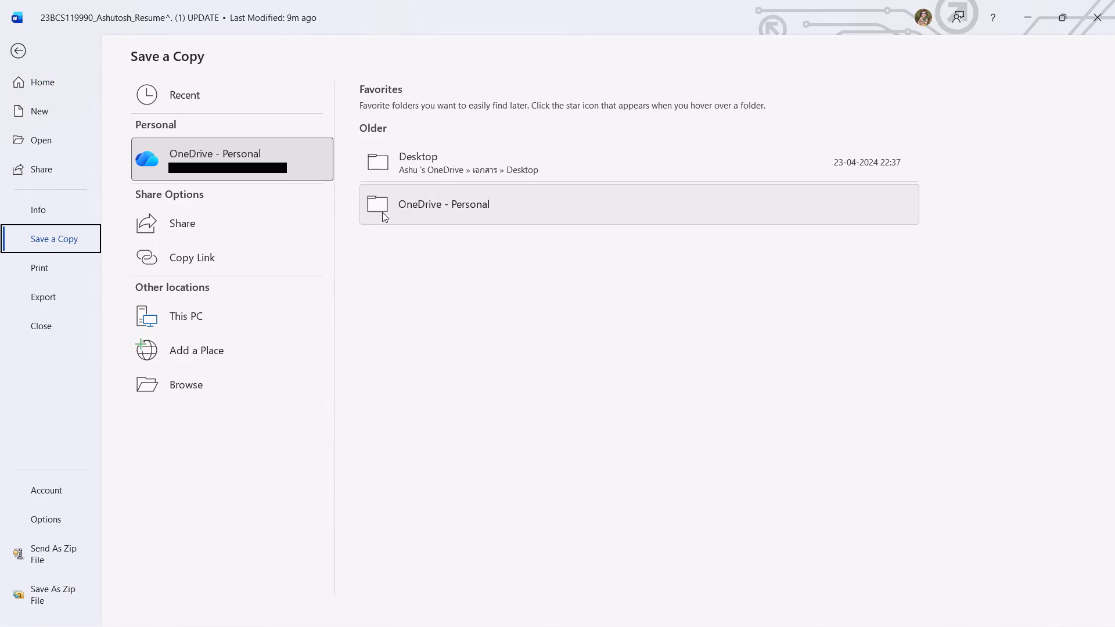
{"action": "left_click", "coordinate": [385, 210]}
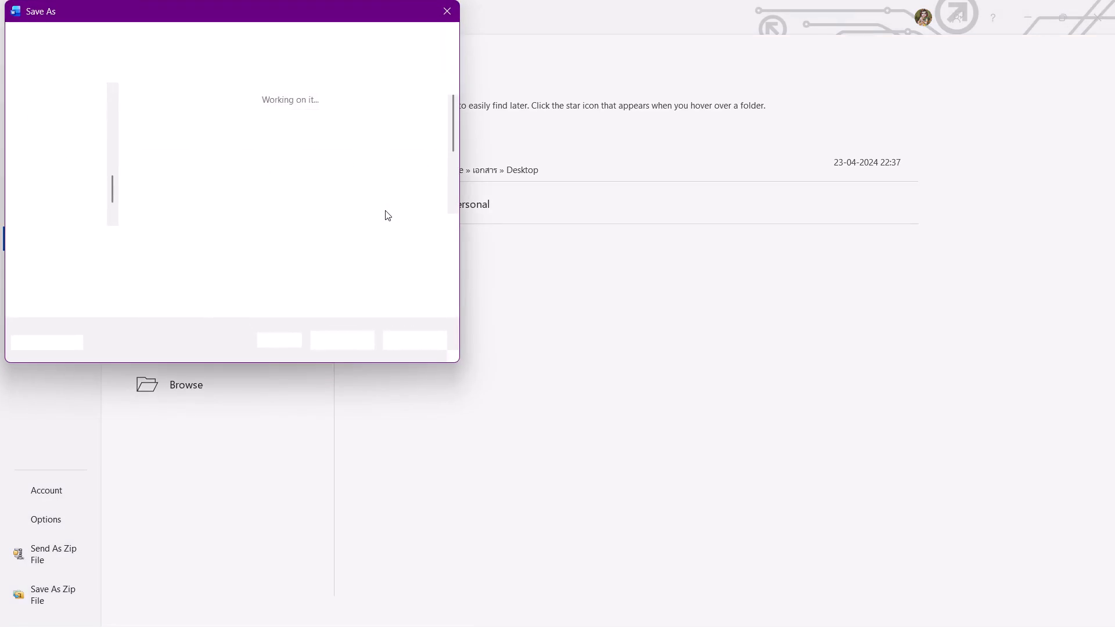
{"action": "left_click", "coordinate": [300, 244]}
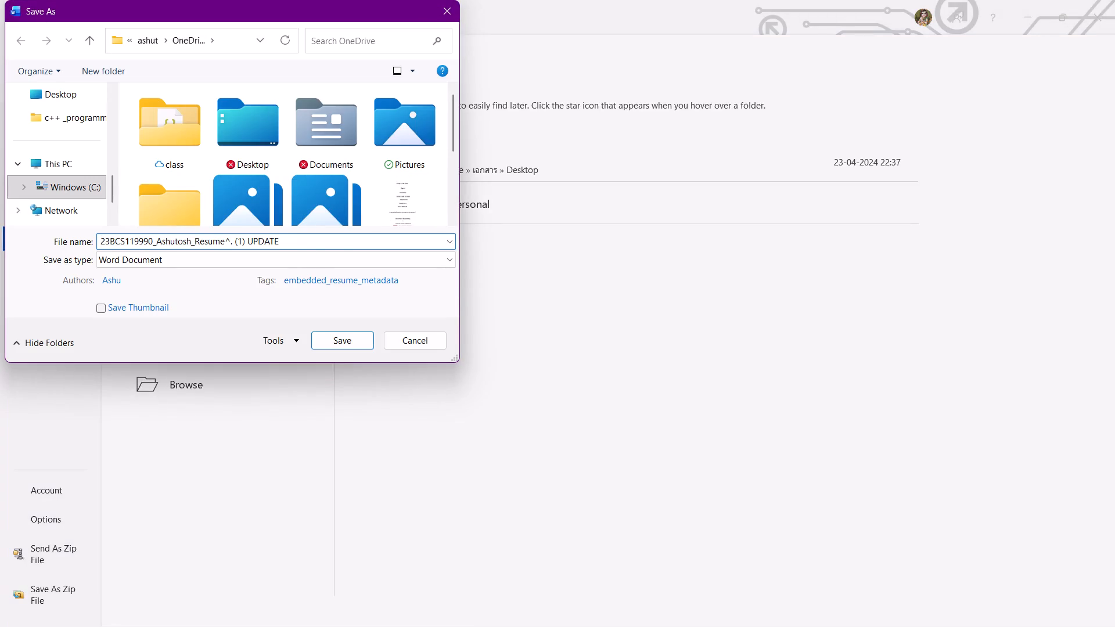
{"action": "key", "text": "Left"}
{"action": "key", "text": "Left"}
{"action": "key", "text": "Left"}
{"action": "key", "text": "Left"}
{"action": "key", "text": "Left"}
{"action": "key", "text": "Right"}
{"action": "key", "text": "Right"}
{"action": "key", "text": "Right"}
{"action": "key", "text": "Right"}
{"action": "key", "text": "Right"}
{"action": "key", "text": "BackSpace"}
{"action": "key", "text": "BackSpace"}
{"action": "key", "text": "BackSpace"}
{"action": "key", "text": "BackSpace"}
{"action": "key", "text": "BackSpace"}
{"action": "key", "text": "BackSpace"}
{"action": "key", "text": "BackSpace"}
{"action": "key", "text": "BackSpace"}
{"action": "key", "text": "BackSpace"}
{"action": "key", "text": "BackSpace"}
{"action": "key", "text": "BackSpace"}
{"action": "key", "text": "BackSpace"}
{"action": "key", "text": "BackSpace"}
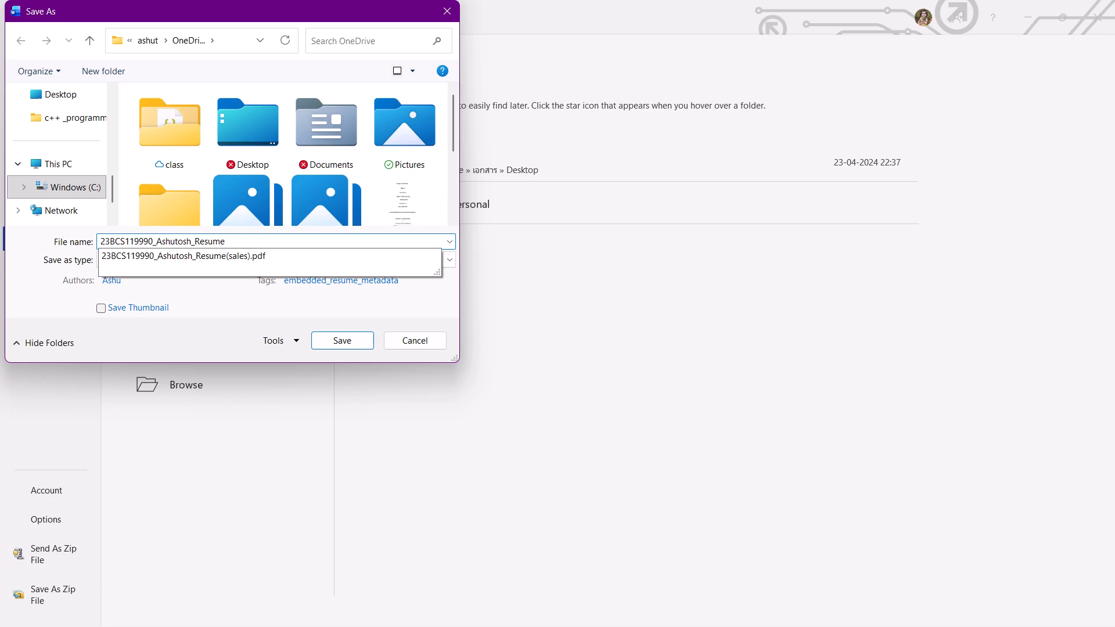
{"action": "key", "text": "shift+parenleft"}
{"action": "key", "text": "s"}
{"action": "key", "text": "a"}
{"action": "key", "text": "l"}
{"action": "key", "text": "e"}
{"action": "key", "text": "shift+parenright"}
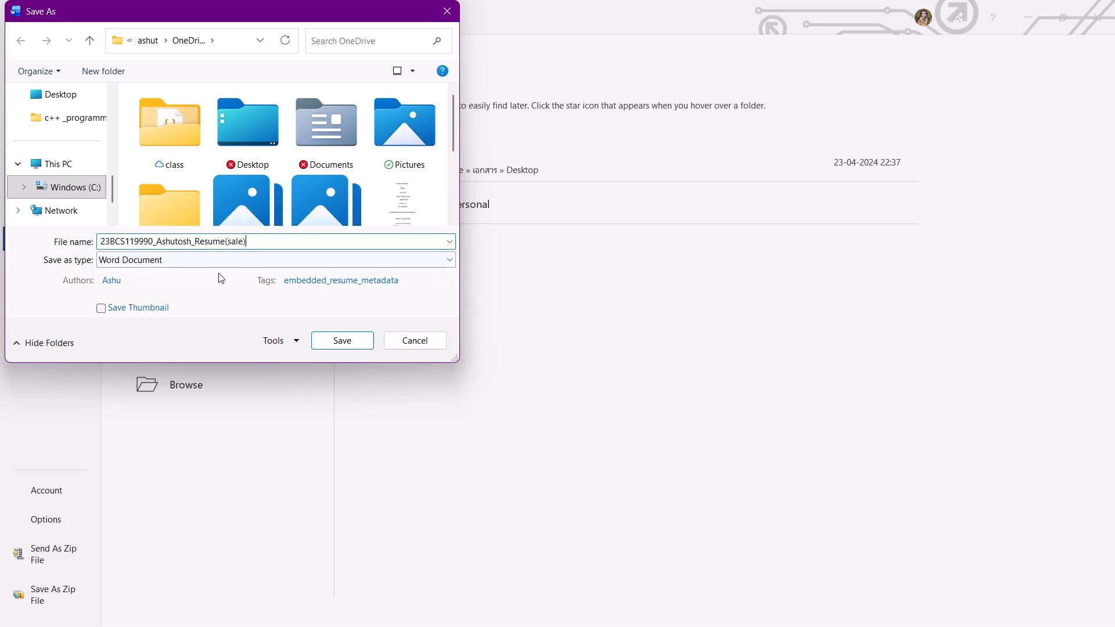
Set the copy's file type to PDF and choose the Desktop folder as the save location.
{"action": "left_click", "coordinate": [215, 265]}
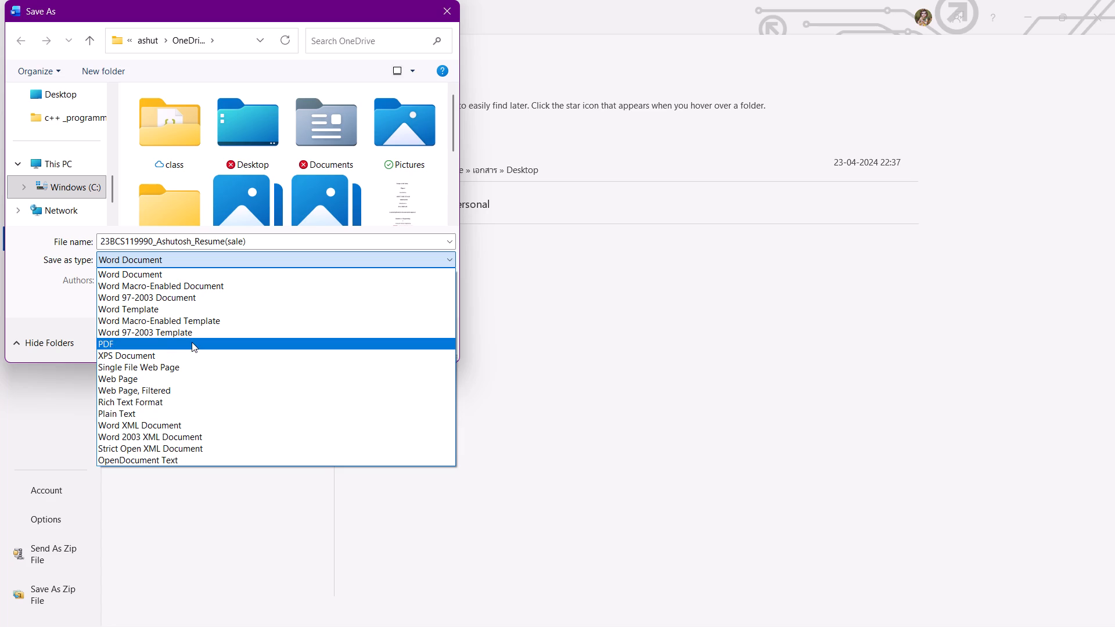
{"action": "left_click", "coordinate": [192, 342]}
{"action": "scroll", "coordinate": [69, 167], "scroll_direction": "up", "scroll_amount": 1}
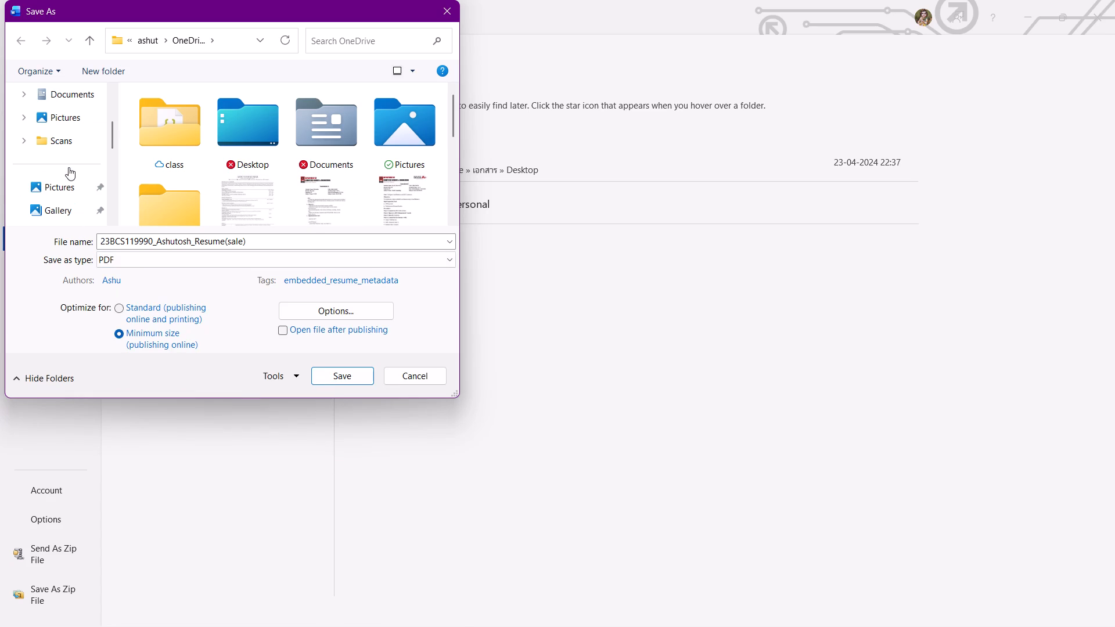
{"action": "scroll", "coordinate": [69, 167], "scroll_direction": "up", "scroll_amount": 1}
{"action": "scroll", "coordinate": [69, 185], "scroll_direction": "down", "scroll_amount": 1}
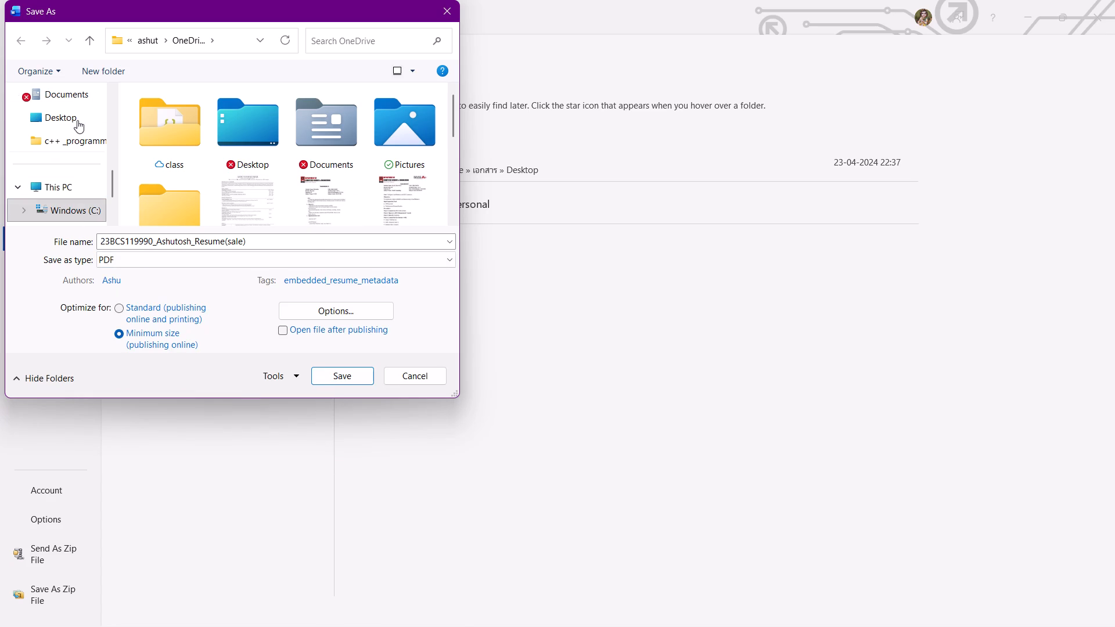
{"action": "left_click", "coordinate": [74, 116]}
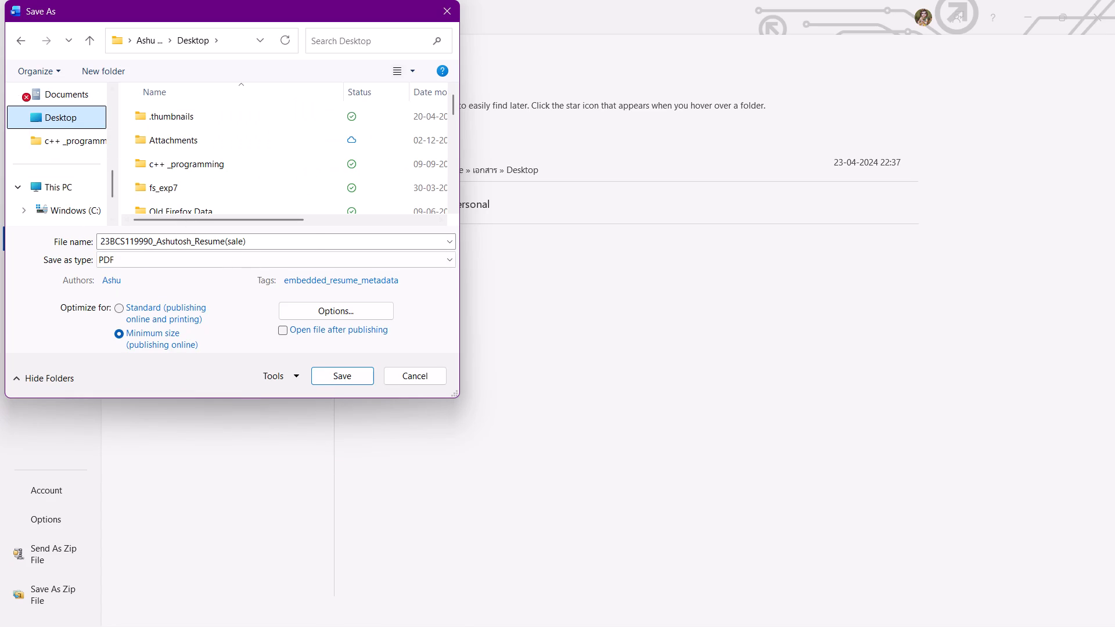
Change the ending of the PDF's file name to "Resume(sales)..".
{"action": "left_click", "coordinate": [251, 244]}
{"action": "left_click", "coordinate": [251, 244]}
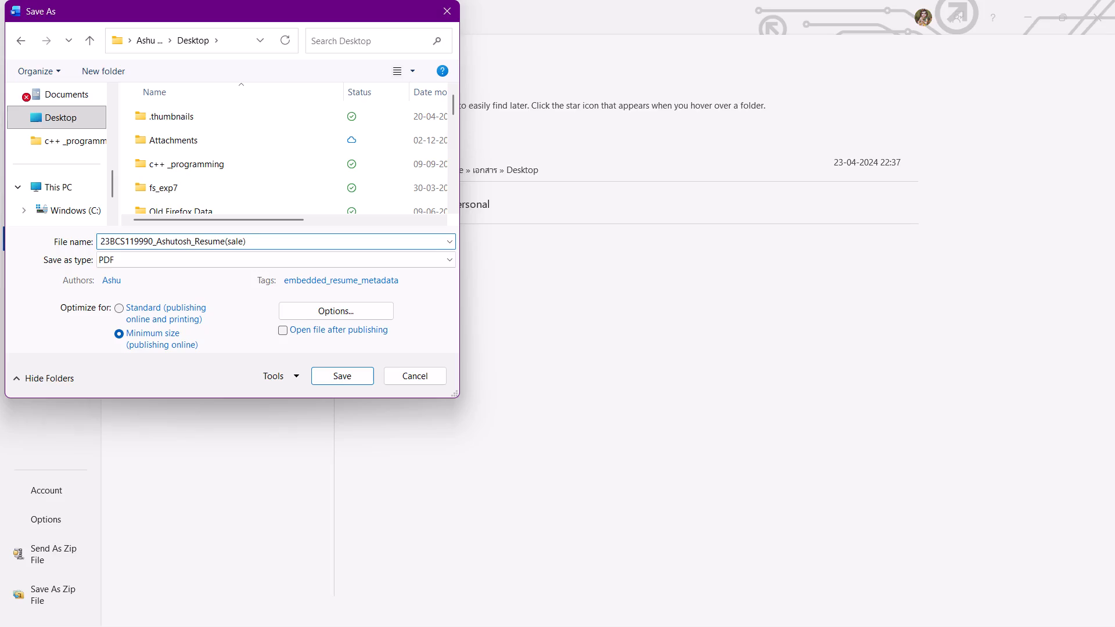
{"action": "key", "text": "Left"}
{"action": "key", "text": "s"}
{"action": "key", "text": "Right"}
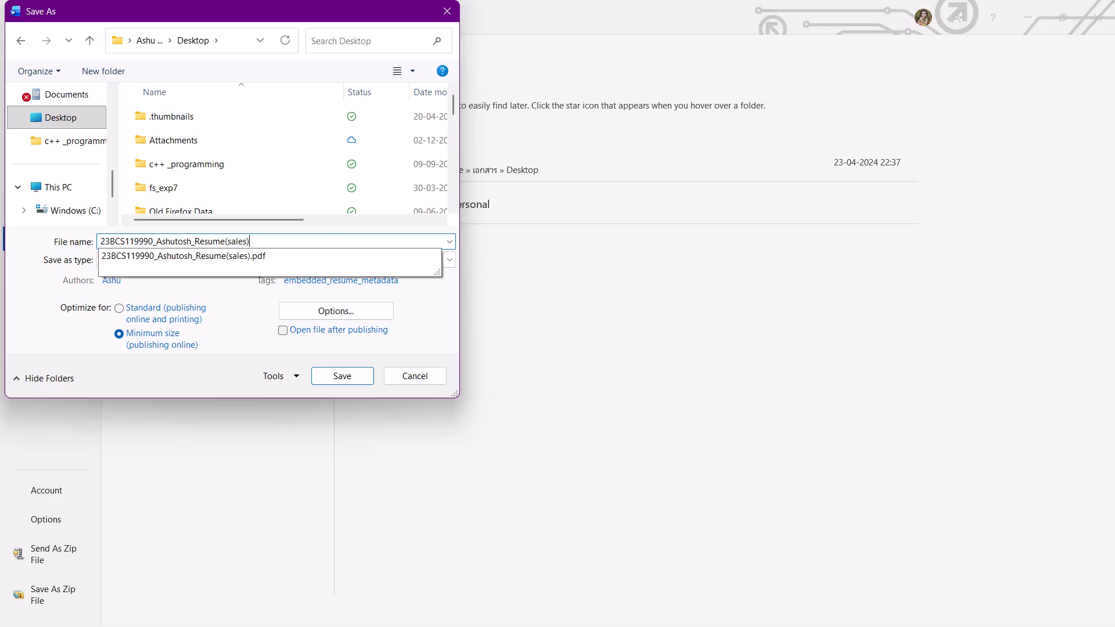
{"action": "type", "text": ".."}
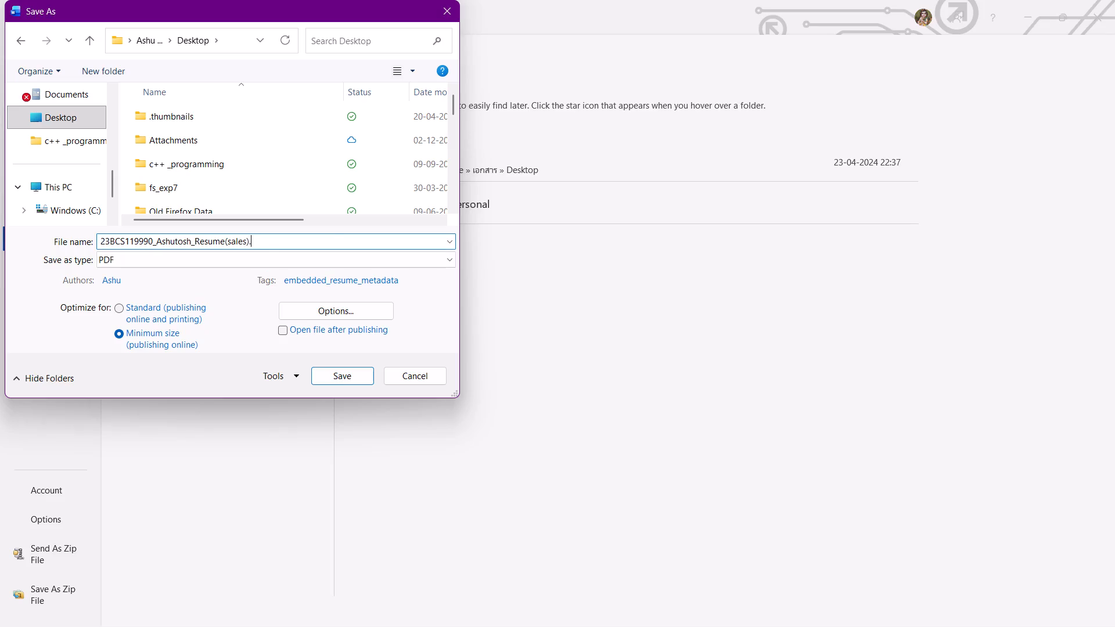
Save the PDF copy of the resume to the Desktop folder with the entered name and current settings.
{"action": "left_click", "coordinate": [344, 377]}
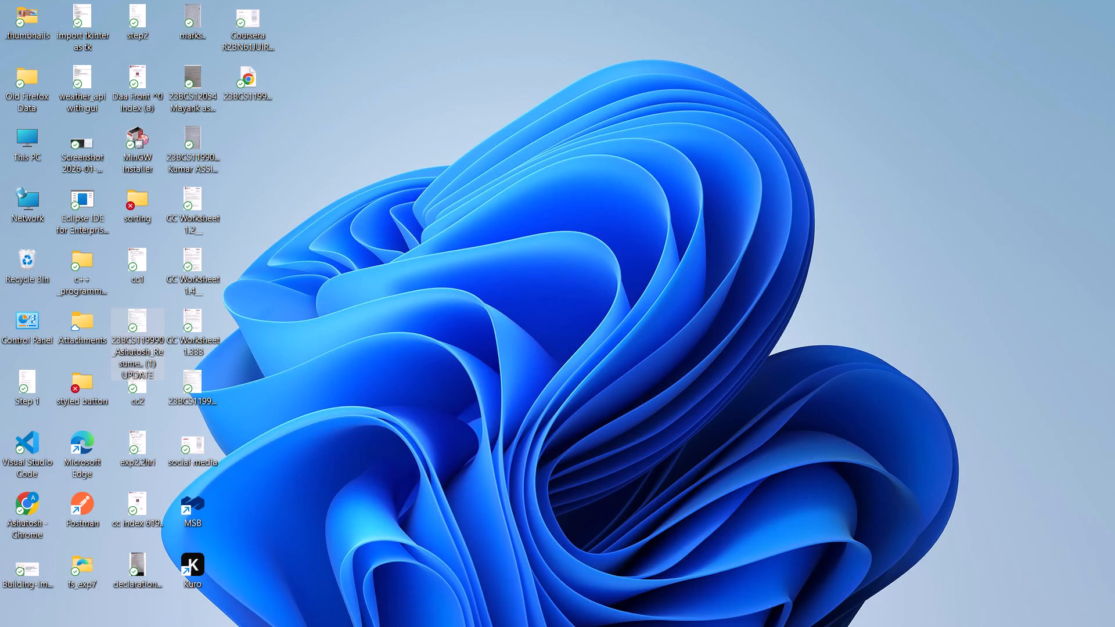
Start a Windows search for an app with the letter "w".
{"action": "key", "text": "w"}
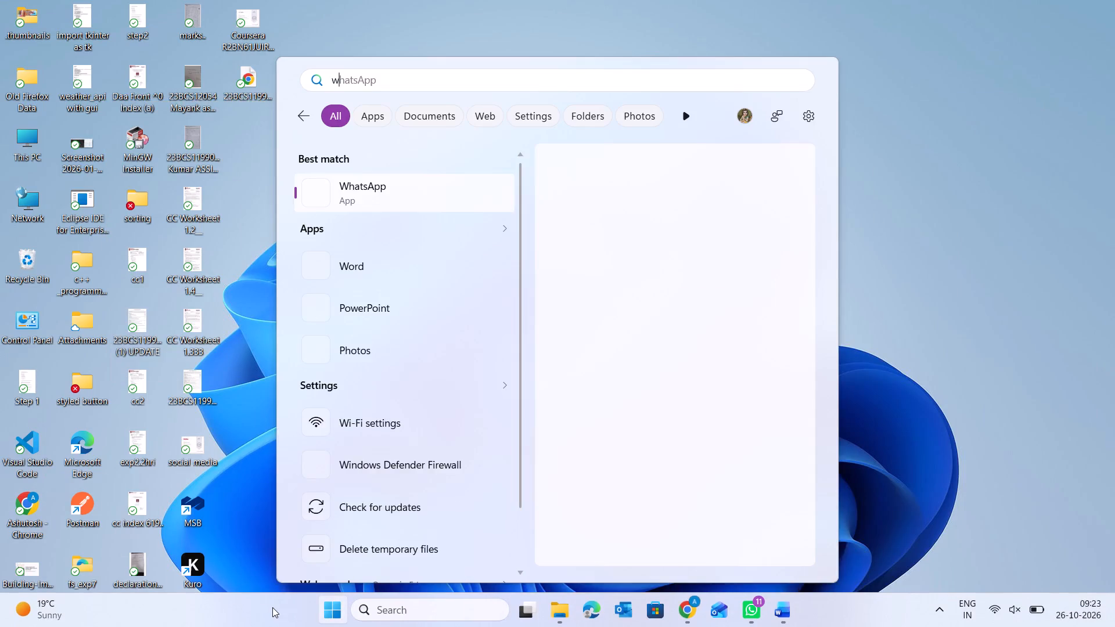
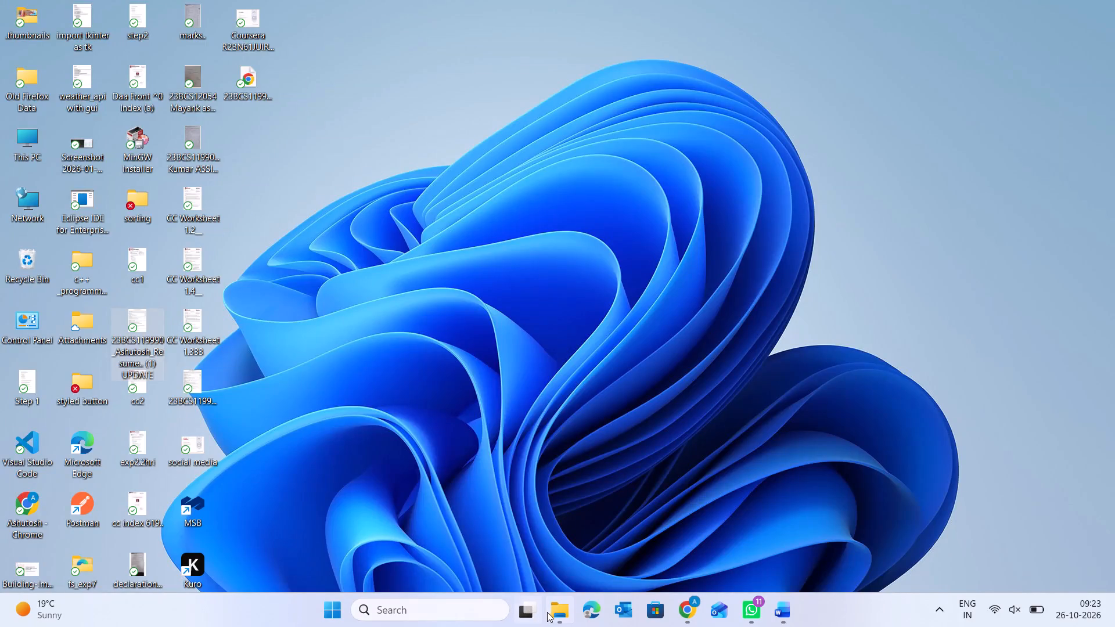
Open the resume PDF whose file name ends in "Resume-oo" from the Downloads folder to view its content.
{"action": "left_click", "coordinate": [548, 612]}
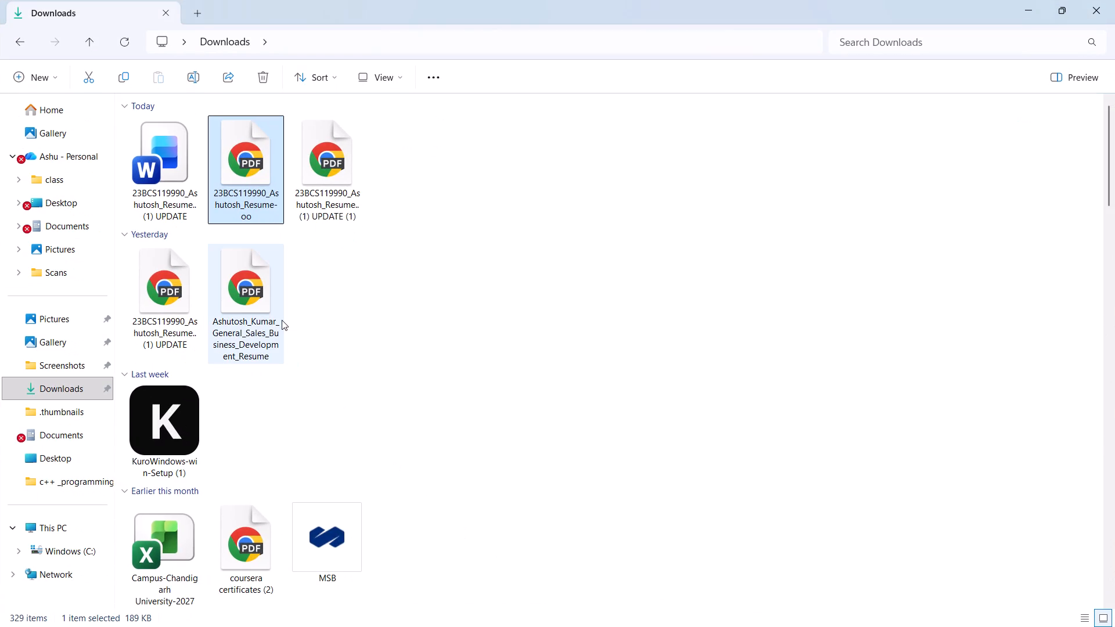
{"action": "double_click", "coordinate": [256, 215]}
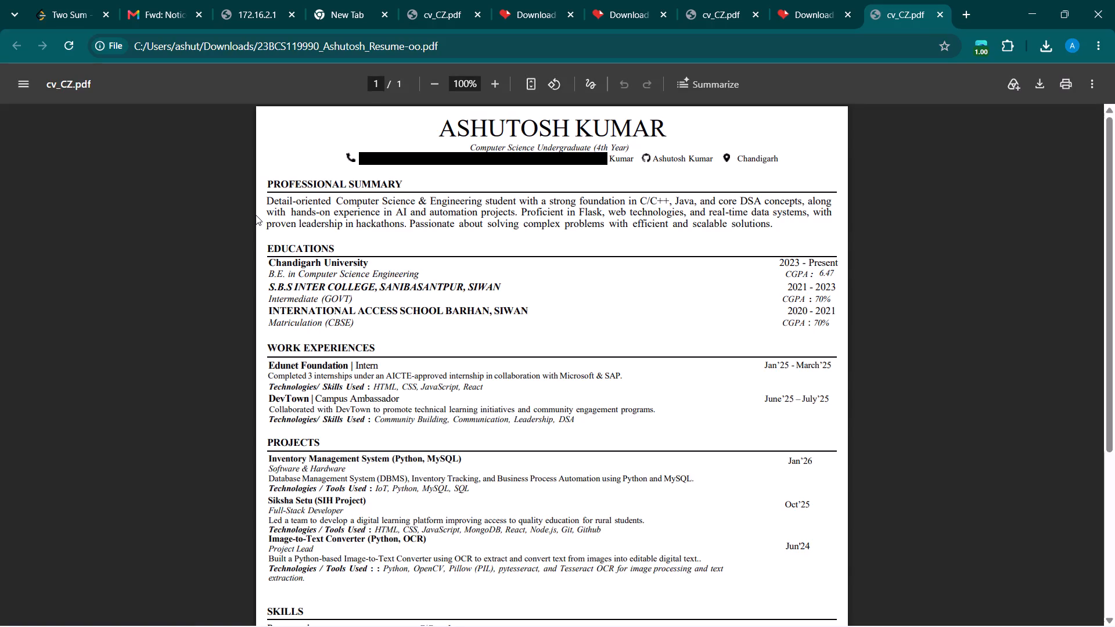
Review the resume PDF whose file name ends in "Resume-oo", from the education section down to the awards and achievements.
{"action": "scroll", "coordinate": [519, 200], "scroll_direction": "right", "scroll_amount": 2}
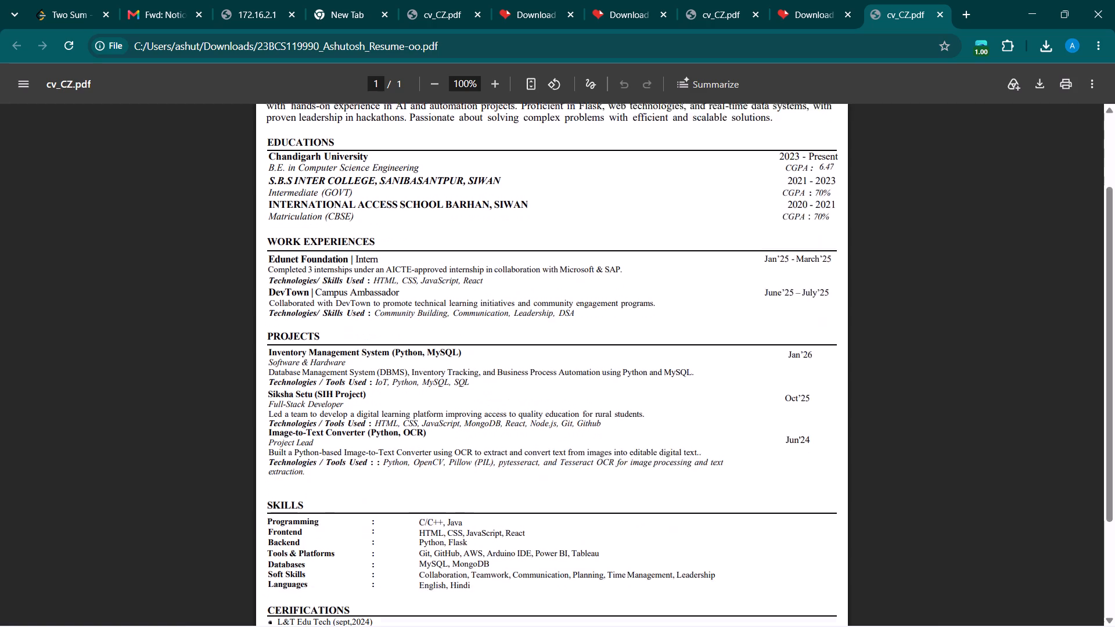
{"action": "scroll", "coordinate": [519, 200], "scroll_direction": "right", "scroll_amount": 2}
{"action": "scroll", "coordinate": [519, 200], "scroll_direction": "down", "scroll_amount": 3}
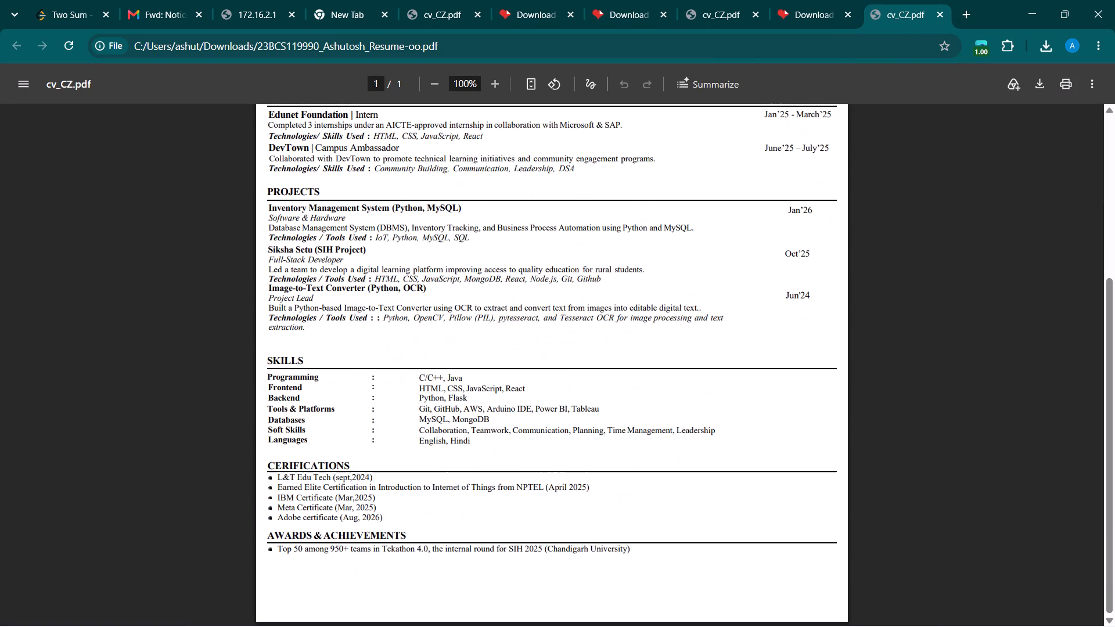
{"action": "scroll", "coordinate": [519, 200], "scroll_direction": "up", "scroll_amount": 3}
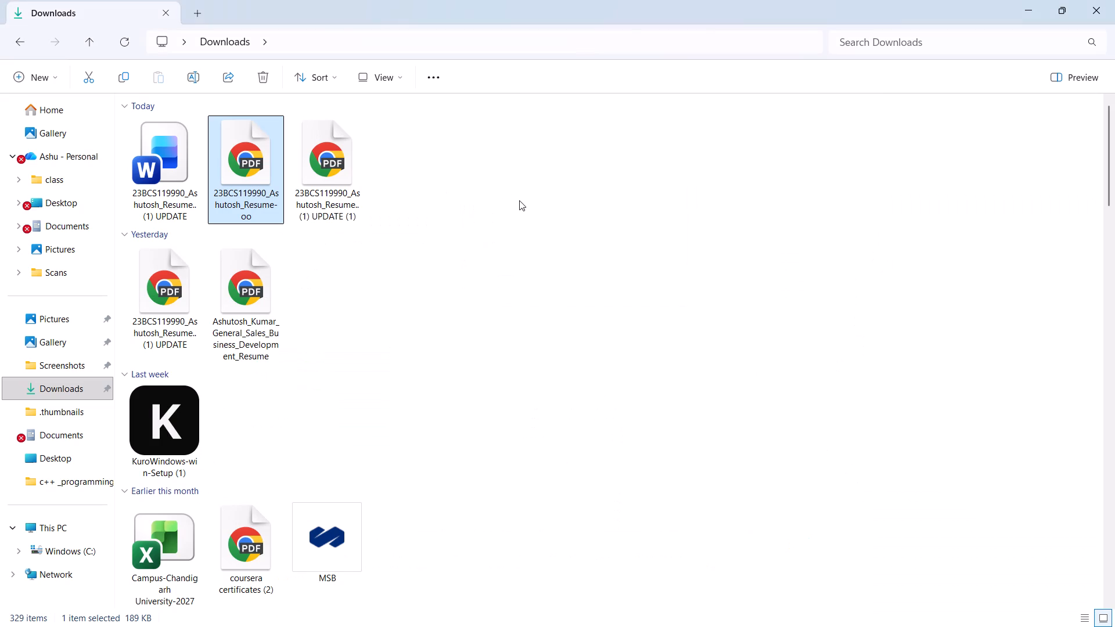
Start sharing the PDF ending in "Resume-oo" from the Downloads folder.
{"action": "right_click", "coordinate": [287, 204]}
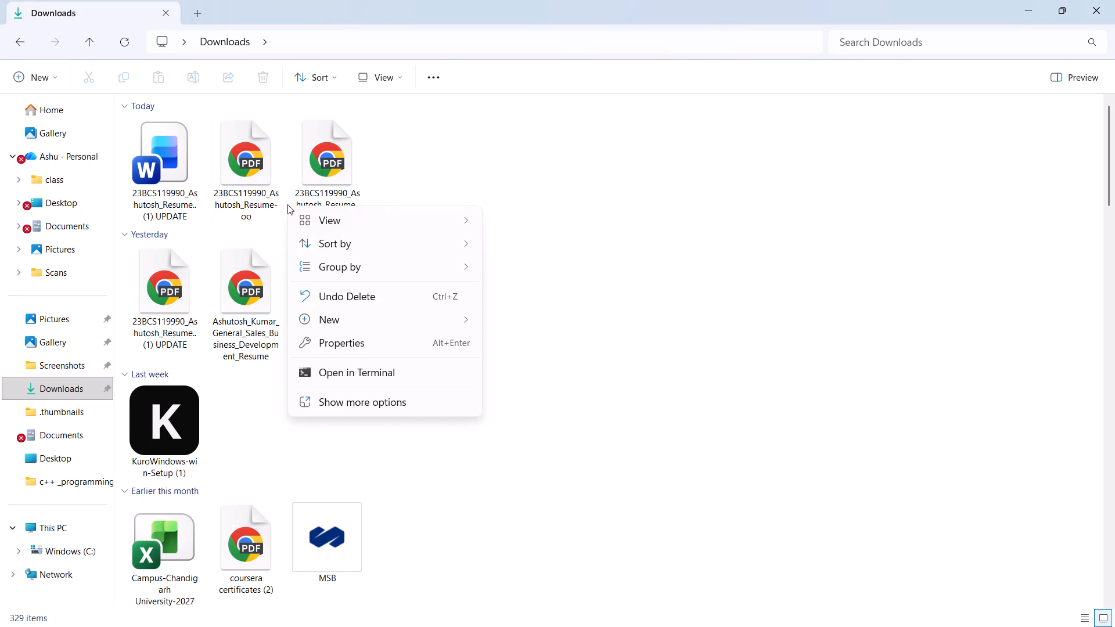
{"action": "right_click", "coordinate": [261, 195]}
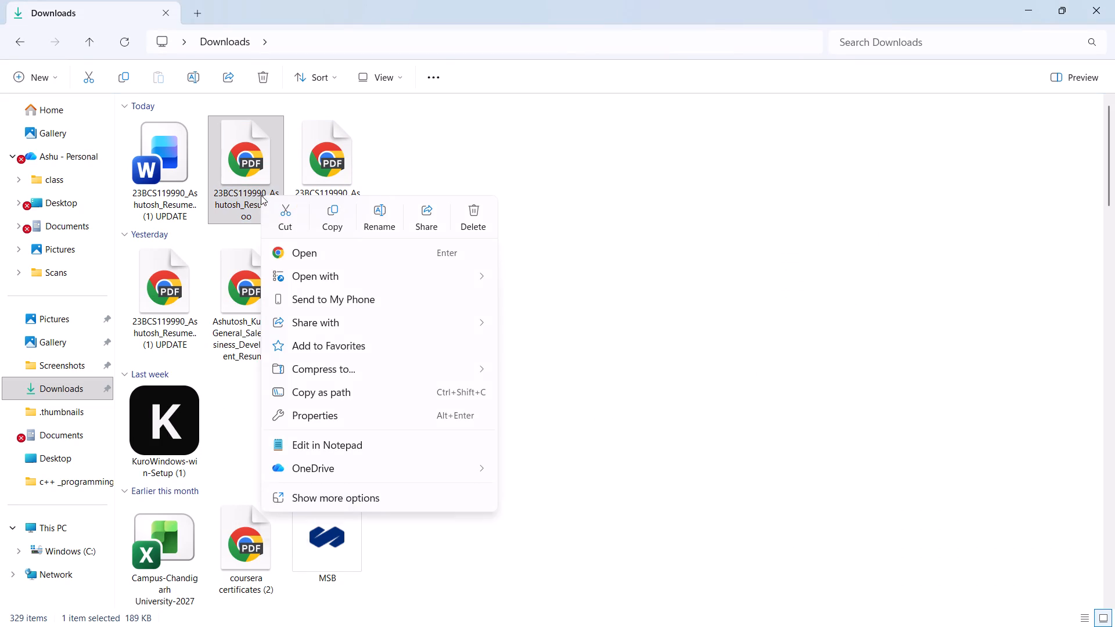
{"action": "left_click", "coordinate": [422, 223]}
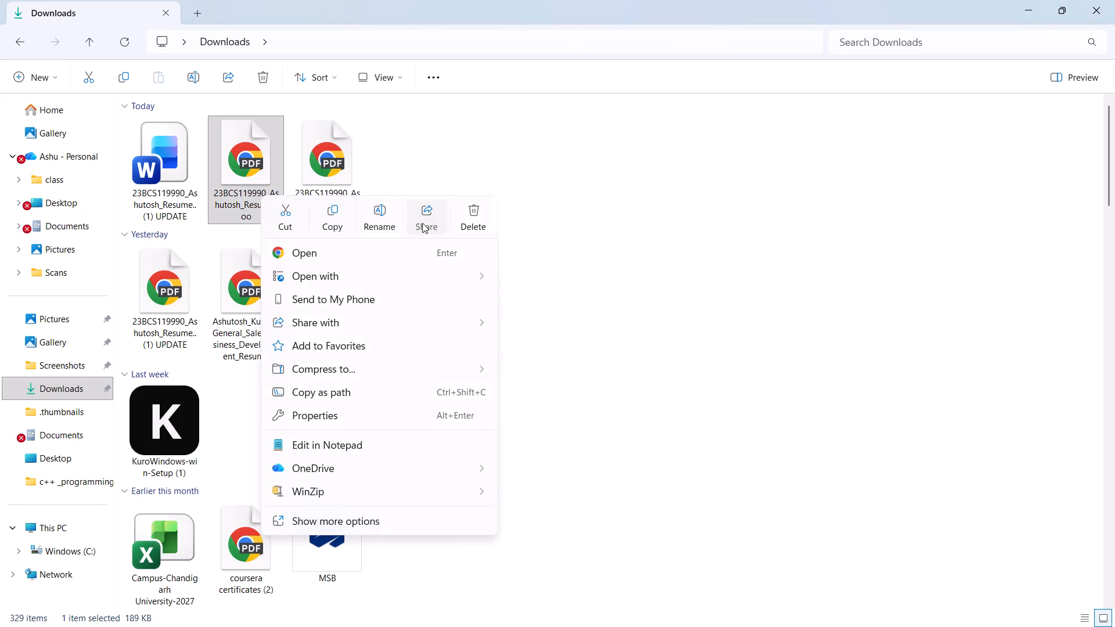
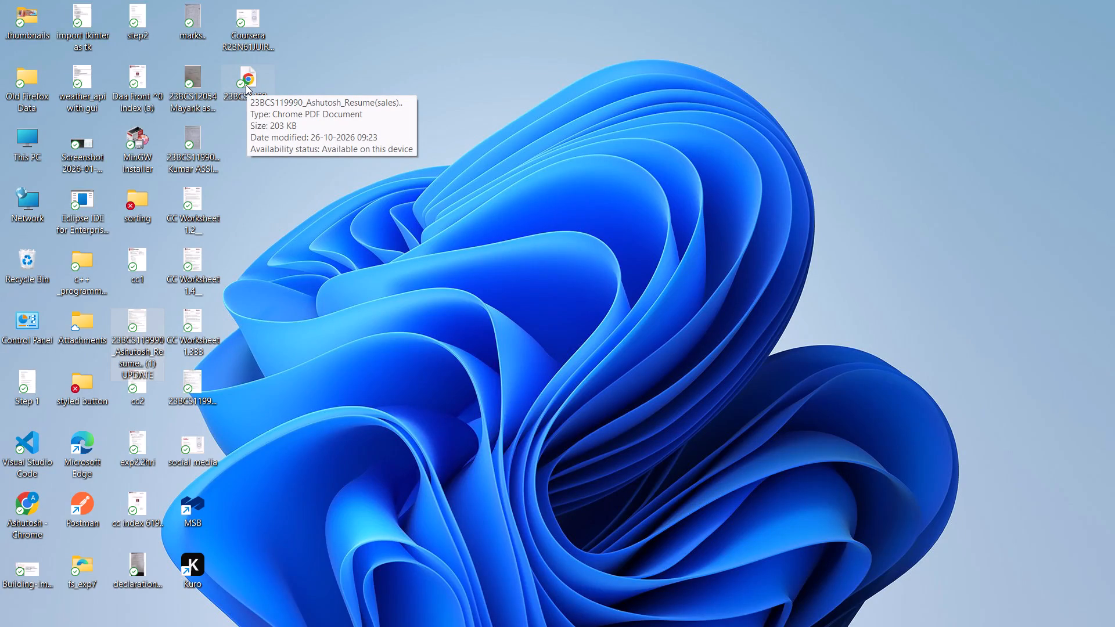
Share a link to the desktop PDF whose file name ends in "Resume(sales).." using WhatsApp.
{"action": "right_click", "coordinate": [246, 85]}
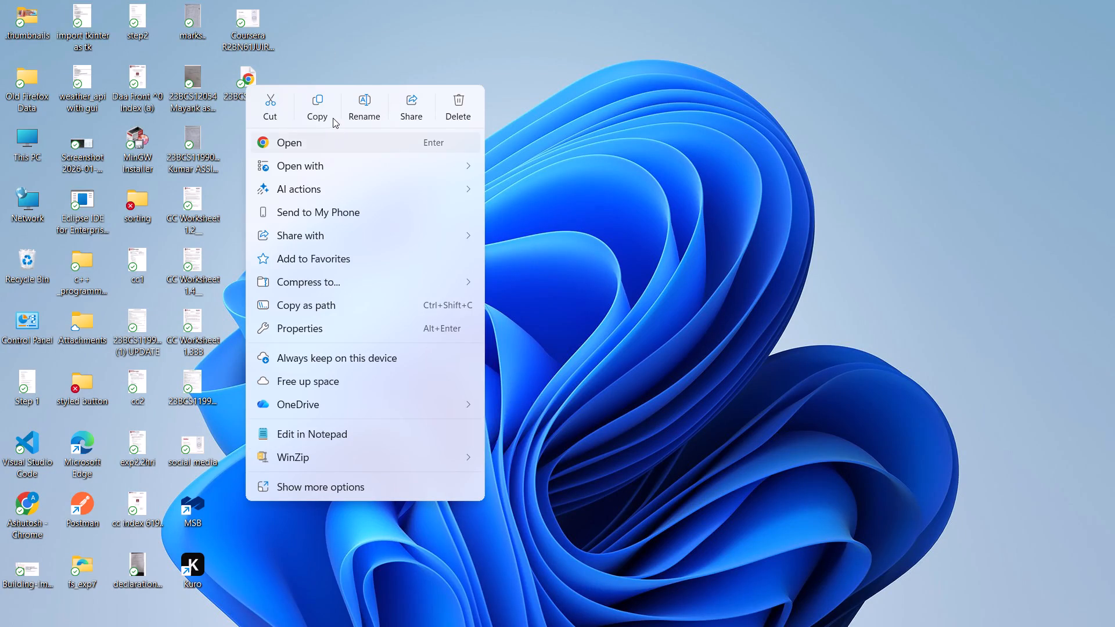
{"action": "left_click", "coordinate": [406, 117]}
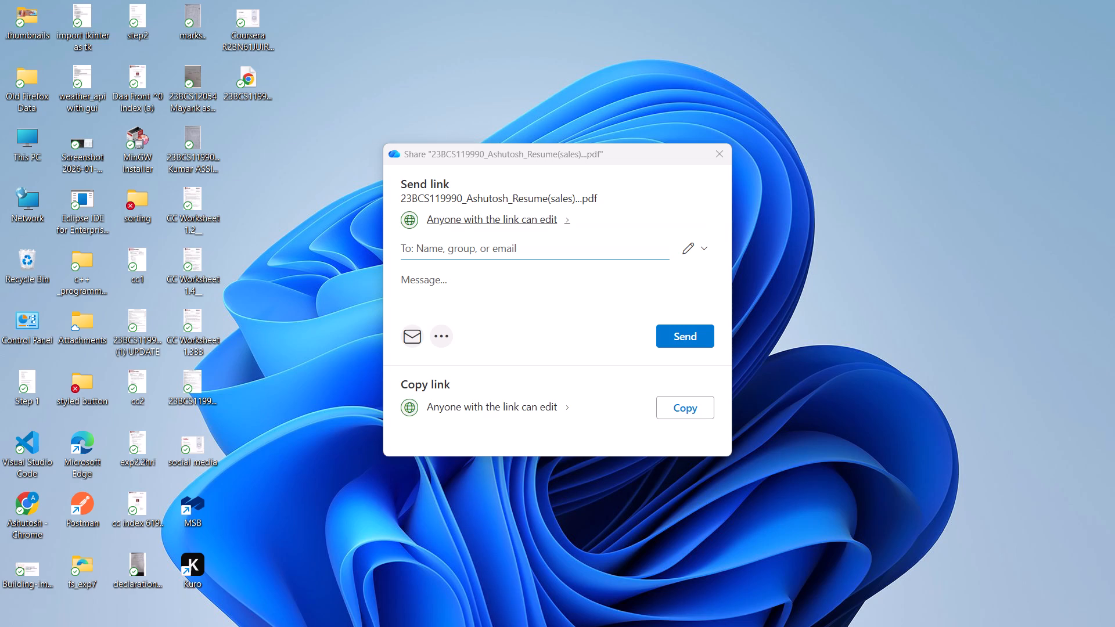
{"action": "left_click", "coordinate": [439, 337]}
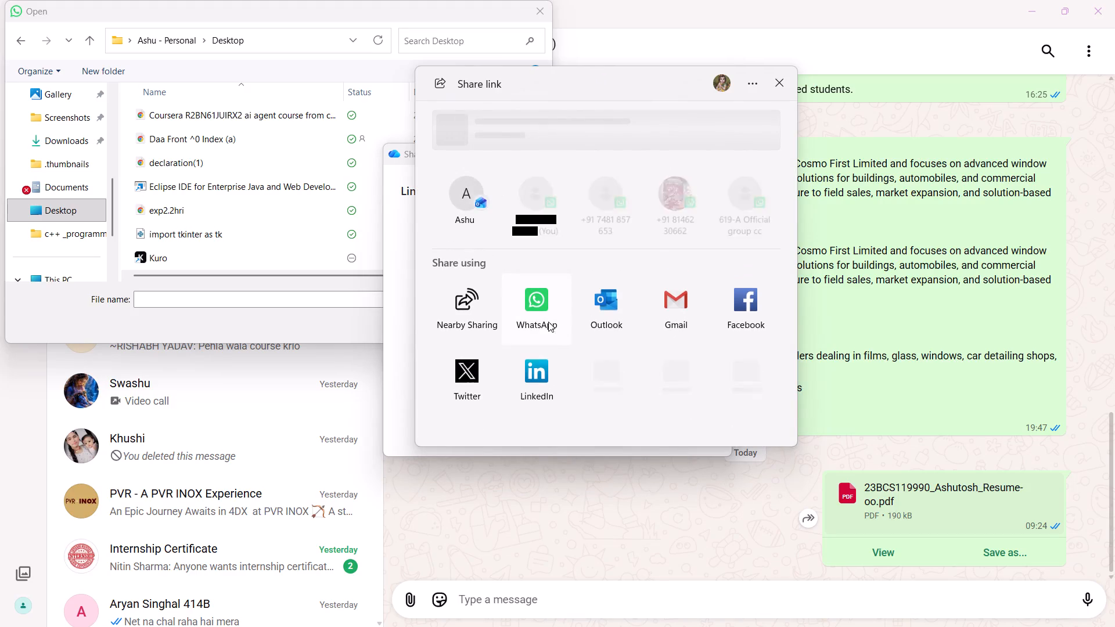
{"action": "left_click", "coordinate": [548, 322]}
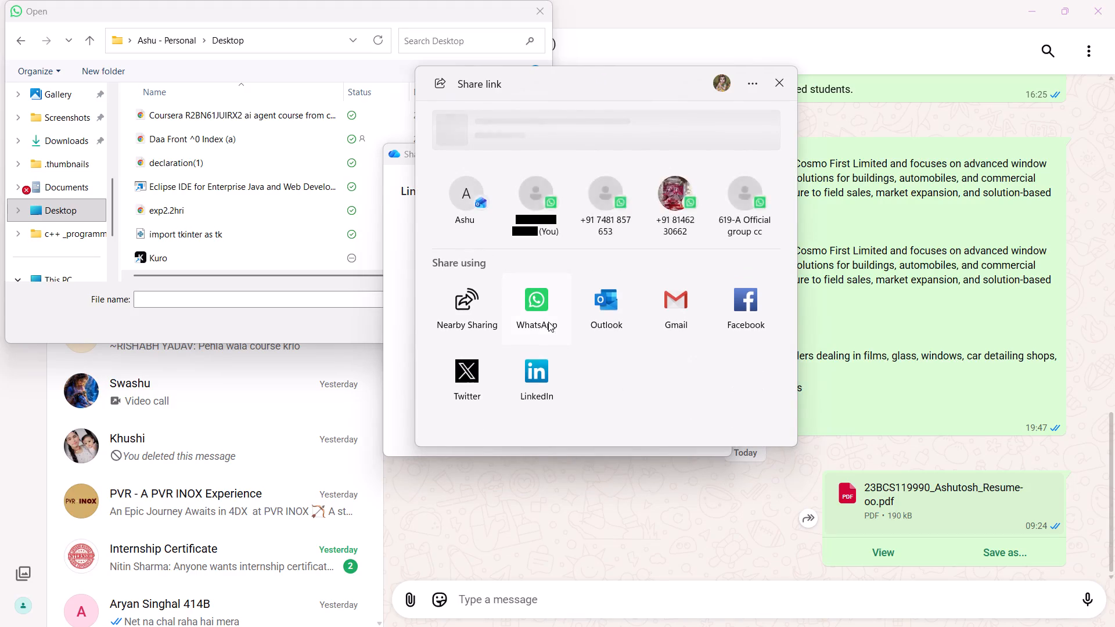
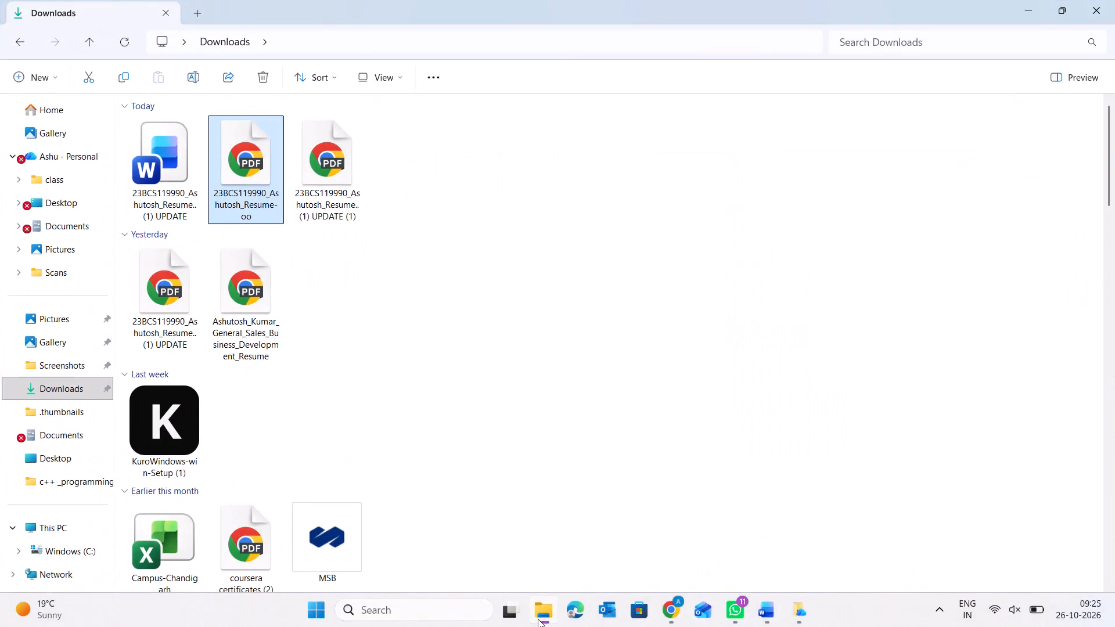
Go from the Downloads folder to the Home view to look at quick access and recent files.
{"action": "left_click", "coordinate": [57, 105]}
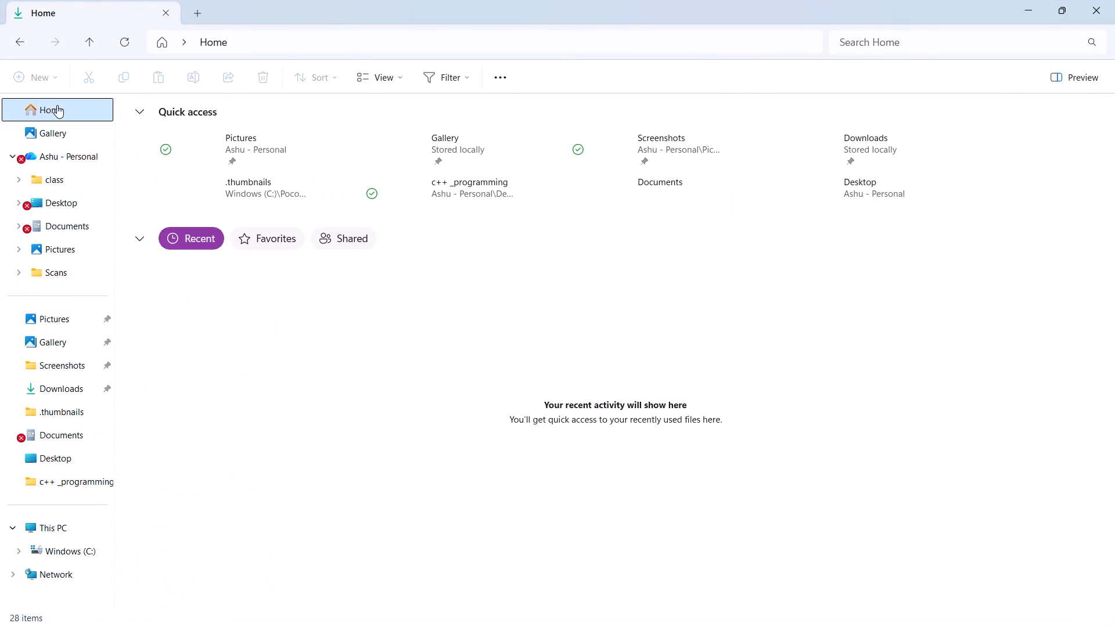
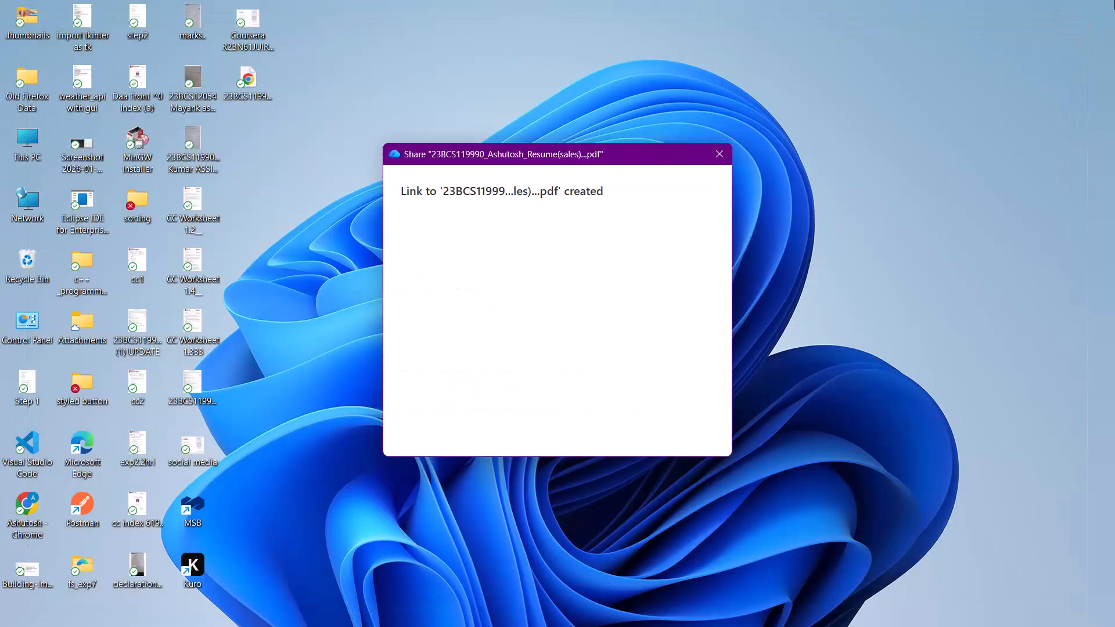
Close the OneDrive share-link window for the sales resume PDF and clear the desktop.
{"action": "left_click", "coordinate": [710, 148]}
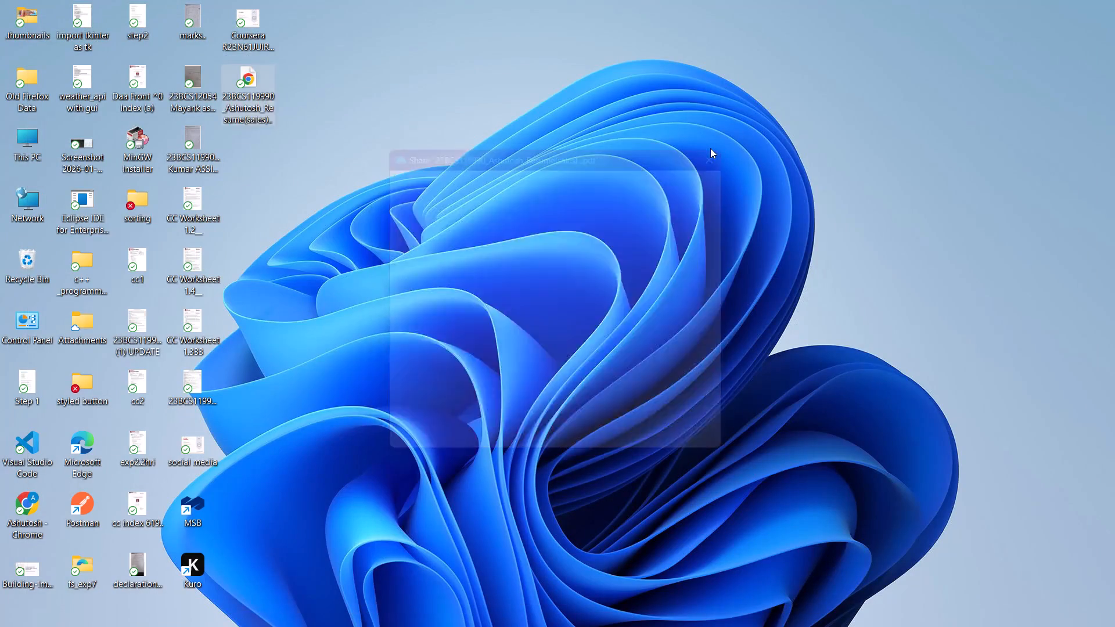
{"action": "left_click", "coordinate": [1114, 0]}
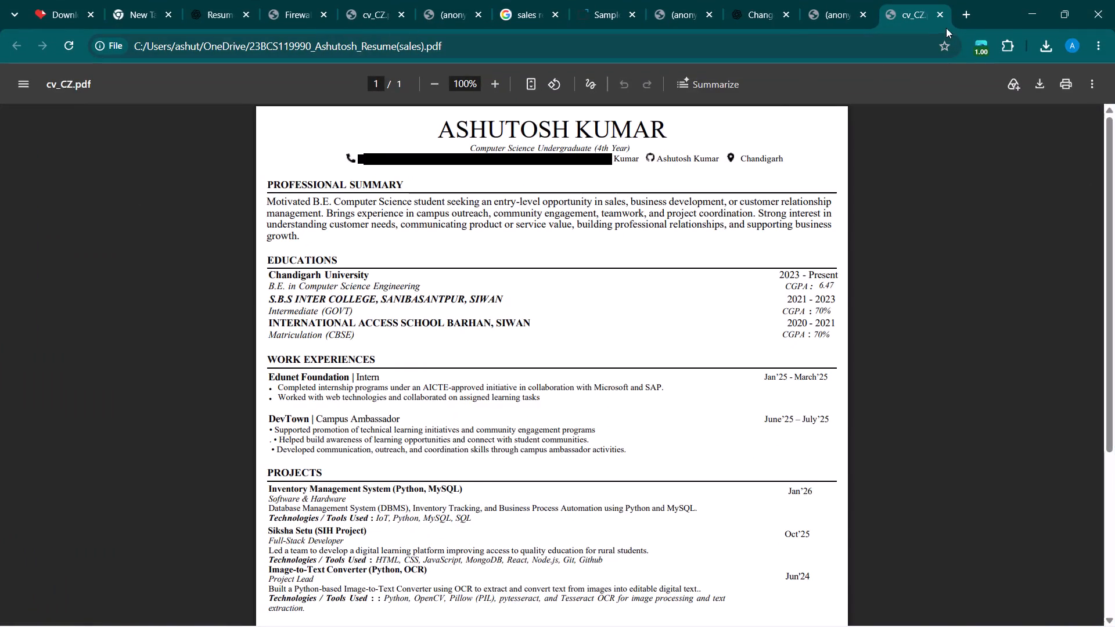
Close the leftover Chrome tabs after the Downloads tab, including the new tab, the Google image search and the old resume previews.
{"action": "triple_click", "coordinate": [167, 12]}
{"action": "triple_click", "coordinate": [167, 12]}
{"action": "triple_click", "coordinate": [167, 12]}
{"action": "triple_click", "coordinate": [167, 12]}
{"action": "triple_click", "coordinate": [167, 12]}
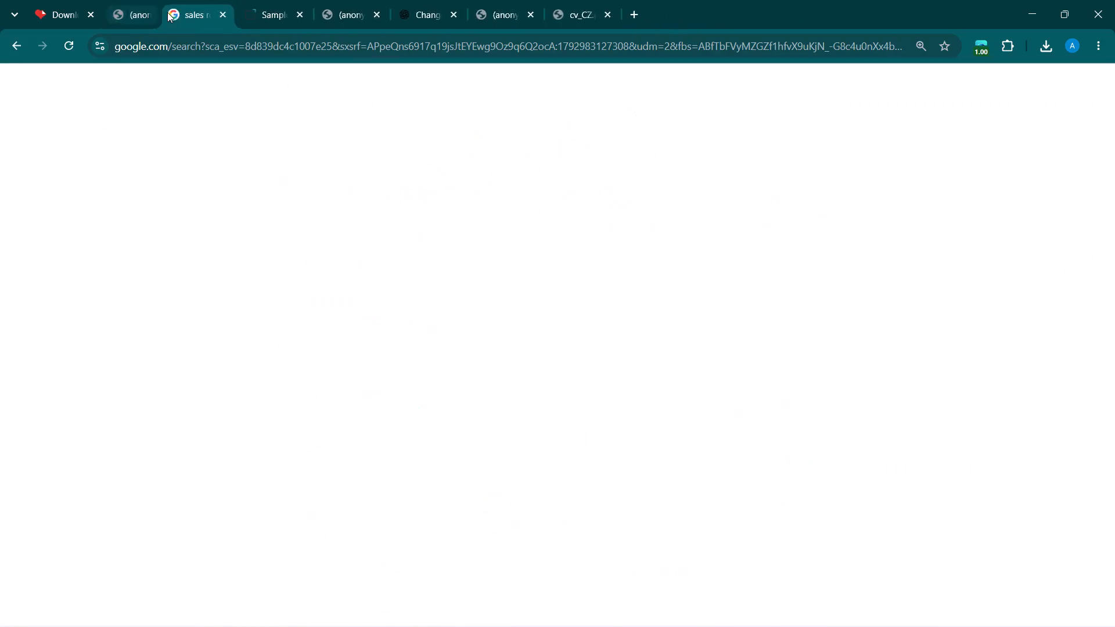
{"action": "left_click", "coordinate": [167, 12]}
{"action": "triple_click", "coordinate": [167, 12]}
{"action": "triple_click", "coordinate": [167, 12]}
{"action": "triple_click", "coordinate": [167, 12]}
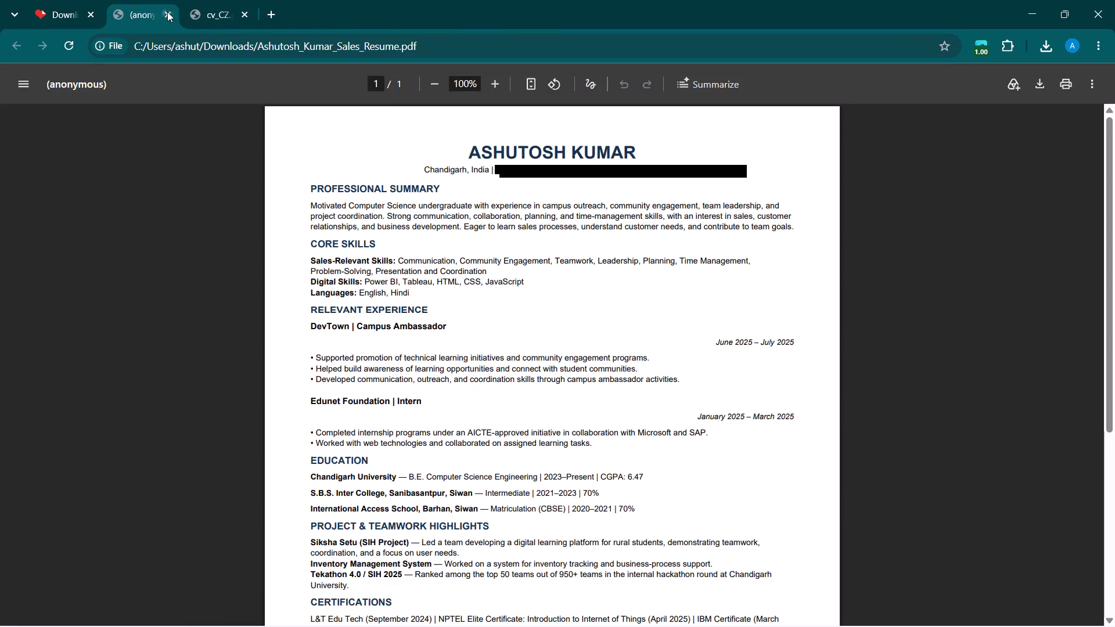
{"action": "triple_click", "coordinate": [167, 12]}
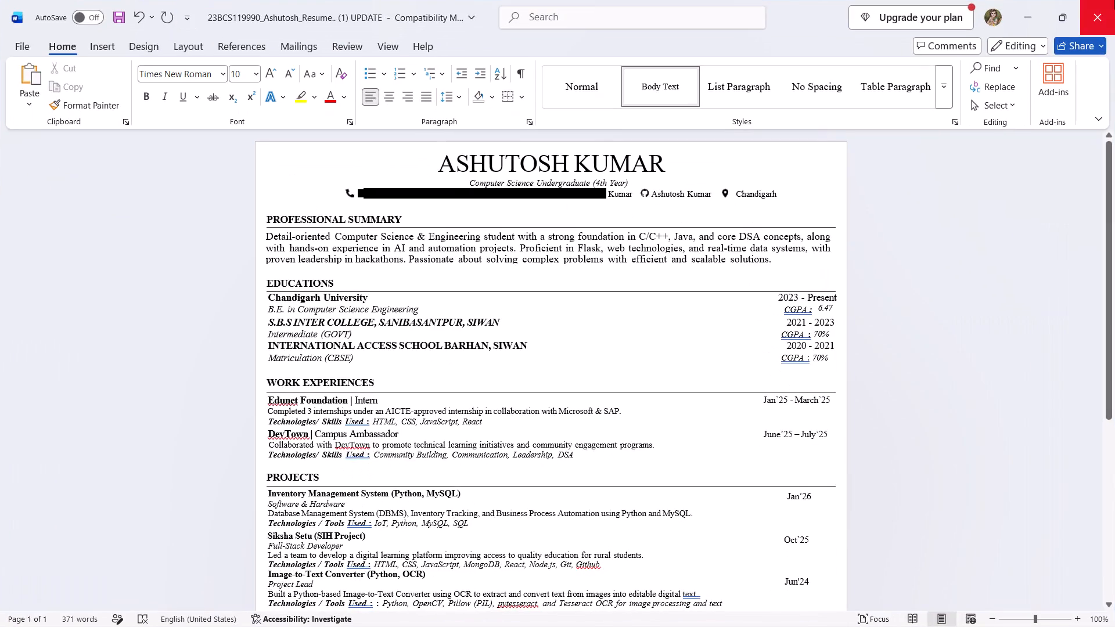